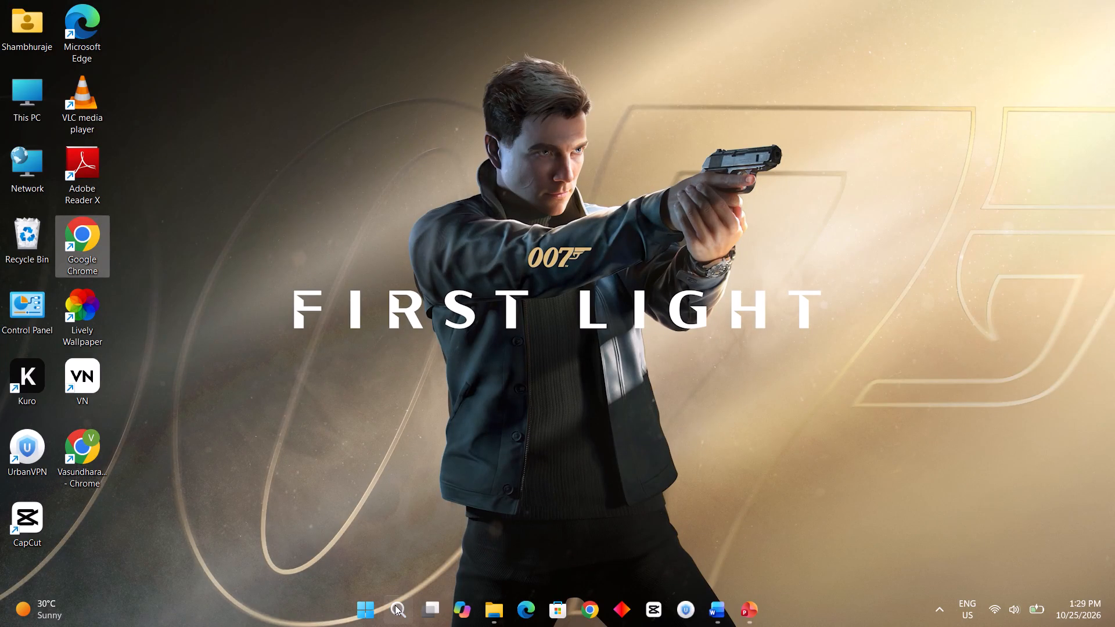
Open the Capstone_Project_Report_Front_Pages-1 PDF from the Downloads folder in Word, just once, and enable editing.
left_click(503, 613)
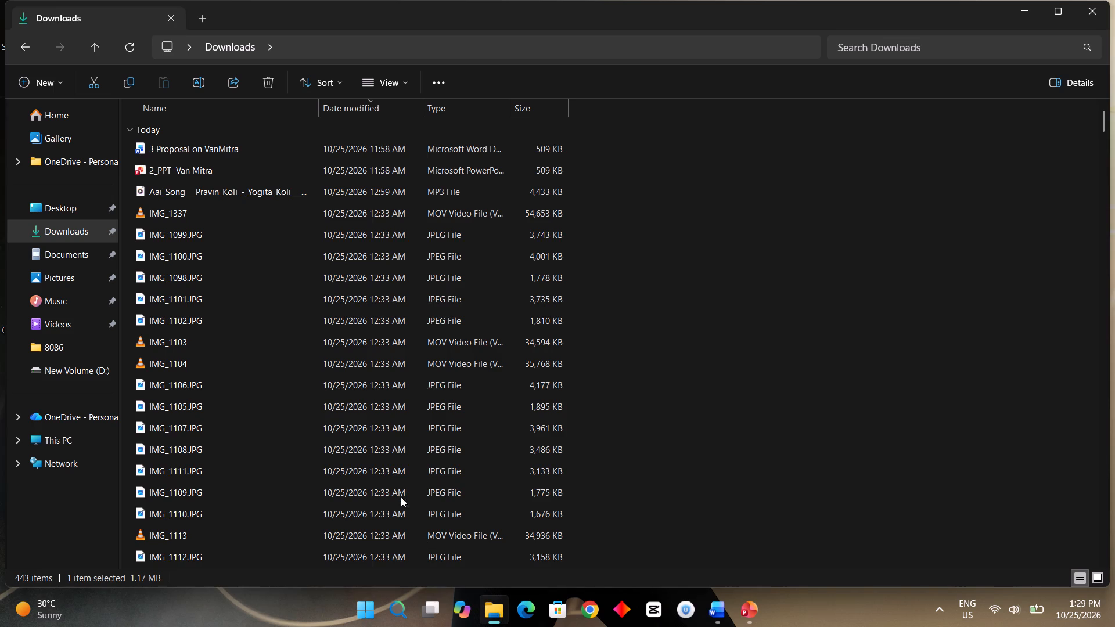
scroll(401, 491, "up", 2)
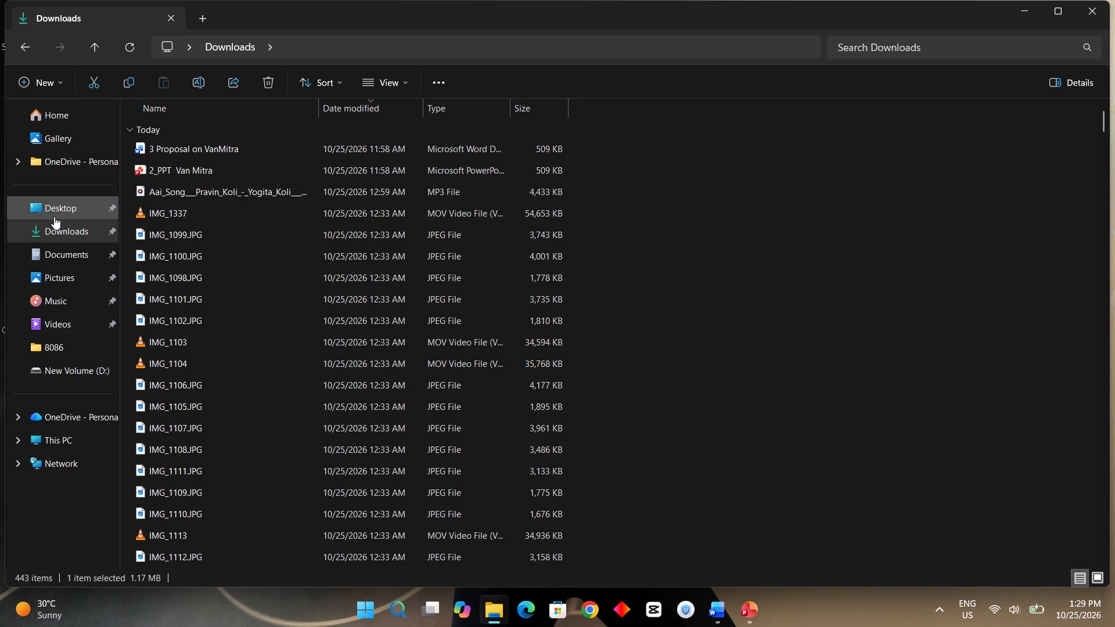
left_click(55, 227)
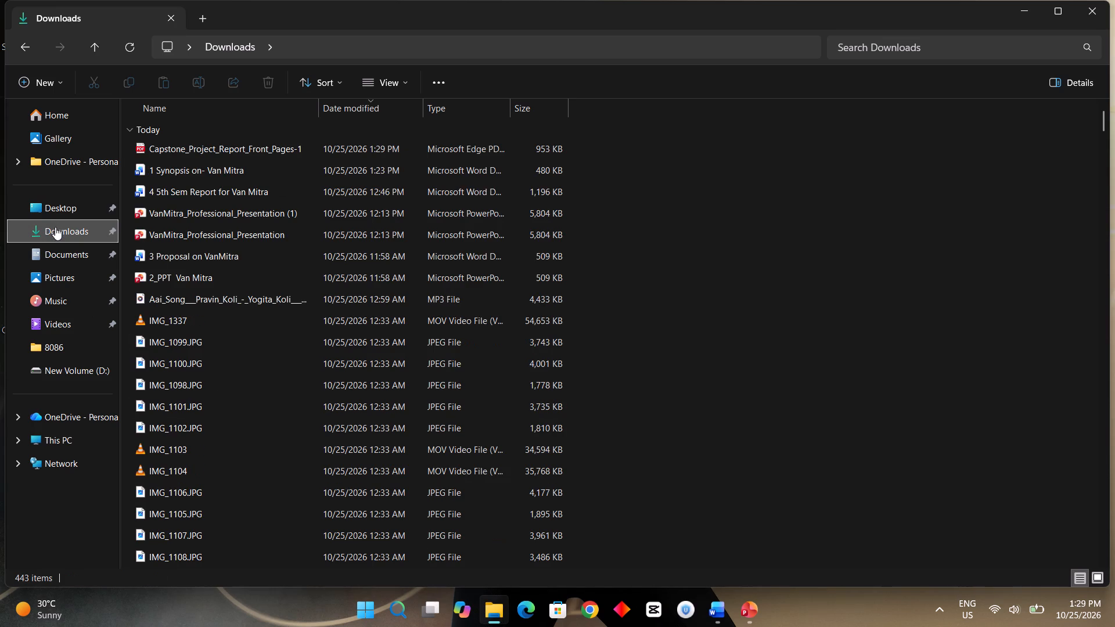
left_click(204, 153)
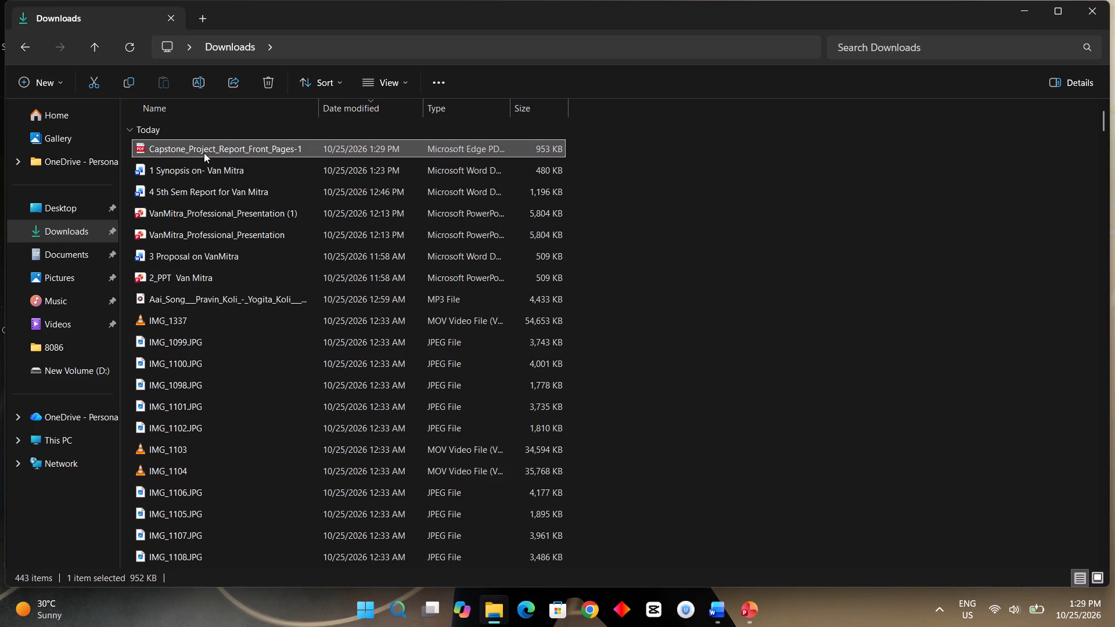
right_click(204, 153)
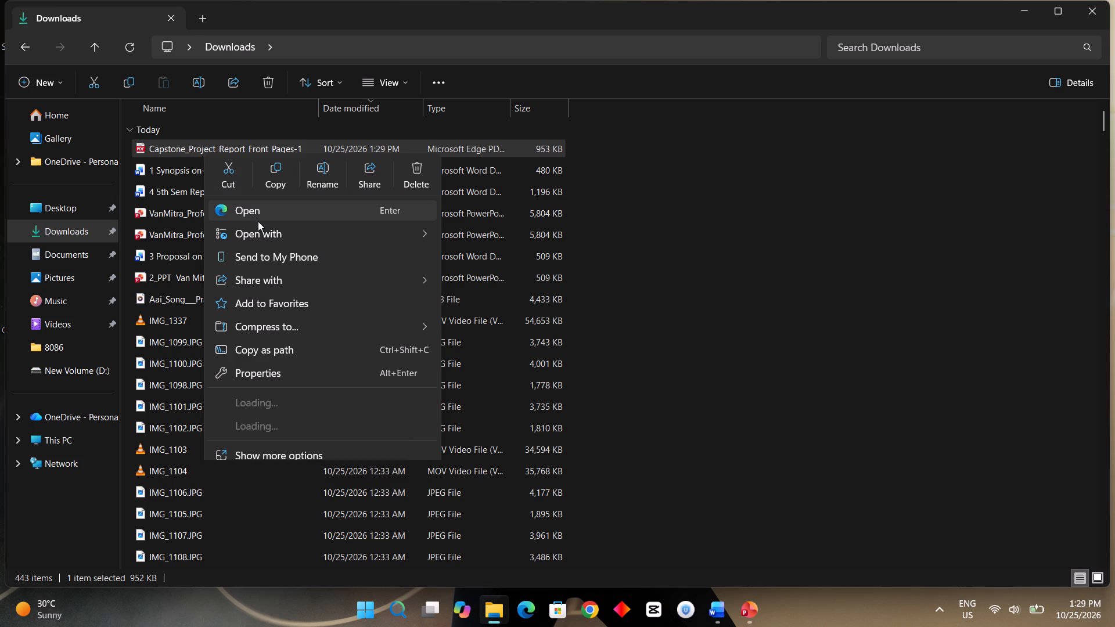
left_click(262, 231)
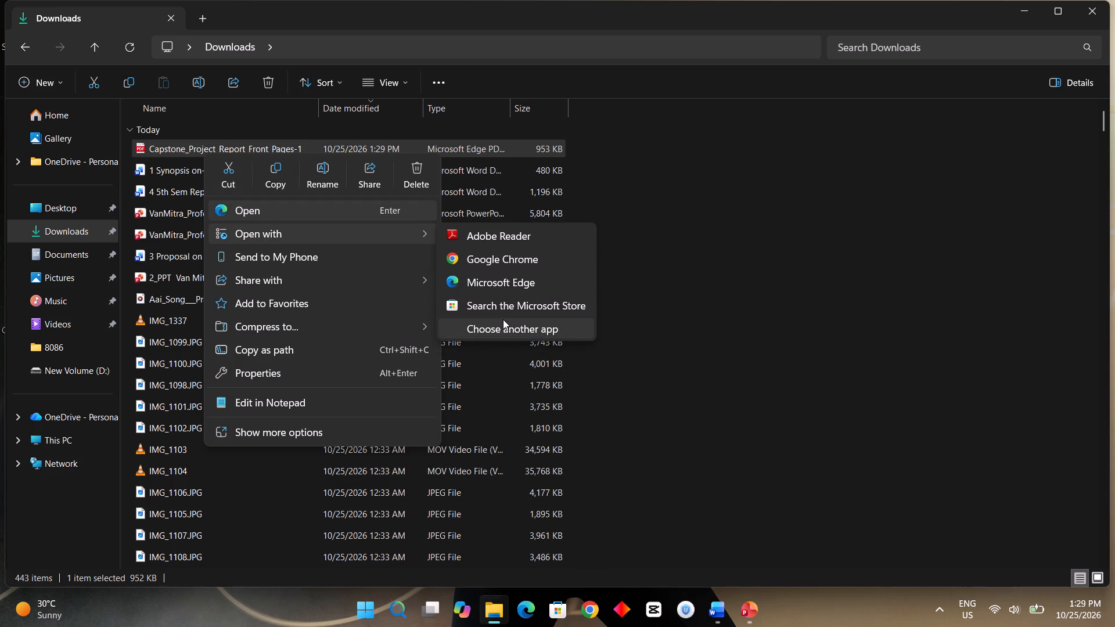
left_click(503, 319)
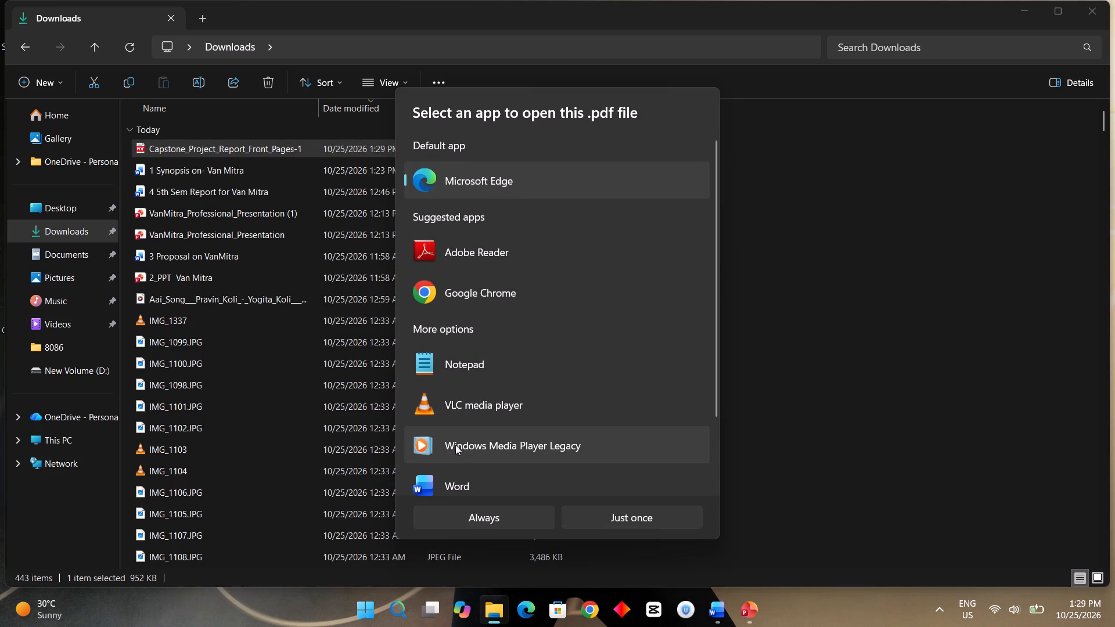
left_click(457, 467)
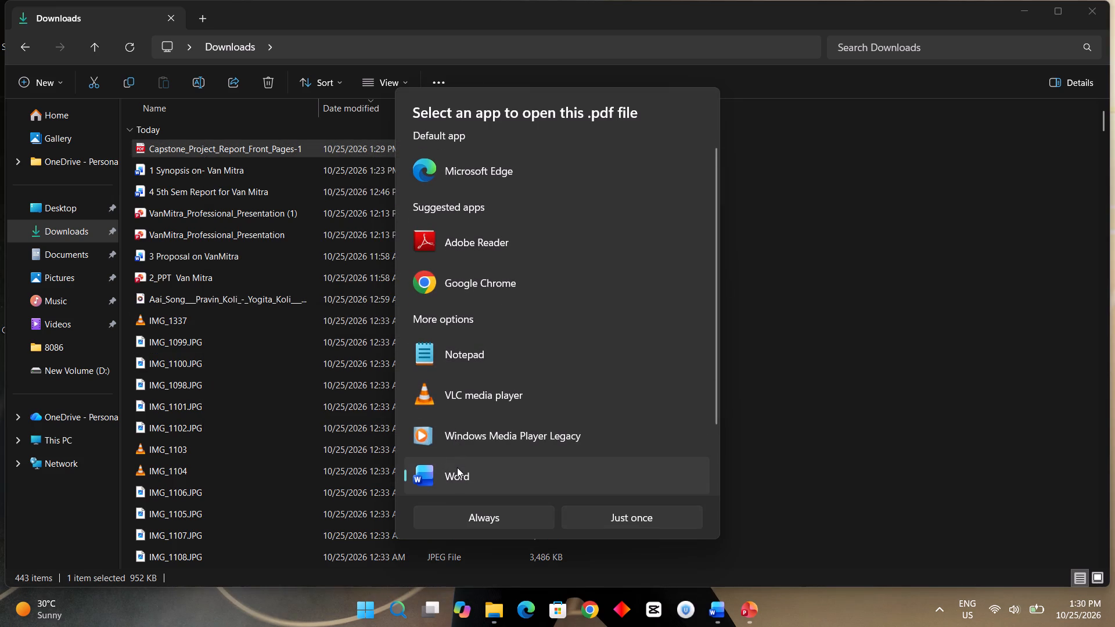
left_click(654, 510)
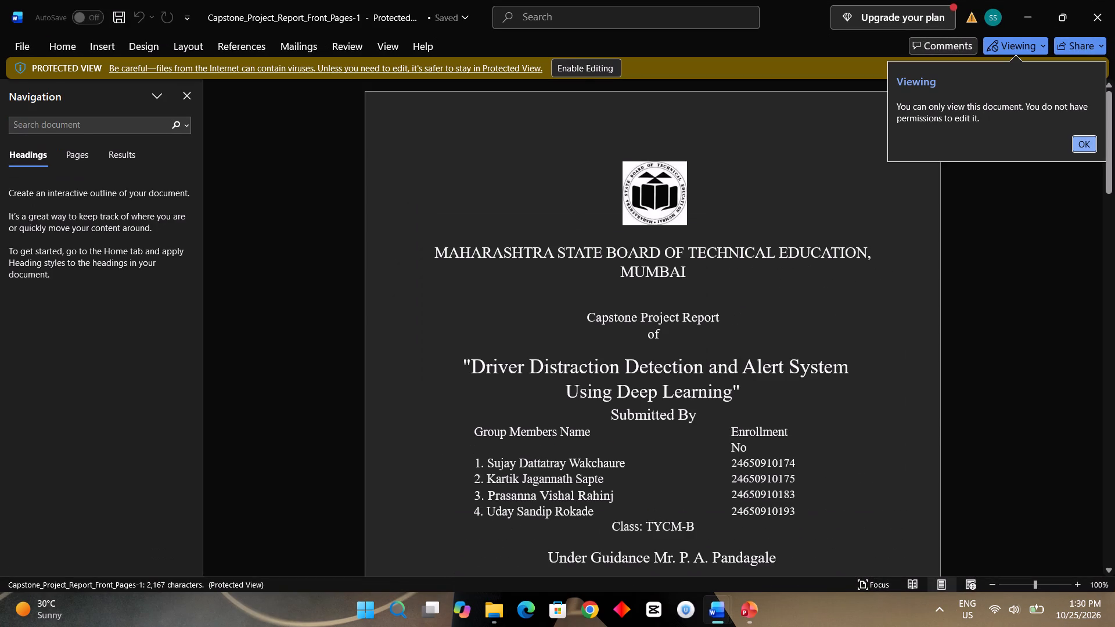
left_click(586, 70)
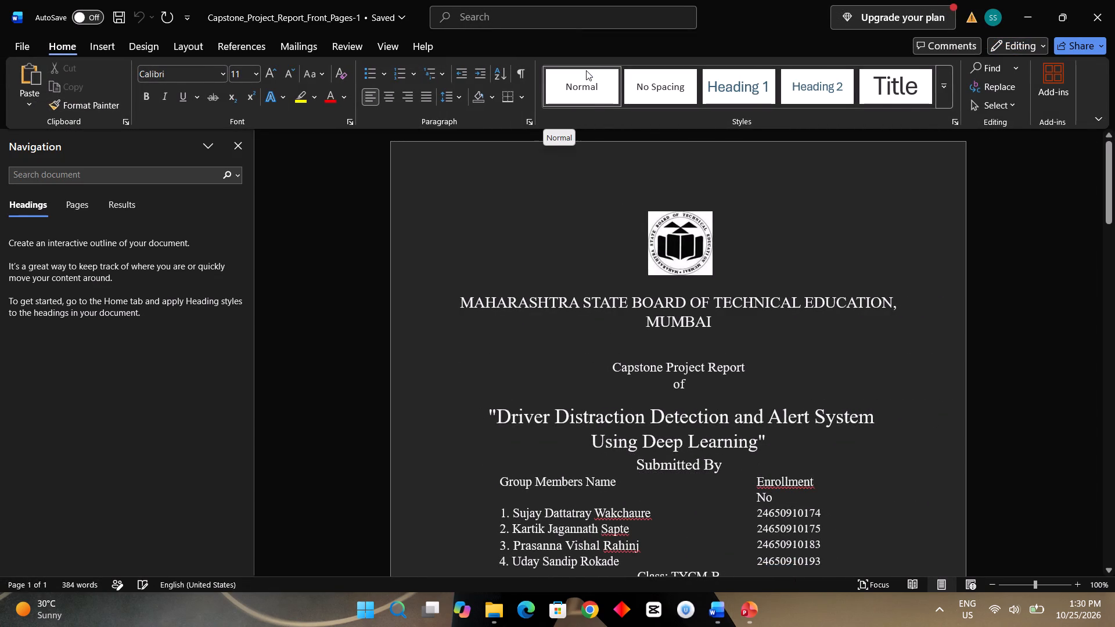
Look through the report's cover page and certificate page to see which details need changing.
scroll(586, 70, "down", 4)
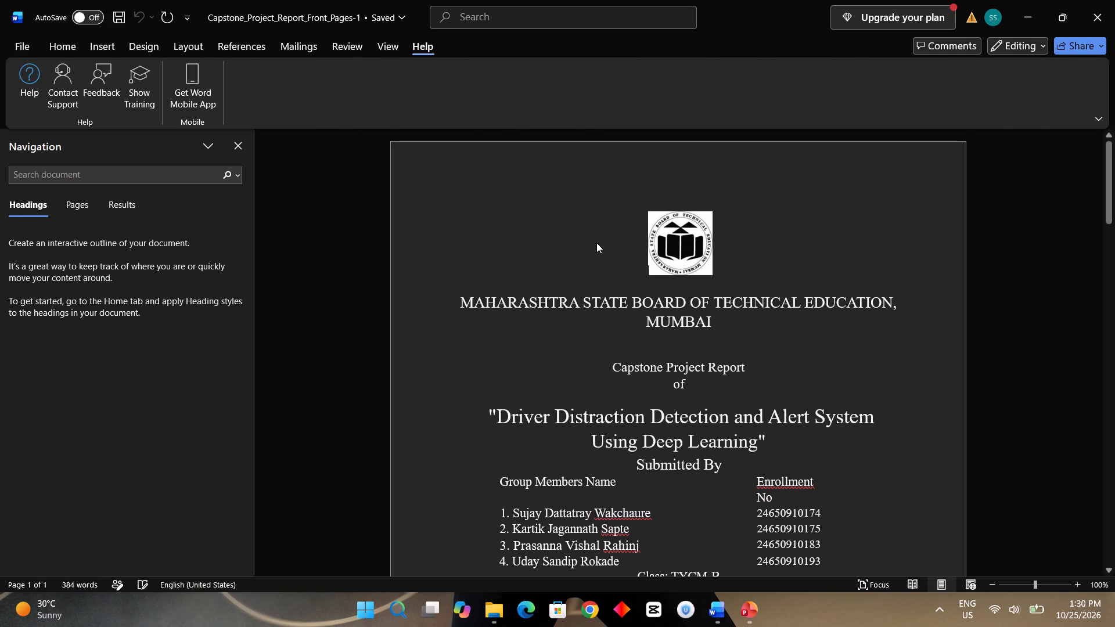
scroll(596, 243, "down", 1)
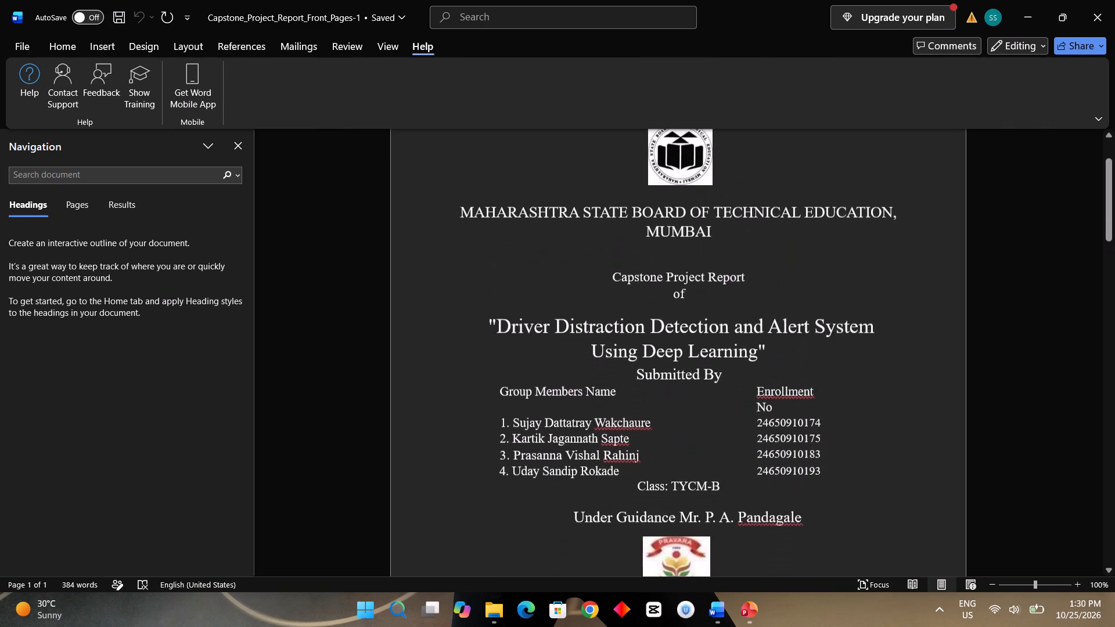
scroll(596, 243, "down", 2)
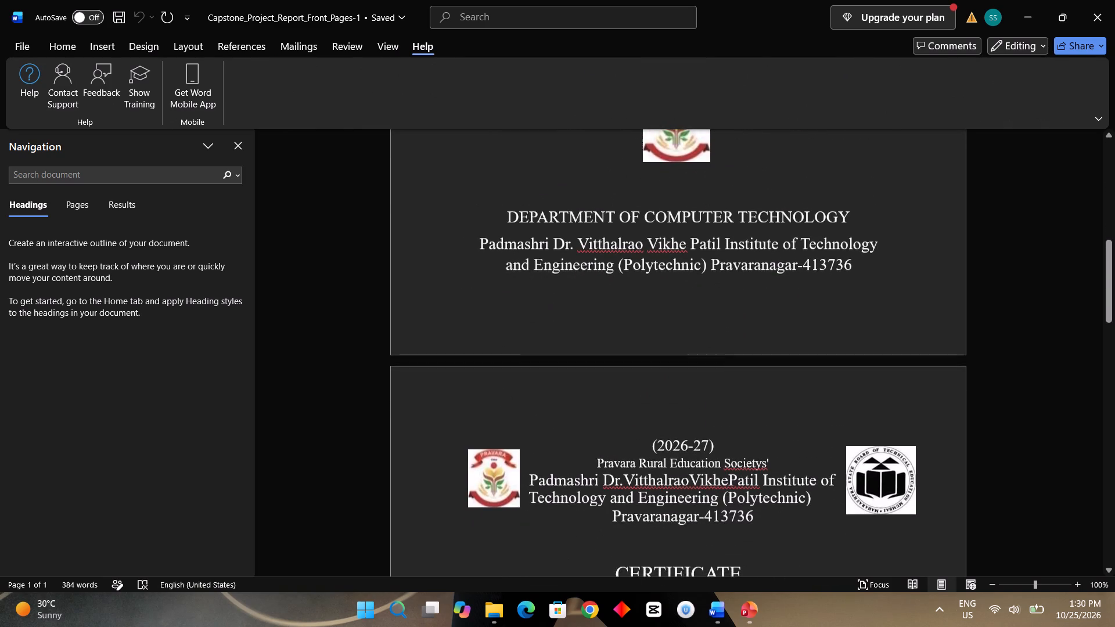
scroll(596, 243, "down", 1)
scroll(596, 243, "up", 3)
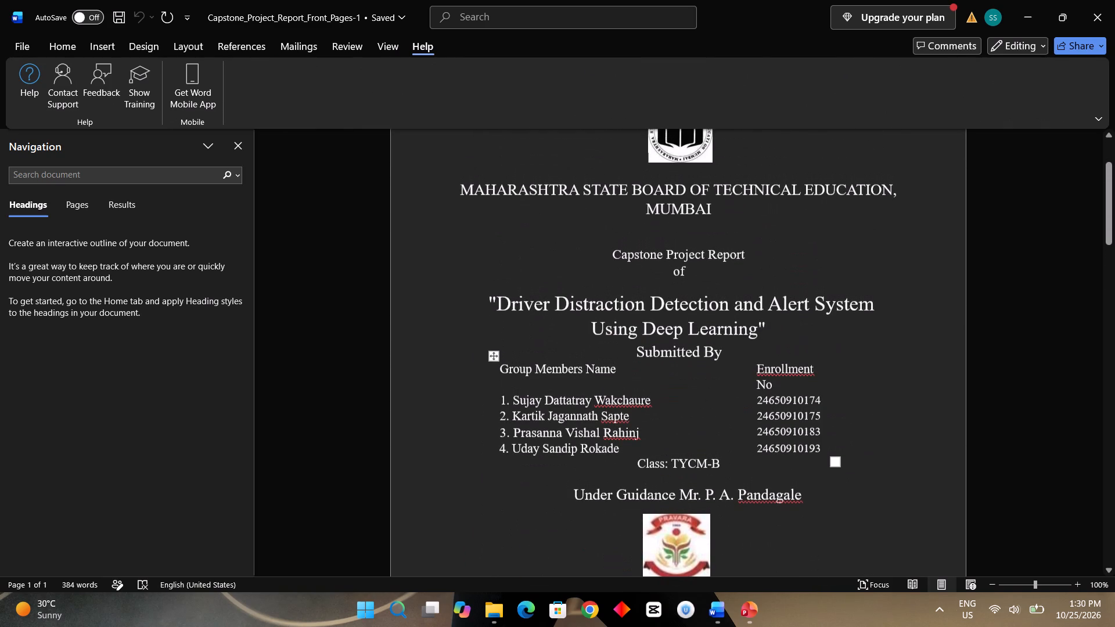
scroll(596, 243, "up", 1)
scroll(596, 243, "down", 7)
scroll(596, 243, "up", 6)
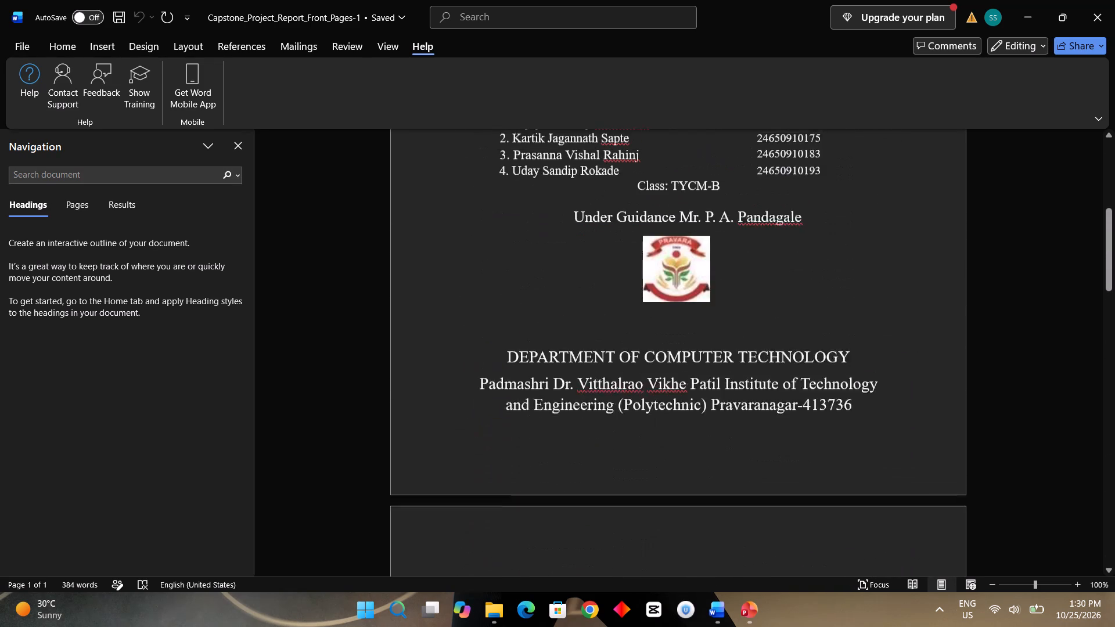
scroll(596, 243, "up", 3)
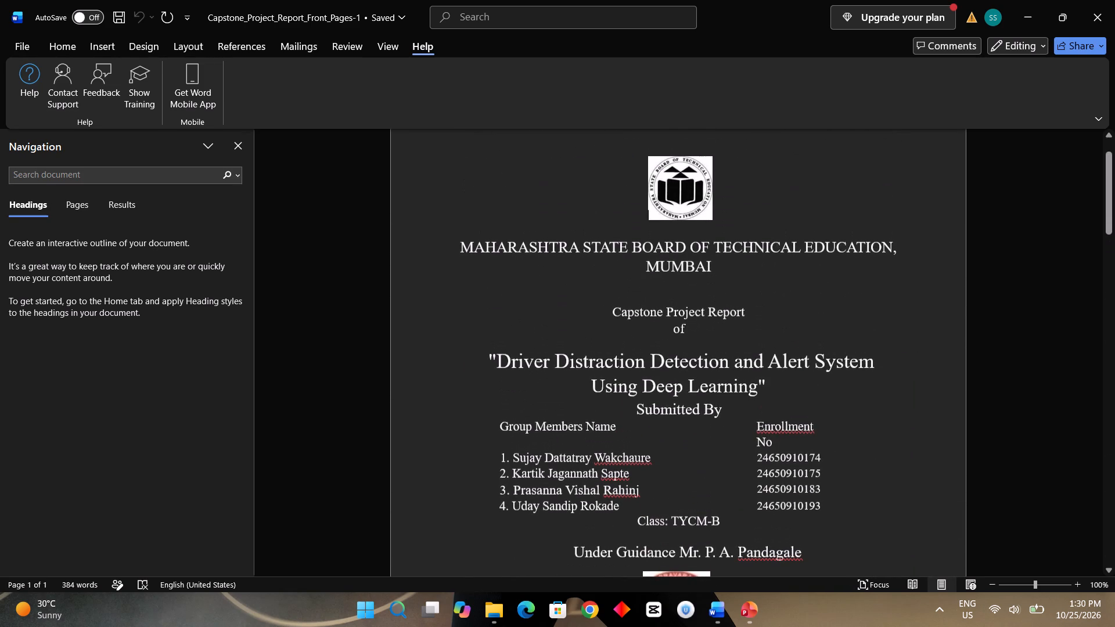
scroll(596, 243, "up", 1)
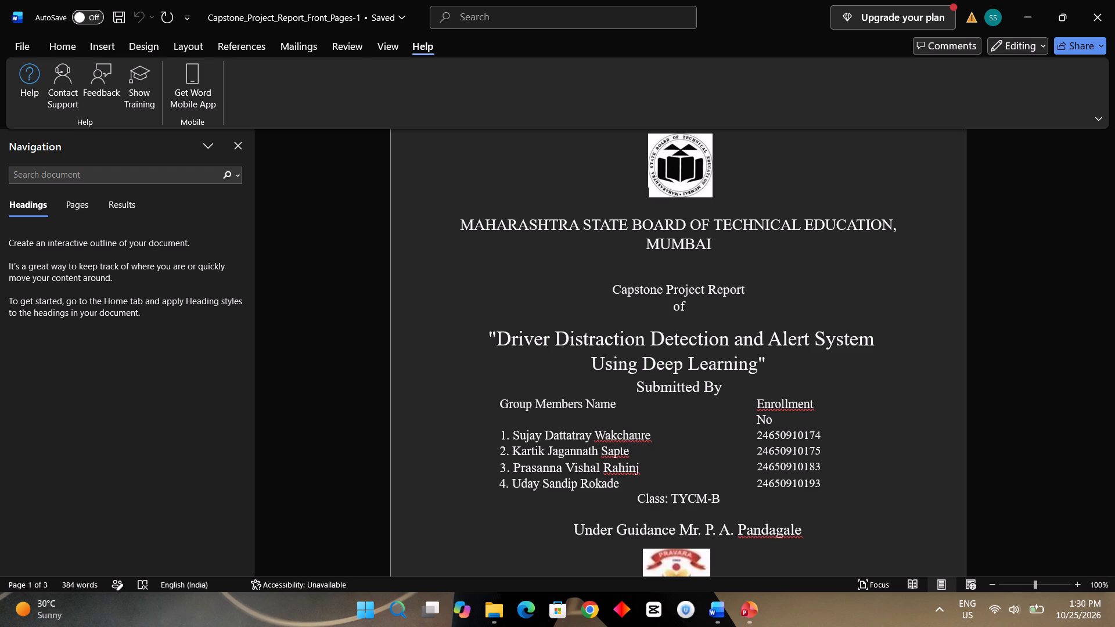
left_click(77, 45)
scroll(535, 330, "up", 2)
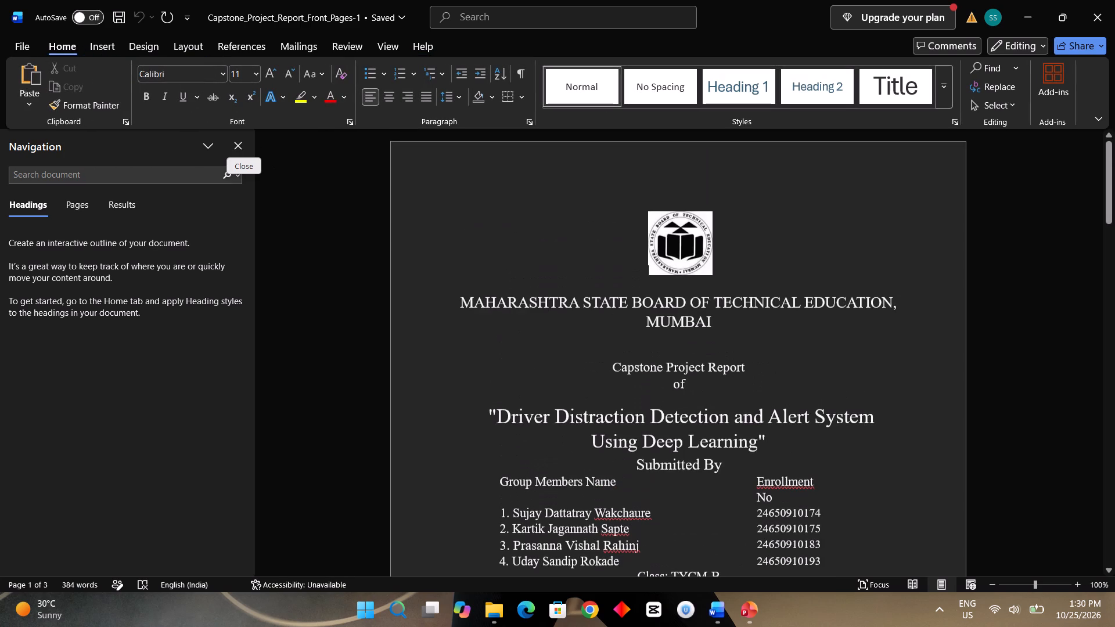
scroll(535, 330, "up", 1)
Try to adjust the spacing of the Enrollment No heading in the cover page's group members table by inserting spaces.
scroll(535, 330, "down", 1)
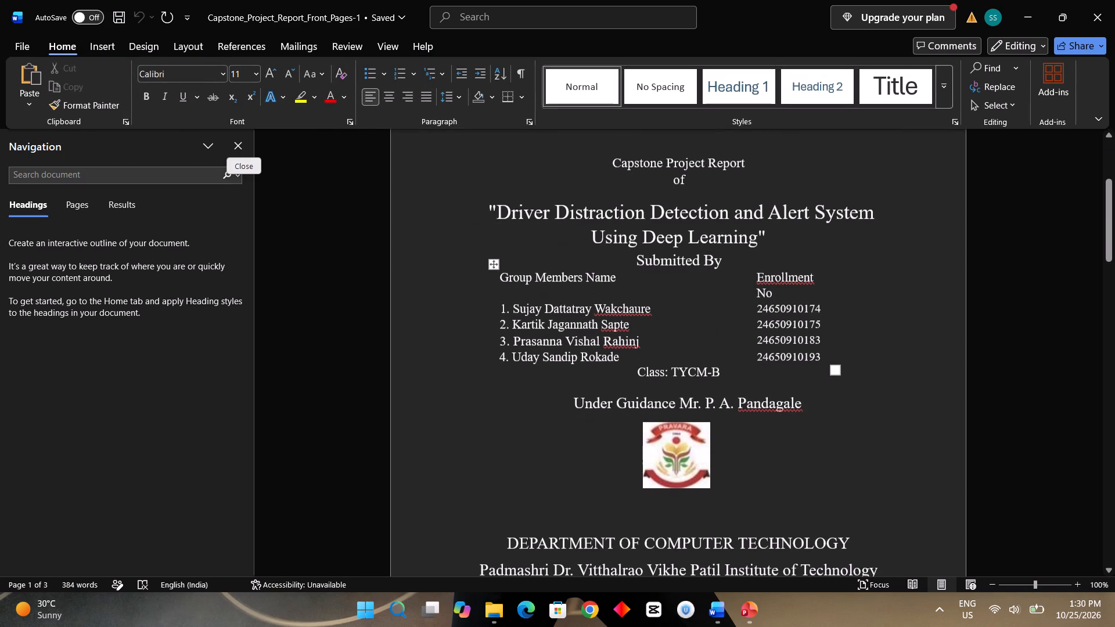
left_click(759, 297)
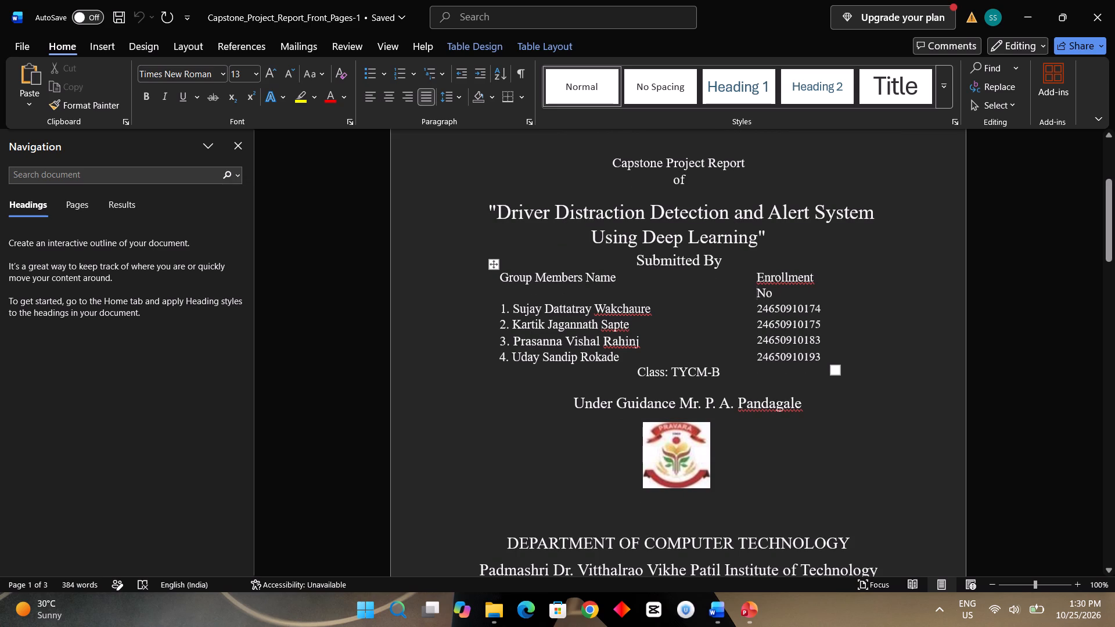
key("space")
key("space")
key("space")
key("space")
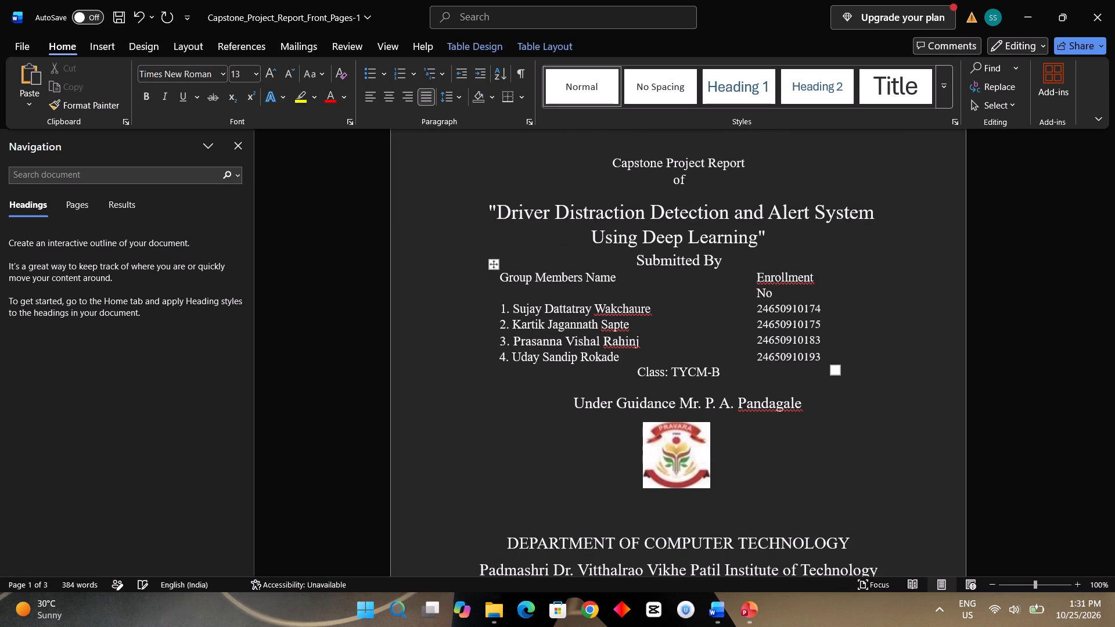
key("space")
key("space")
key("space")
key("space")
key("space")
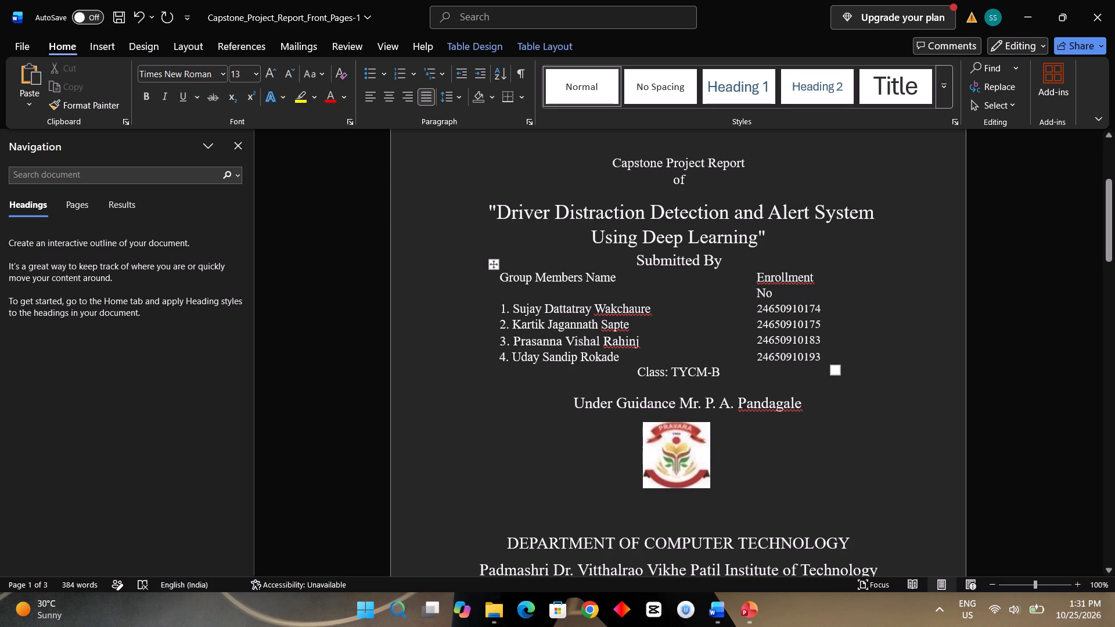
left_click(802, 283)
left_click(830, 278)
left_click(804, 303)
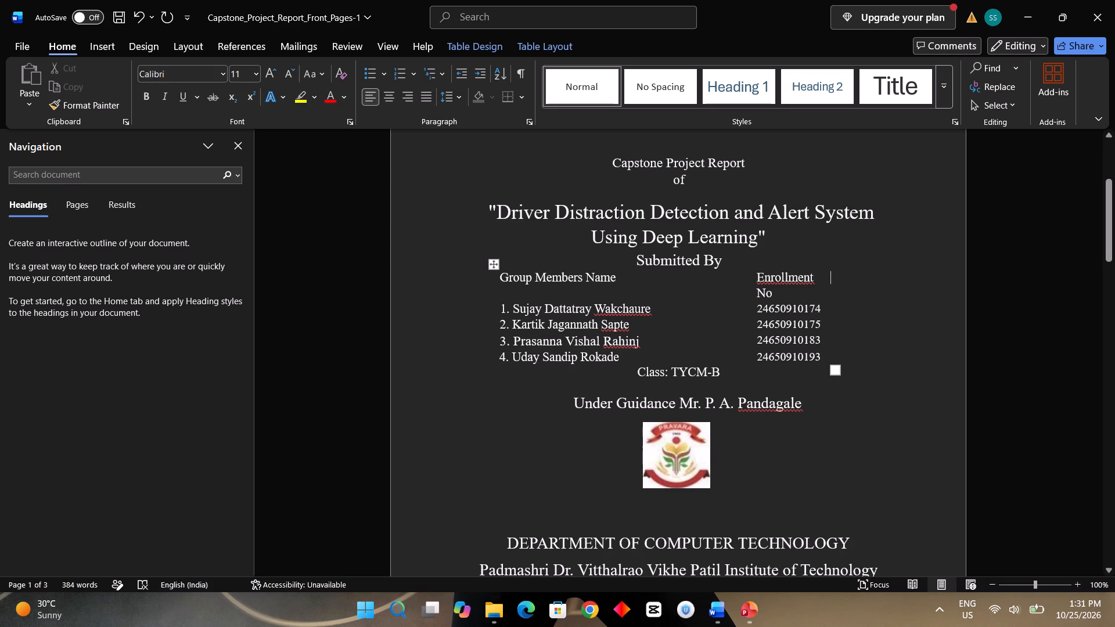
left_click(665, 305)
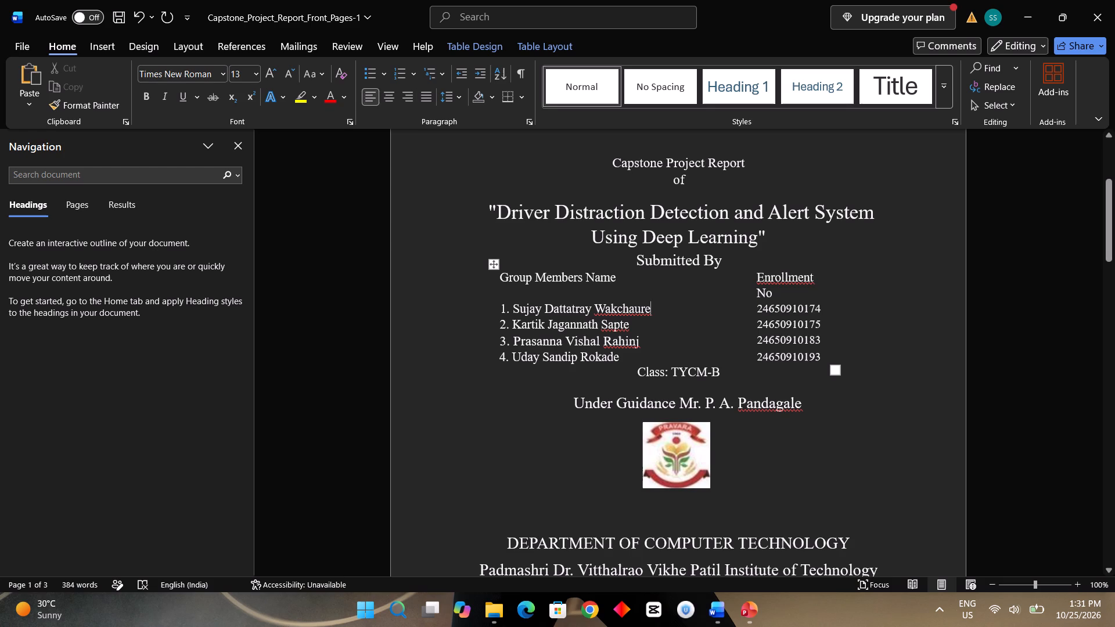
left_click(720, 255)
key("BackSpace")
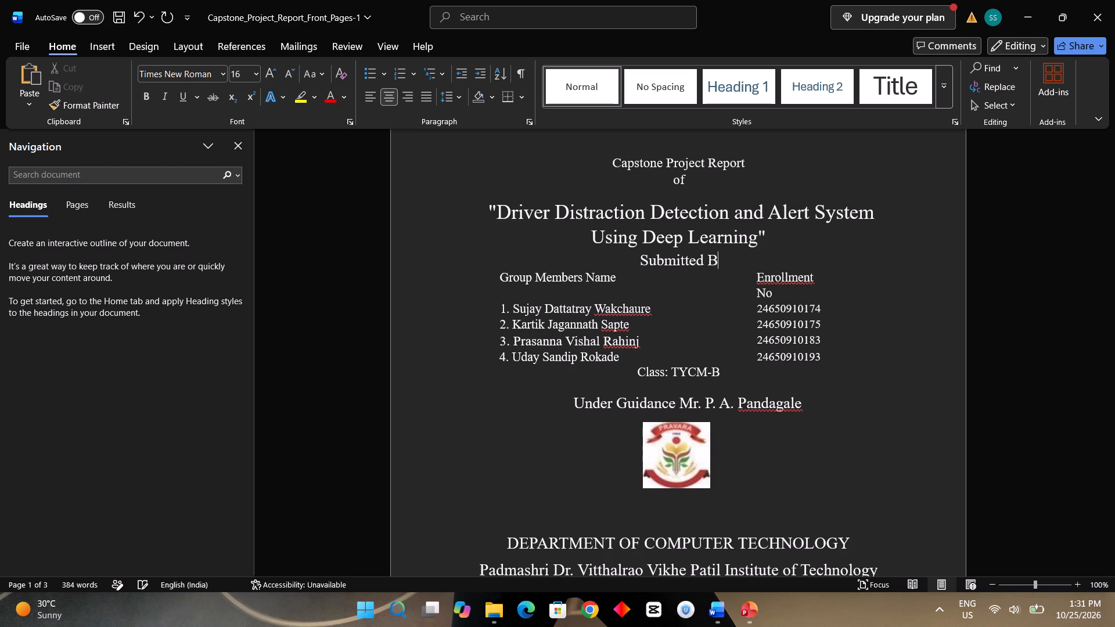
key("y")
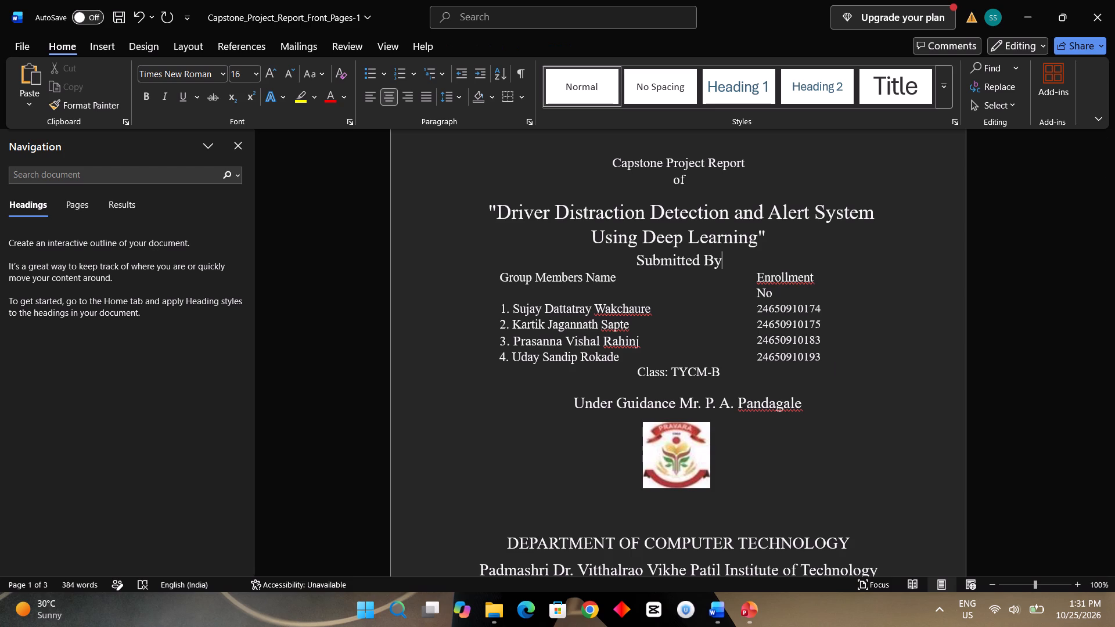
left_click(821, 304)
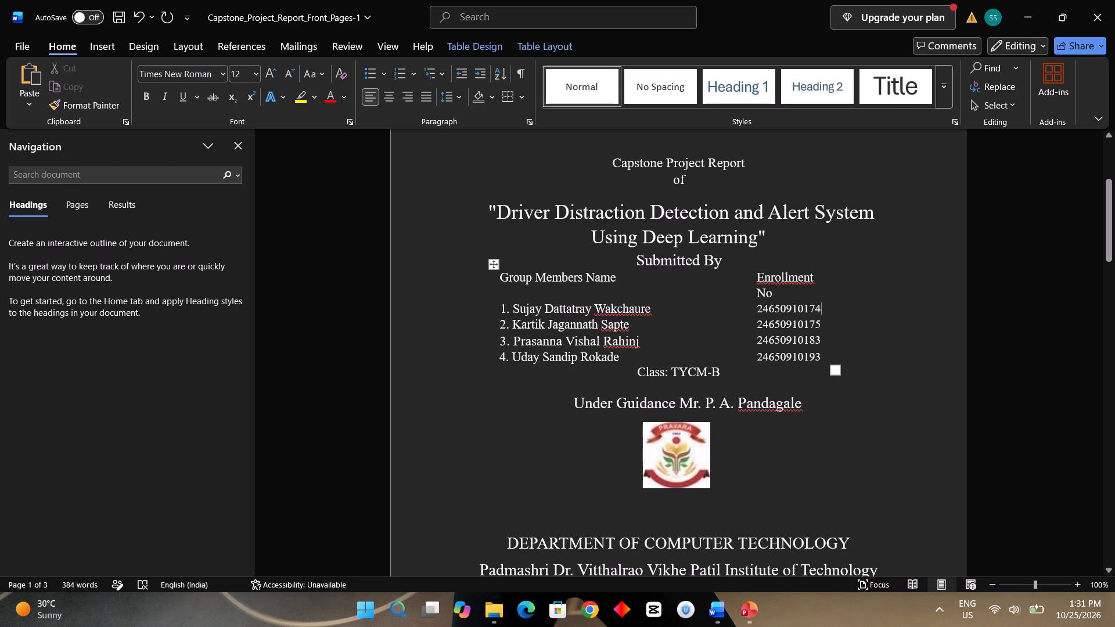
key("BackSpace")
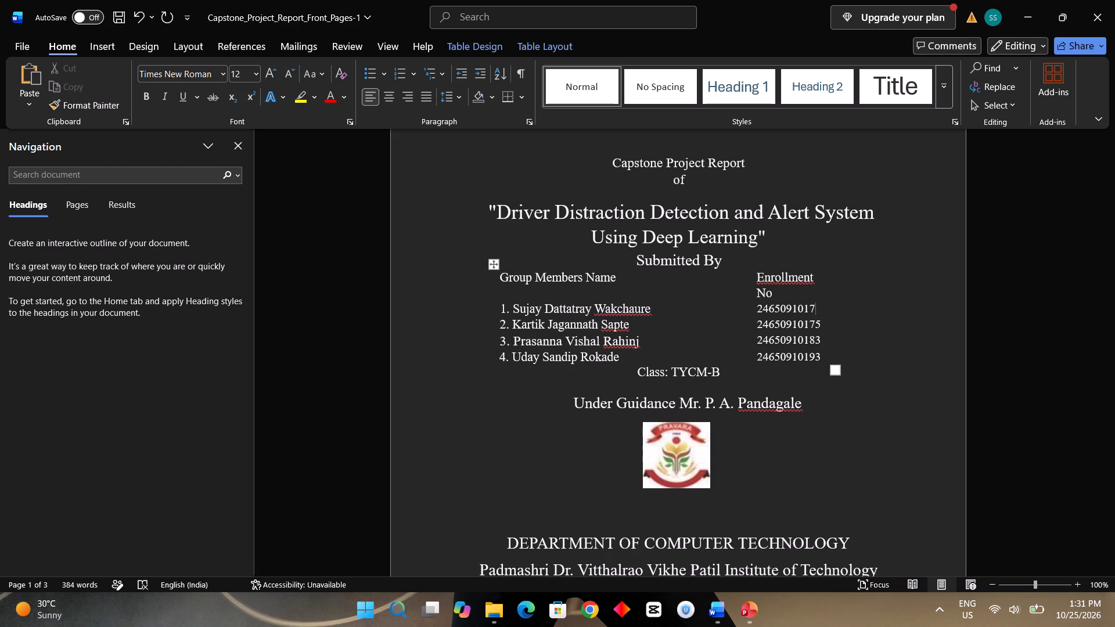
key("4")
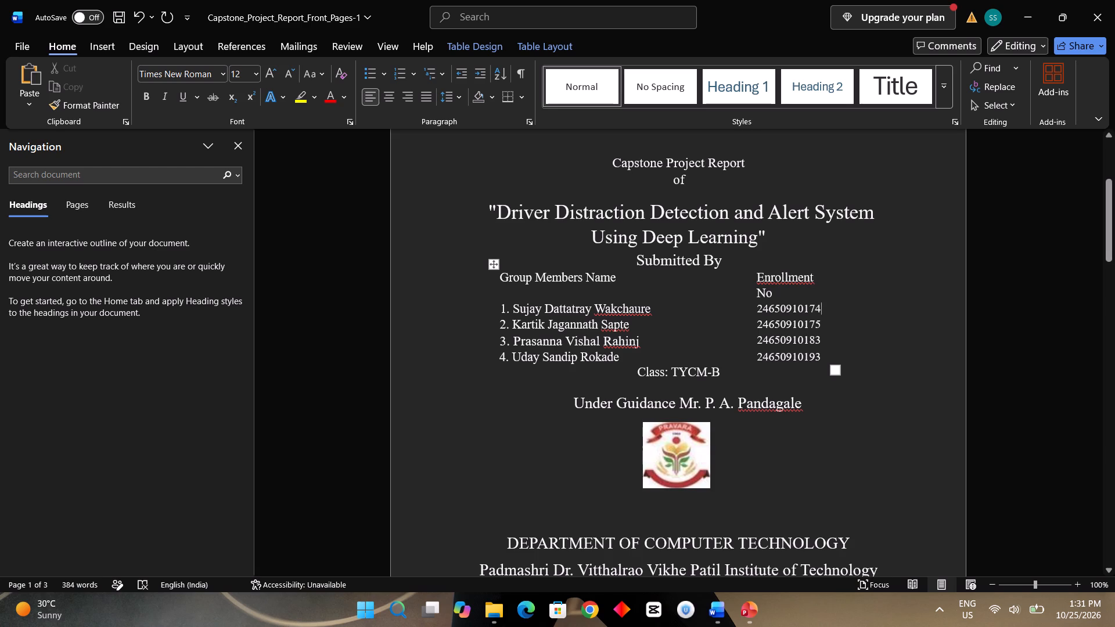
Change the class below the group members table on the cover page to TYCM-A.
left_click(719, 372)
key("BackSpace")
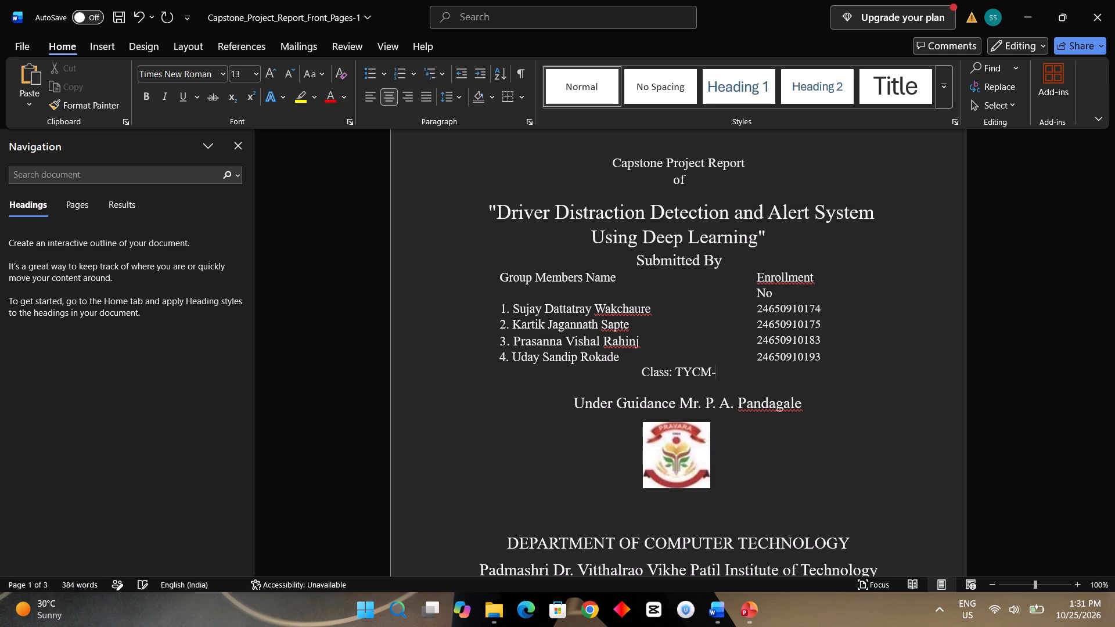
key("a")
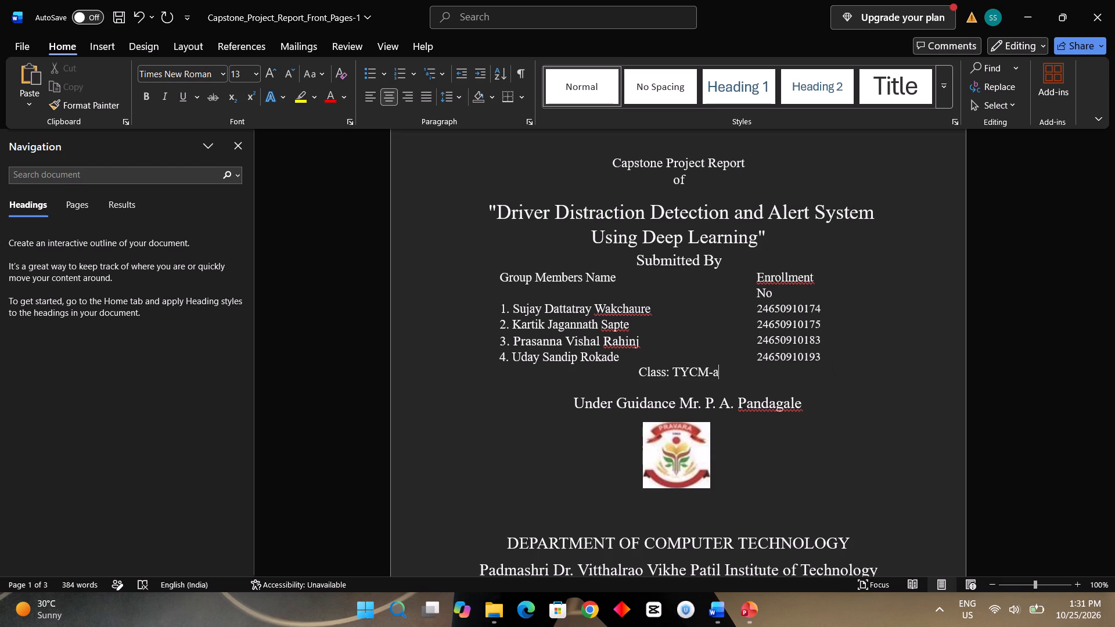
key("BackSpace")
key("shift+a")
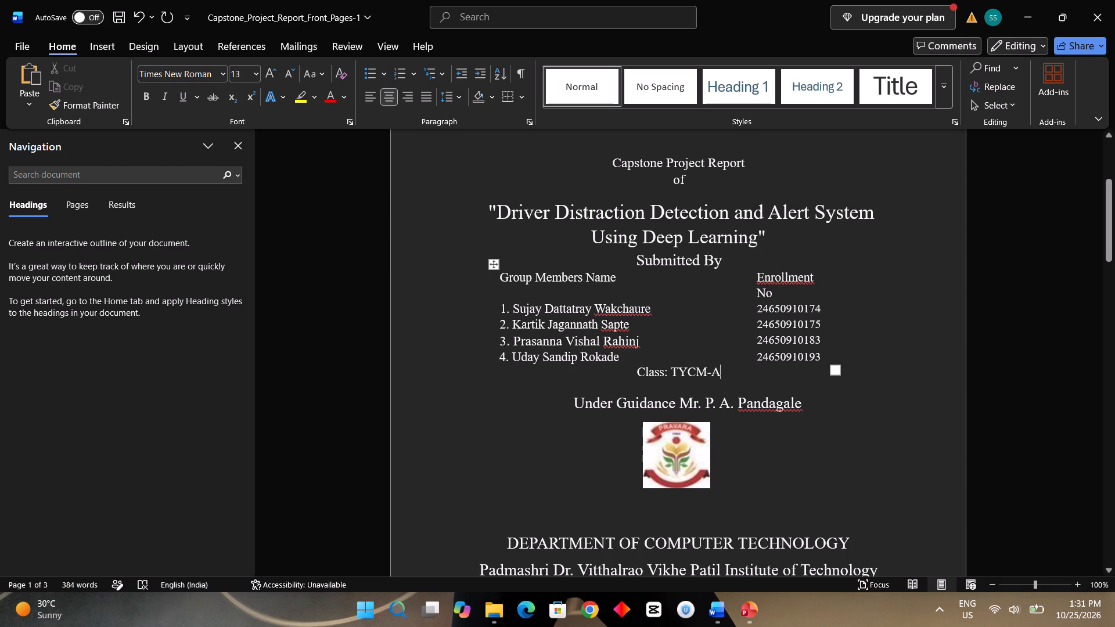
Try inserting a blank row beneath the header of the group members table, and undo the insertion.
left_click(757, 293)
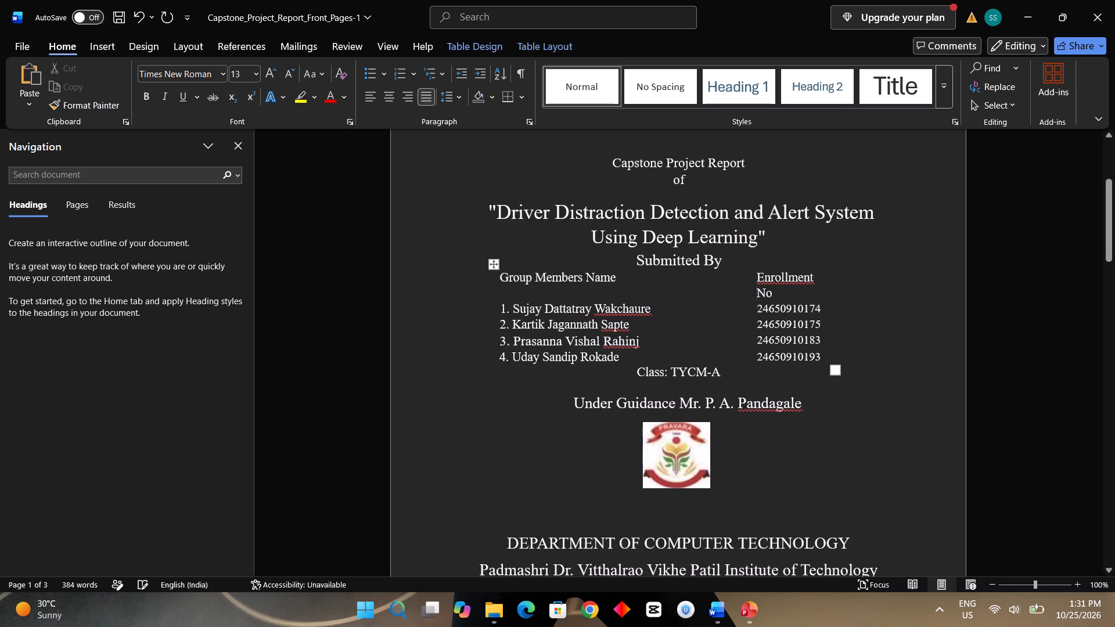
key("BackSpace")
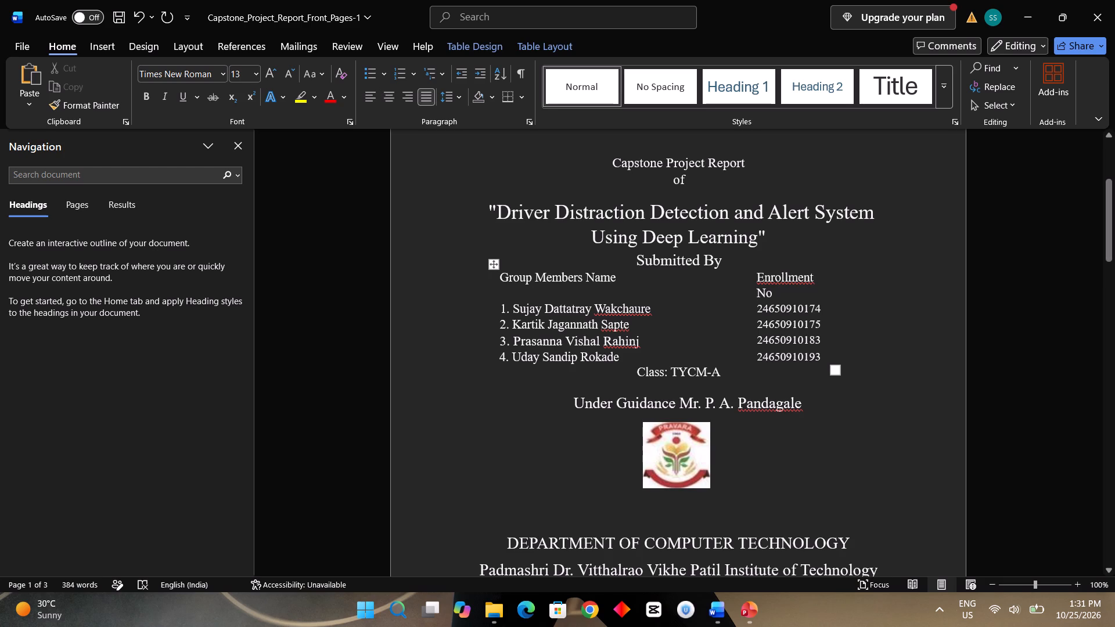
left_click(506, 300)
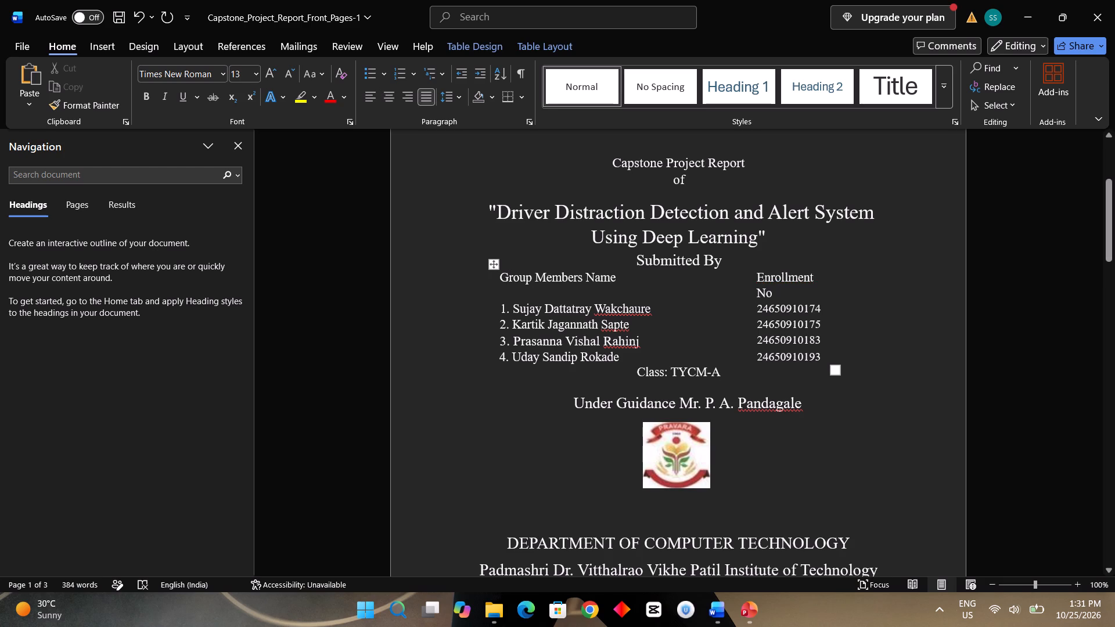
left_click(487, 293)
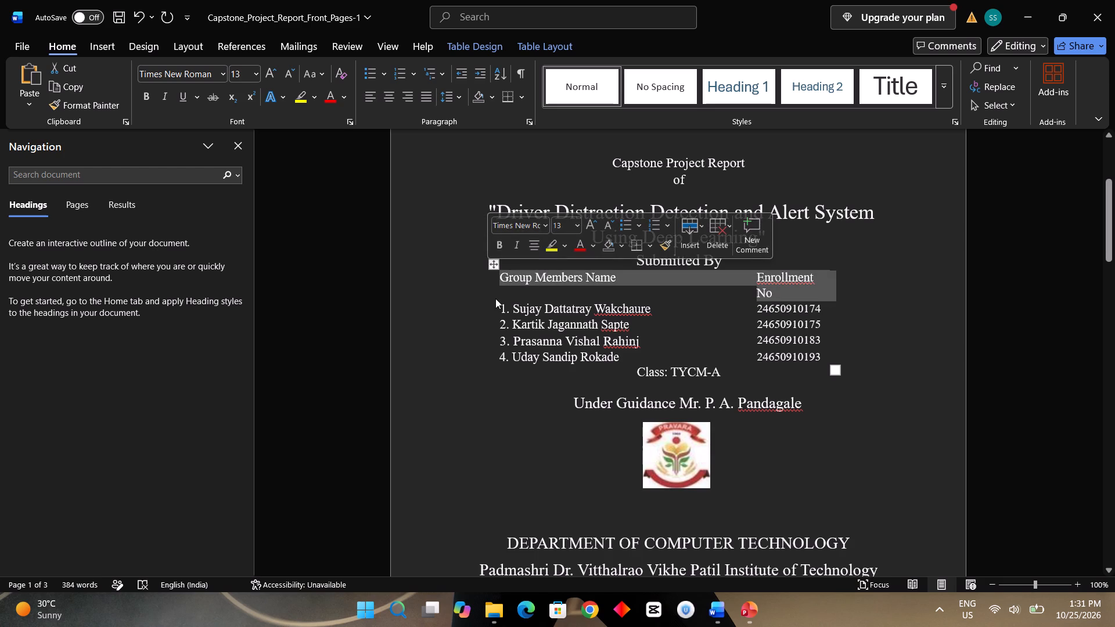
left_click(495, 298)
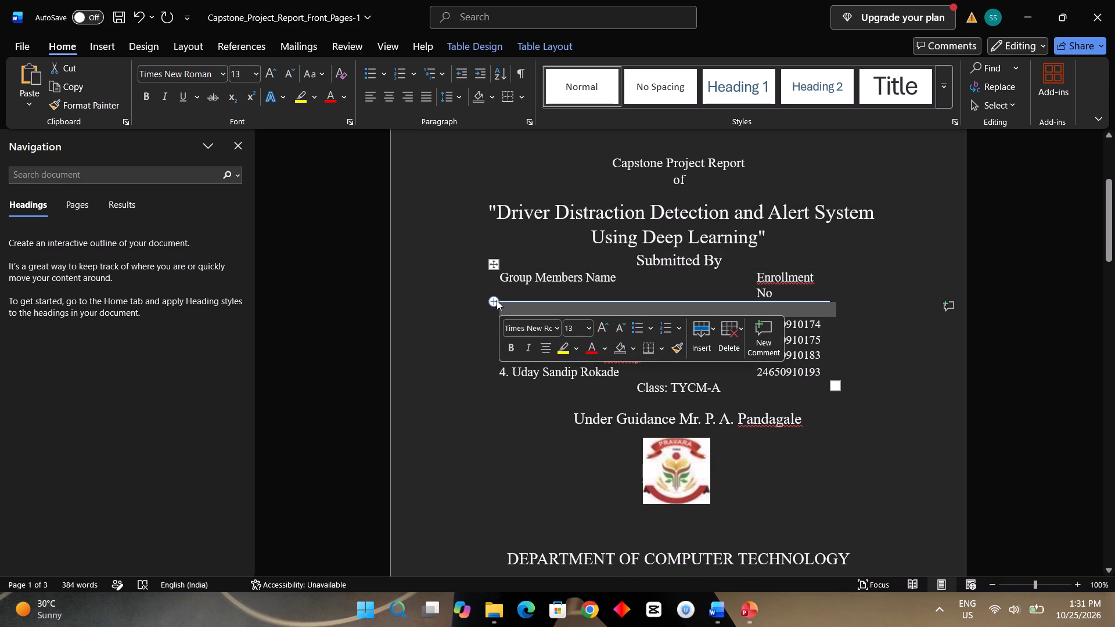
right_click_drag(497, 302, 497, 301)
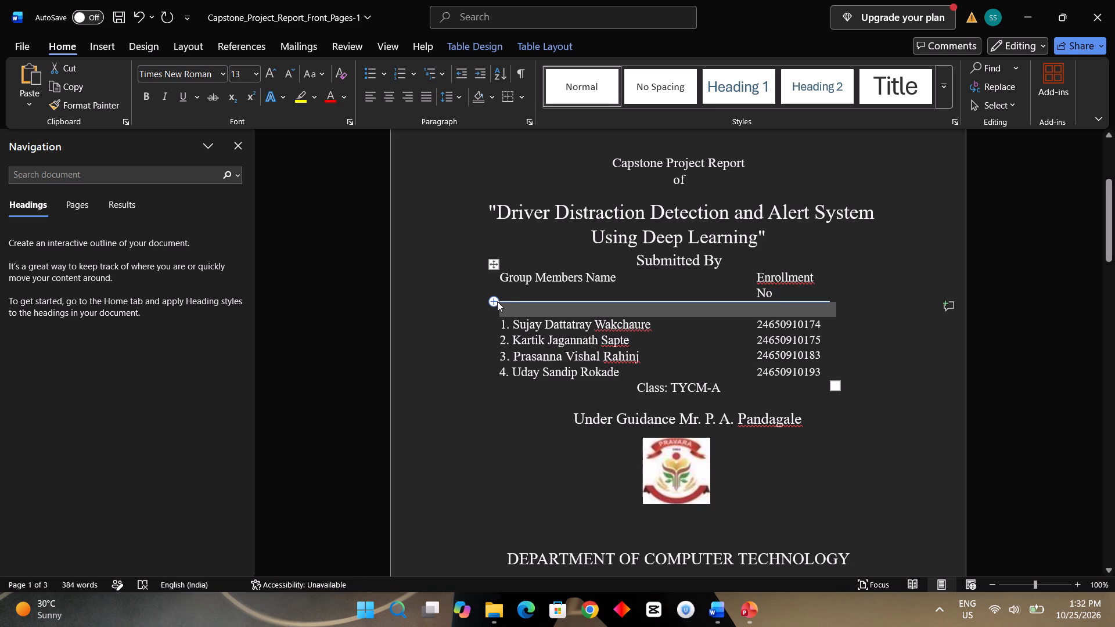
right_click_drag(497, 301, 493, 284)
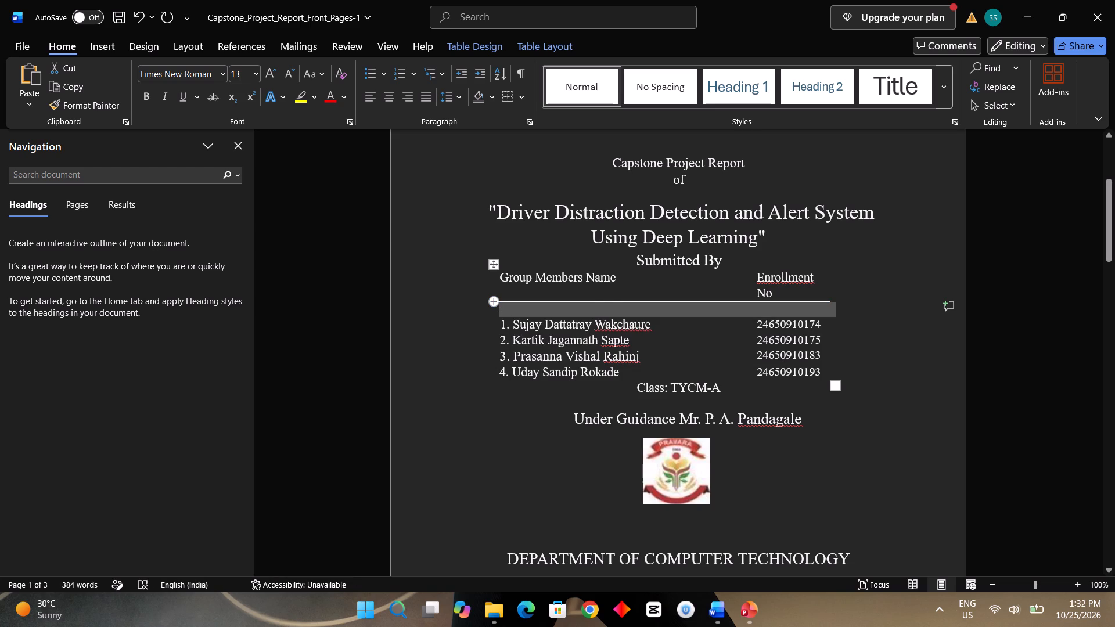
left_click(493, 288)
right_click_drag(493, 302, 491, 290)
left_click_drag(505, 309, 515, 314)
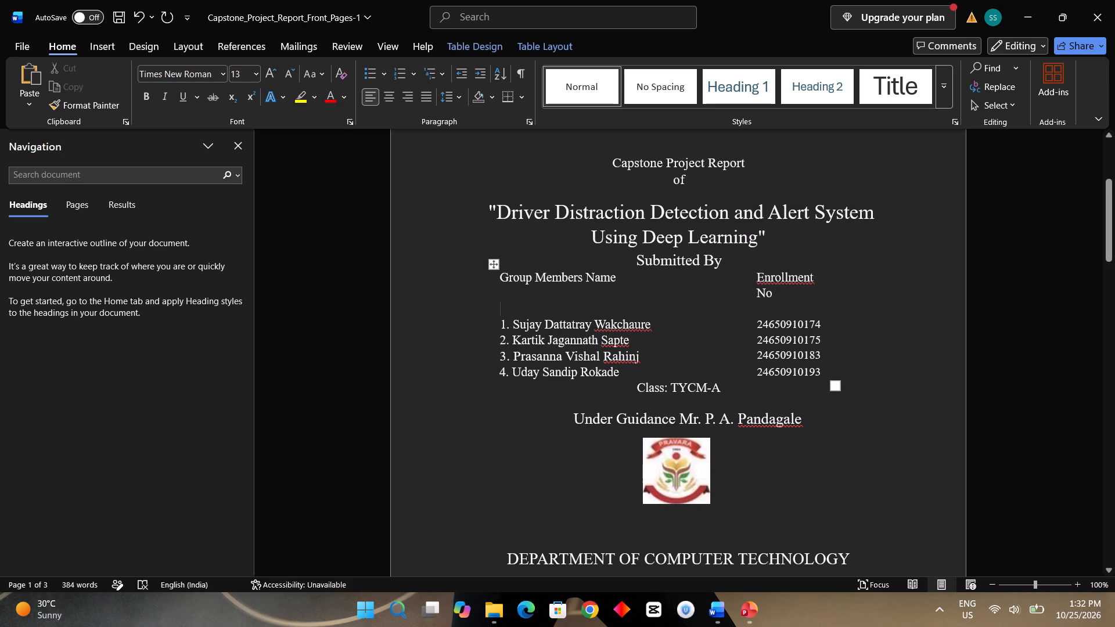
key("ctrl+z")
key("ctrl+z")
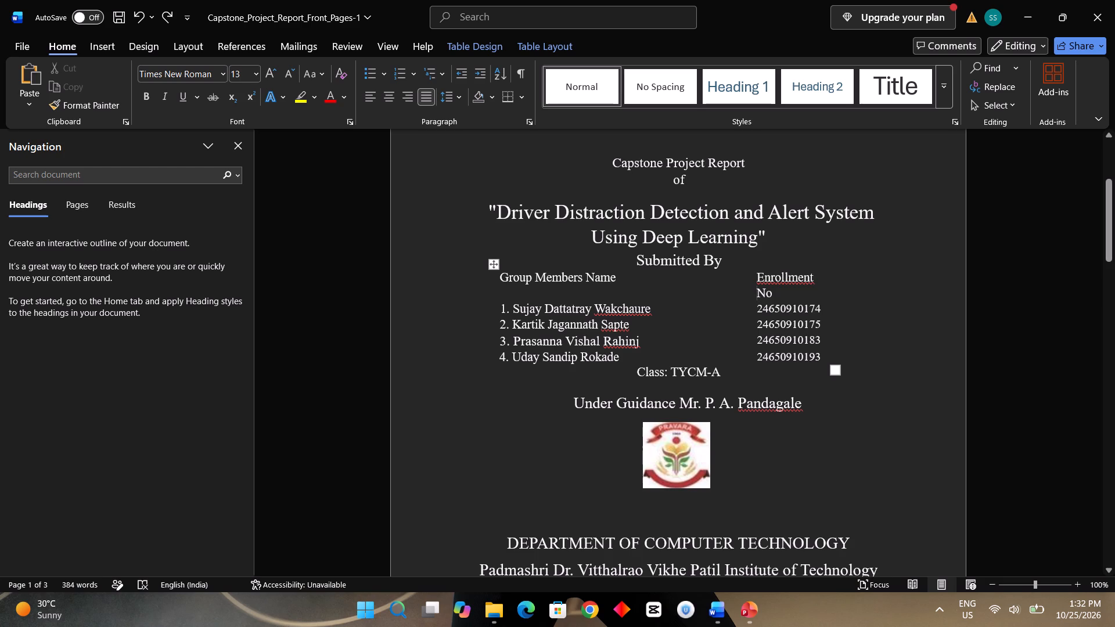
Replace the first name in the group members table with the new first member's full name, keeping the number 1.
left_click(658, 309)
key("BackSpace")
key("BackSpace")
key("BackSpace")
key("BackSpace")
key("BackSpace")
key("BackSpace")
key("BackSpace")
key("BackSpace")
key("BackSpace")
key("BackSpace")
key("BackSpace")
key("BackSpace")
key("BackSpace")
key("BackSpace")
key("BackSpace")
key("BackSpace")
key("BackSpace")
key("BackSpace")
key("BackSpace")
key("BackSpace")
key("BackSpace")
key("BackSpace")
key("BackSpace")
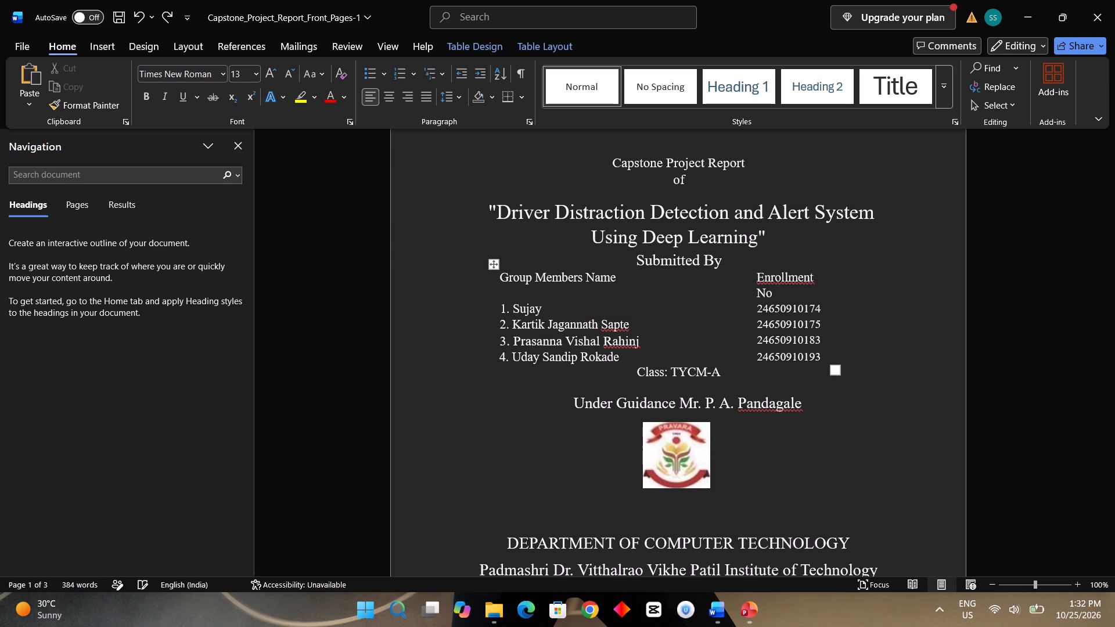
key("BackSpace")
key("BackSpace")
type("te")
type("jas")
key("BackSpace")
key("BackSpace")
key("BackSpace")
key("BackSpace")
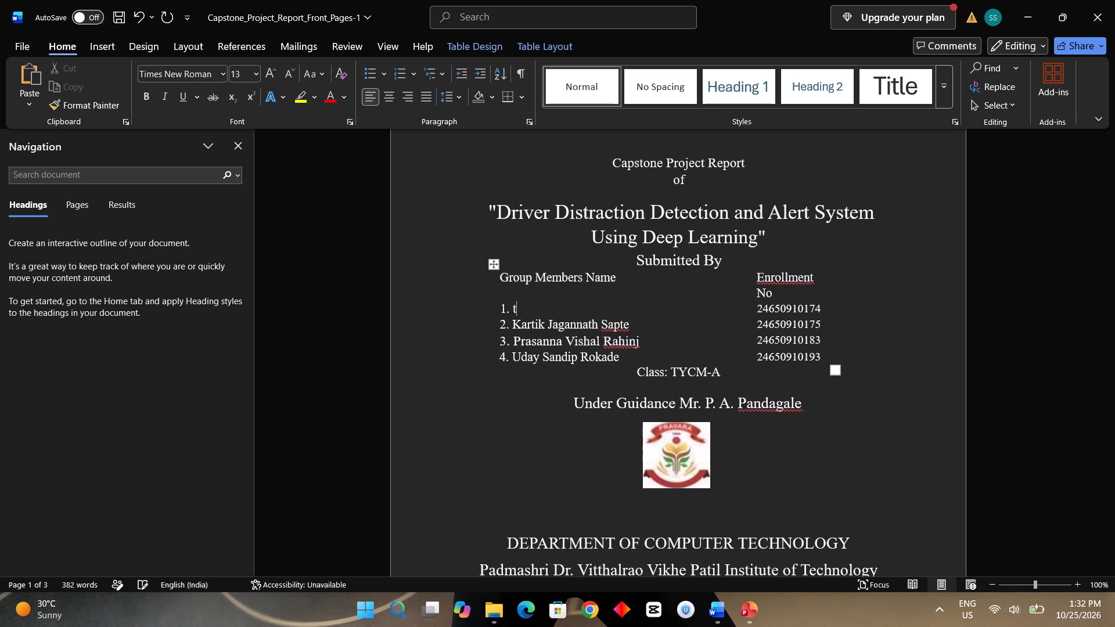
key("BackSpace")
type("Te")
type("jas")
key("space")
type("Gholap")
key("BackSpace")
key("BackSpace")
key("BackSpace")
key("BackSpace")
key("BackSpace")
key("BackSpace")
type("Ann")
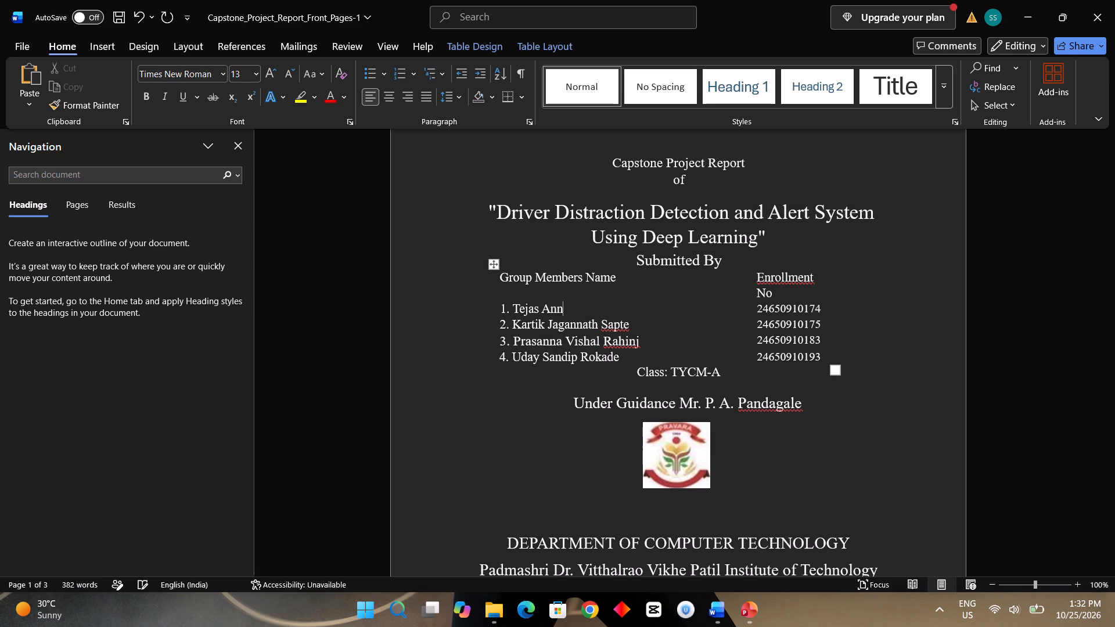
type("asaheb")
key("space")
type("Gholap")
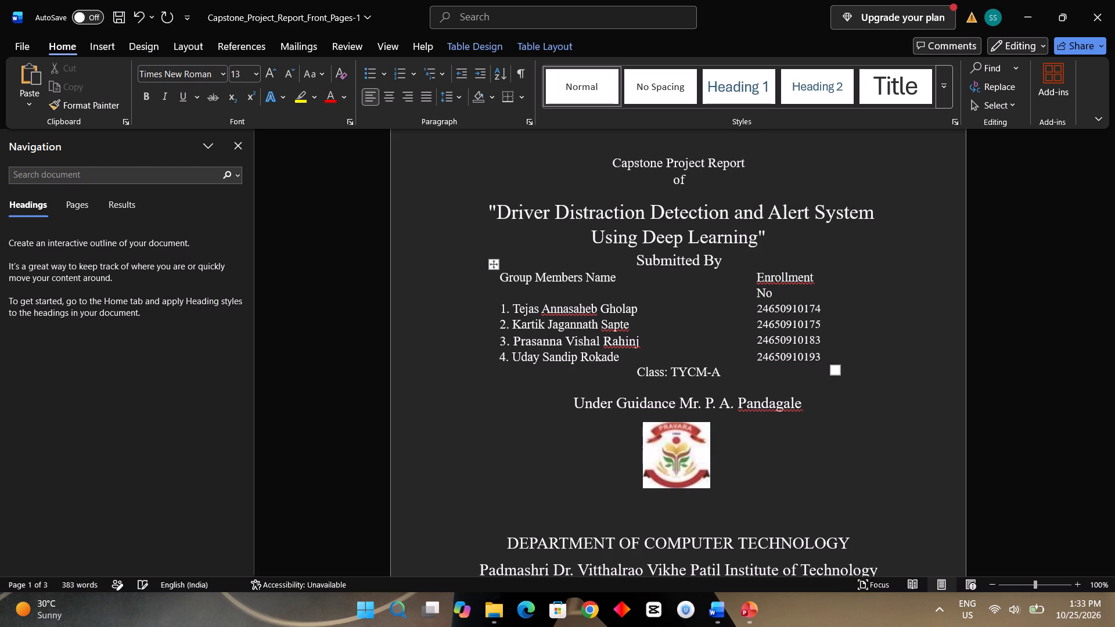
Replace the second name in the group members table with the new second member's full name, keeping the number 2.
left_click(645, 322)
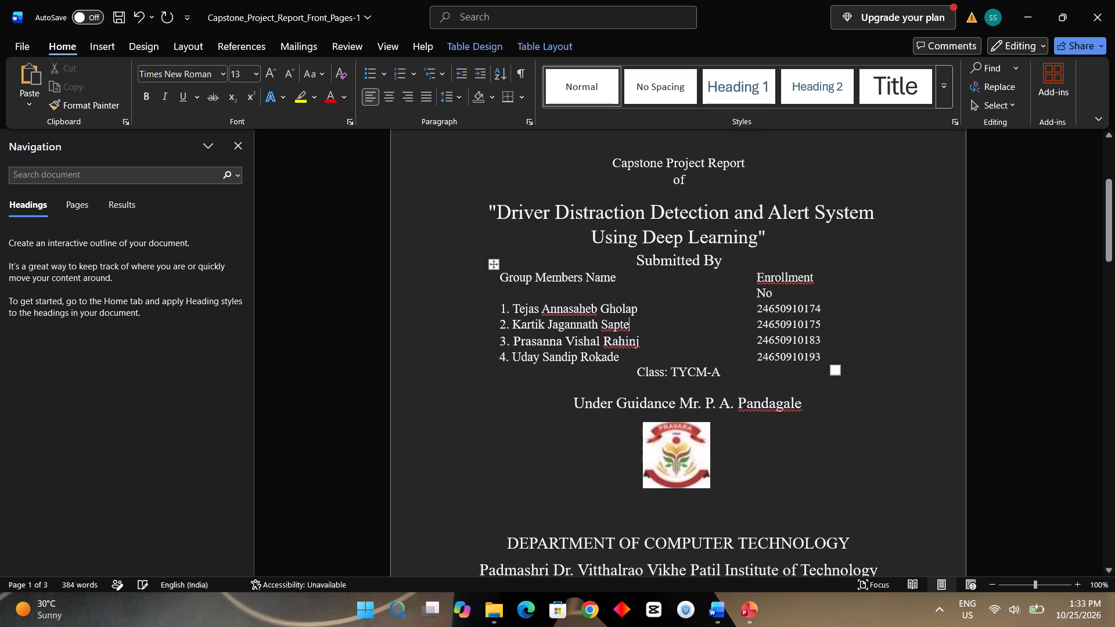
key("BackSpace")
key("BackSpace")
key("BackSpace")
key("BackSpace")
key("BackSpace")
key("BackSpace")
key("BackSpace")
key("BackSpace")
key("BackSpace")
key("BackSpace")
key("BackSpace")
key("BackSpace")
key("BackSpace")
key("BackSpace")
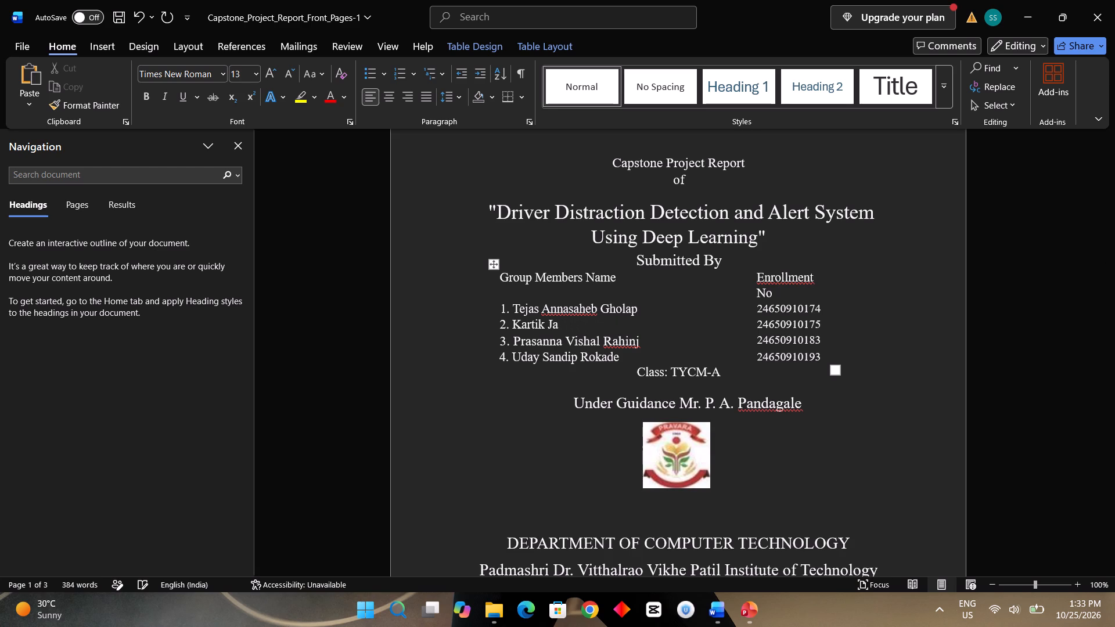
key("BackSpace")
key("BackSpace")
key("BackSpace")
key("BackSpace")
key("BackSpace")
key("BackSpace")
key("BackSpace")
key("BackSpace")
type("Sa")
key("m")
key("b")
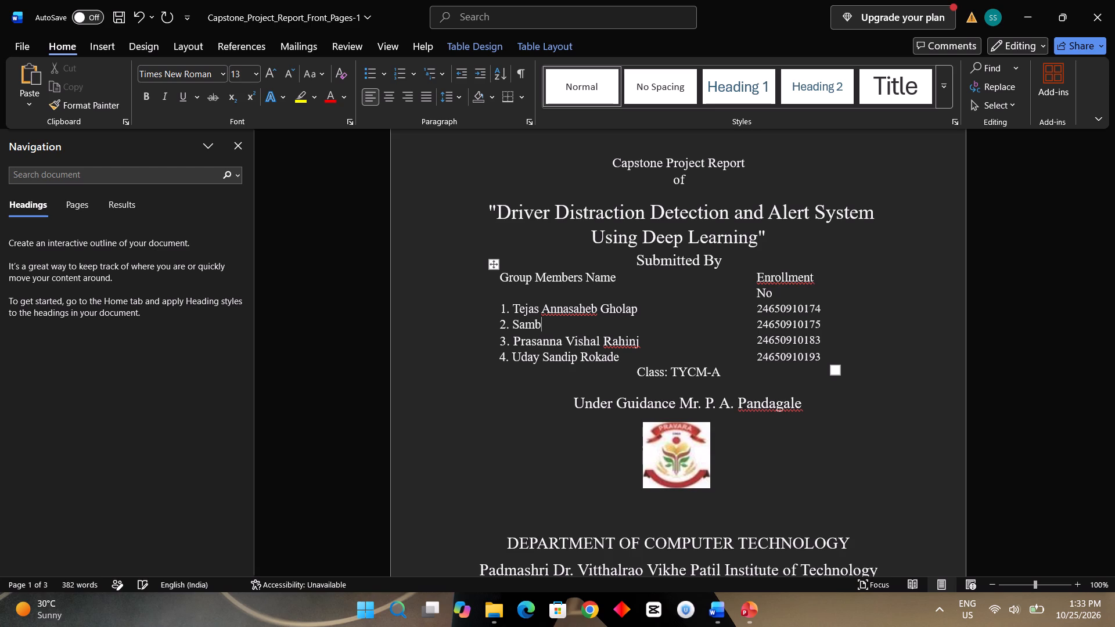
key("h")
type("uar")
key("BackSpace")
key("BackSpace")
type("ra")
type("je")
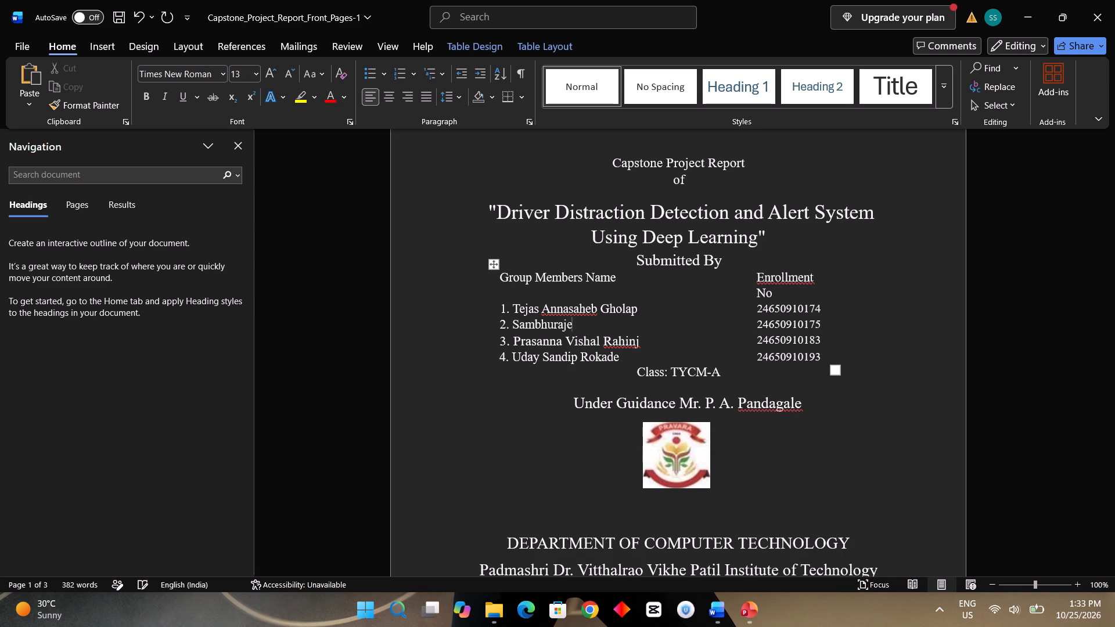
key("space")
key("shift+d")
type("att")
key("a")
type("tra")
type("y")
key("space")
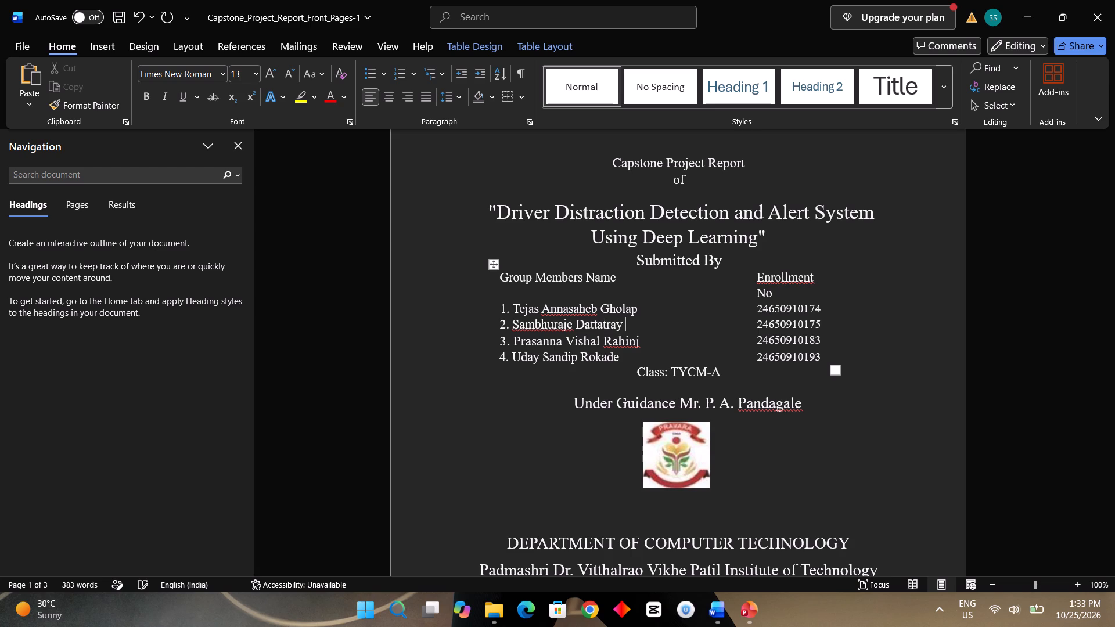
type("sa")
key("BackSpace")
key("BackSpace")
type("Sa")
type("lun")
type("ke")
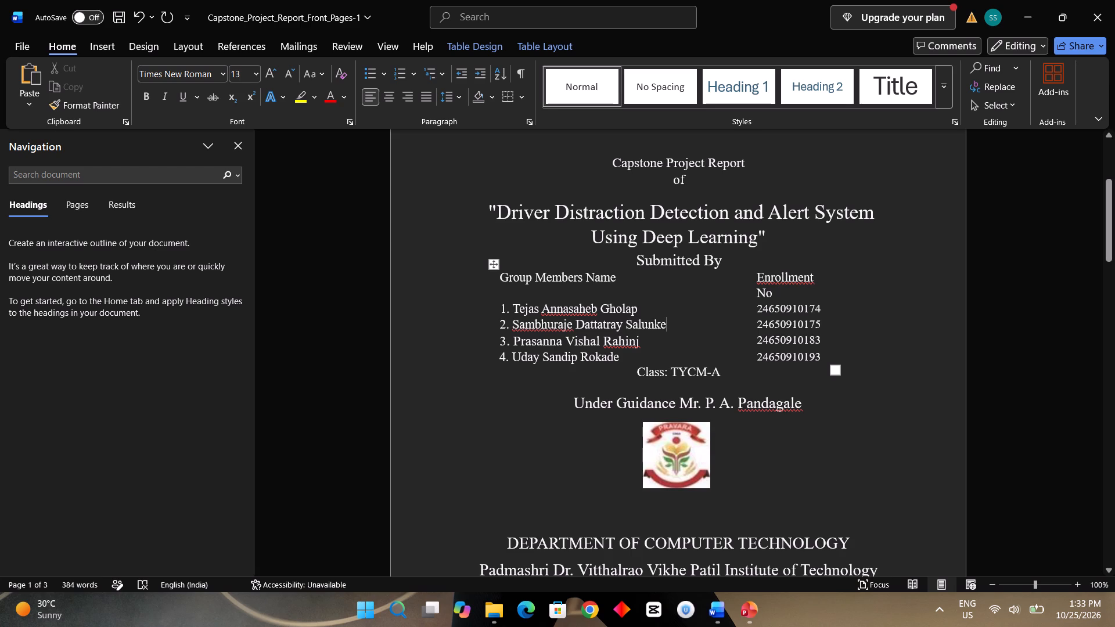
Replace the third name in the group members table with the new third member's full name, keeping the number 3.
left_click(645, 338)
key("BackSpace")
key("BackSpace")
key("BackSpace")
key("BackSpace")
key("BackSpace")
key("BackSpace")
key("BackSpace")
key("BackSpace")
key("BackSpace")
key("BackSpace")
key("BackSpace")
key("BackSpace")
key("BackSpace")
key("BackSpace")
key("BackSpace")
key("BackSpace")
key("BackSpace")
key("BackSpace")
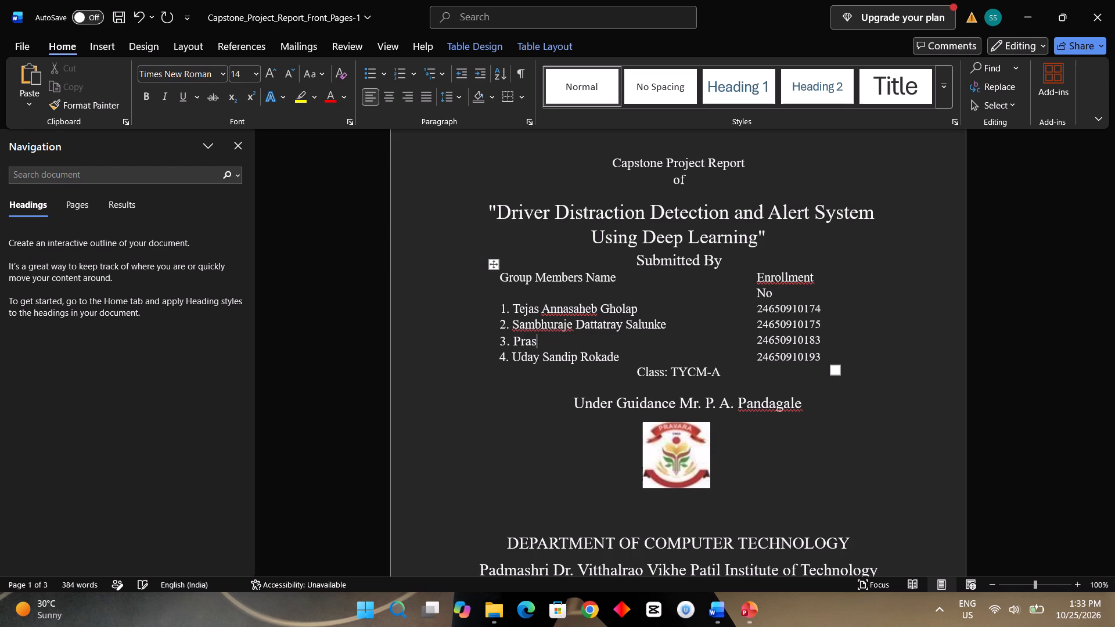
key("BackSpace")
key("BackSpace")
key("BackSpace")
key("BackSpace")
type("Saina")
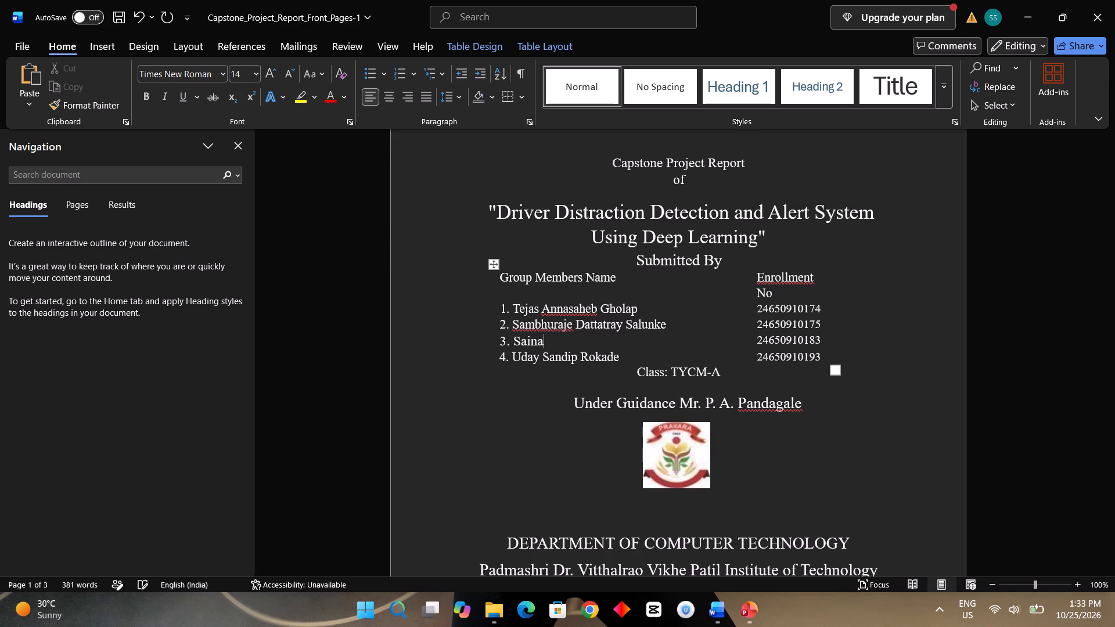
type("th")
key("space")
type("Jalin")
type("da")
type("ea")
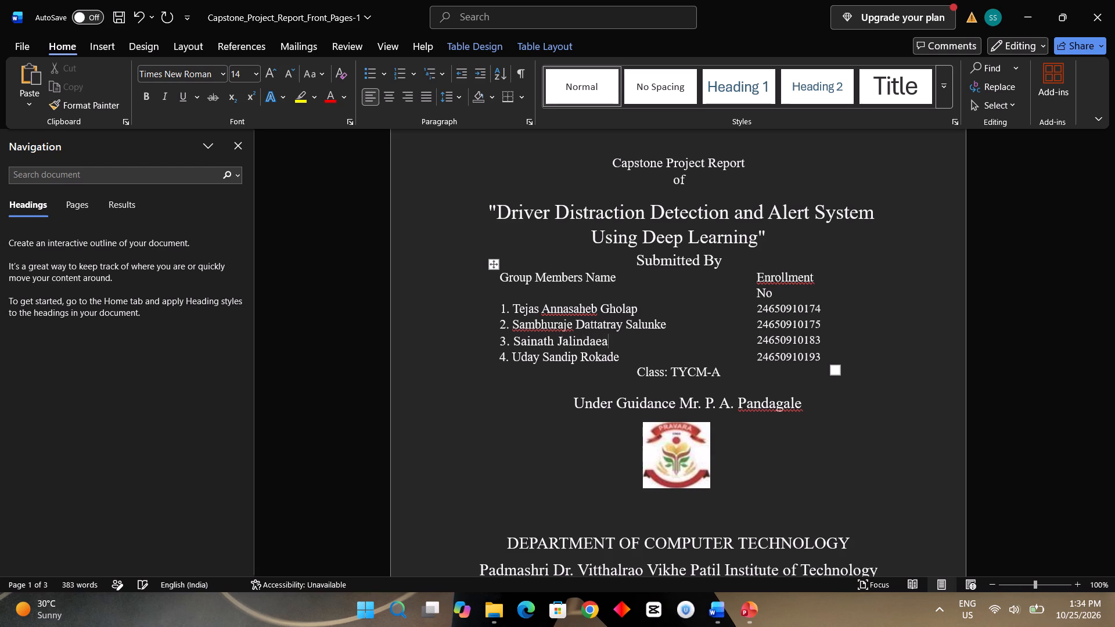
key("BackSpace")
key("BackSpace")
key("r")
left_click(617, 343)
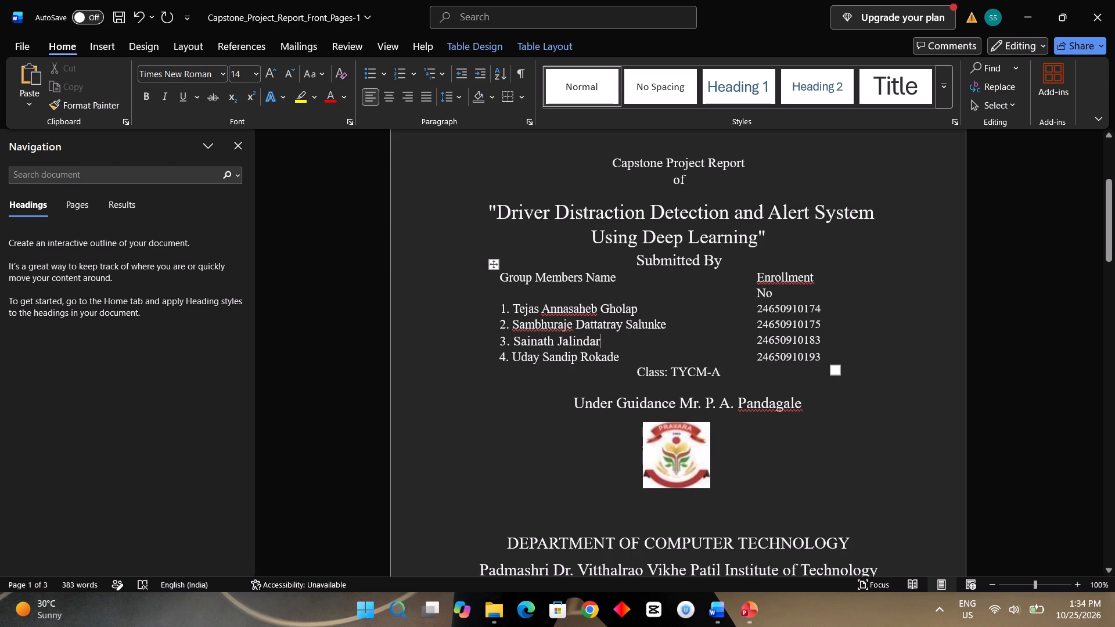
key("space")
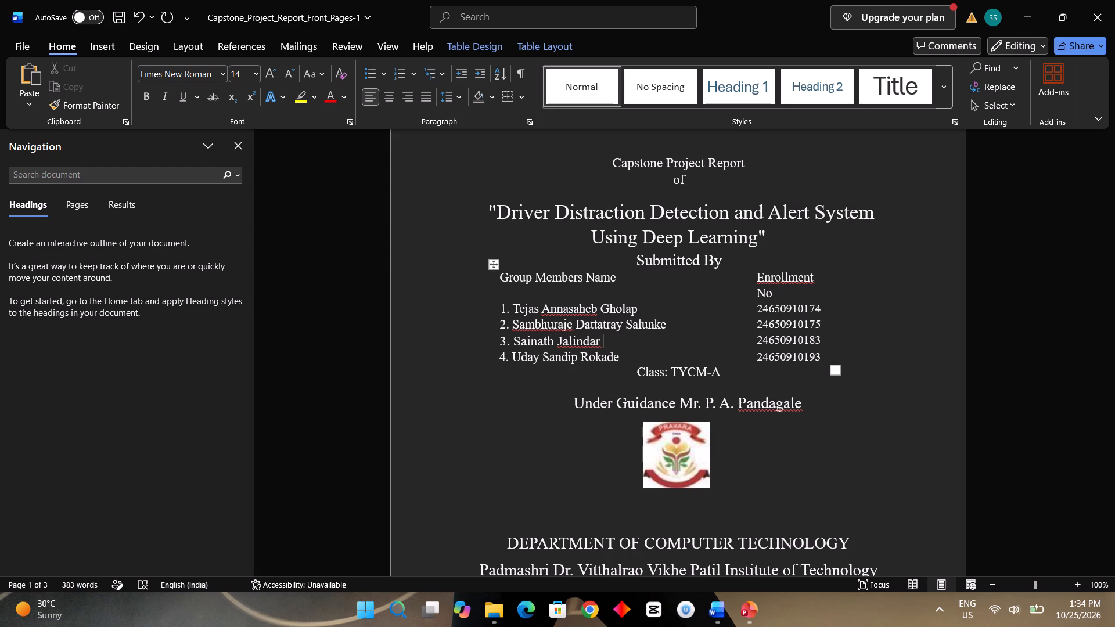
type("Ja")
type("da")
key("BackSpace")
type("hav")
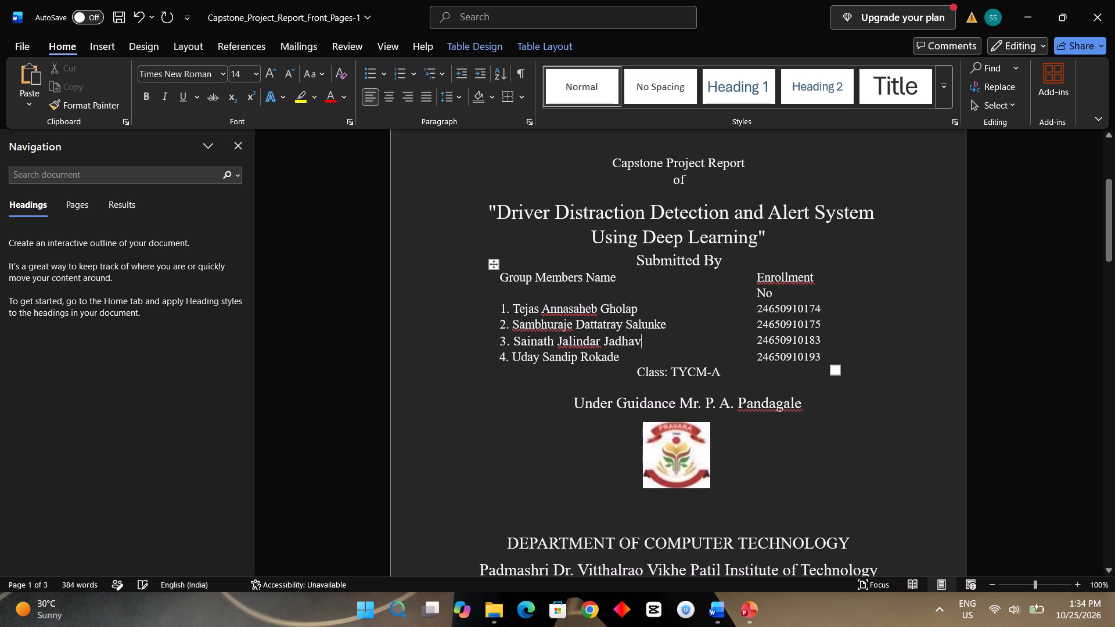
Replace the fourth name in the group members table with the new fourth member's full name, keeping the number 4.
left_click(625, 354)
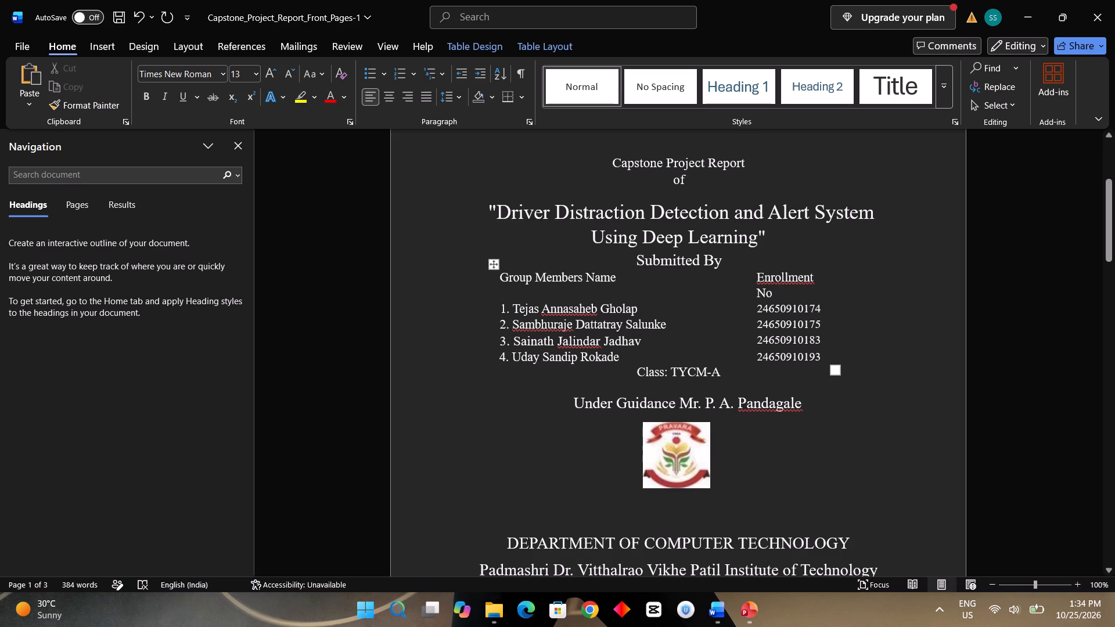
key("BackSpace")
key("BackSpace")
key("BackSpace")
key("BackSpace")
key("BackSpace")
key("BackSpace")
key("BackSpace")
key("BackSpace")
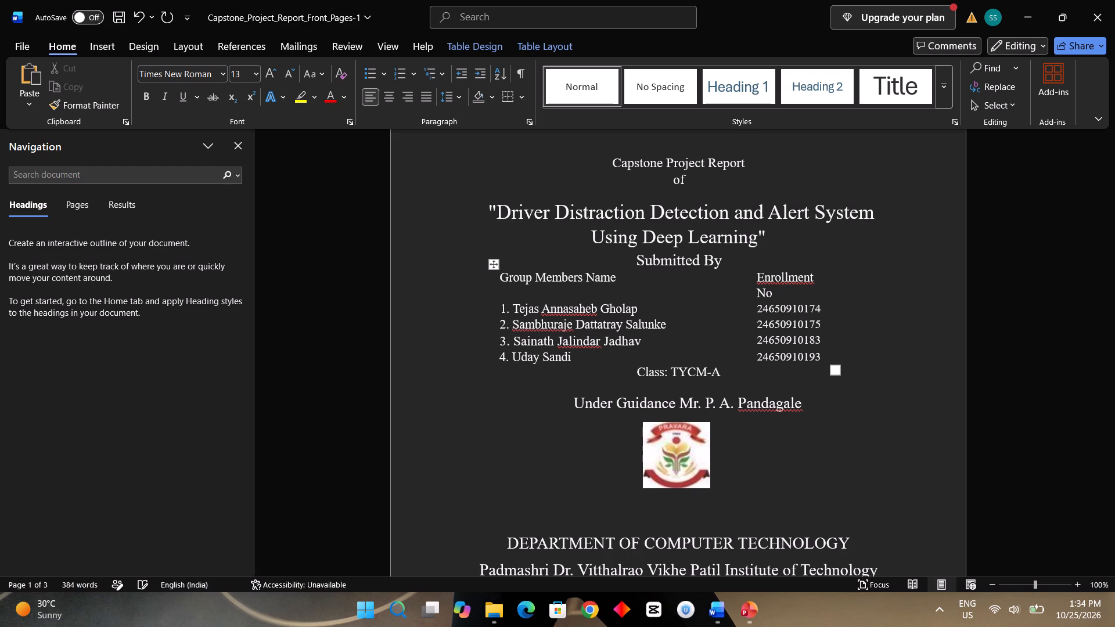
key("BackSpace")
key("BackSpace")
key("BackSpace")
key("BackSpace")
key("BackSpace")
key("BackSpace")
key("BackSpace")
key("BackSpace")
key("BackSpace")
key("BackSpace")
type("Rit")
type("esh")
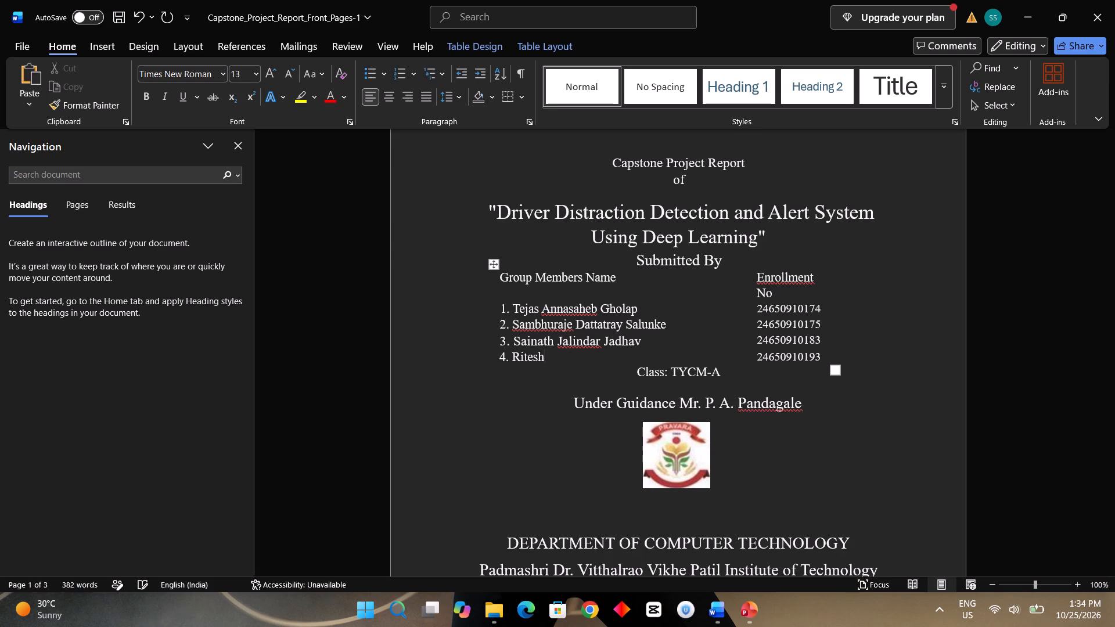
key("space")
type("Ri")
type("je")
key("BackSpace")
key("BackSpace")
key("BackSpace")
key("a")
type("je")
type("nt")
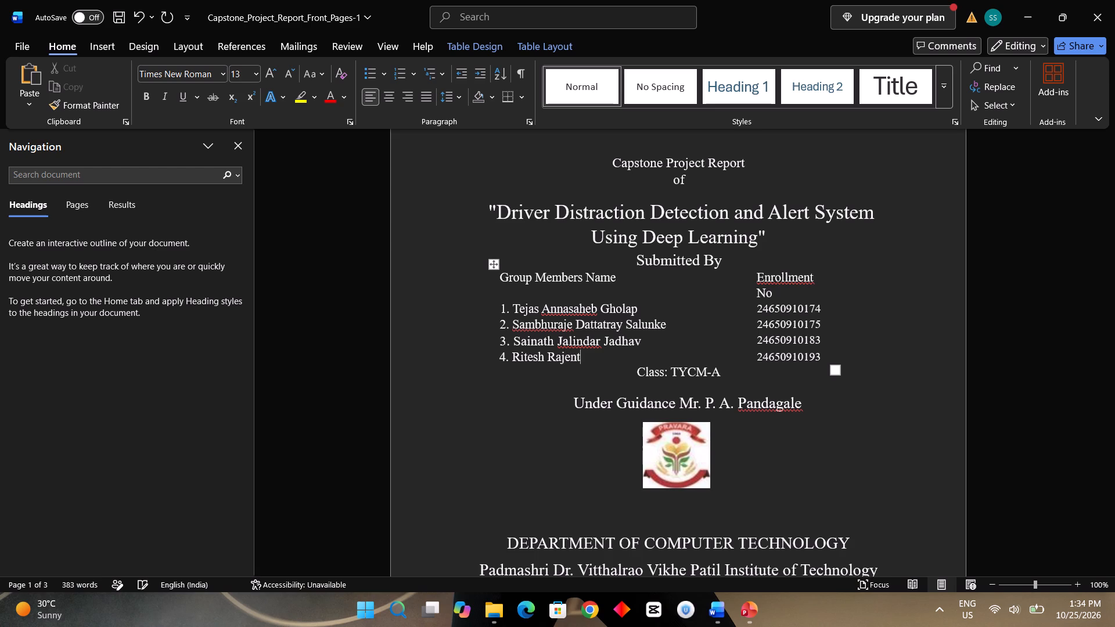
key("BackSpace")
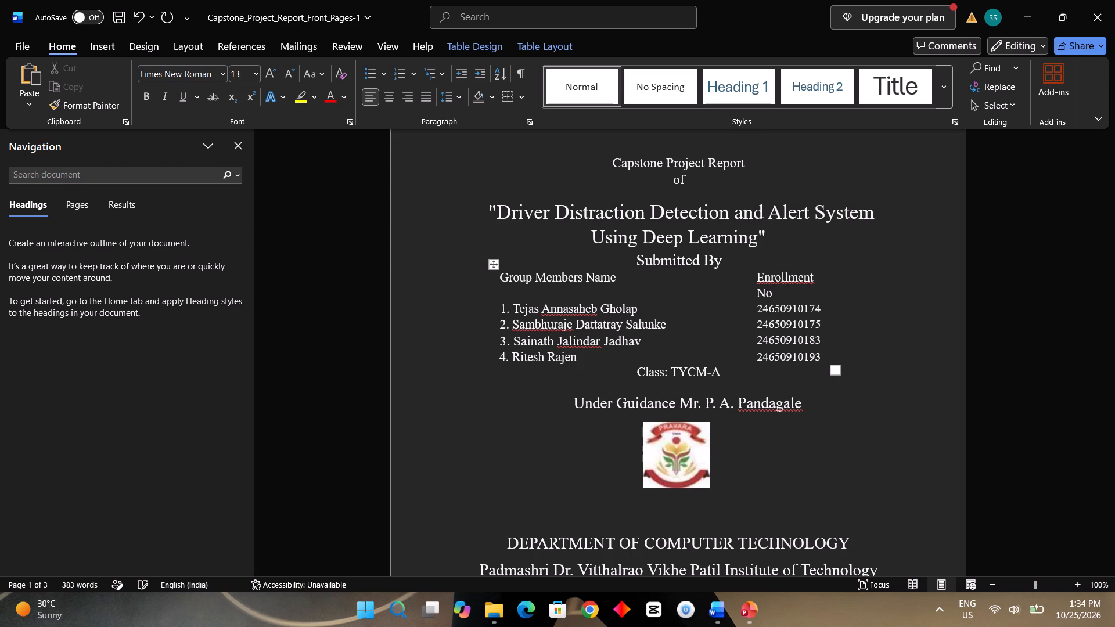
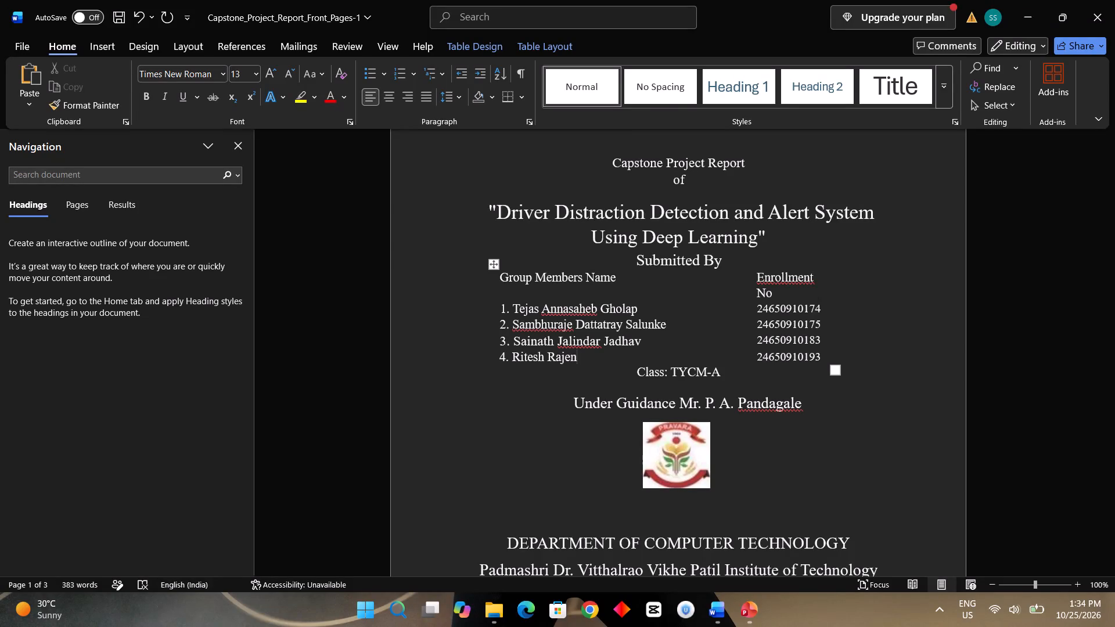
Complete the fourth member's middle name and surname in the cover page's group members table.
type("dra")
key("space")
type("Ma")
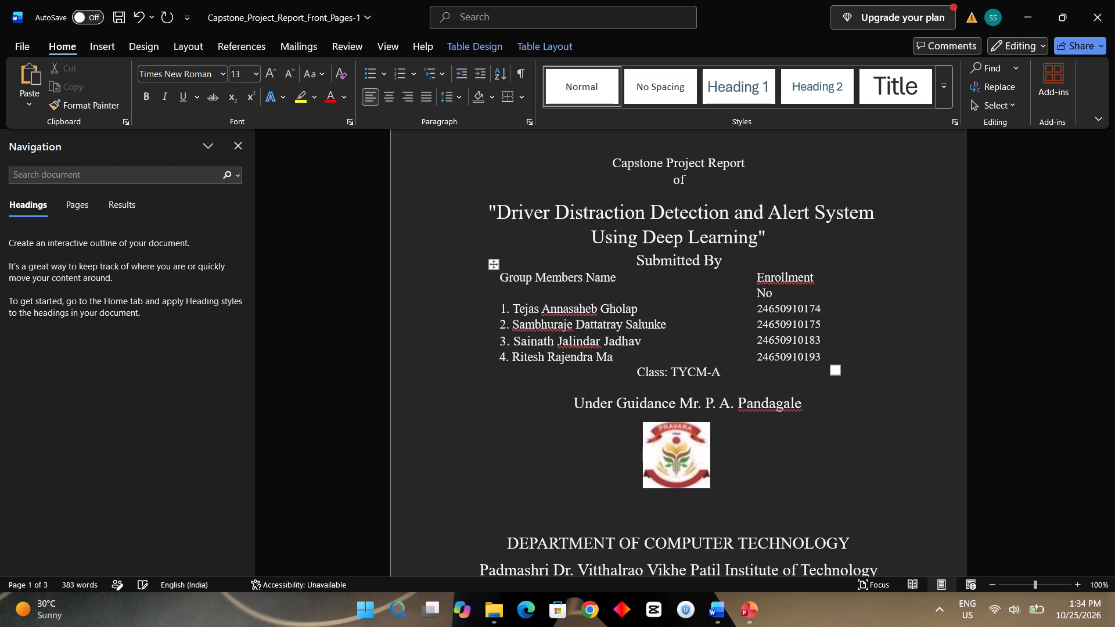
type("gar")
Replace the last two digits of the first member's enrollment number with that member's new ending.
left_click(823, 311)
key("BackSpace")
key("BackSpace")
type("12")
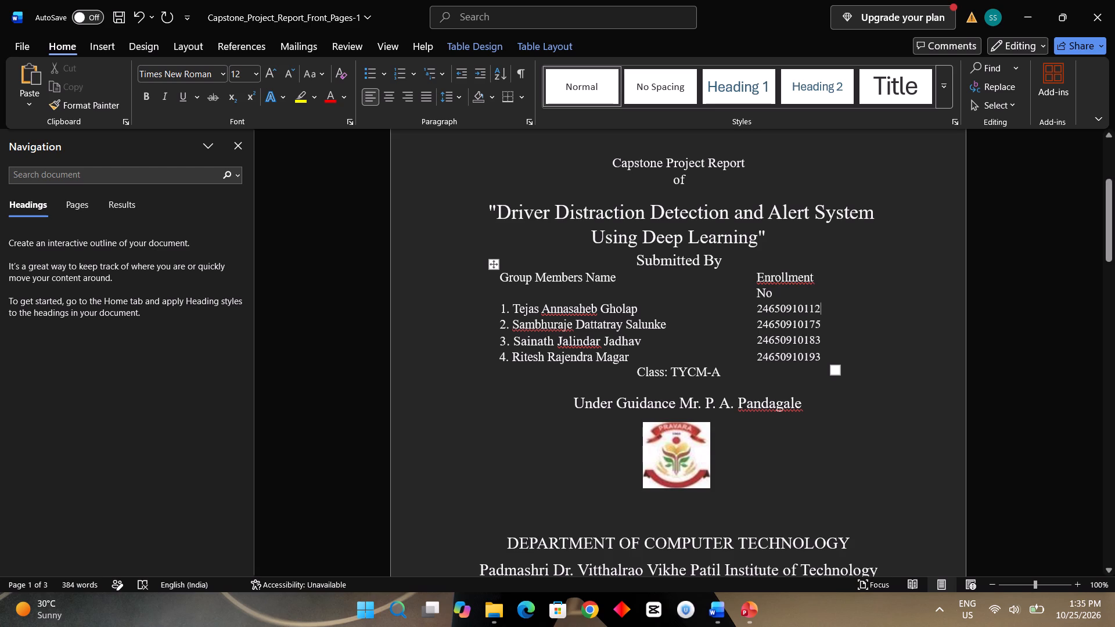
Replace the last two digits of the second member's enrollment number with that member's new ending.
left_click(822, 327)
key("BackSpace")
key("BackSpace")
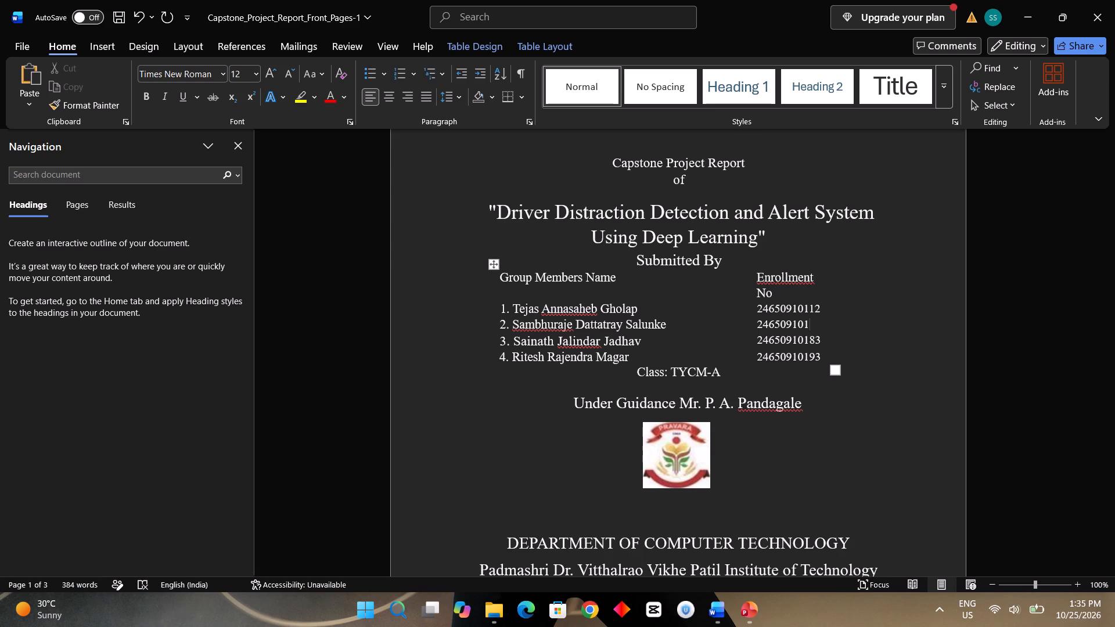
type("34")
Replace the last two digits of the third member's enrollment number with that member's new ending.
left_click(820, 341)
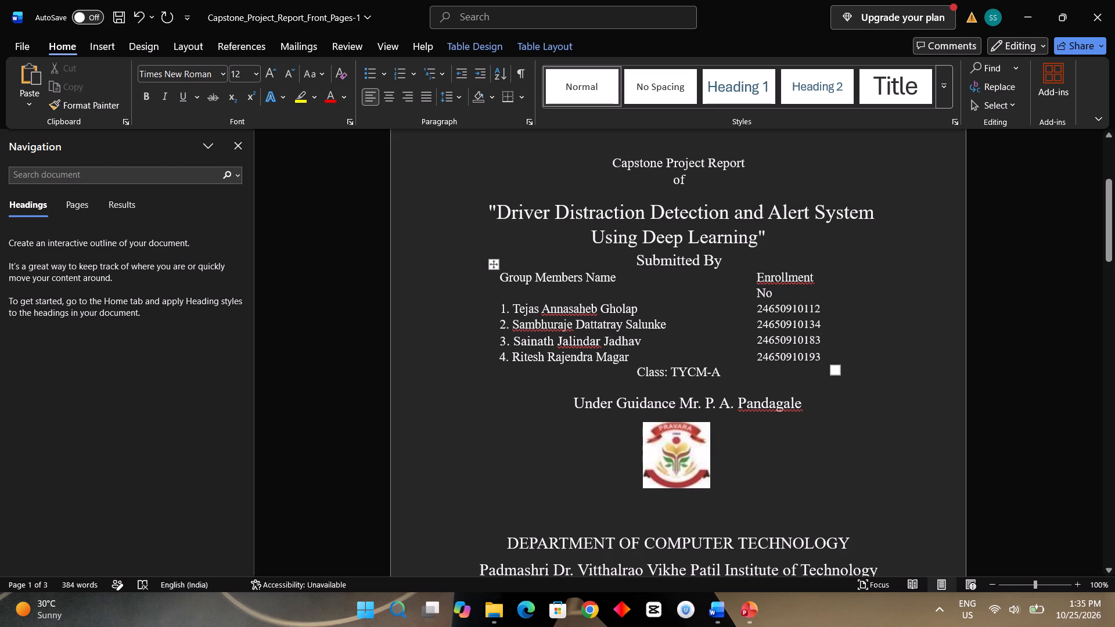
key("BackSpace")
key("BackSpace")
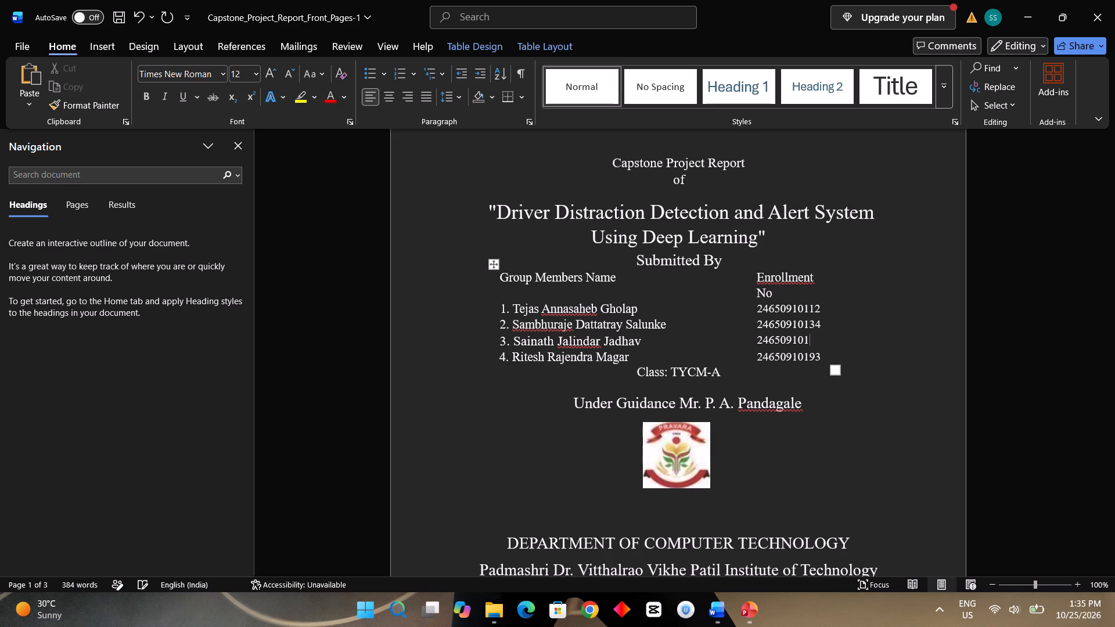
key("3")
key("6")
Replace the last two digits of the fourth member's enrollment number with that member's new ending.
left_click(822, 358)
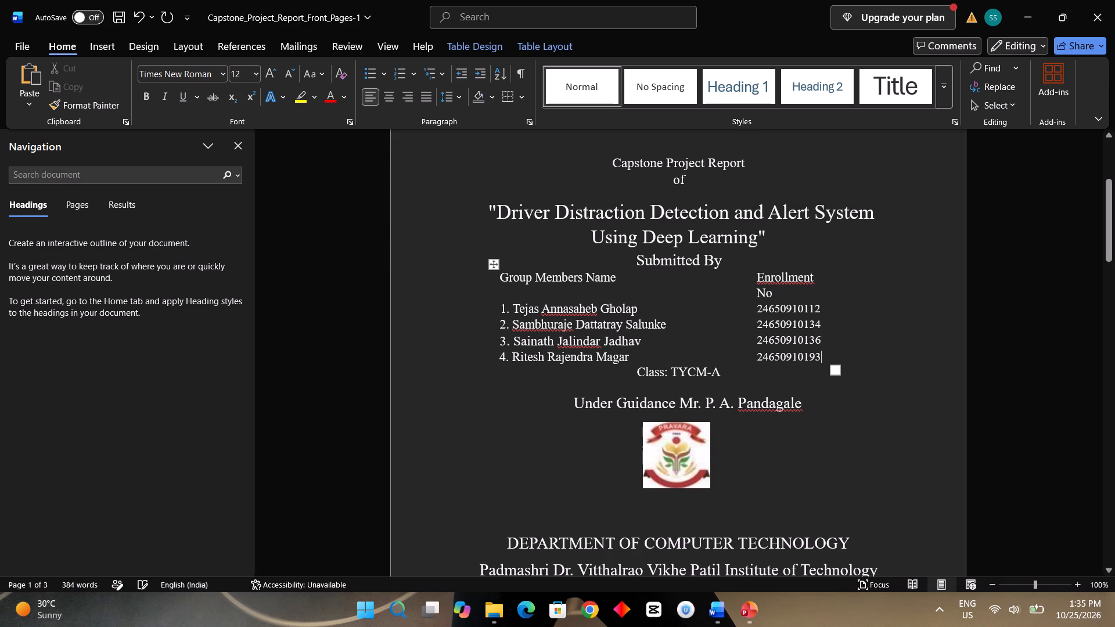
key("BackSpace")
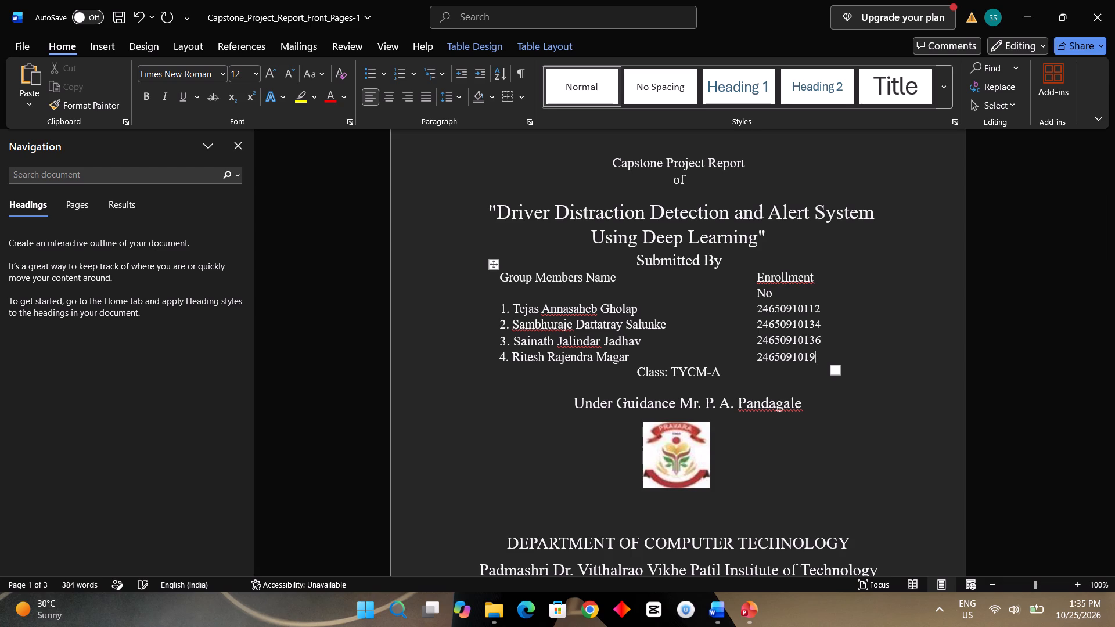
key("BackSpace")
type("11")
Place the cursor after the guide's name on the cover page and examine the certificate page's member and signatory details.
scroll(764, 362, "down", 2)
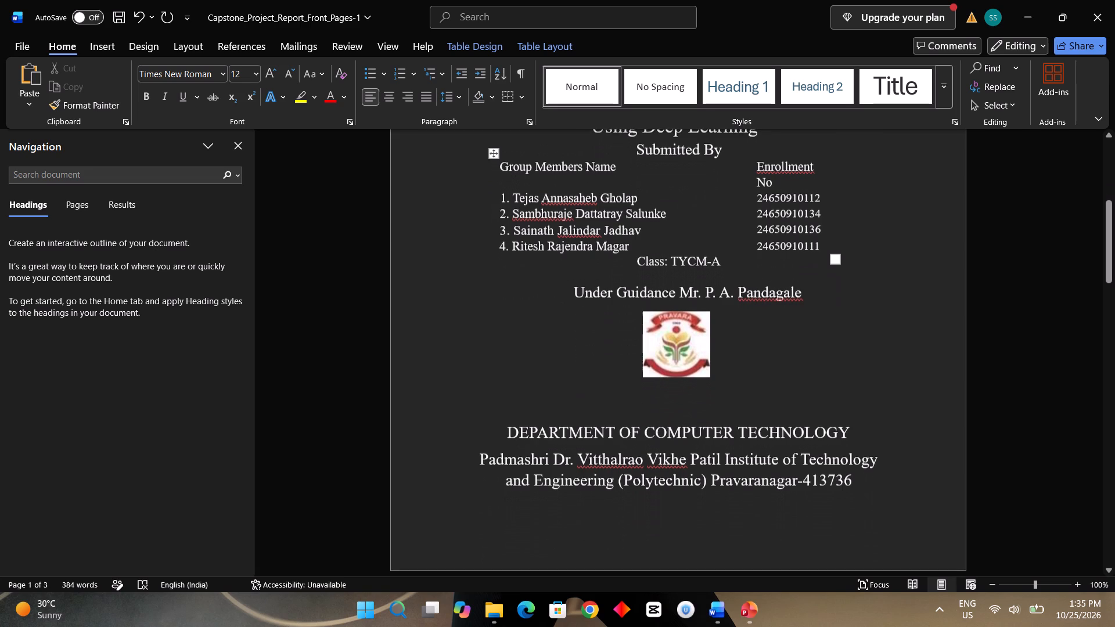
scroll(764, 362, "down", 1)
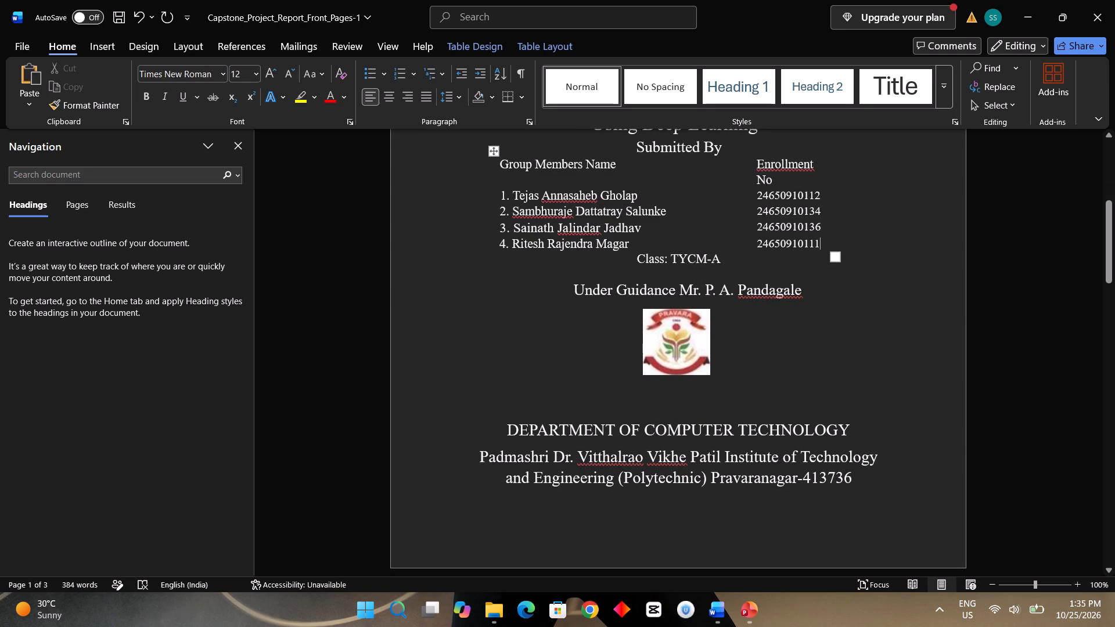
left_click(804, 289)
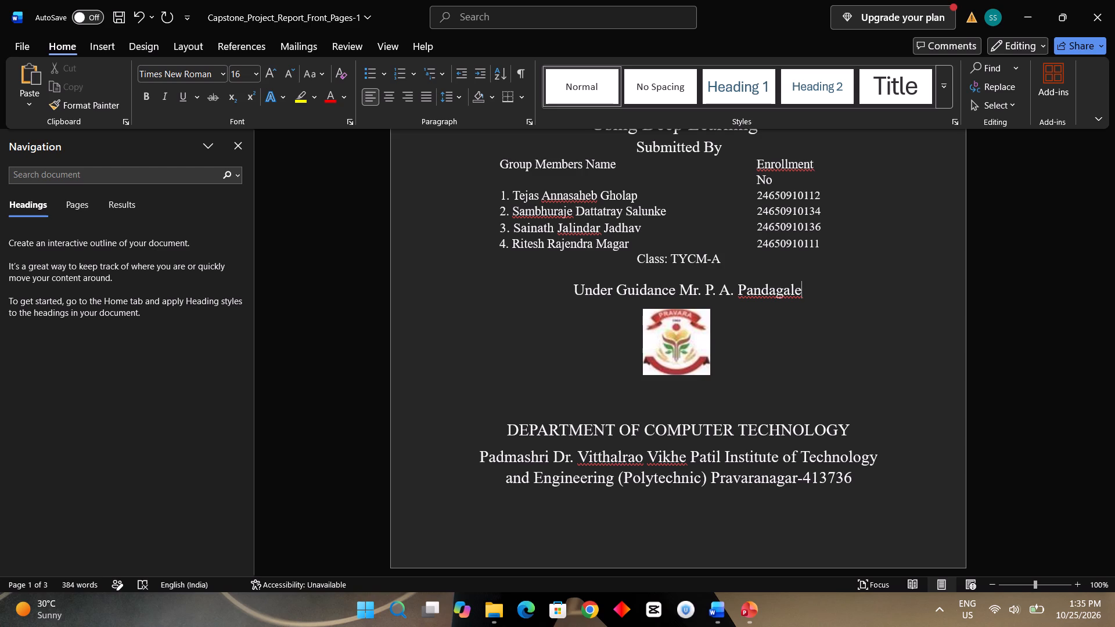
scroll(804, 289, "down", 3)
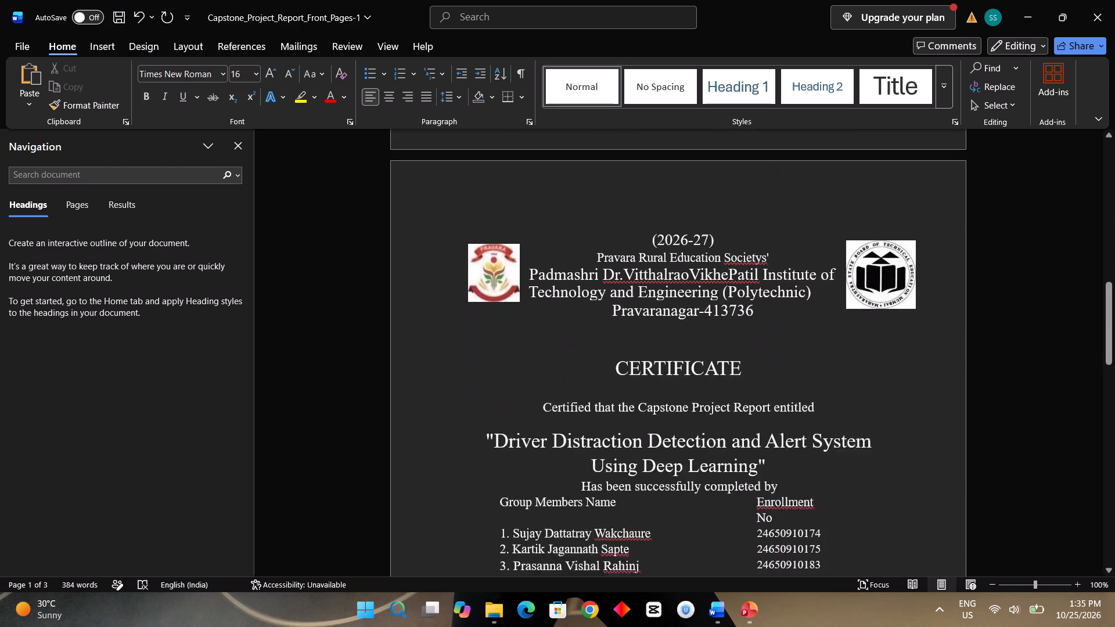
scroll(804, 289, "down", 1)
scroll(804, 289, "up", 6)
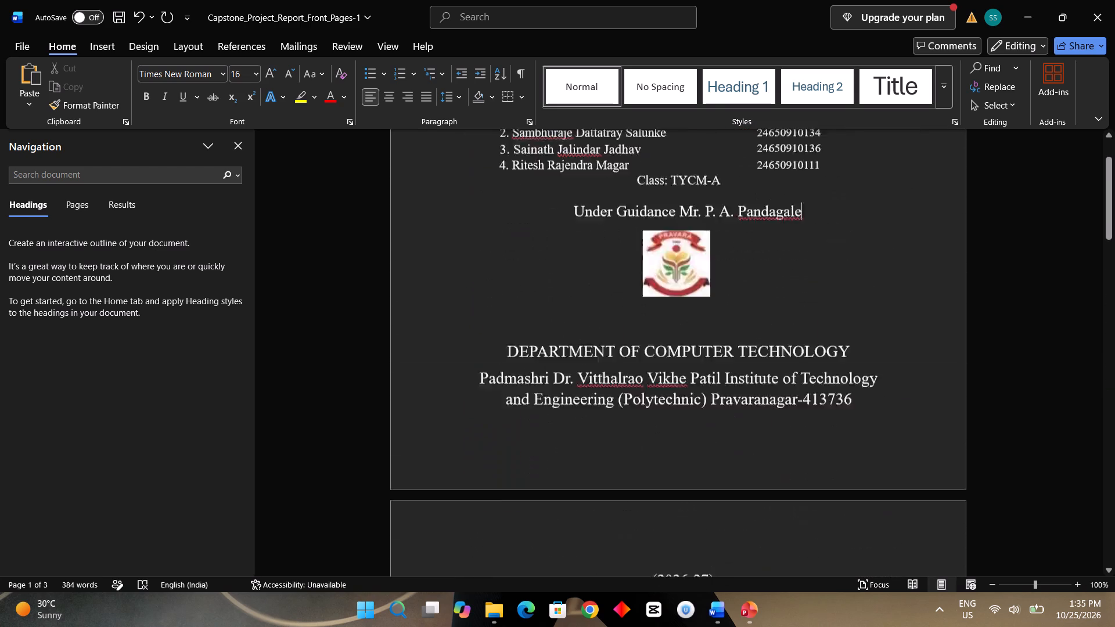
scroll(804, 289, "up", 1)
scroll(804, 289, "down", 3)
scroll(804, 289, "up", 2)
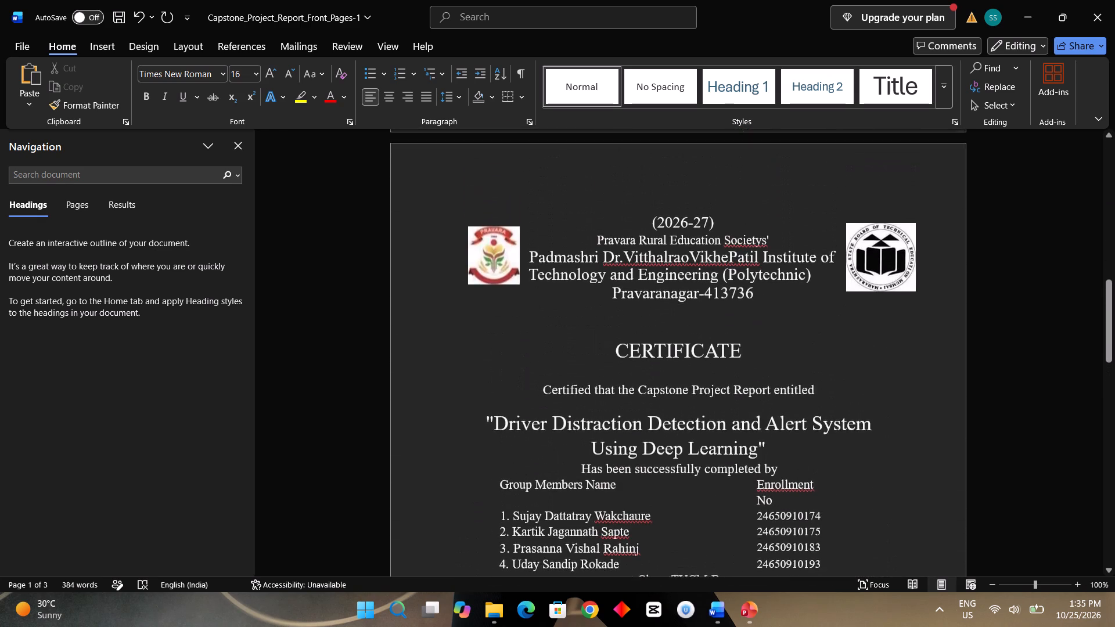
scroll(804, 289, "up", 4)
scroll(804, 289, "down", 4)
scroll(804, 289, "up", 1)
scroll(804, 289, "down", 1)
scroll(804, 289, "up", 3)
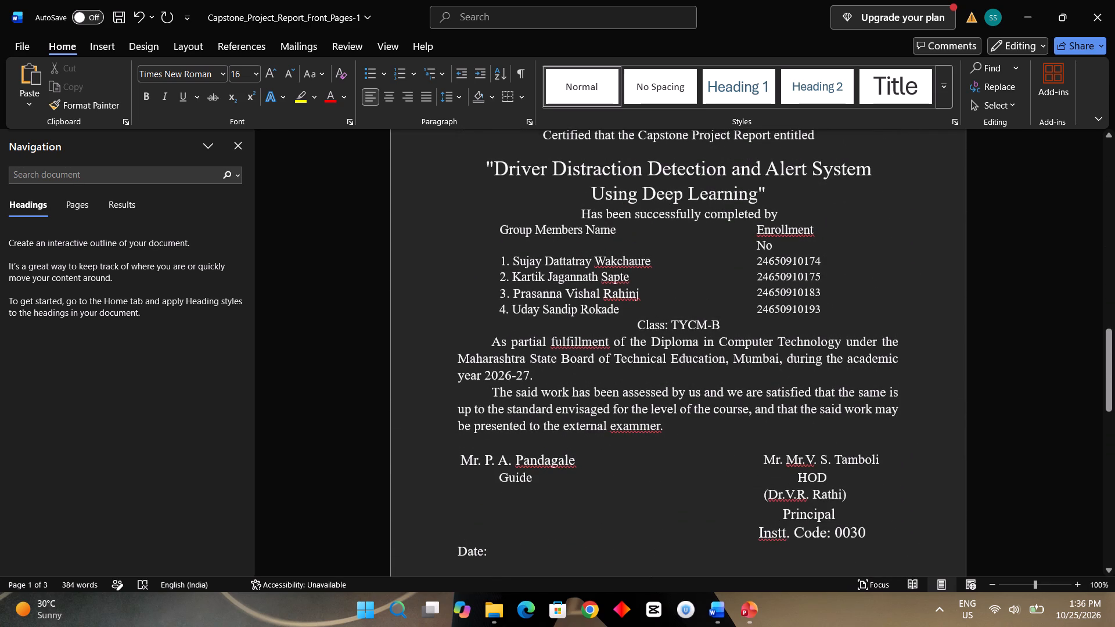
scroll(804, 289, "up", 2)
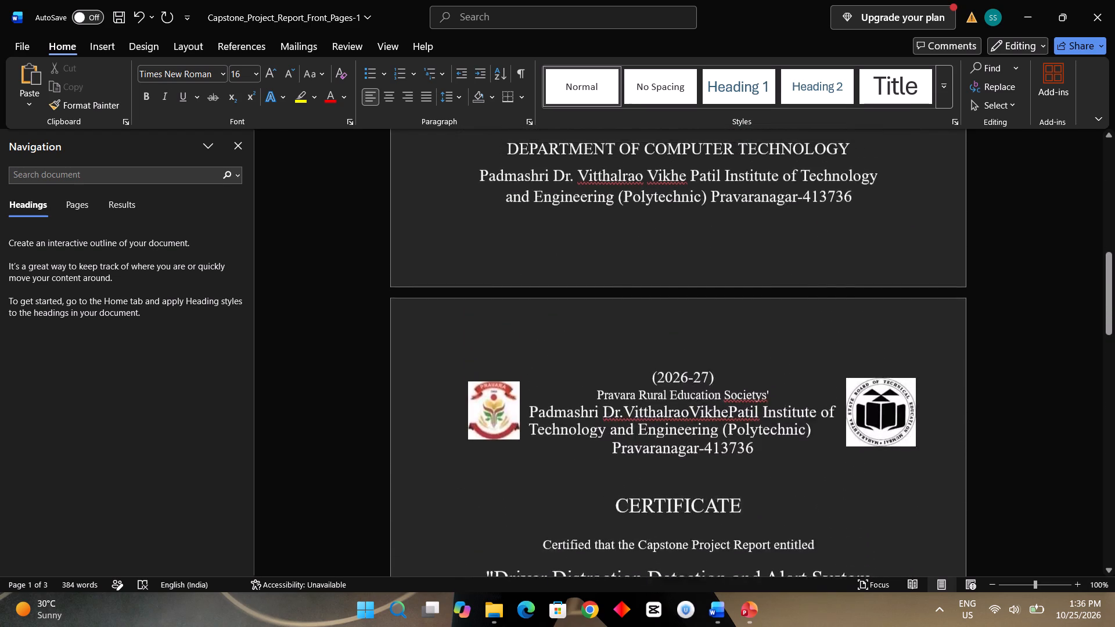
scroll(804, 289, "up", 1)
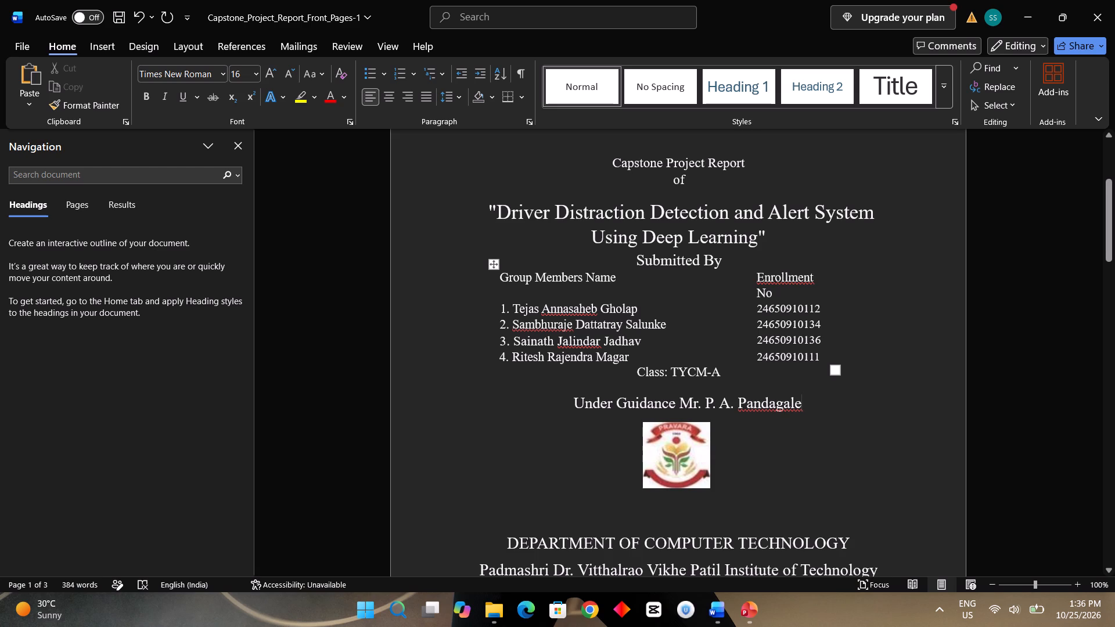
Replace the guide's name after "Mr." on the cover page with the initials and surname of the HOD named on the certificate page.
key("BackSpace")
key("BackSpace")
key("BackSpace")
key("BackSpace")
key("BackSpace")
key("BackSpace")
key("BackSpace")
key("BackSpace")
key("BackSpace")
key("BackSpace")
key("BackSpace")
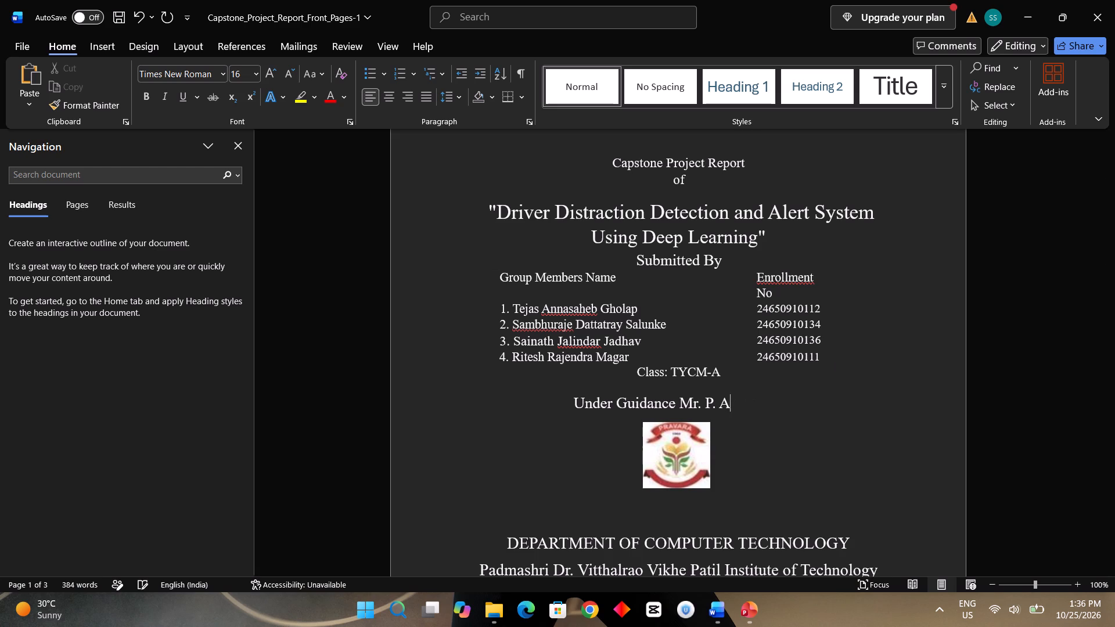
key("BackSpace")
key("BackSpace")
key("BackSpace")
key("BackSpace")
key("BackSpace")
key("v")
key("BackSpace")
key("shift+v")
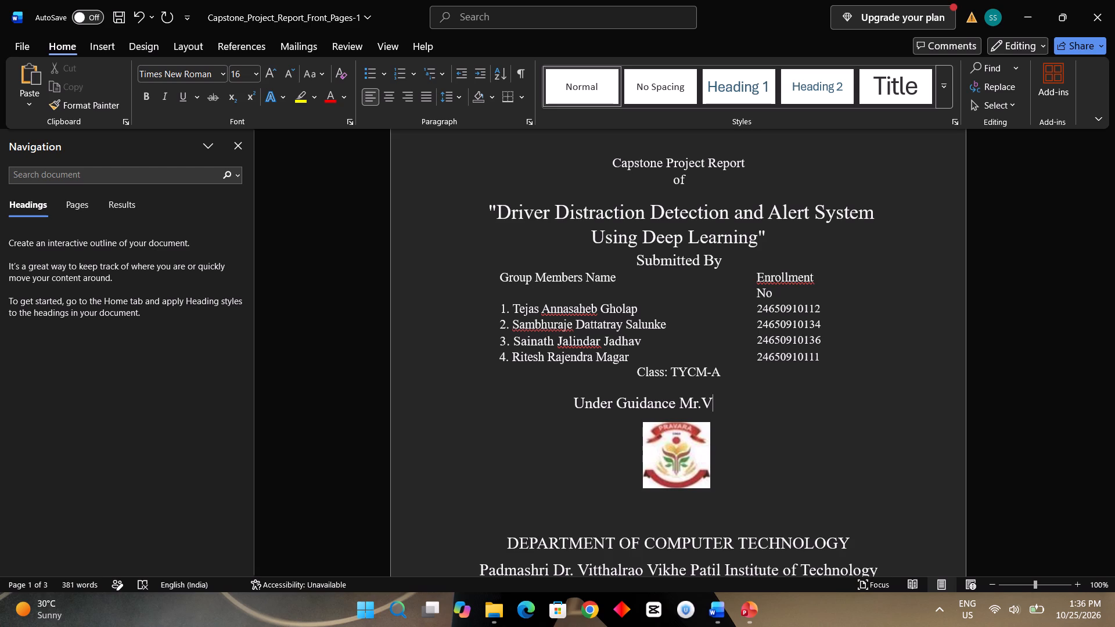
left_click(702, 403)
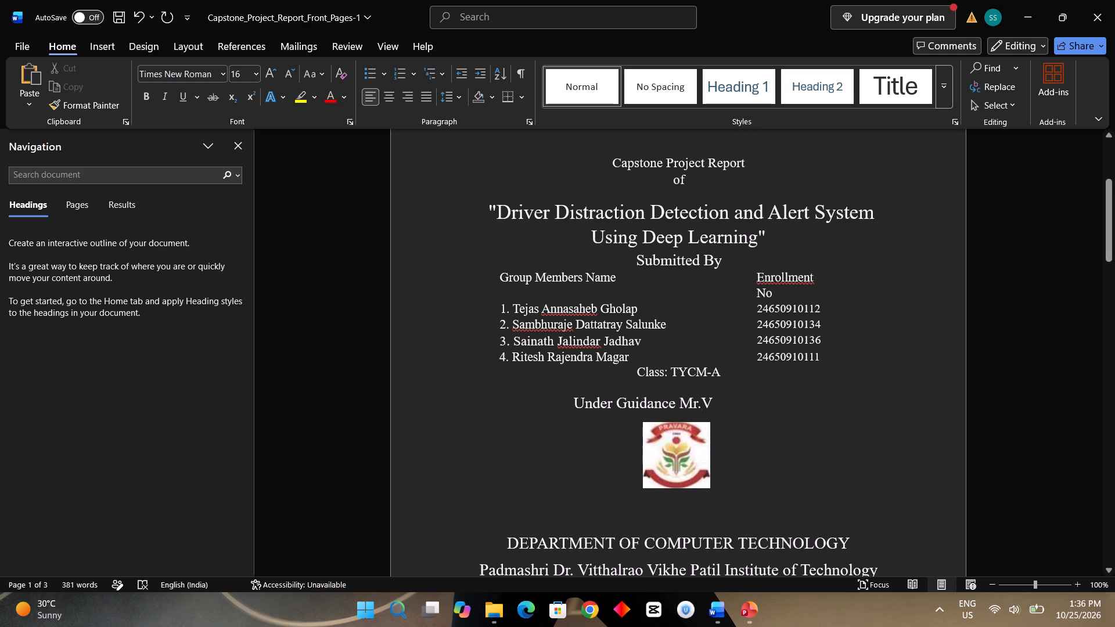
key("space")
left_click(715, 404)
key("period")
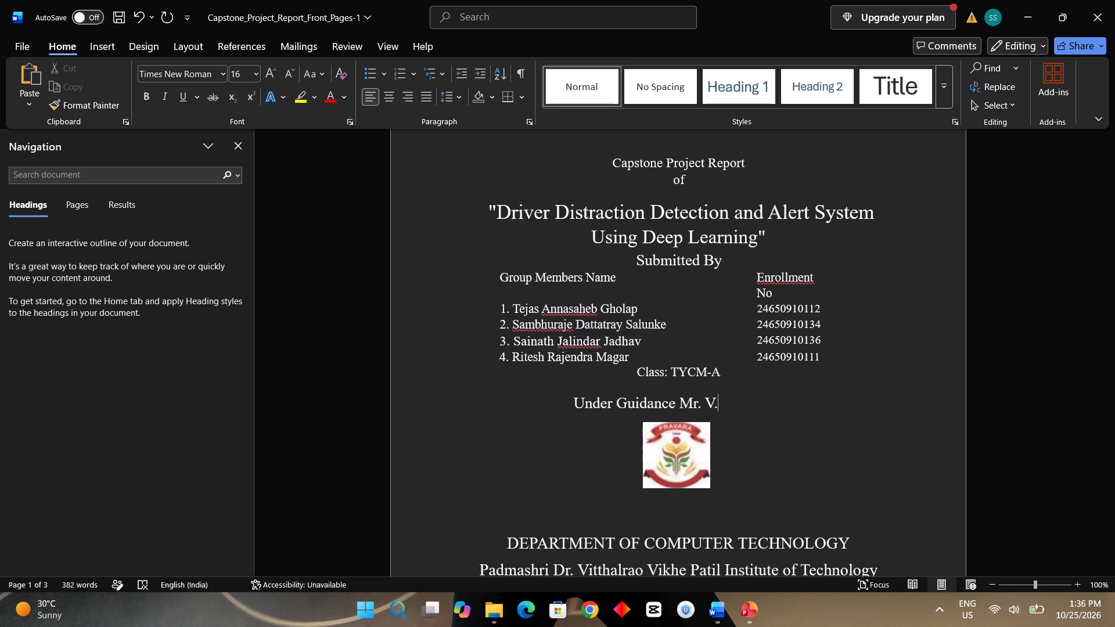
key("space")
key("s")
key("BackSpace")
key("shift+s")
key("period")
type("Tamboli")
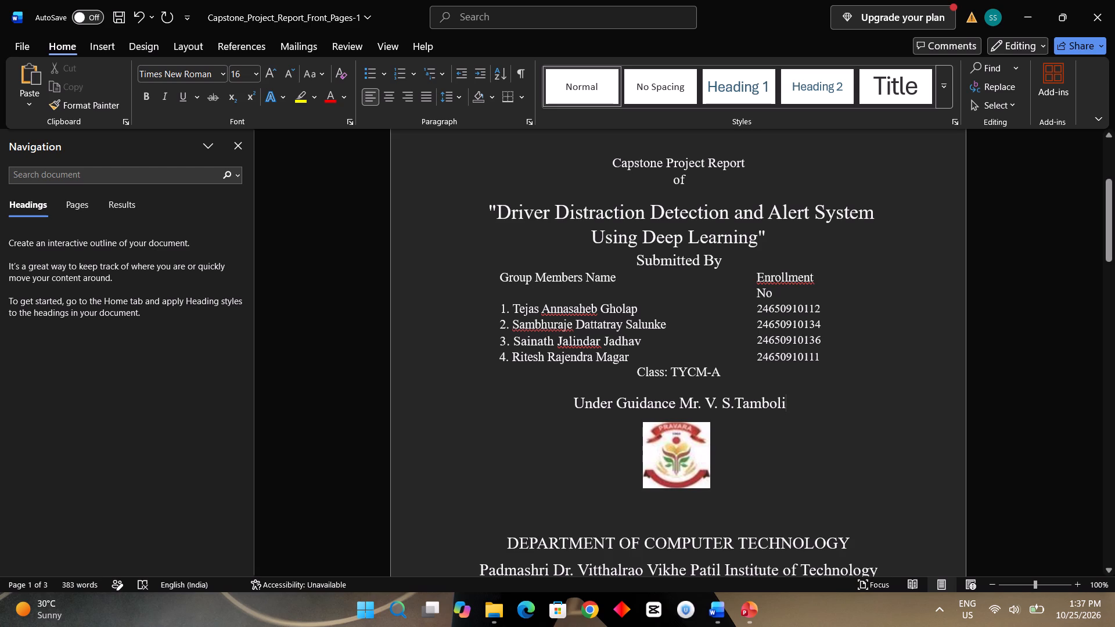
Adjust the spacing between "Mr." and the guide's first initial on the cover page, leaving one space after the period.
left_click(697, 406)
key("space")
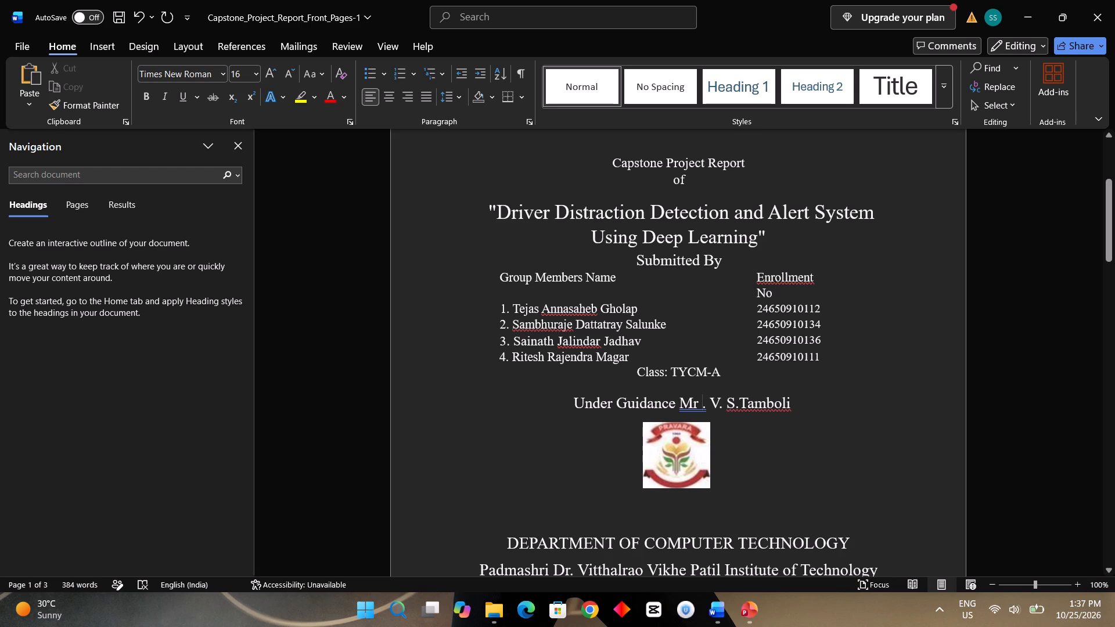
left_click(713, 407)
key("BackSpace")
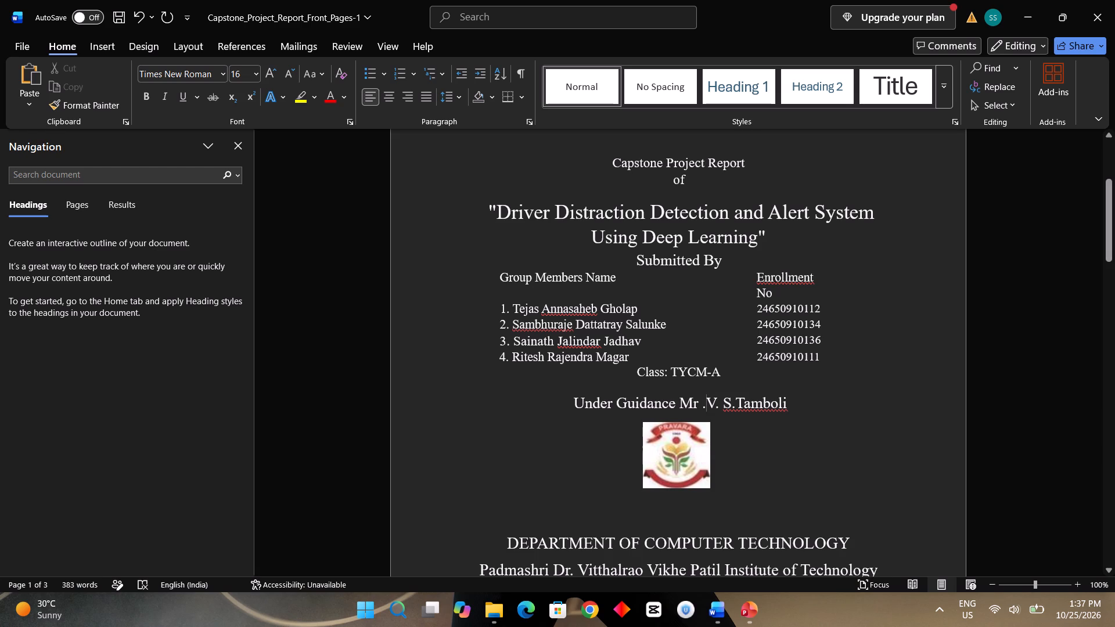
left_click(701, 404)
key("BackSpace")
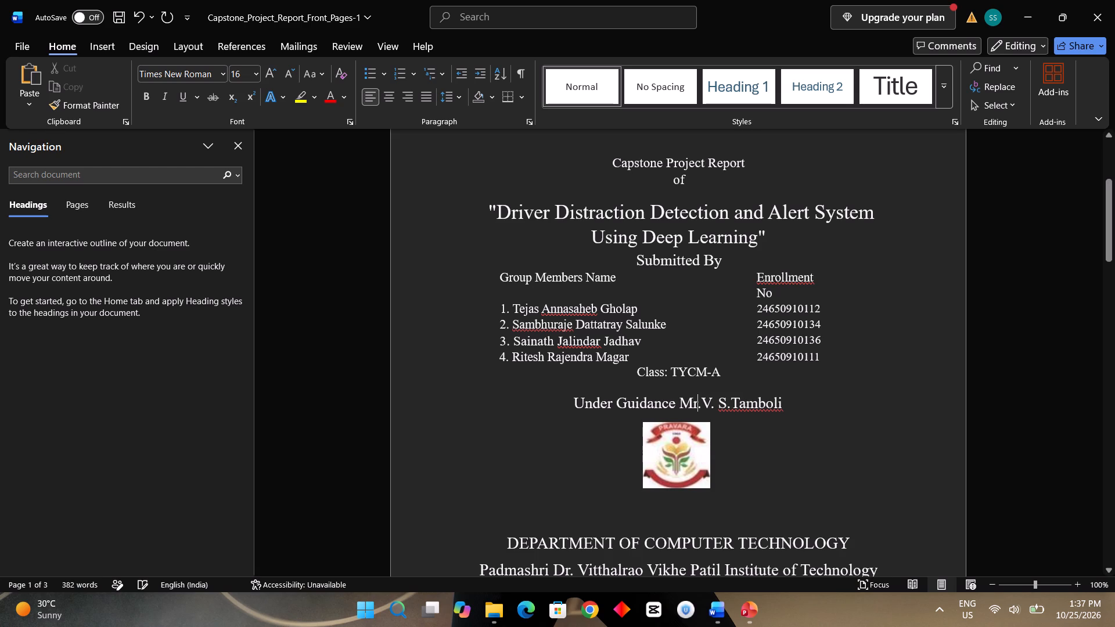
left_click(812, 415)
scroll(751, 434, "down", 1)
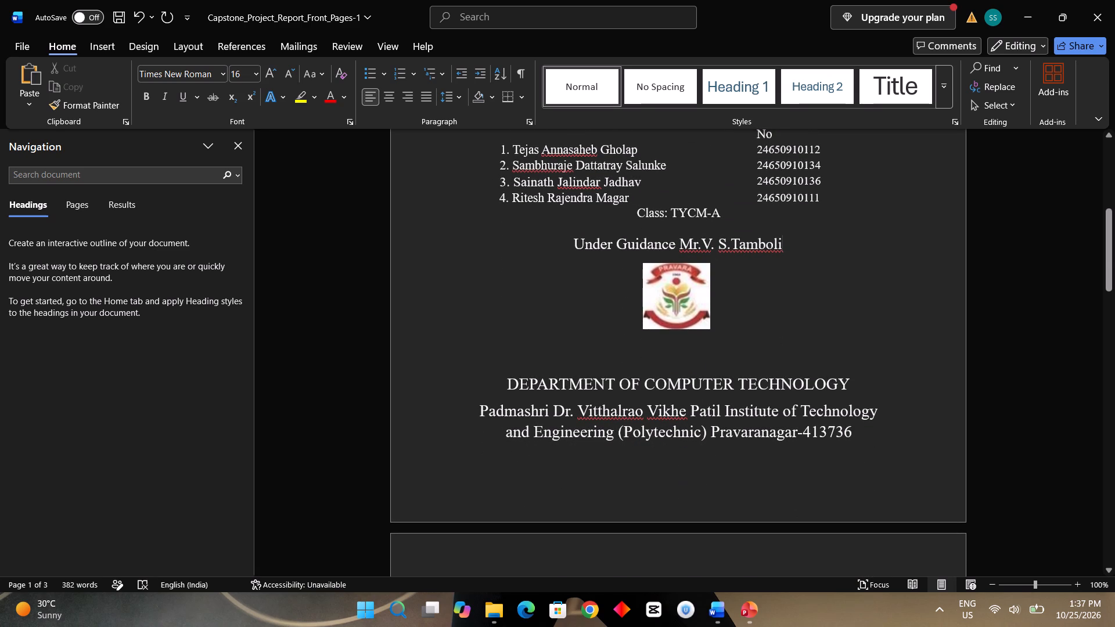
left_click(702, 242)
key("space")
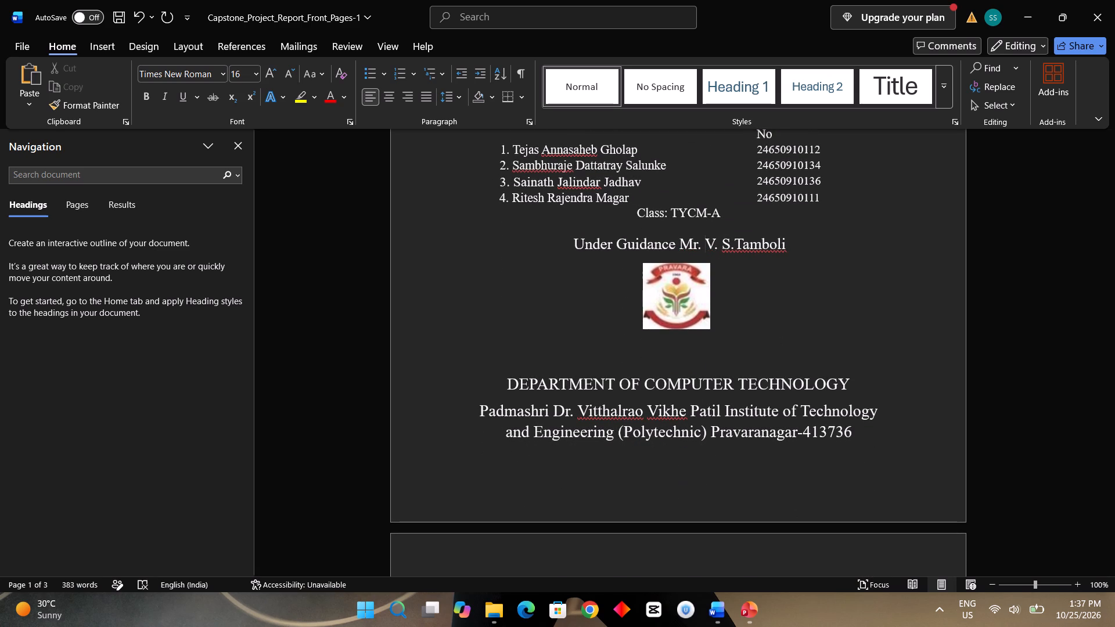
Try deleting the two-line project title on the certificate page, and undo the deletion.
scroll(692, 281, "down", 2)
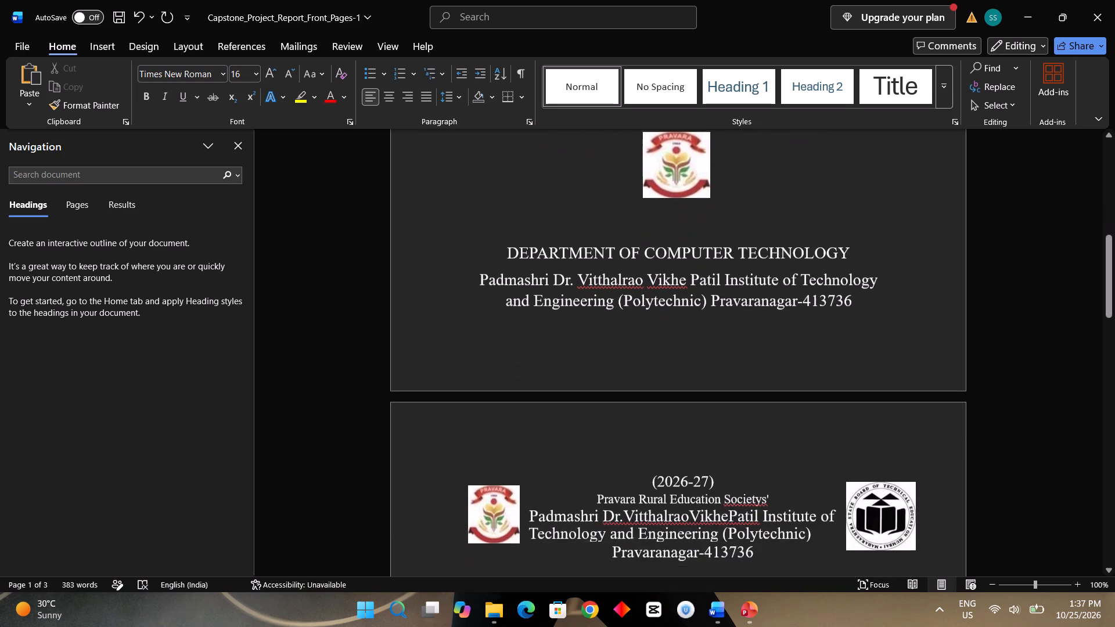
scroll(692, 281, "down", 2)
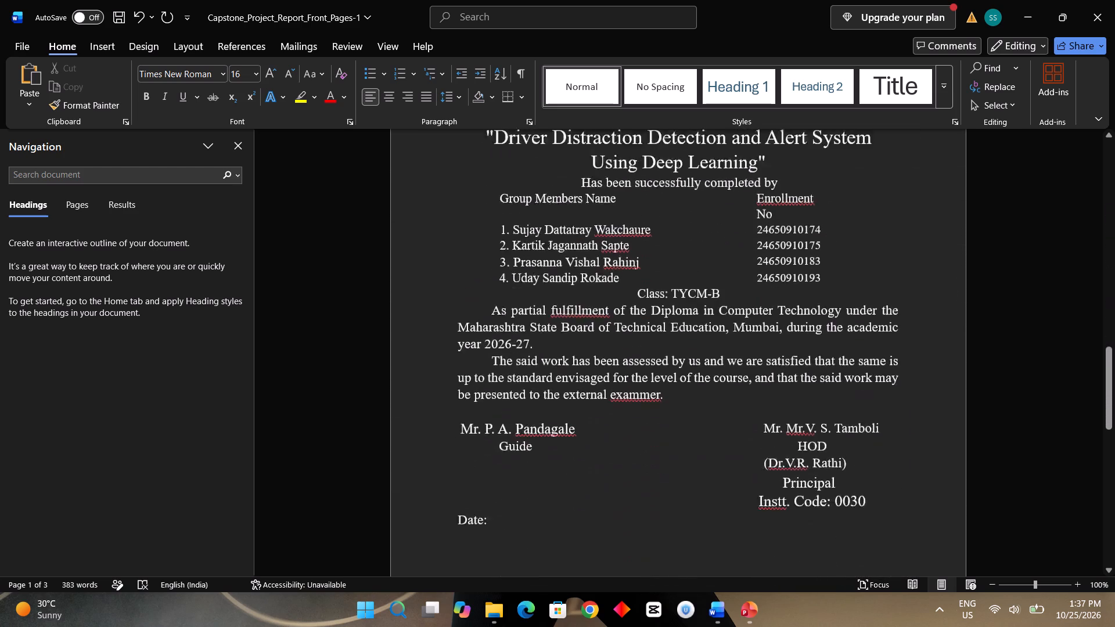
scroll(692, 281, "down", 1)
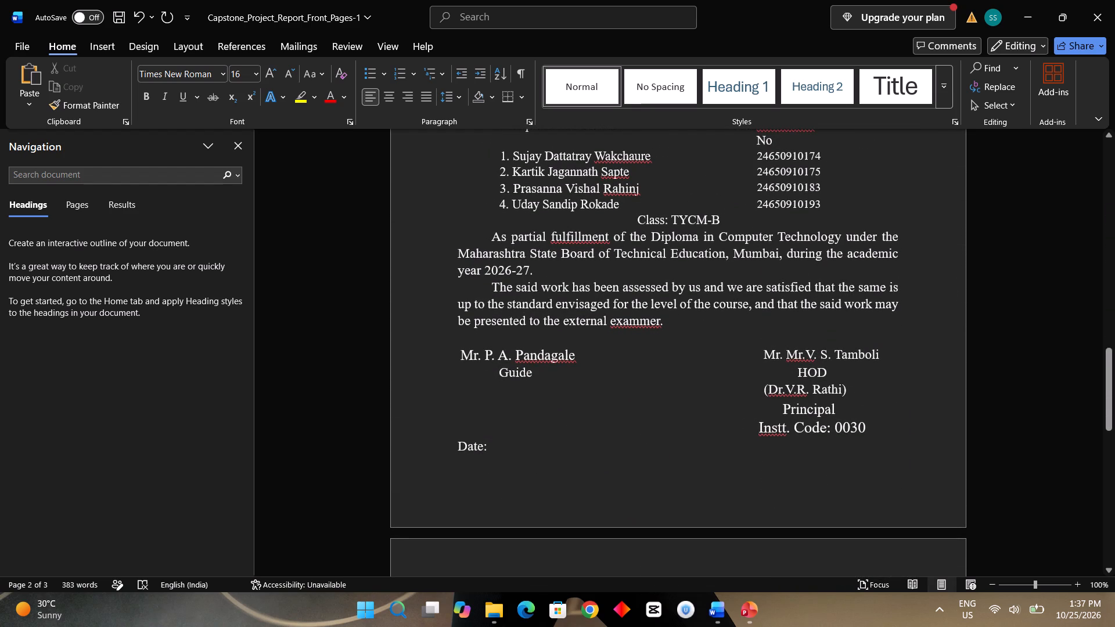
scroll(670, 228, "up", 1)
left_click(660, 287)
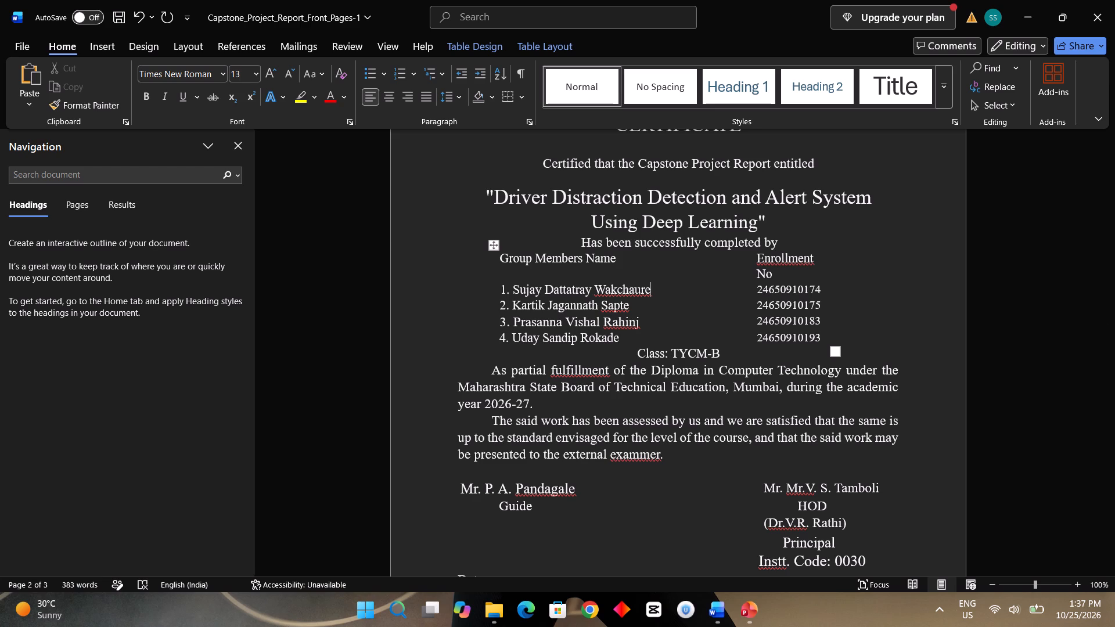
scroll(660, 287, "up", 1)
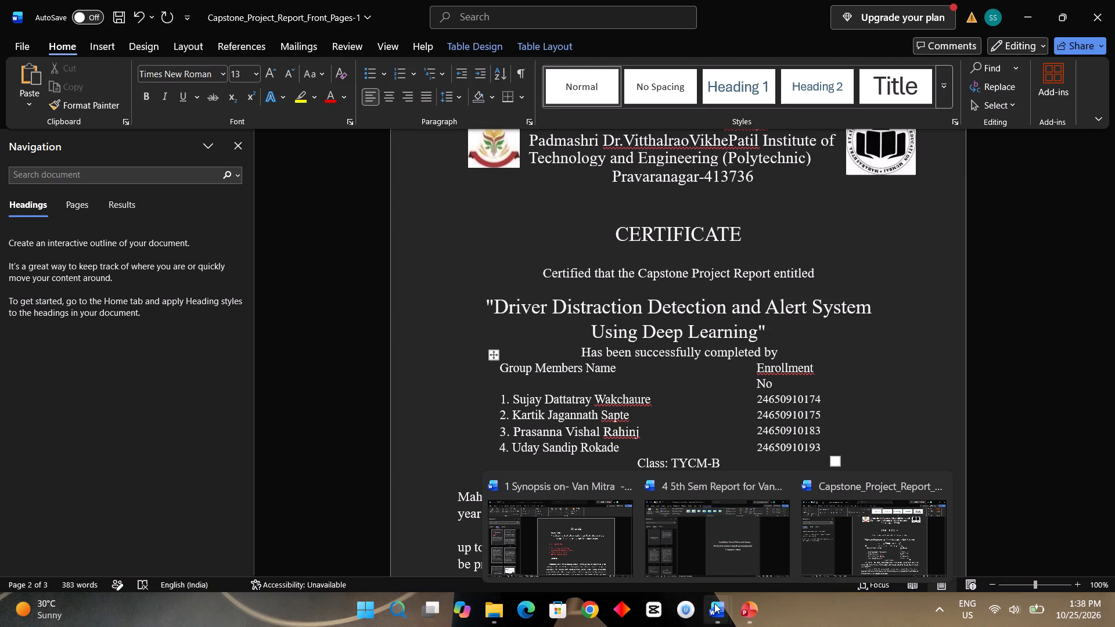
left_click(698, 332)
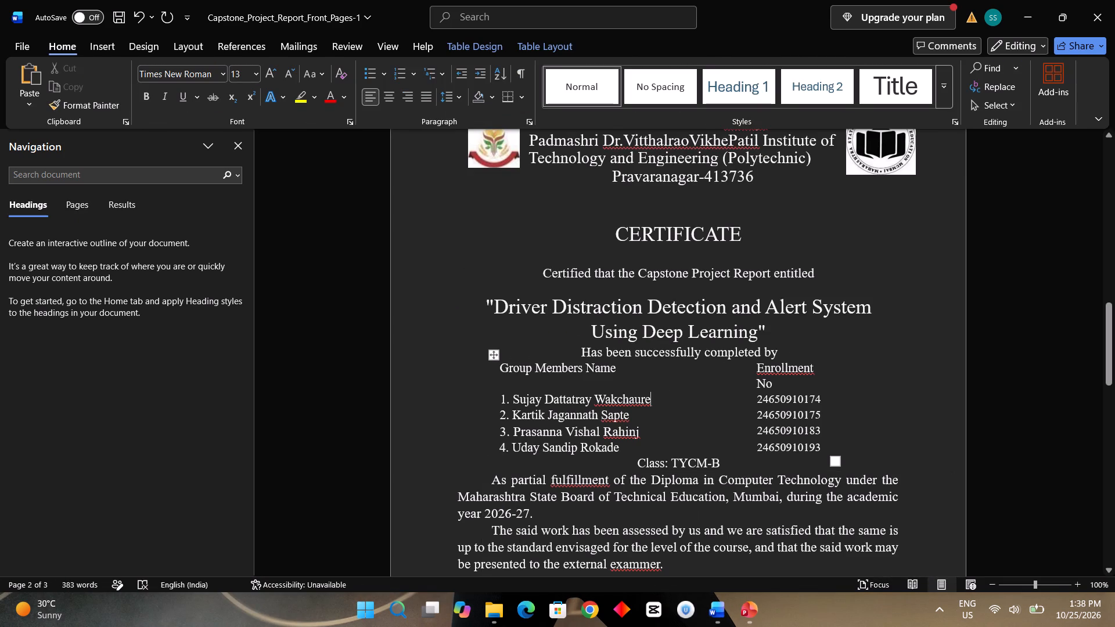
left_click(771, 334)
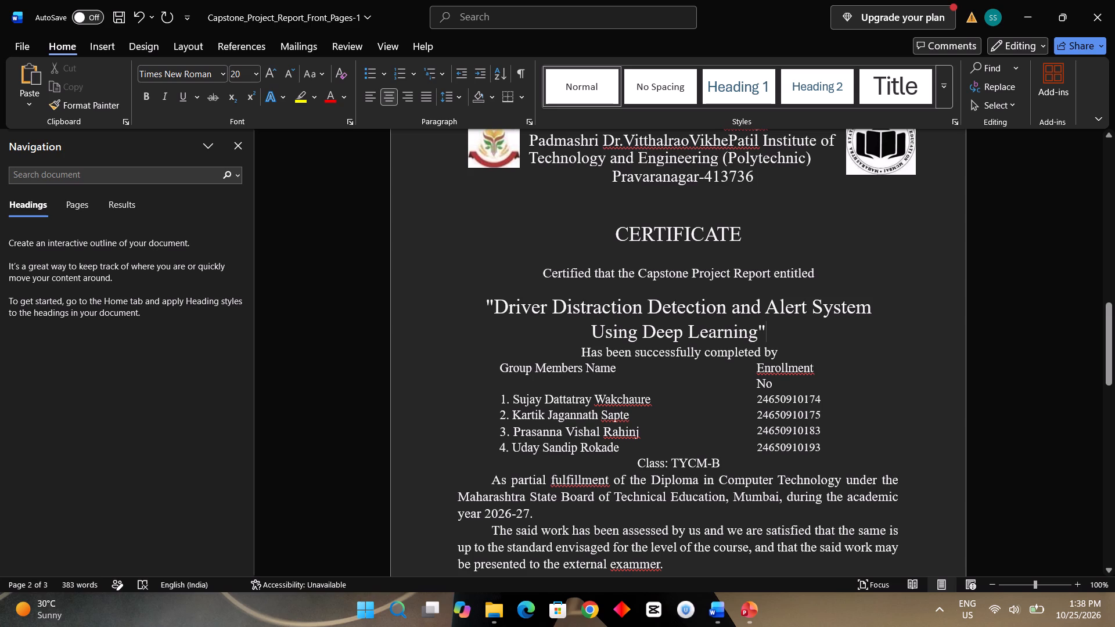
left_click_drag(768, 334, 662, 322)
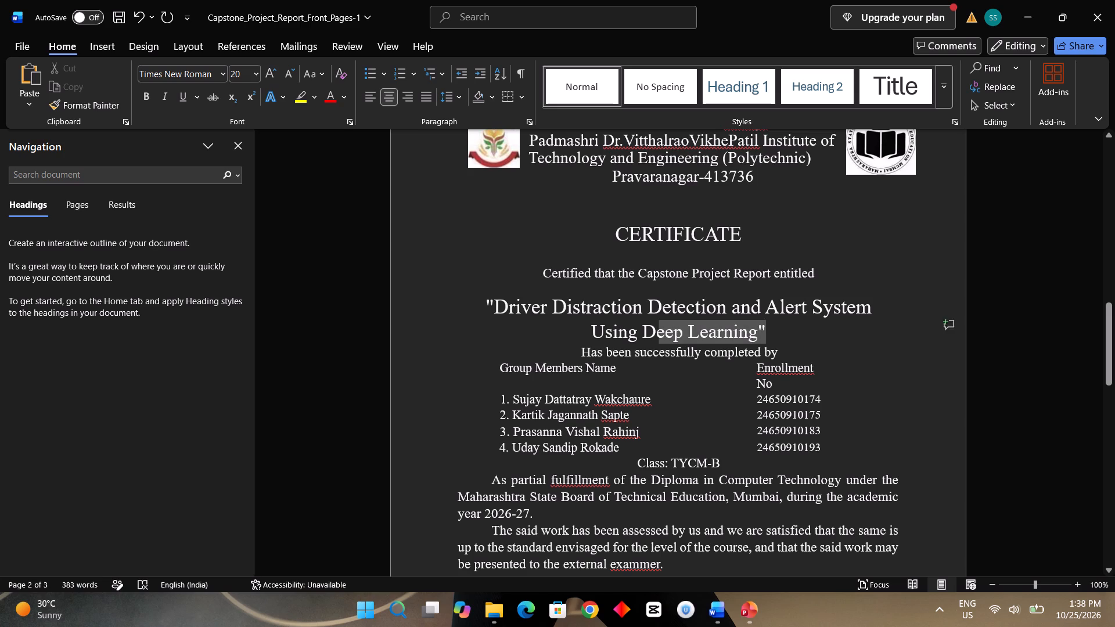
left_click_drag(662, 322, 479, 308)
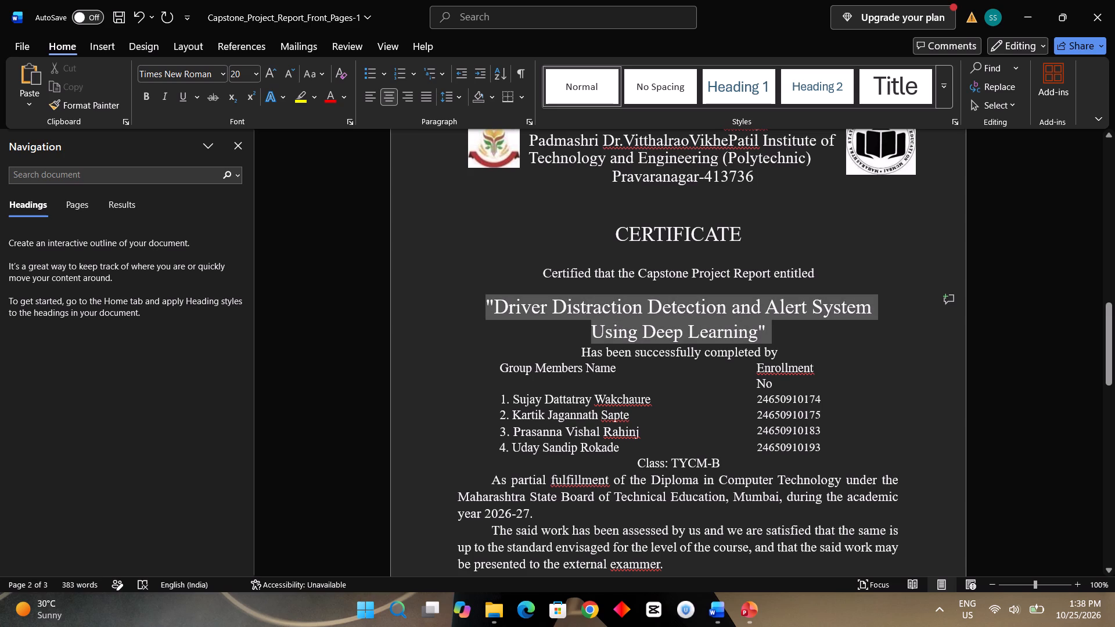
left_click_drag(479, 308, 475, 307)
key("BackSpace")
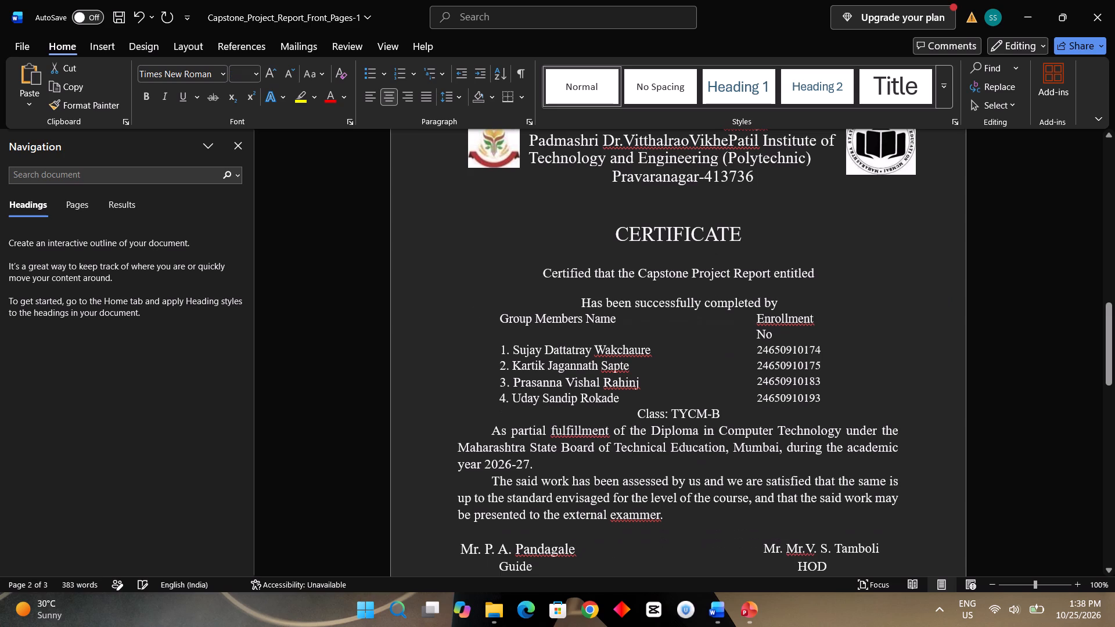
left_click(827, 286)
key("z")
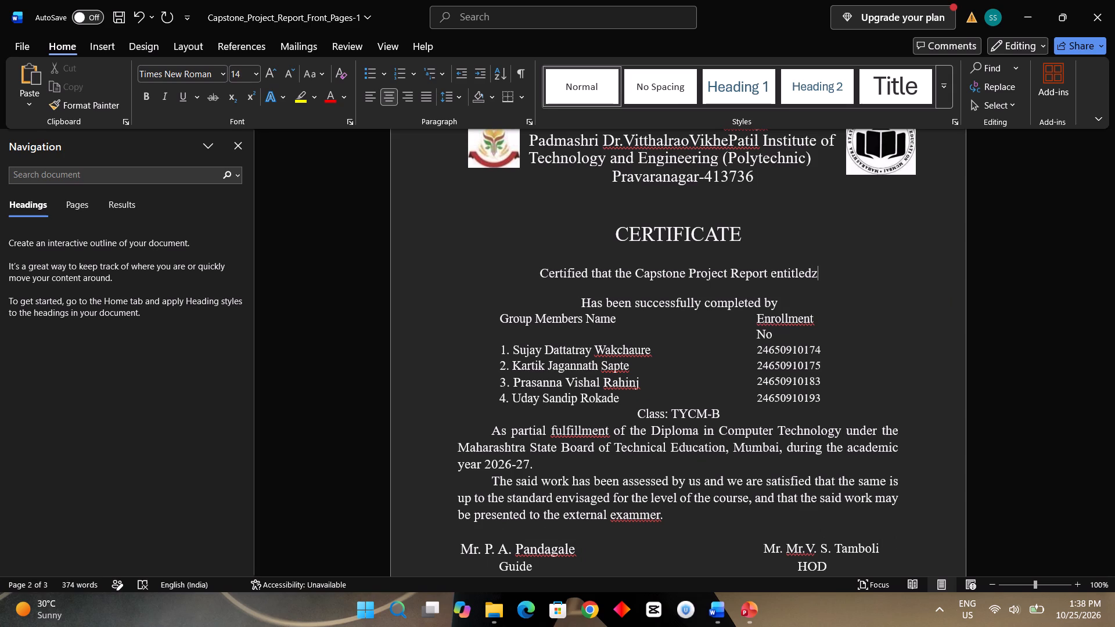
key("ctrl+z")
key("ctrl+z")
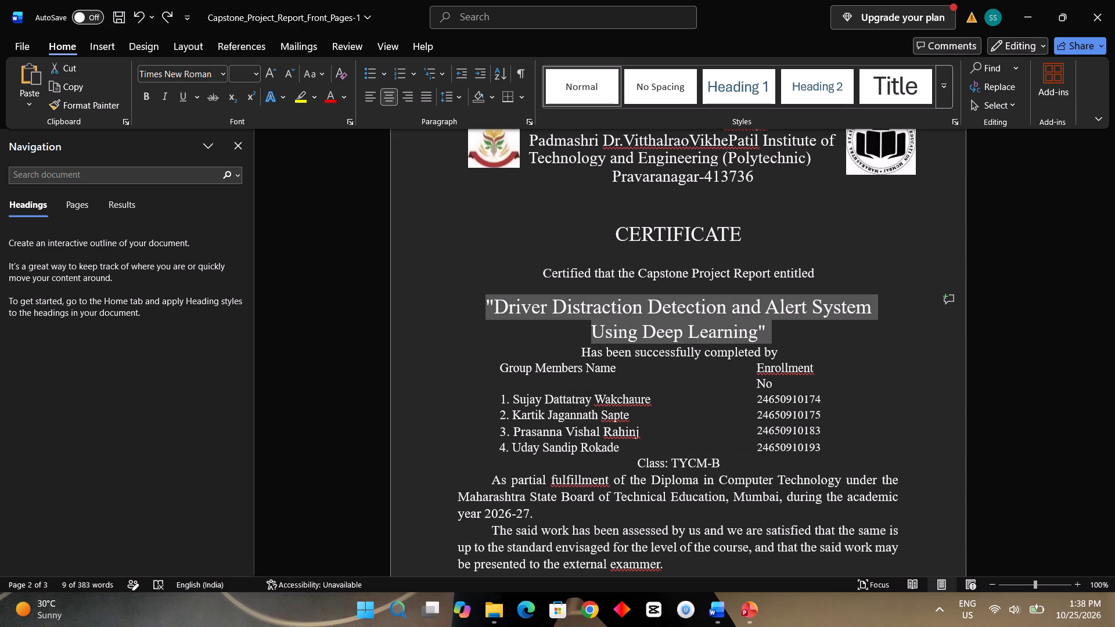
Copy the title "VanMitra: Forest Flora and Fauna Protection system using Deep learning and Computer vision" from the "4 5th Sem Report for Van Mitra" document.
left_click(820, 276)
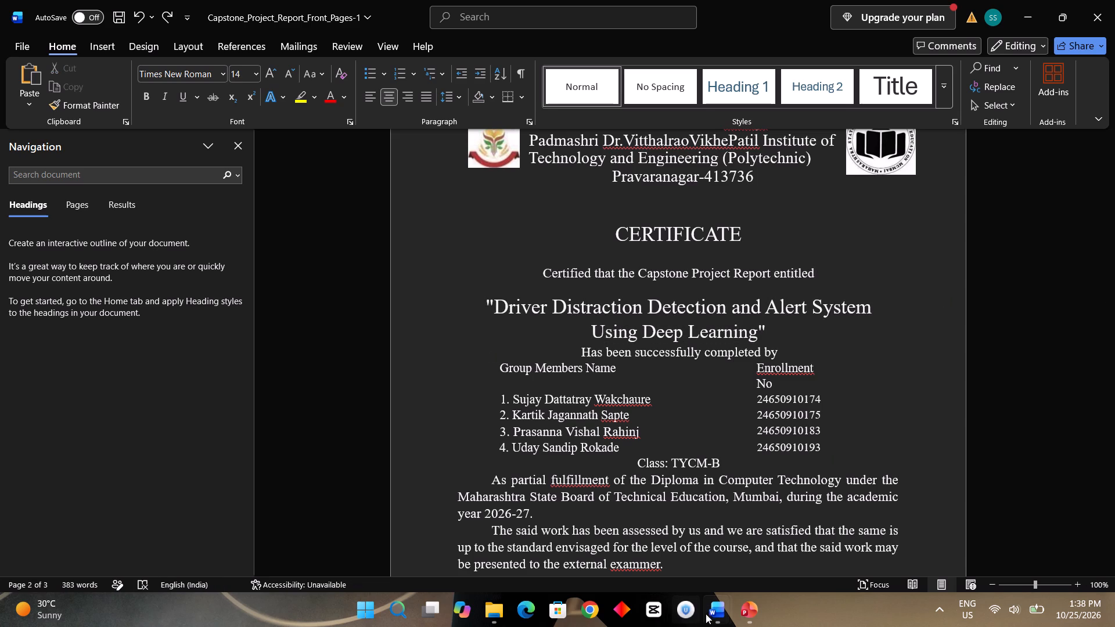
left_click(744, 550)
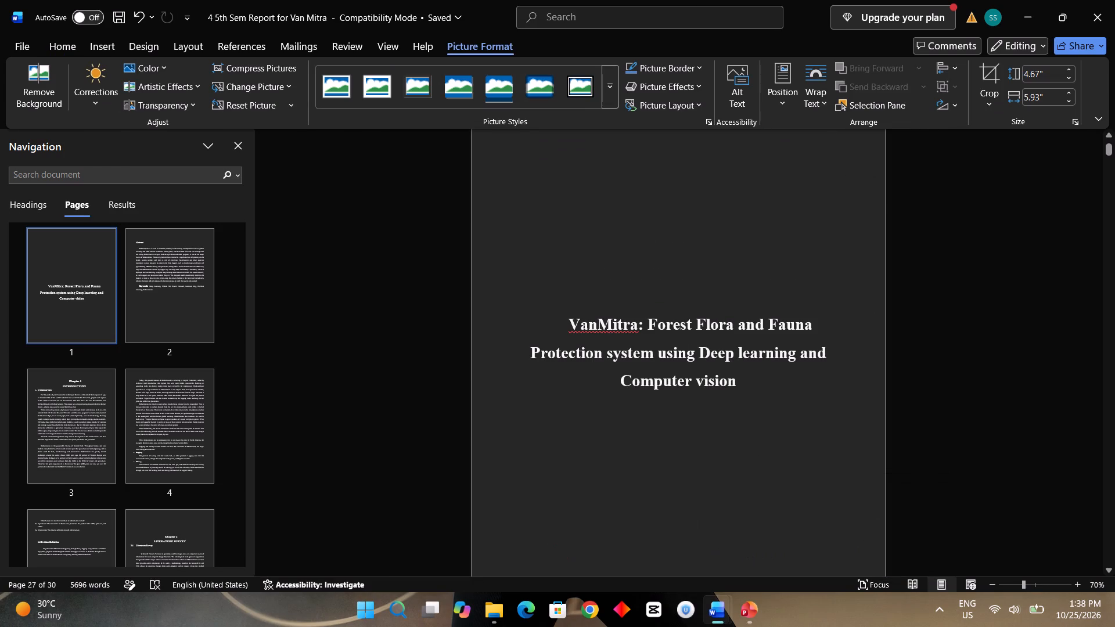
left_click(749, 376)
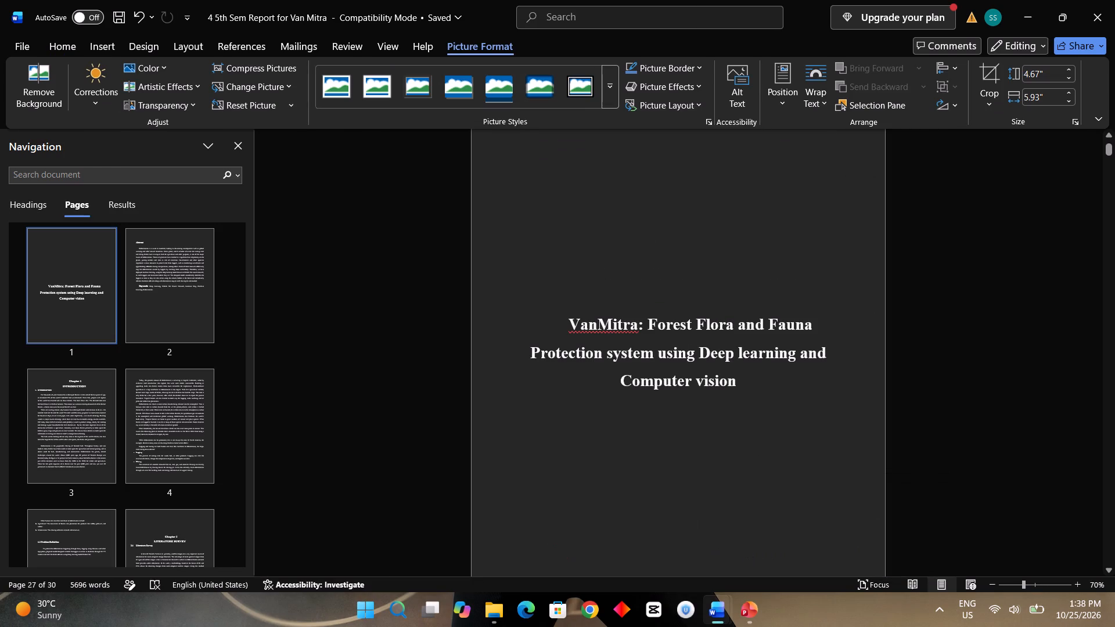
left_click(740, 382)
double_click(722, 374)
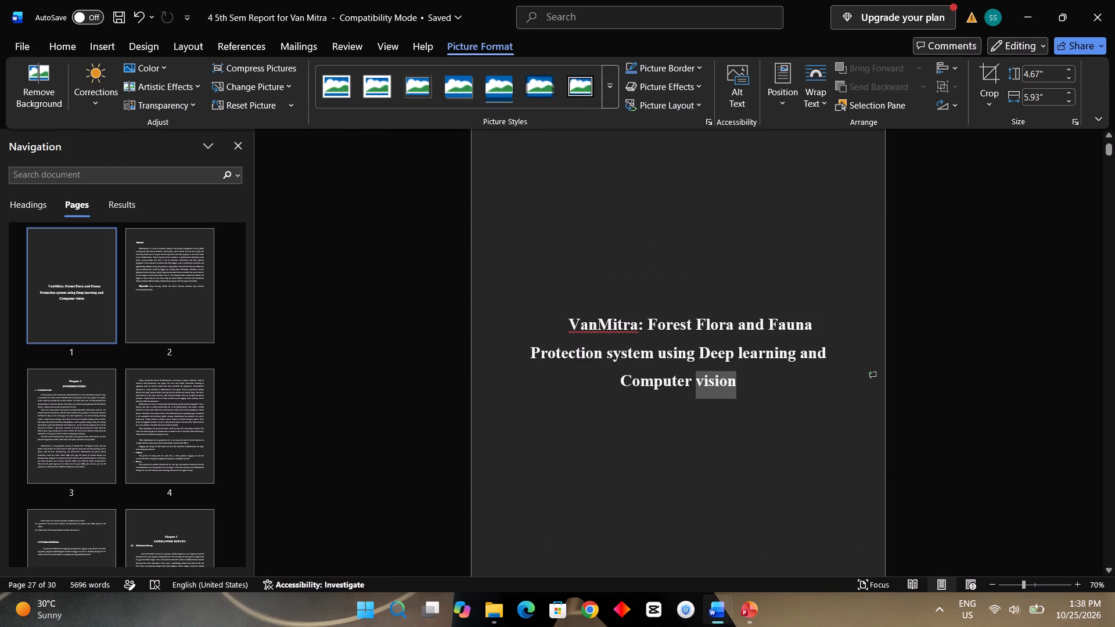
left_click_drag(667, 343, 578, 327)
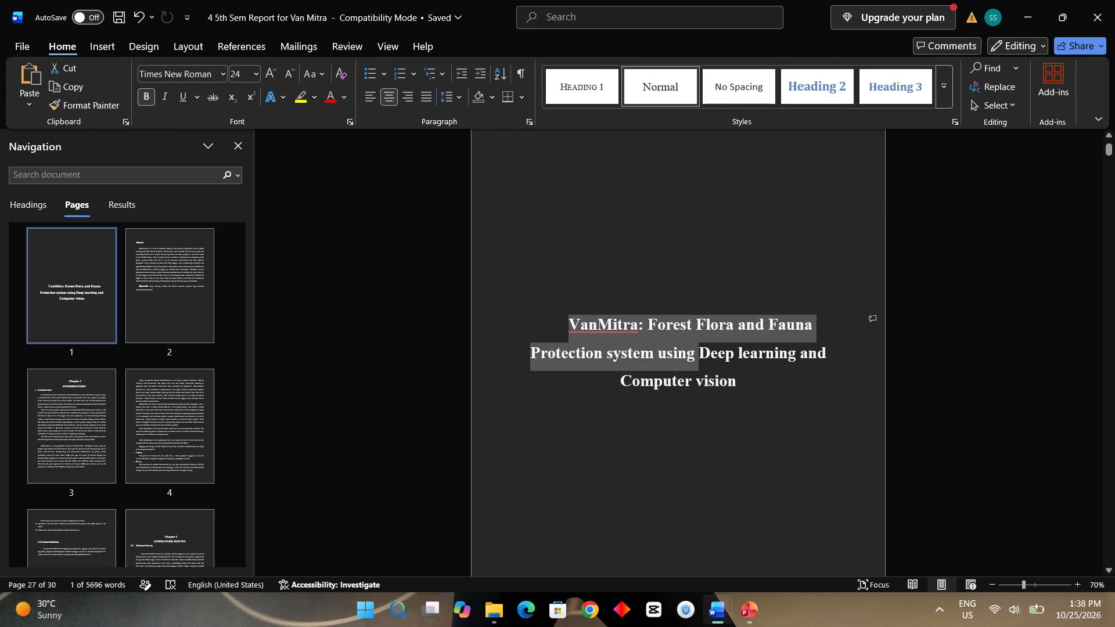
left_click_drag(578, 327, 577, 327)
double_click(750, 379)
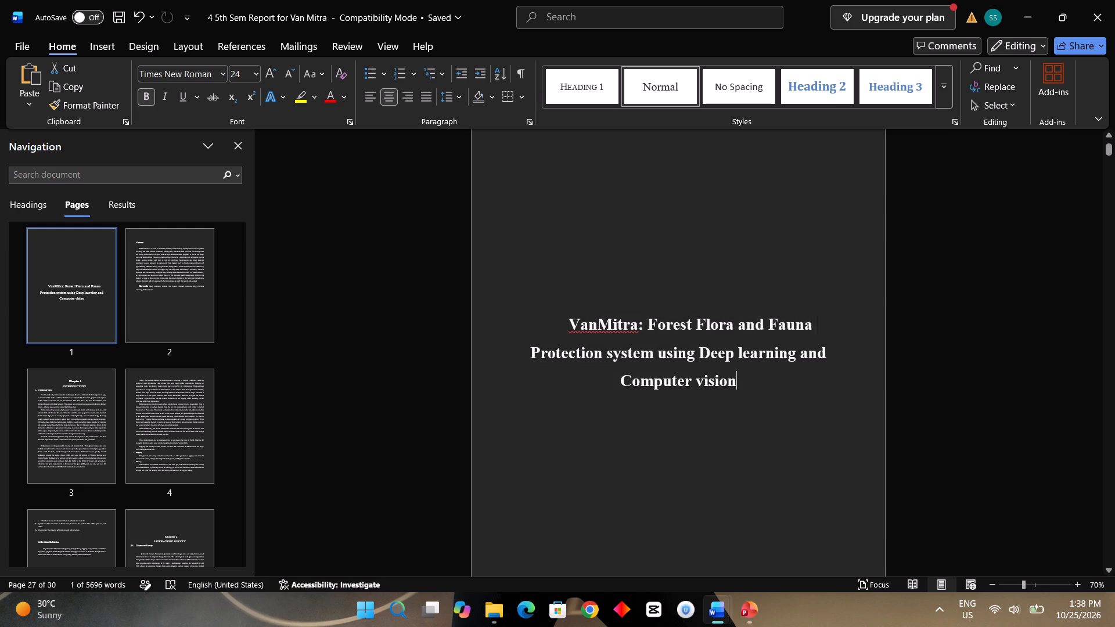
left_click_drag(753, 383, 689, 356)
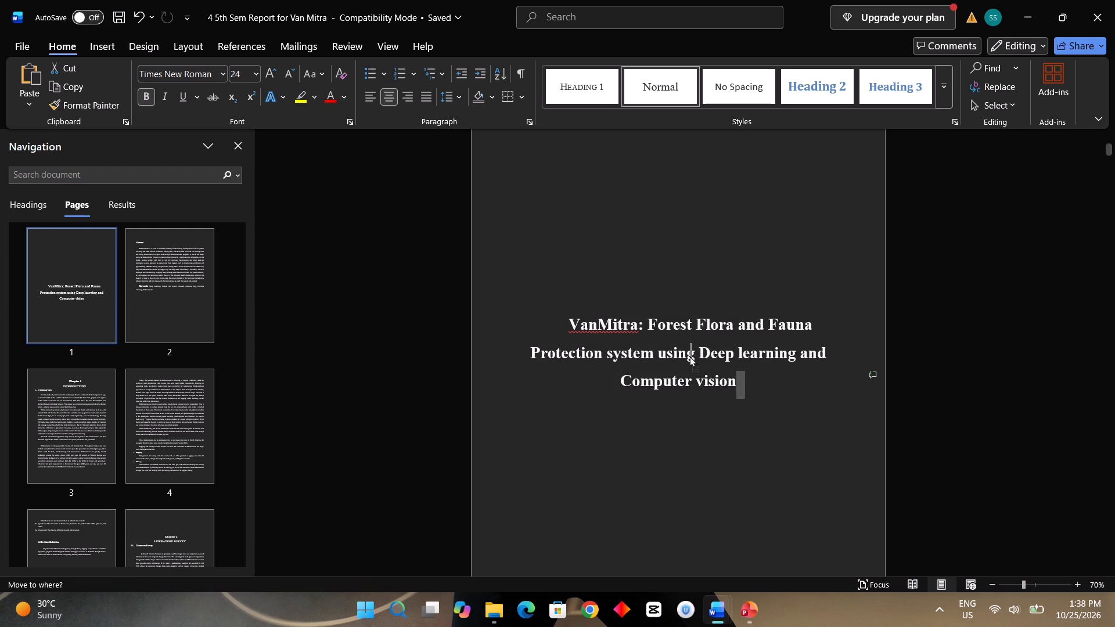
left_click_drag(689, 356, 828, 405)
left_click(828, 405)
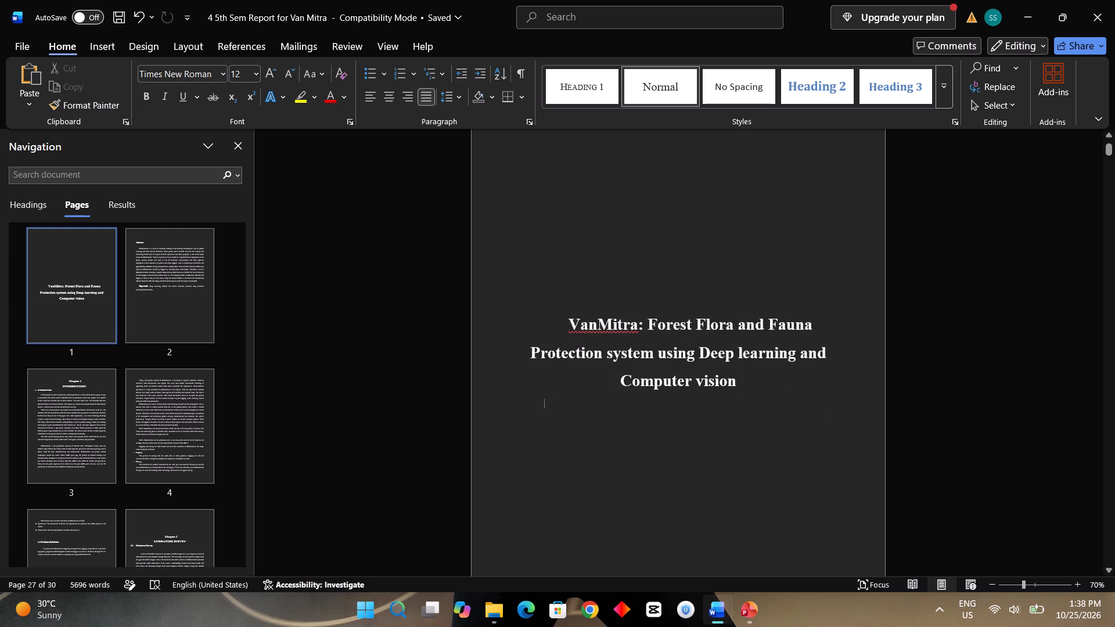
left_click(754, 385)
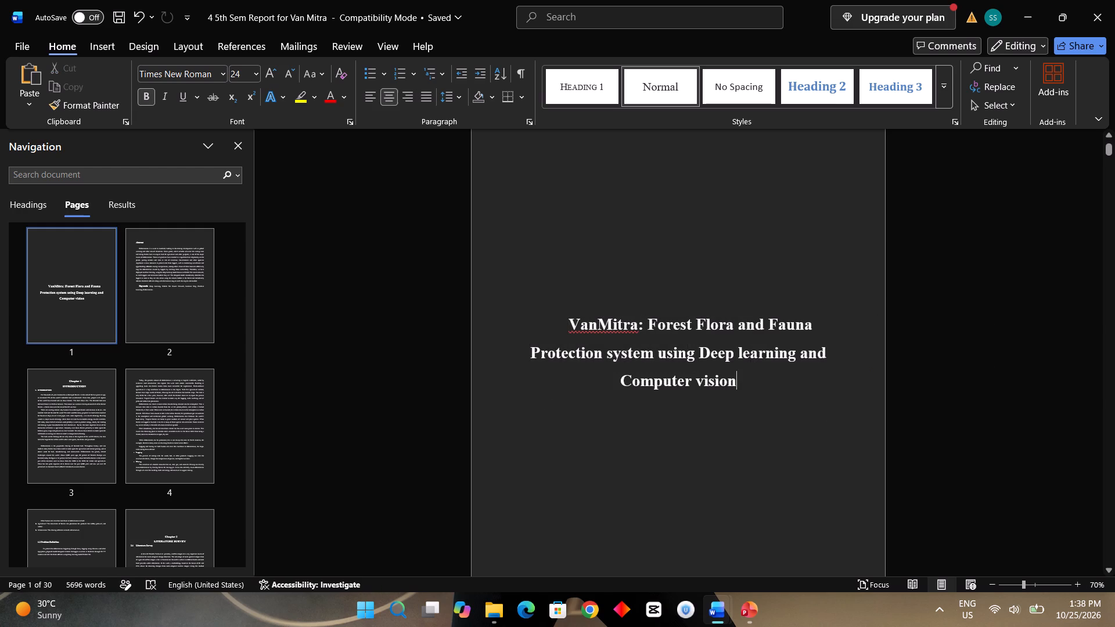
left_click_drag(754, 385, 589, 320)
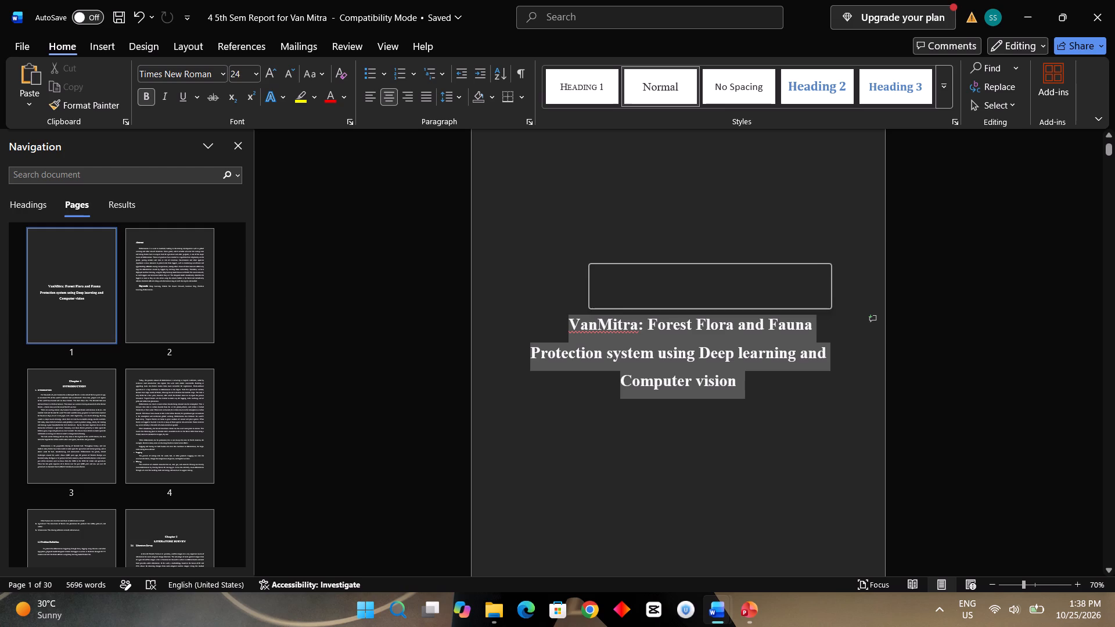
key("ctrl+c")
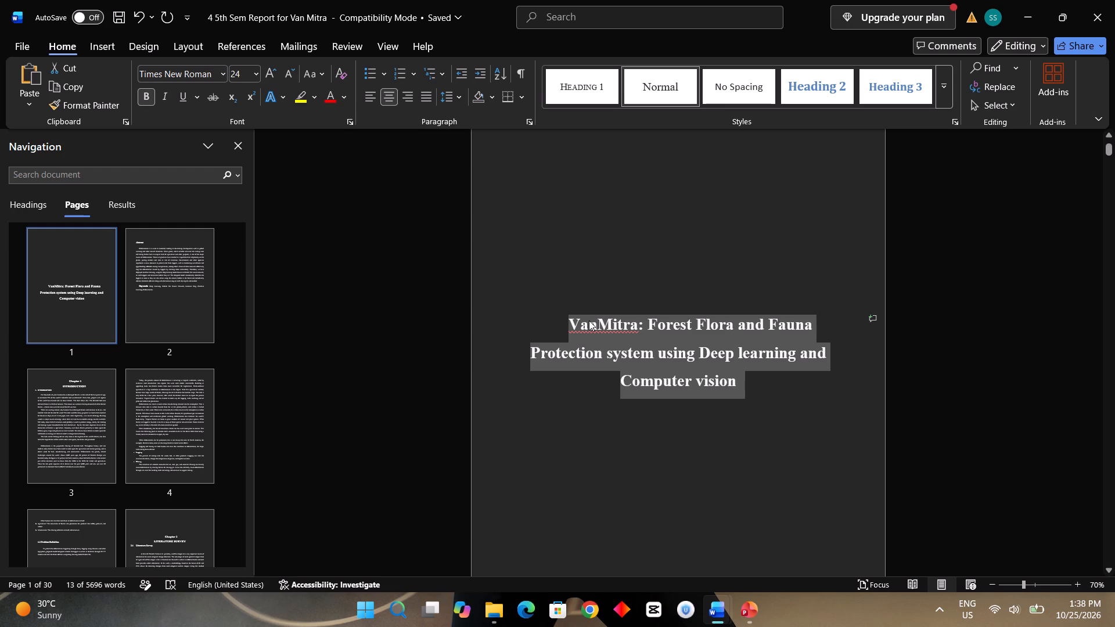
left_click(570, 410)
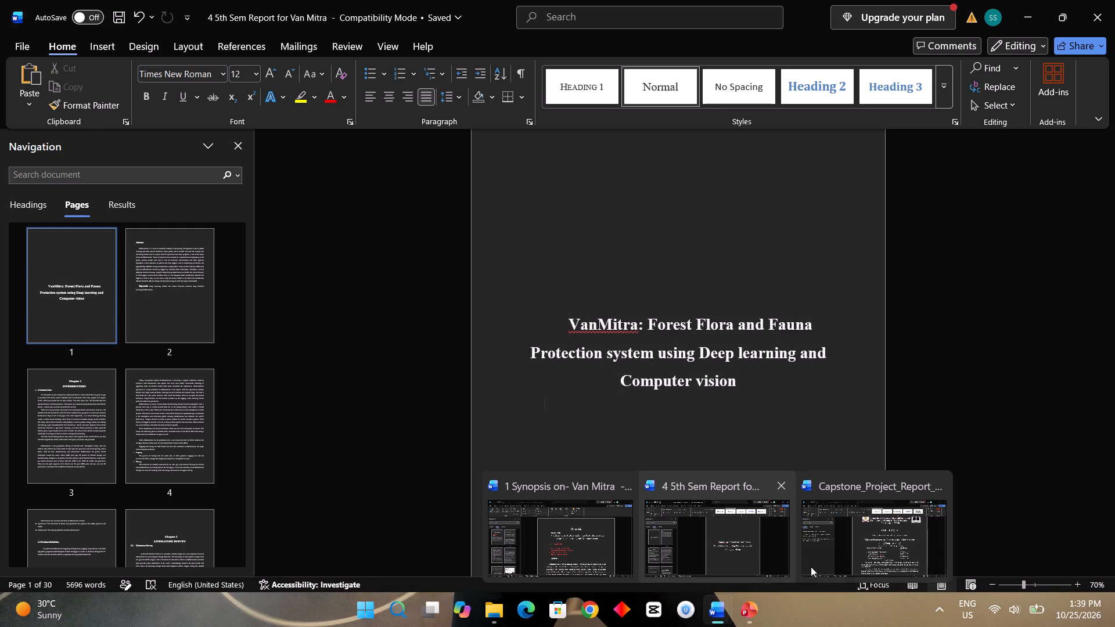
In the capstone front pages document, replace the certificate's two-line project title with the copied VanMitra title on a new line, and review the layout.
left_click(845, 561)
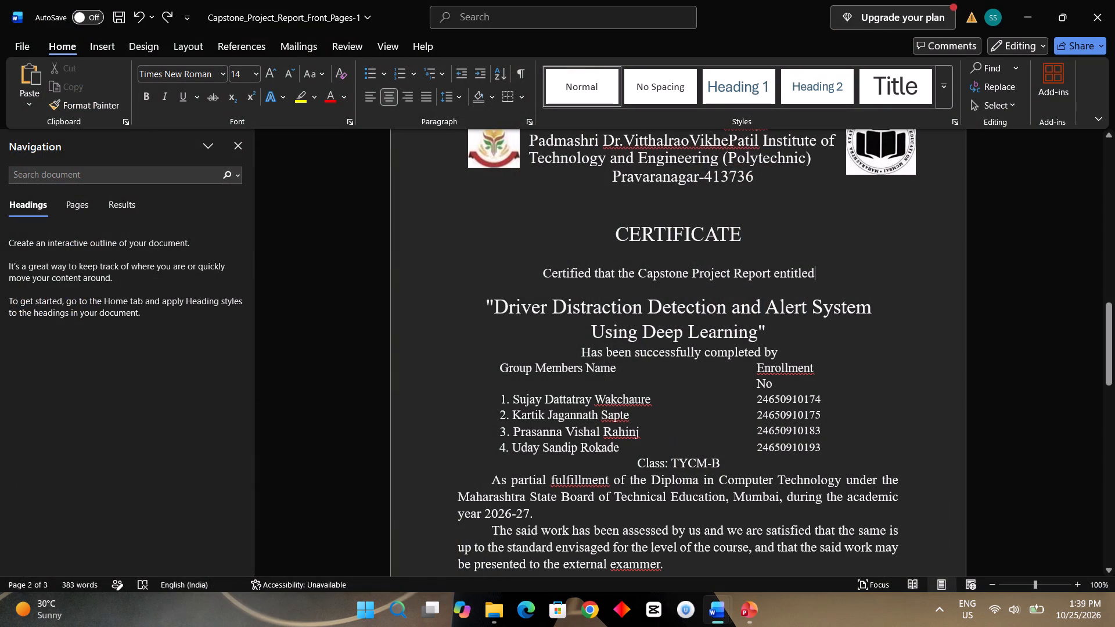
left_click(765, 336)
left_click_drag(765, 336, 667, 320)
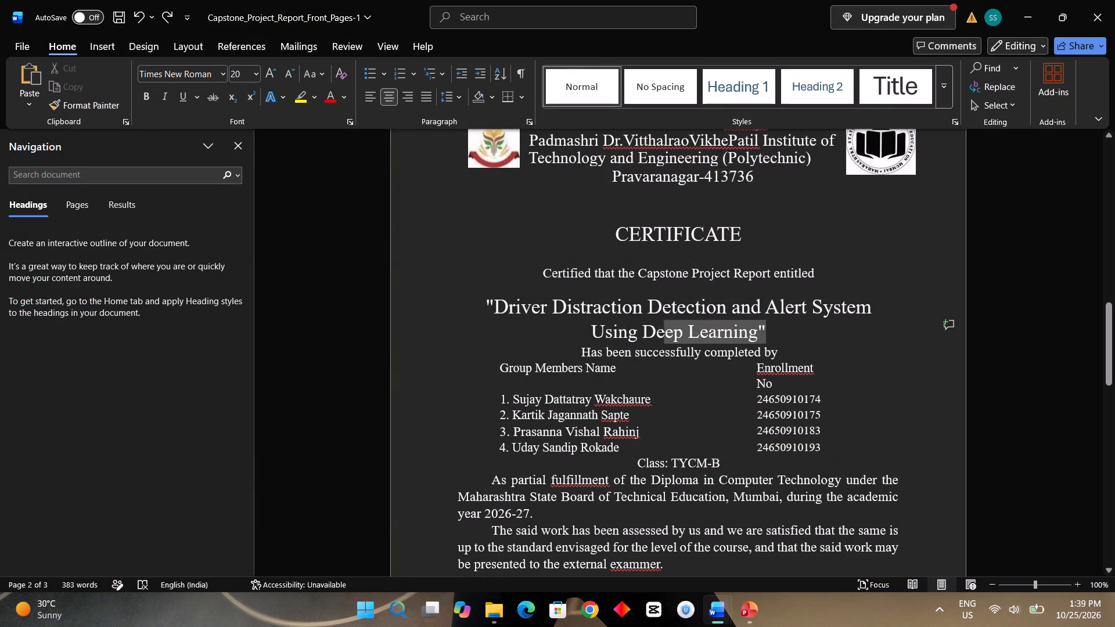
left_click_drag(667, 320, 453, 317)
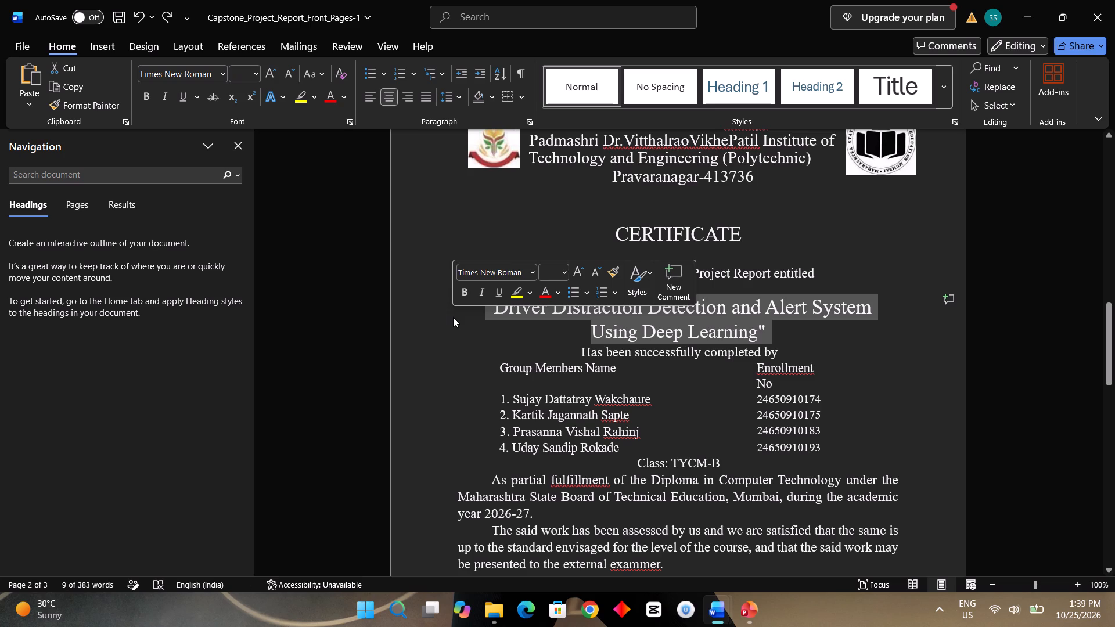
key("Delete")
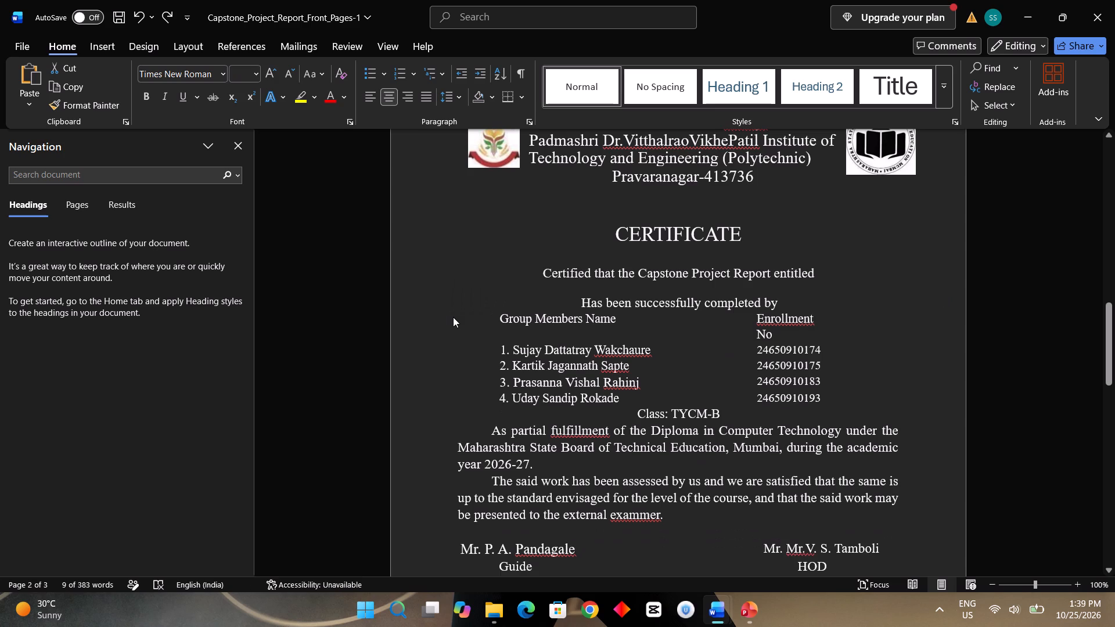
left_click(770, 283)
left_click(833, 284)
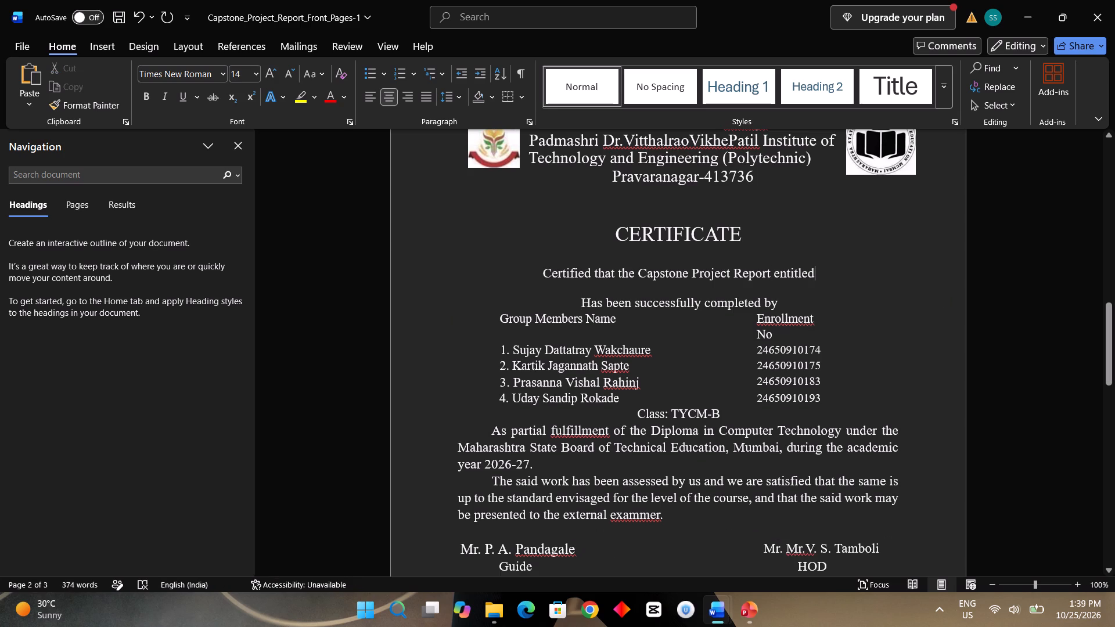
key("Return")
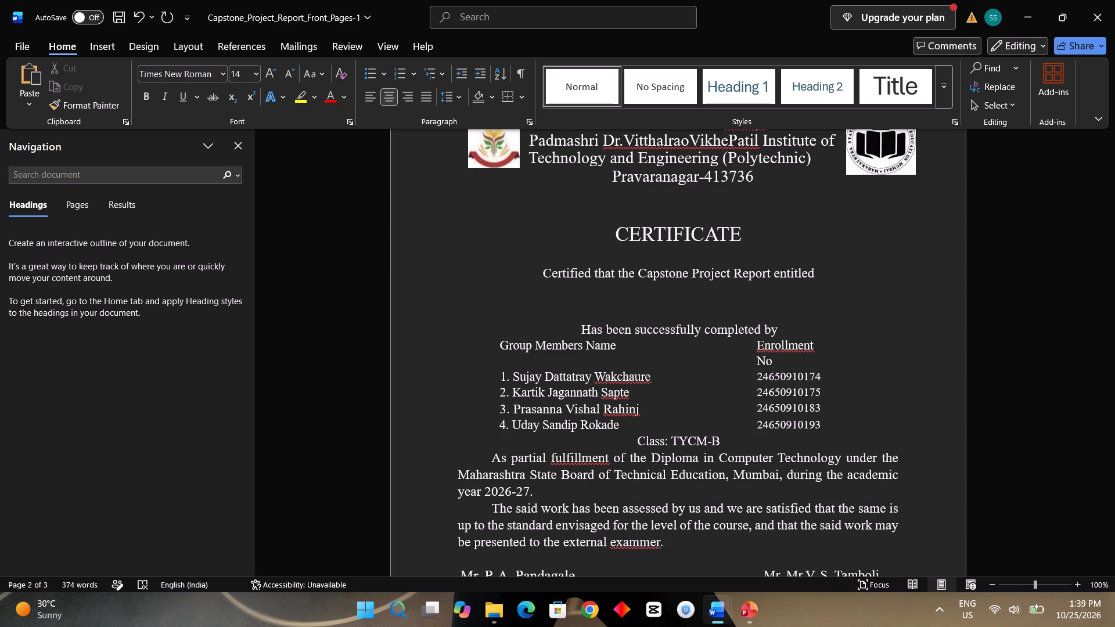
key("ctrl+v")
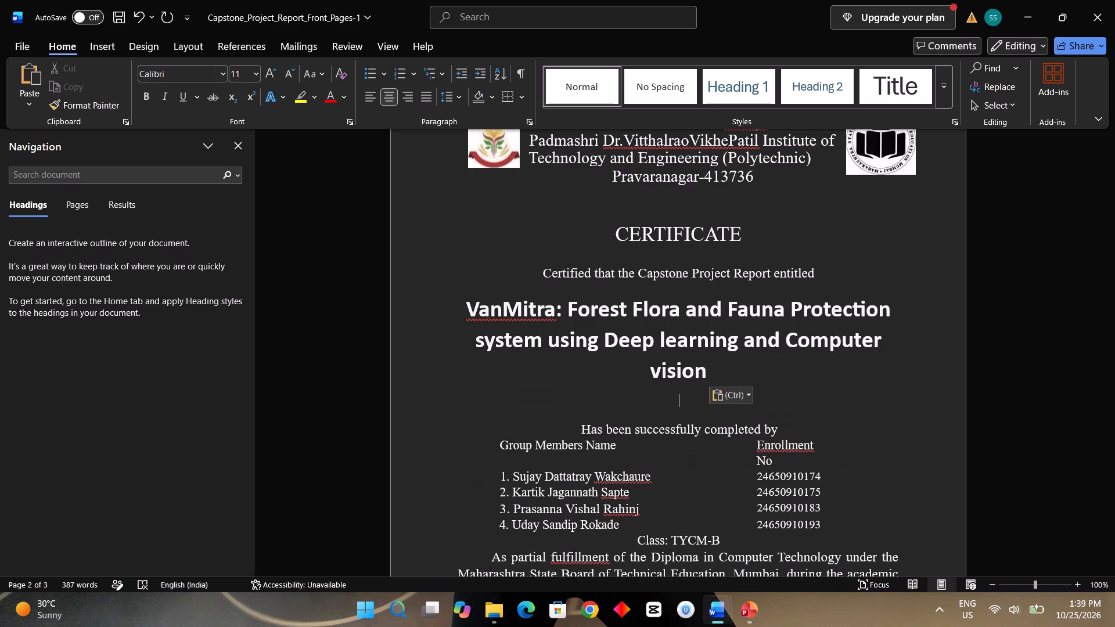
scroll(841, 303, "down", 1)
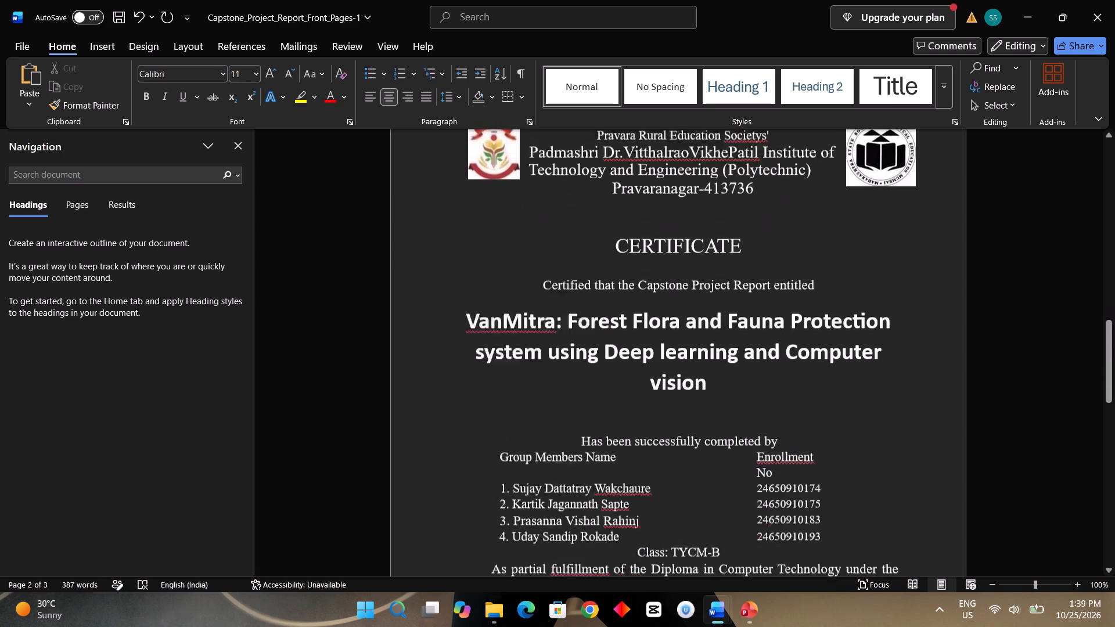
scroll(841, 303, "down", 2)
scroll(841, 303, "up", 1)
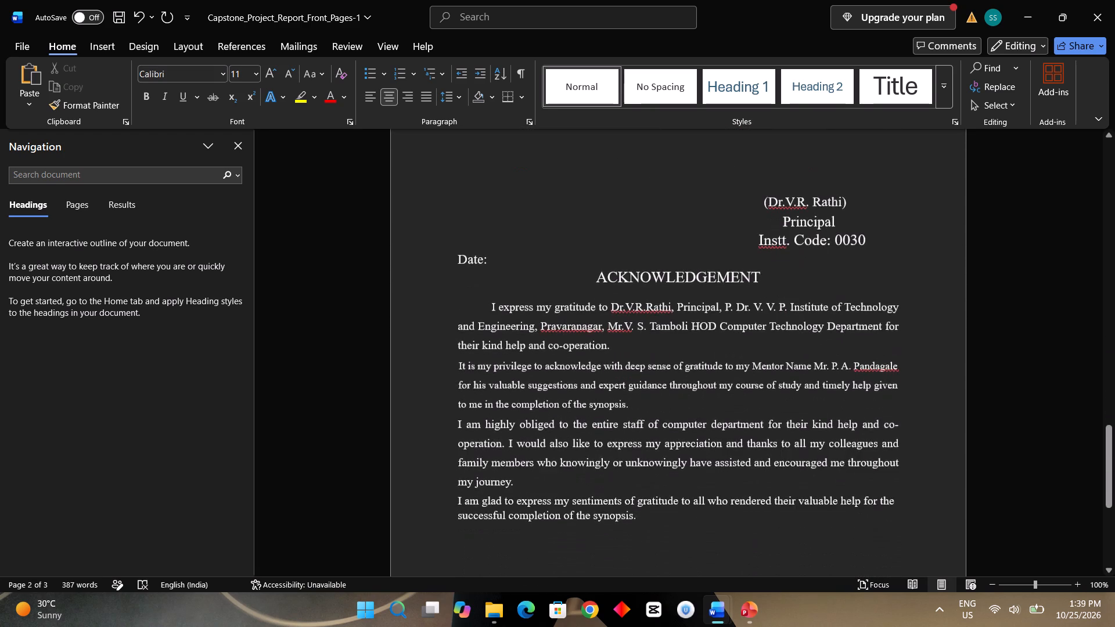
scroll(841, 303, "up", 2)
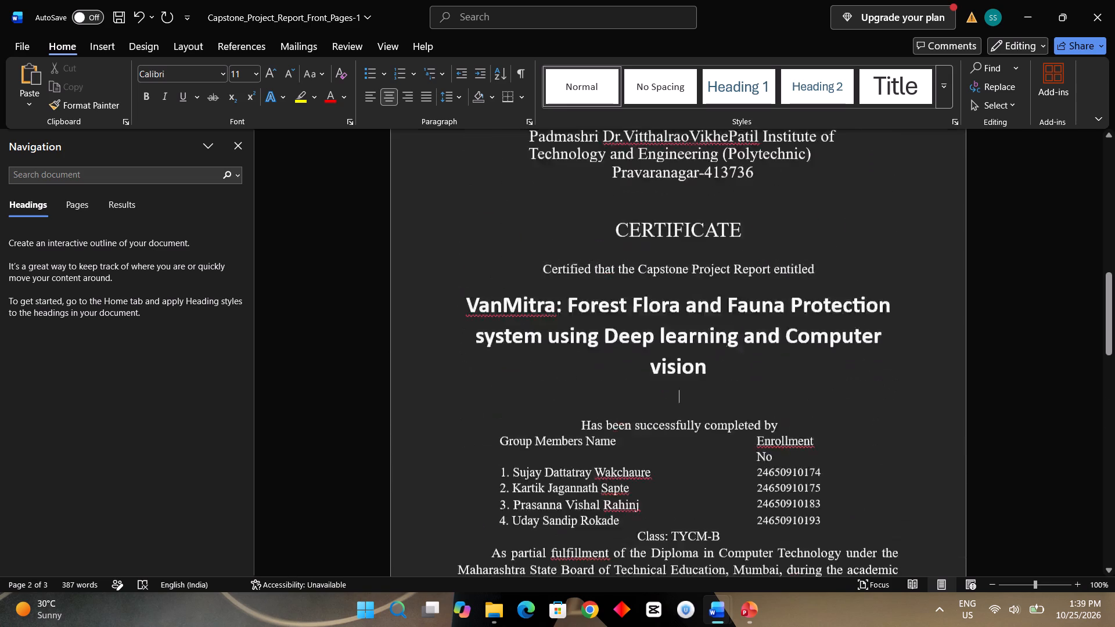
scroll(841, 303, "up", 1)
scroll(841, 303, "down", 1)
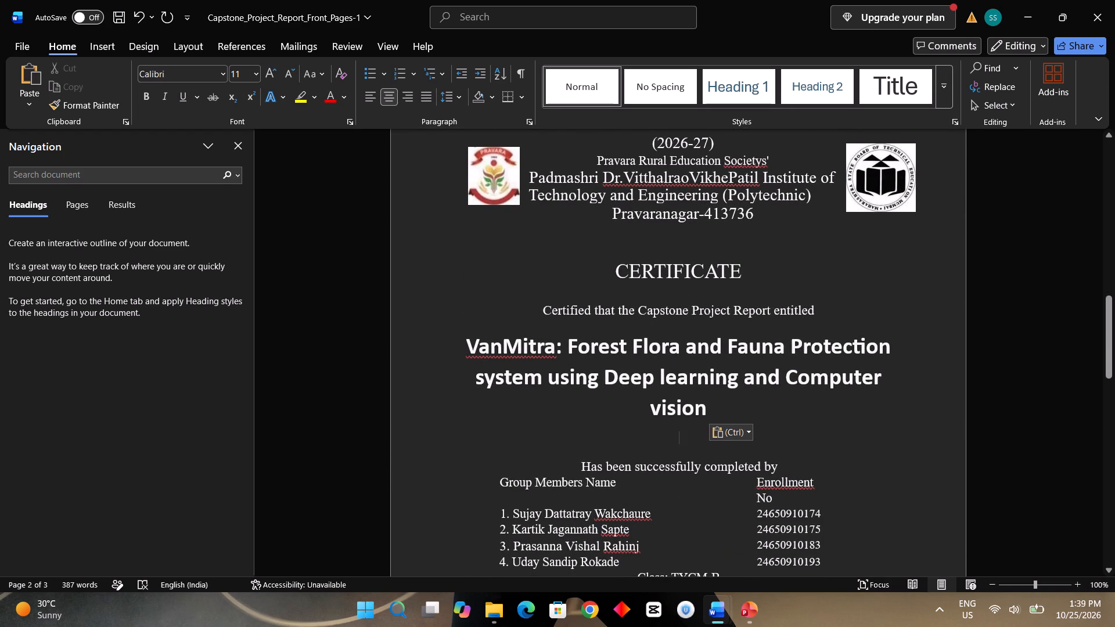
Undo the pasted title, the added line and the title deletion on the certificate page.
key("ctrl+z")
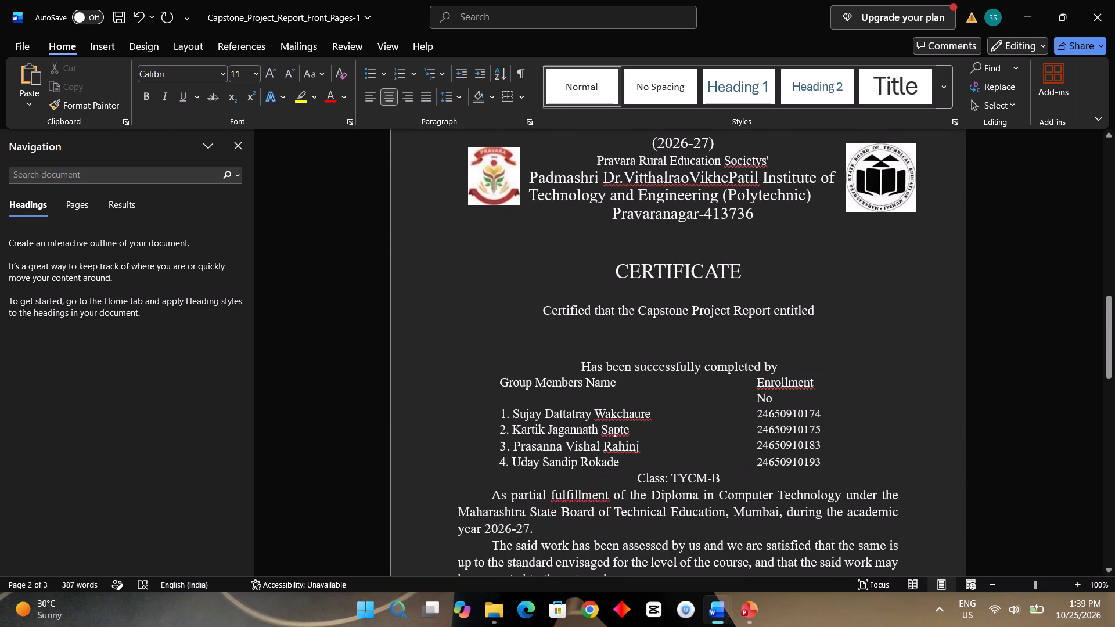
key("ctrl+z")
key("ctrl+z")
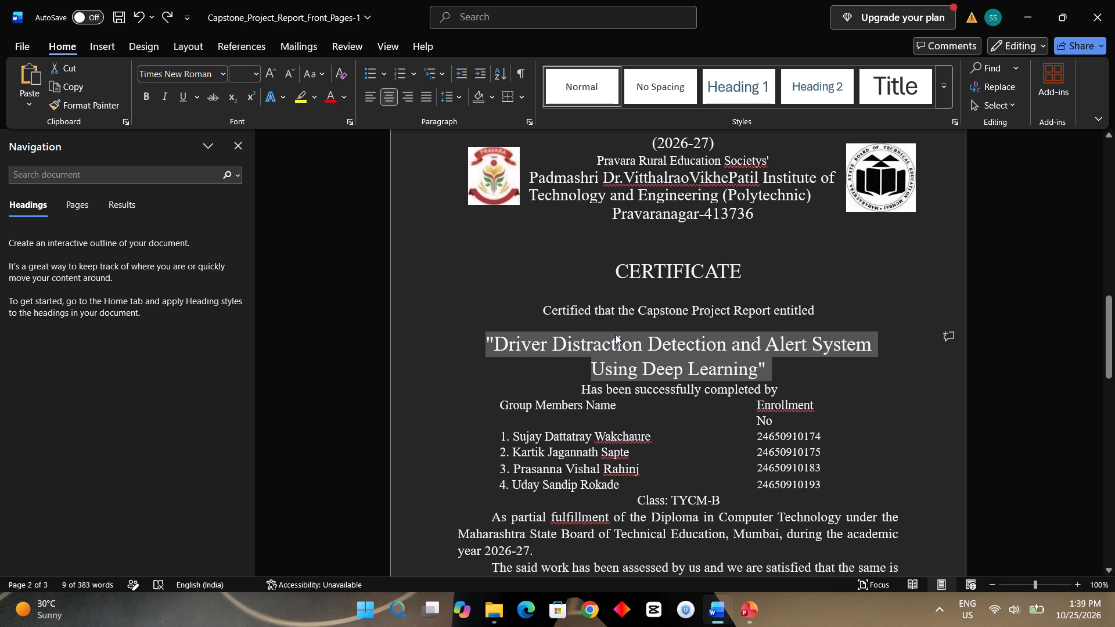
Select the certificate's two-line project title, and undo the last spacing edit in the guide's name on the cover page.
left_click(587, 342)
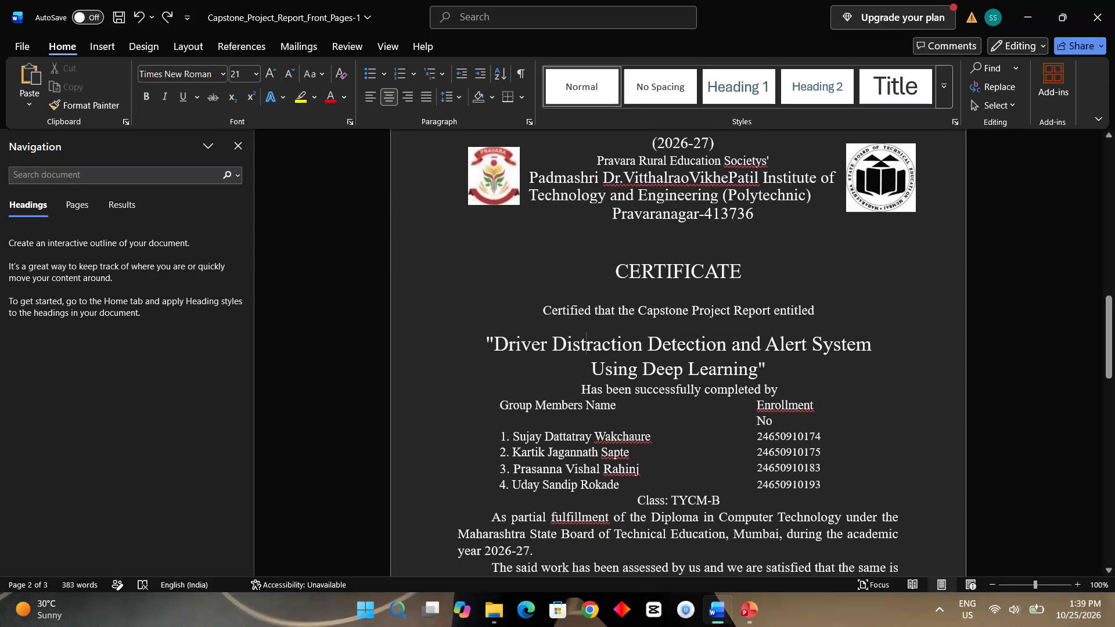
left_click(768, 372)
left_click_drag(768, 372, 488, 344)
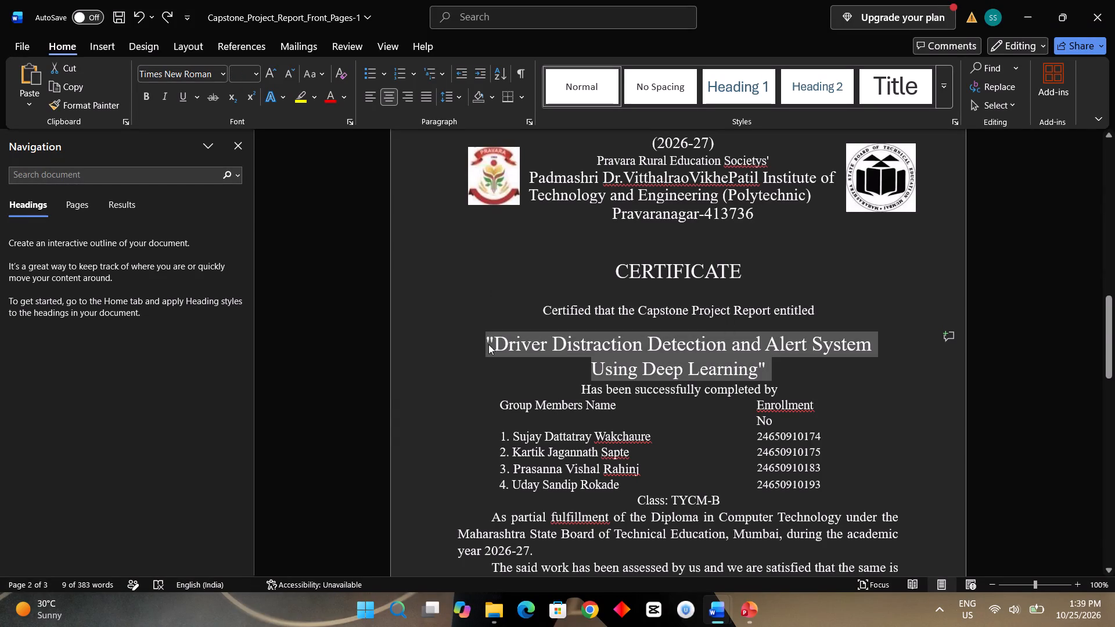
key("ctrl+z")
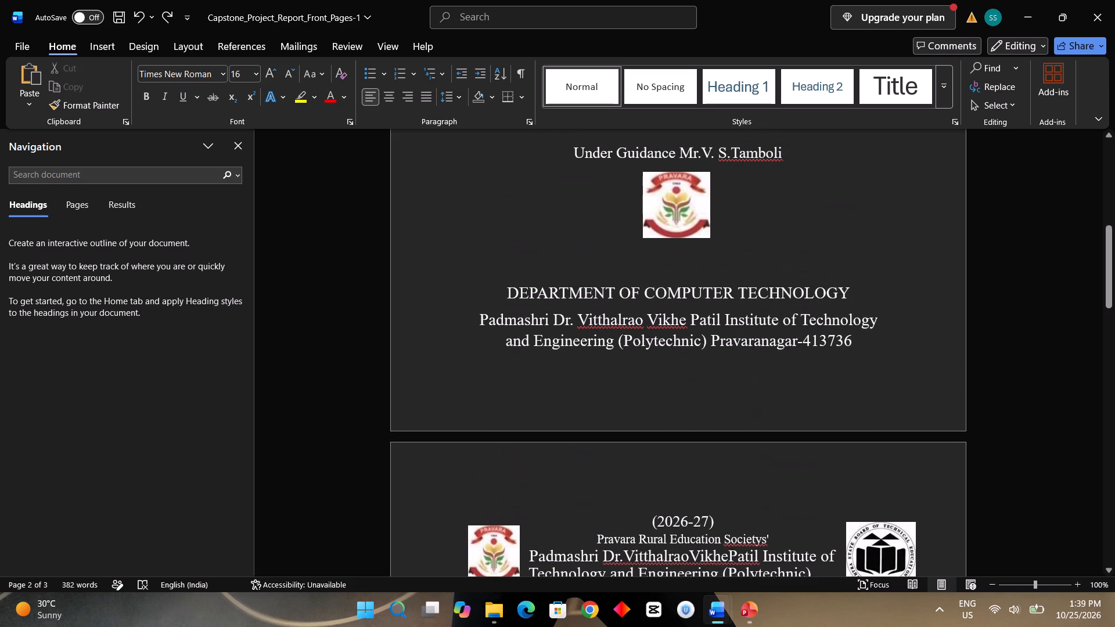
key("ctrl+x")
key("ctrl+x")
Examine the certificate page from its two-line project title to the signature block, and the acknowledgement page that follows.
scroll(518, 380, "down", 1)
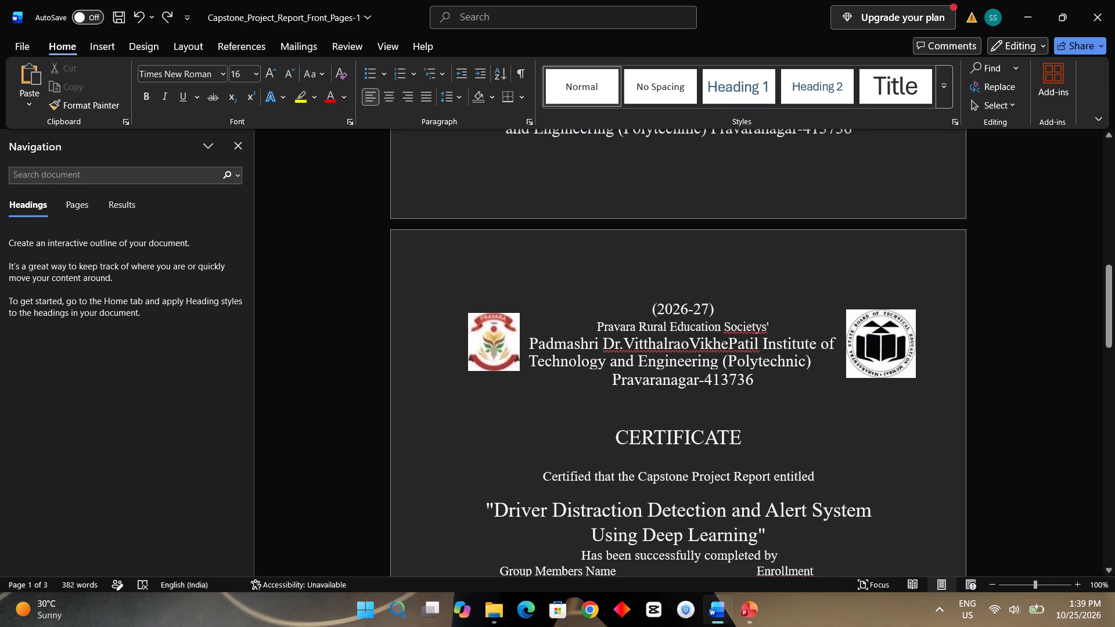
scroll(616, 420, "down", 1)
left_click(616, 420)
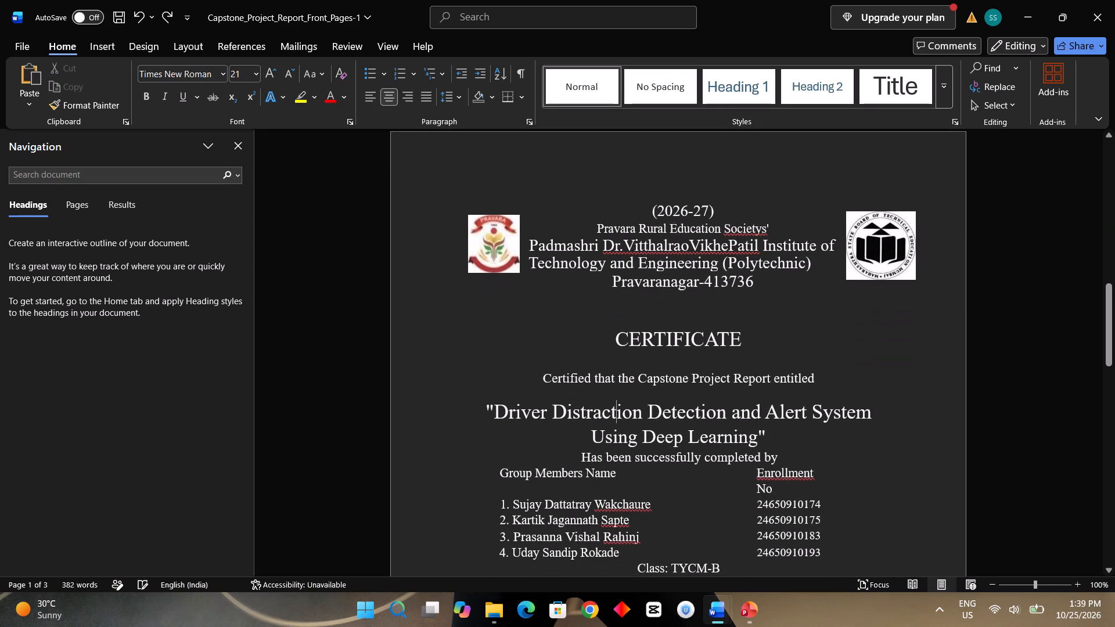
left_click(668, 430)
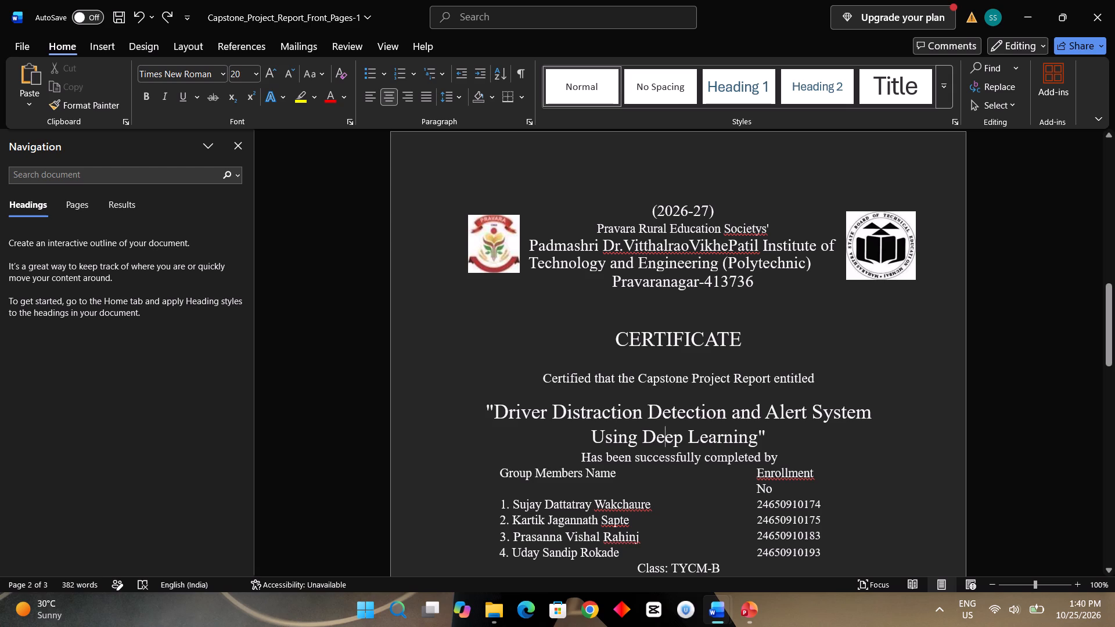
left_click(685, 412)
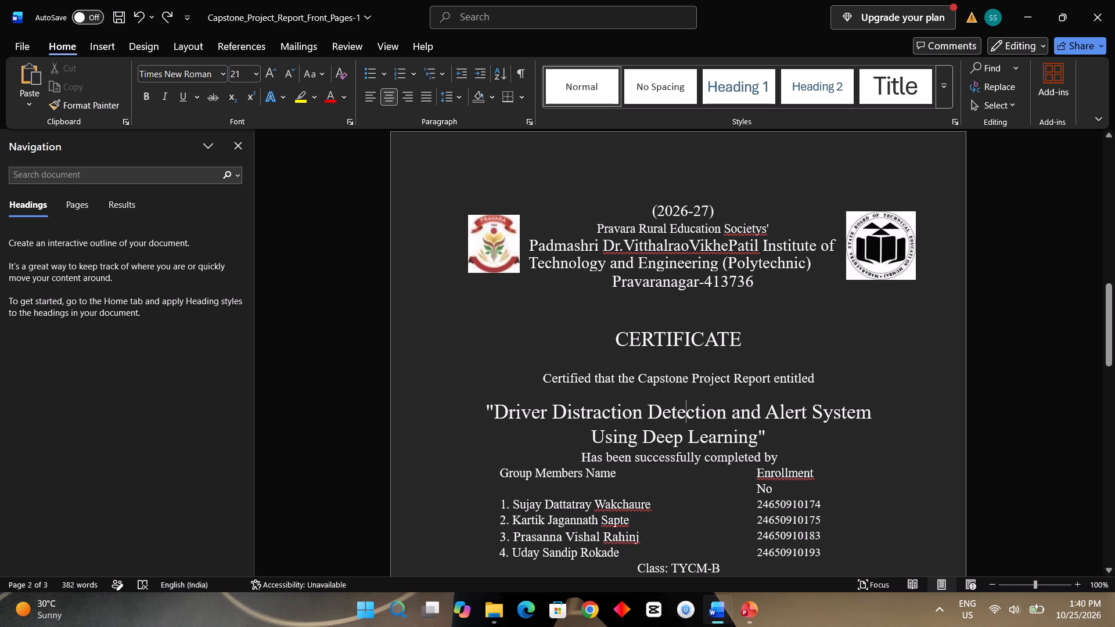
left_click(700, 438)
left_click(699, 413)
scroll(679, 435, "down", 1)
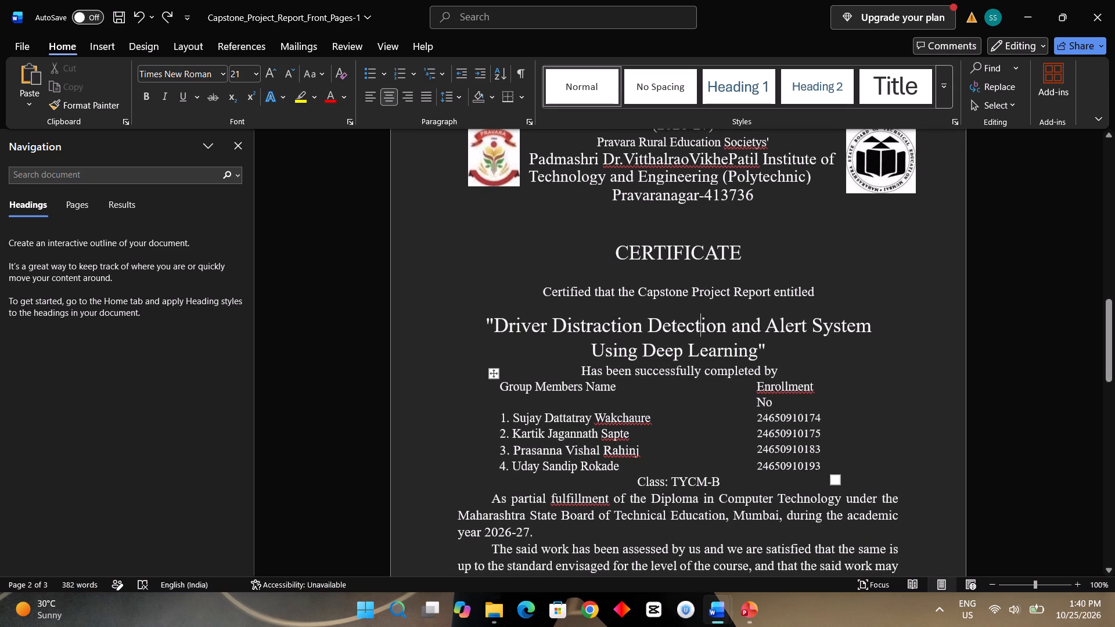
left_click(666, 370)
scroll(669, 340, "down", 1)
scroll(669, 340, "up", 1)
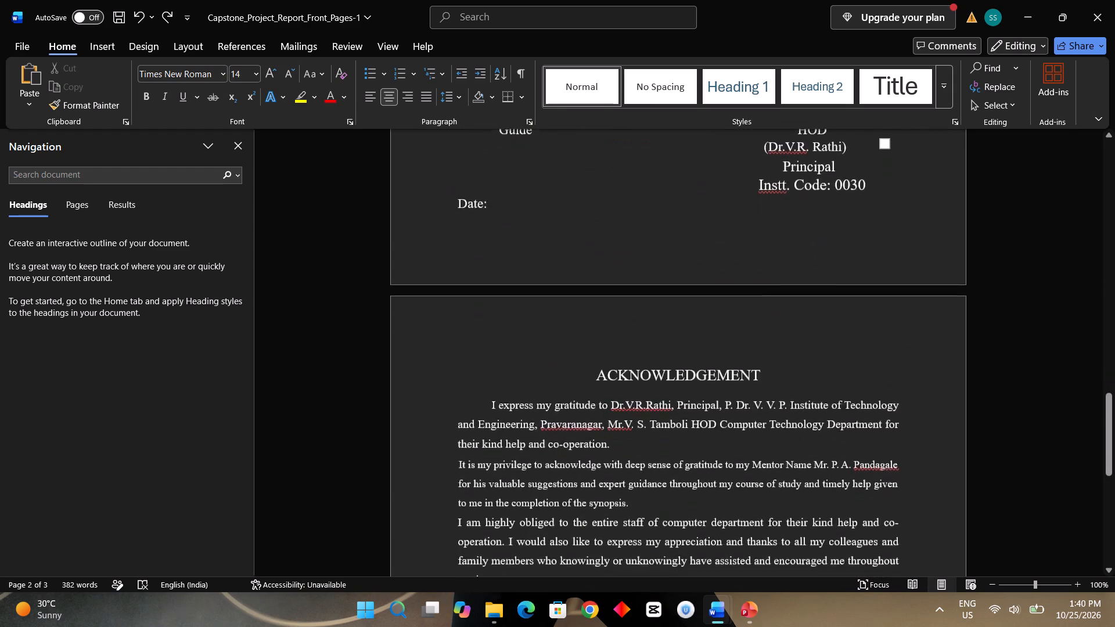
scroll(669, 340, "up", 1)
scroll(669, 340, "down", 1)
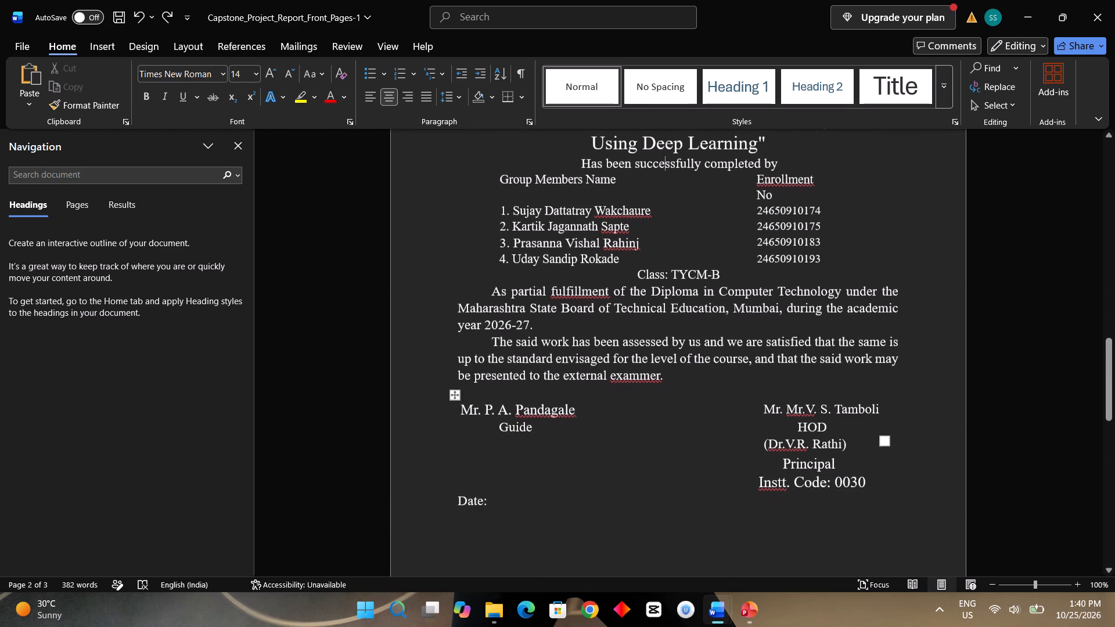
scroll(669, 340, "down", 2)
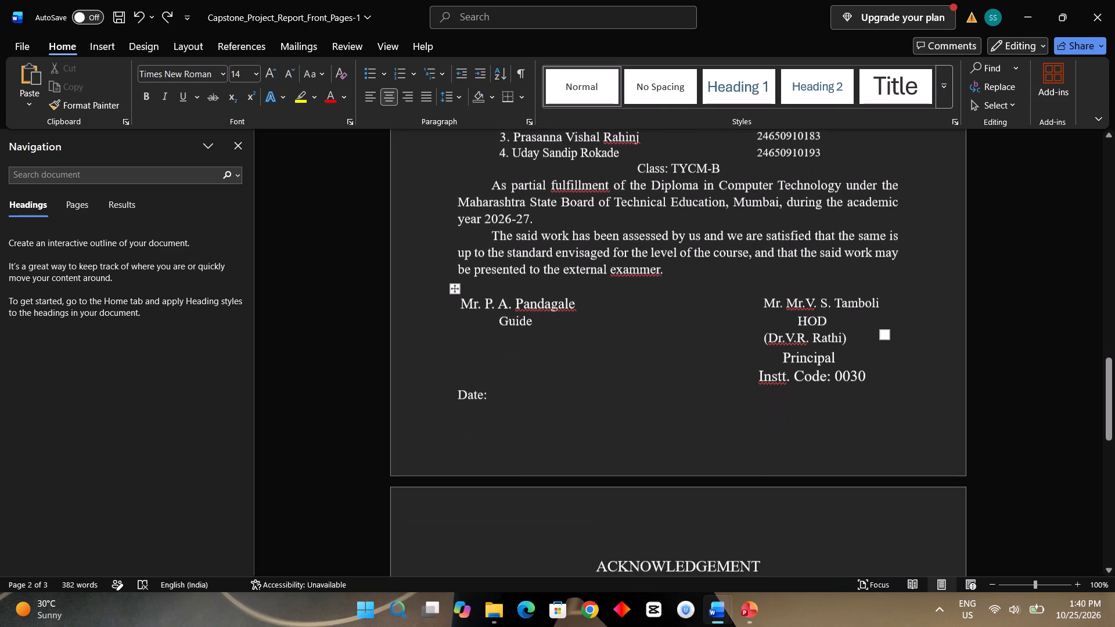
scroll(669, 340, "down", 1)
scroll(669, 340, "up", 2)
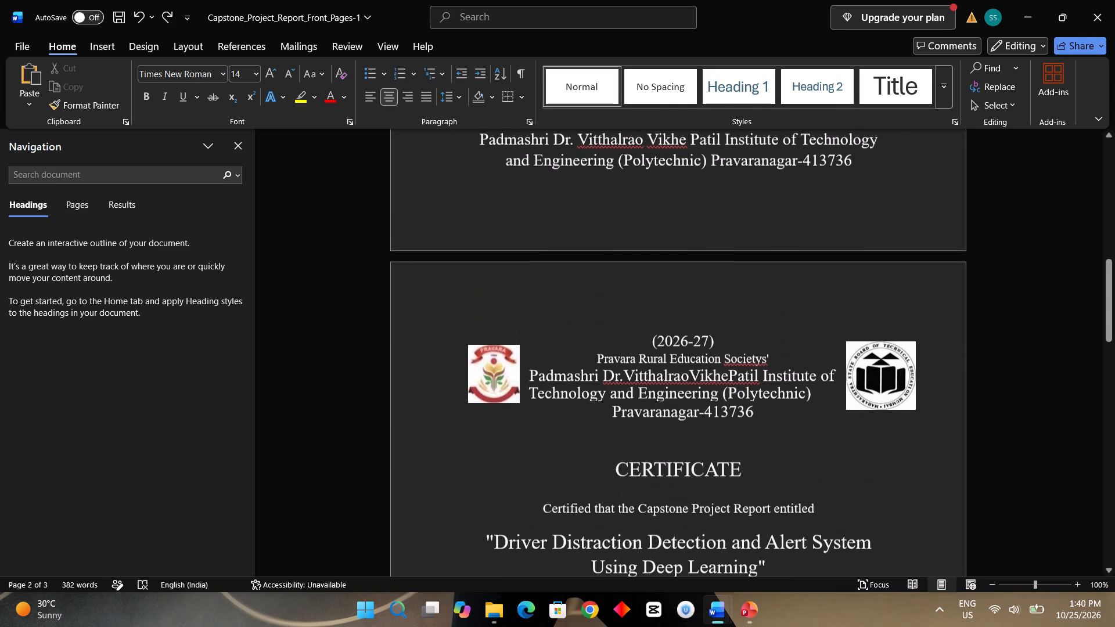
scroll(664, 356, "down", 3)
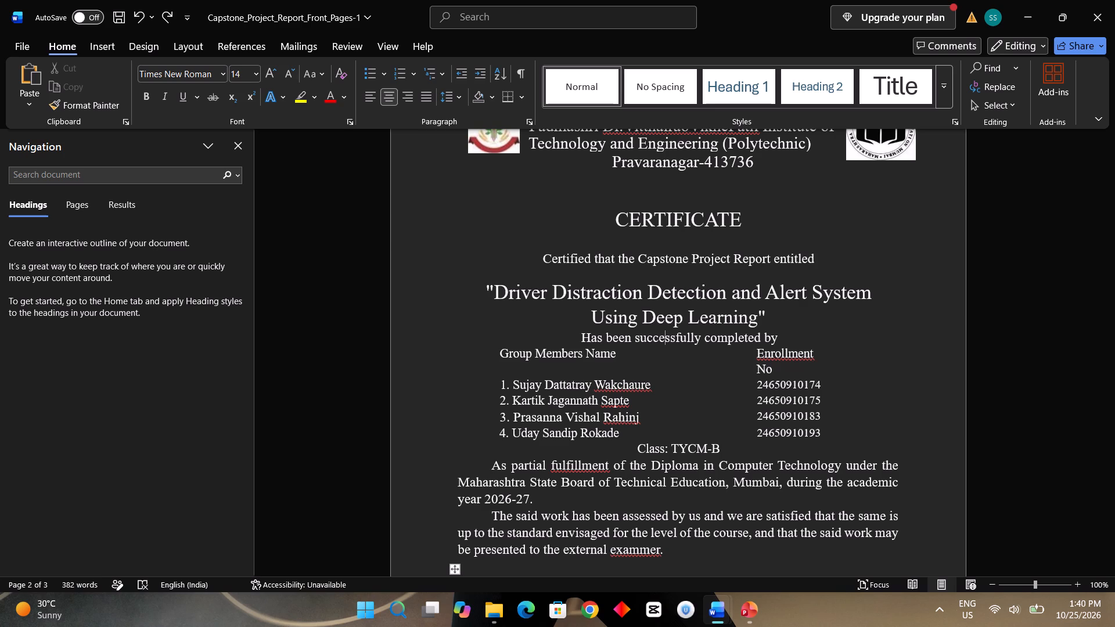
Insert two blank lines between "HOD" and the principal's name in the certificate's signature block.
scroll(680, 338, "down", 2)
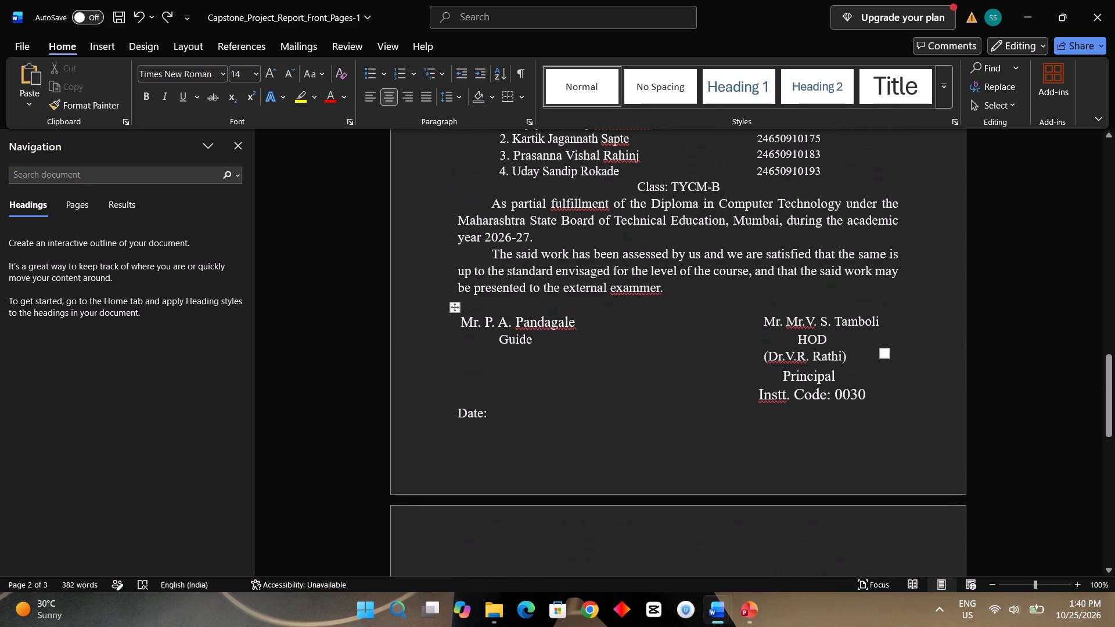
left_click(836, 341)
key("Return")
key("Return")
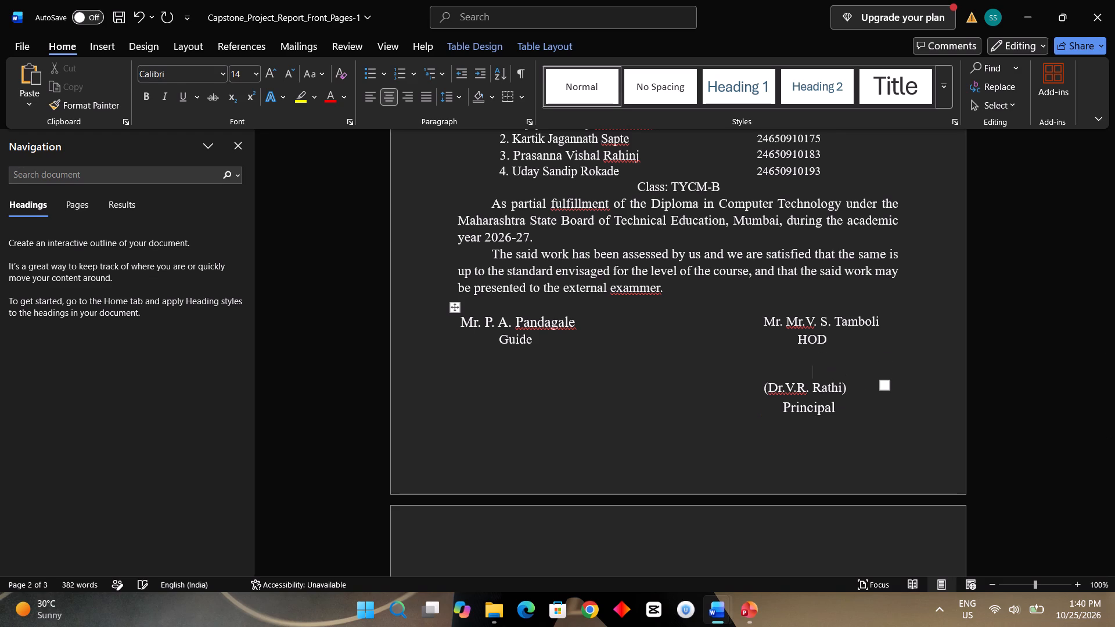
Review the layout of all three front pages together at 50% zoom, comparing the cover page with the certificate.
scroll(836, 341, "down", 1)
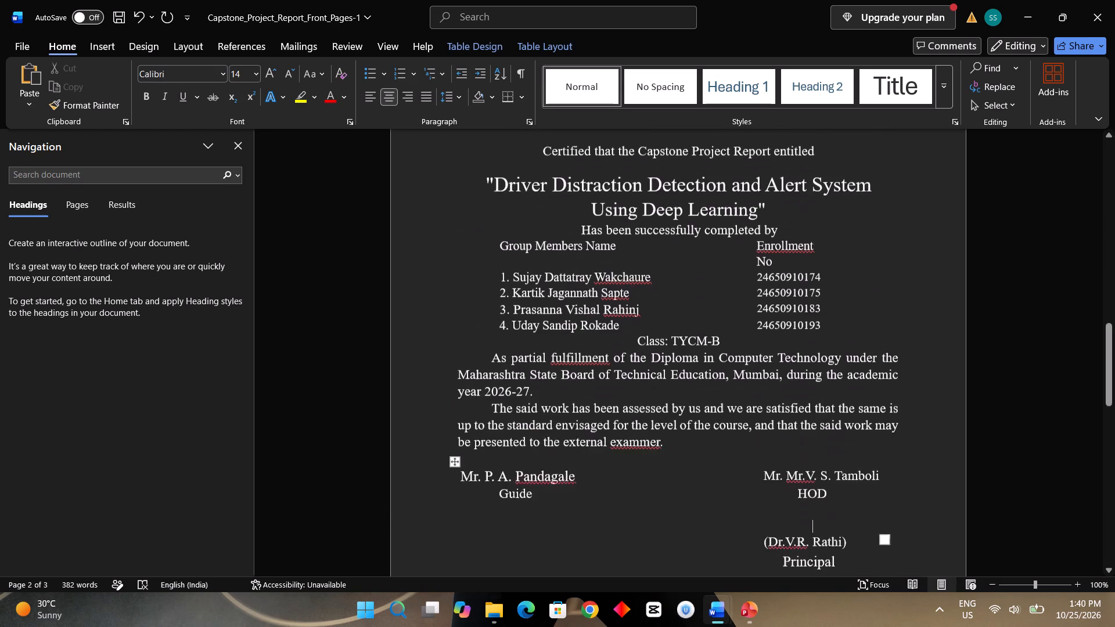
scroll(836, 341, "down", 1)
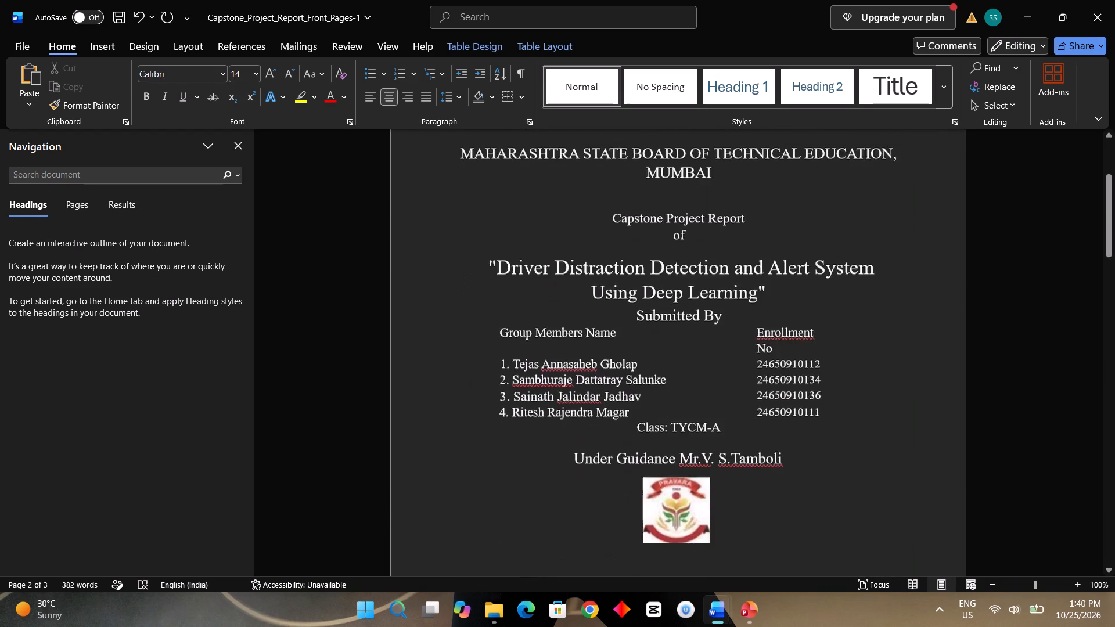
scroll(836, 341, "down", 1)
scroll(836, 341, "down", 4, "ctrl")
scroll(836, 341, "down", 1)
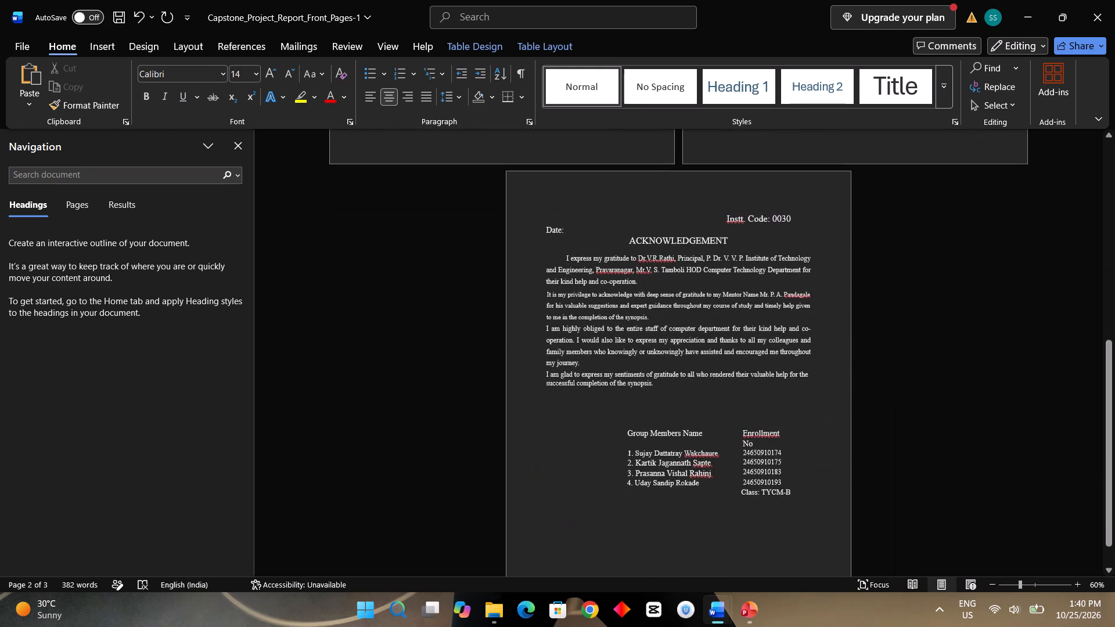
scroll(836, 341, "down", 1)
scroll(836, 341, "up", 1)
scroll(836, 341, "down", 5, "ctrl")
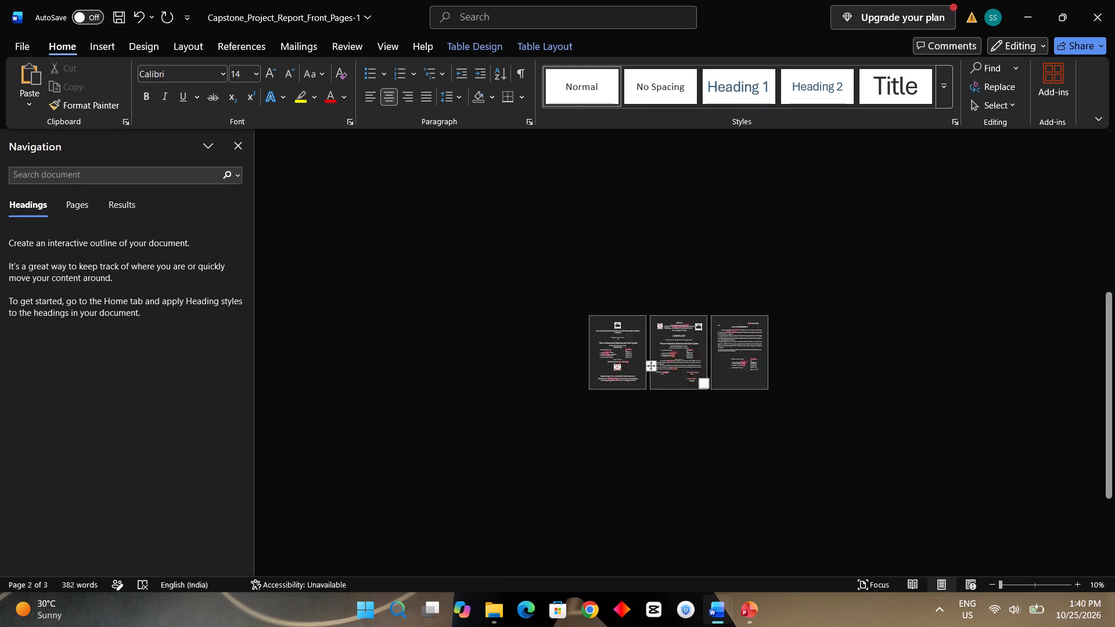
scroll(836, 341, "up", 4, "ctrl")
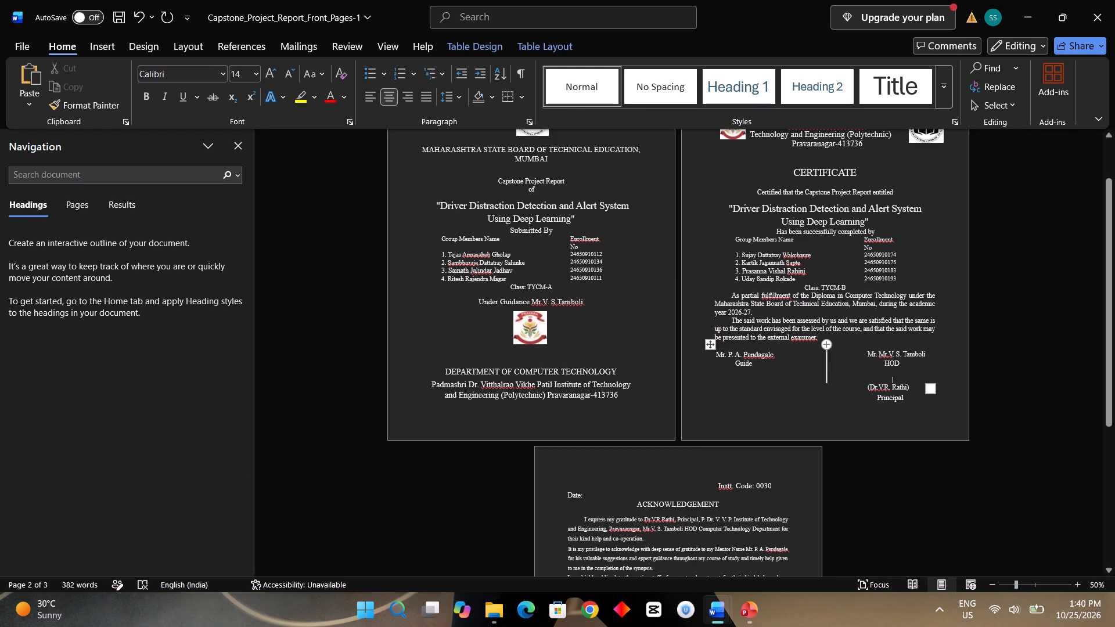
scroll(836, 341, "up", 1)
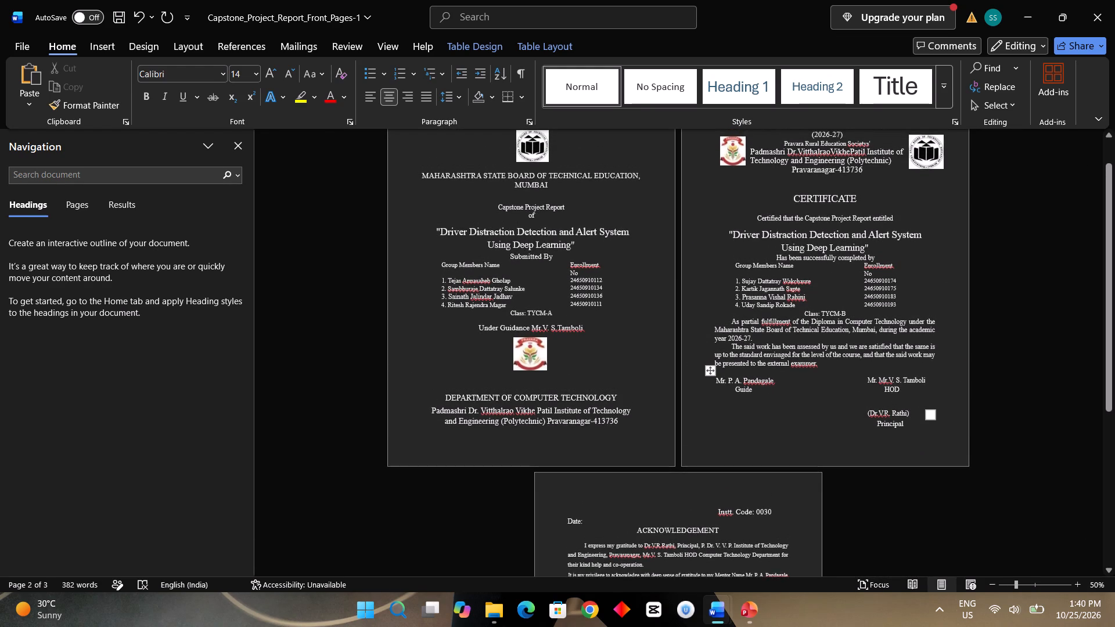
scroll(836, 341, "up", 1)
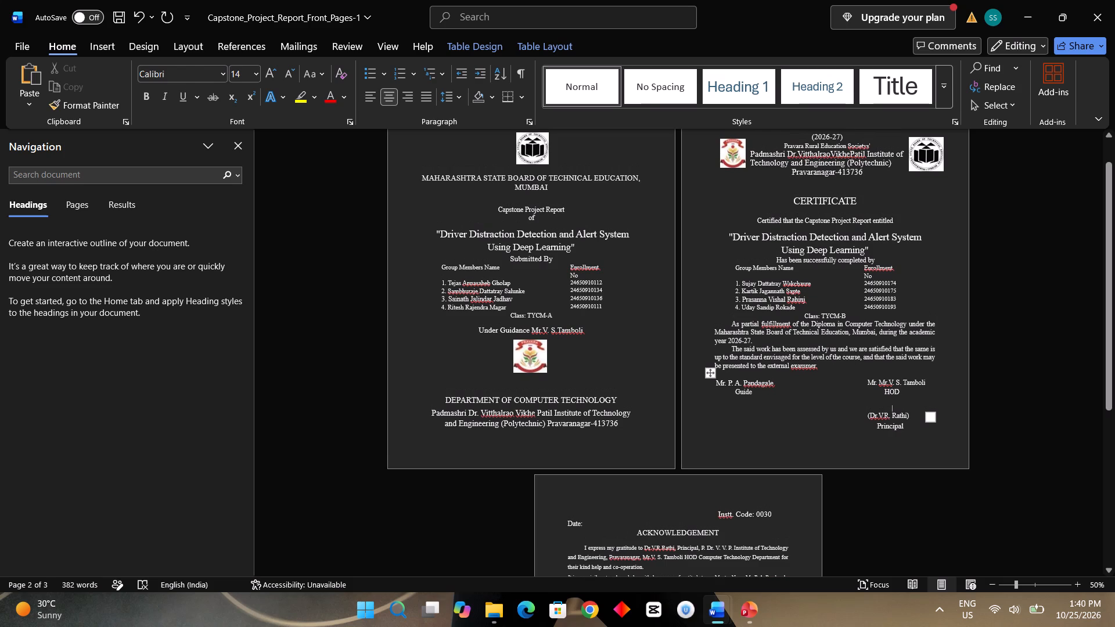
scroll(836, 341, "up", 1)
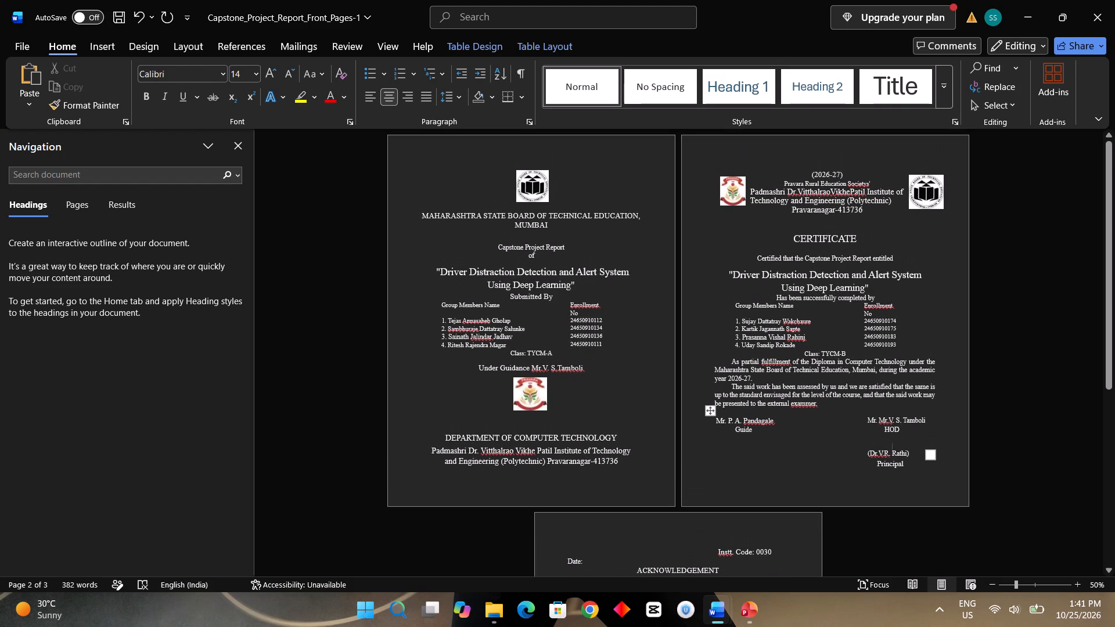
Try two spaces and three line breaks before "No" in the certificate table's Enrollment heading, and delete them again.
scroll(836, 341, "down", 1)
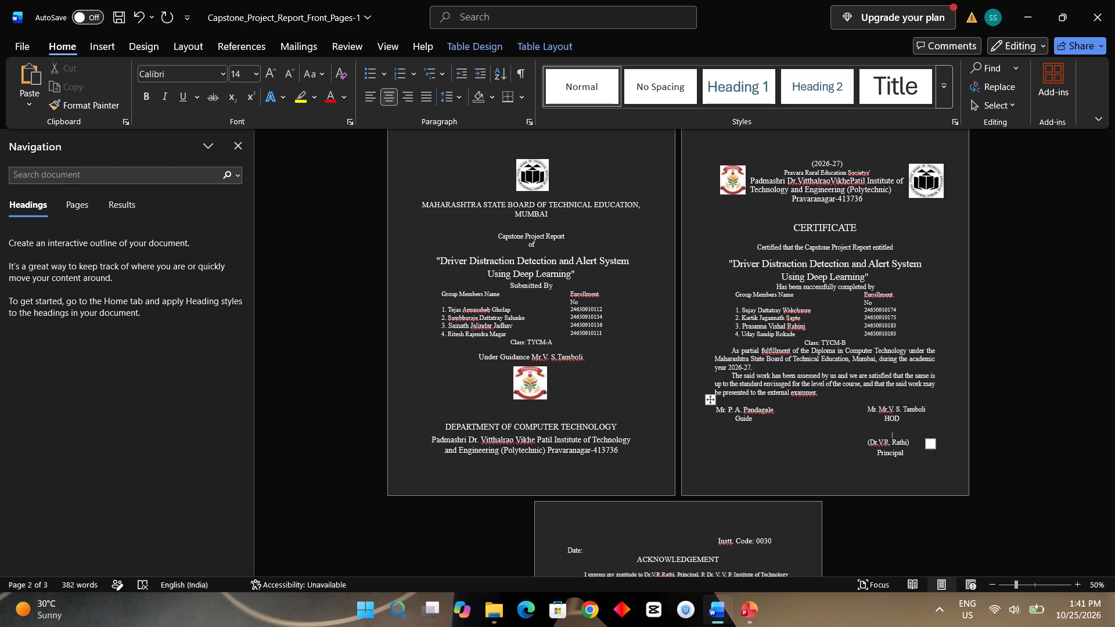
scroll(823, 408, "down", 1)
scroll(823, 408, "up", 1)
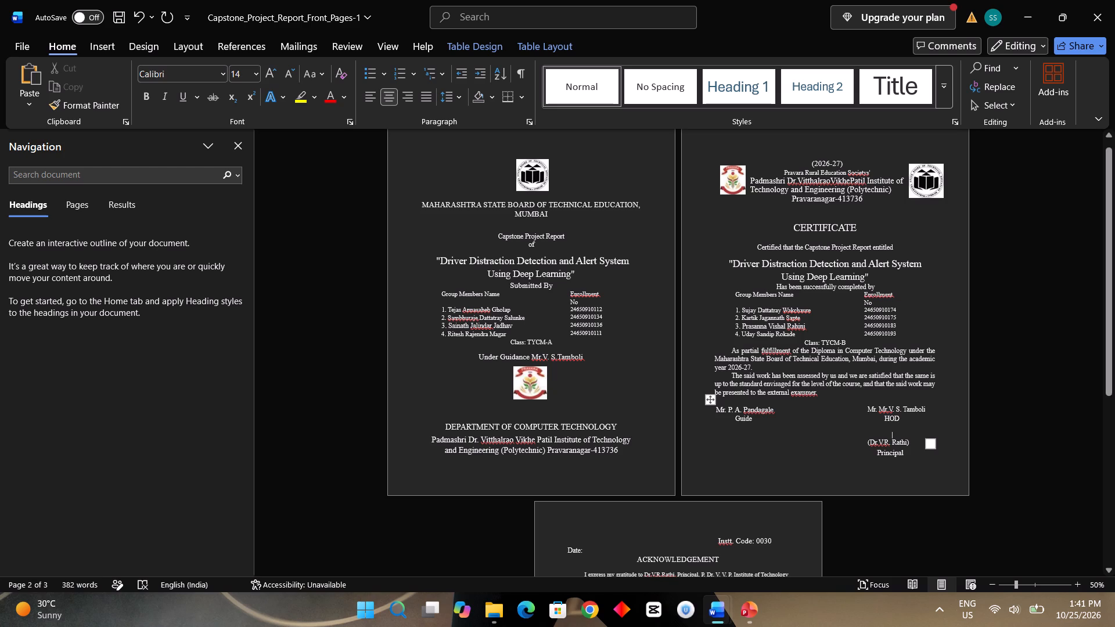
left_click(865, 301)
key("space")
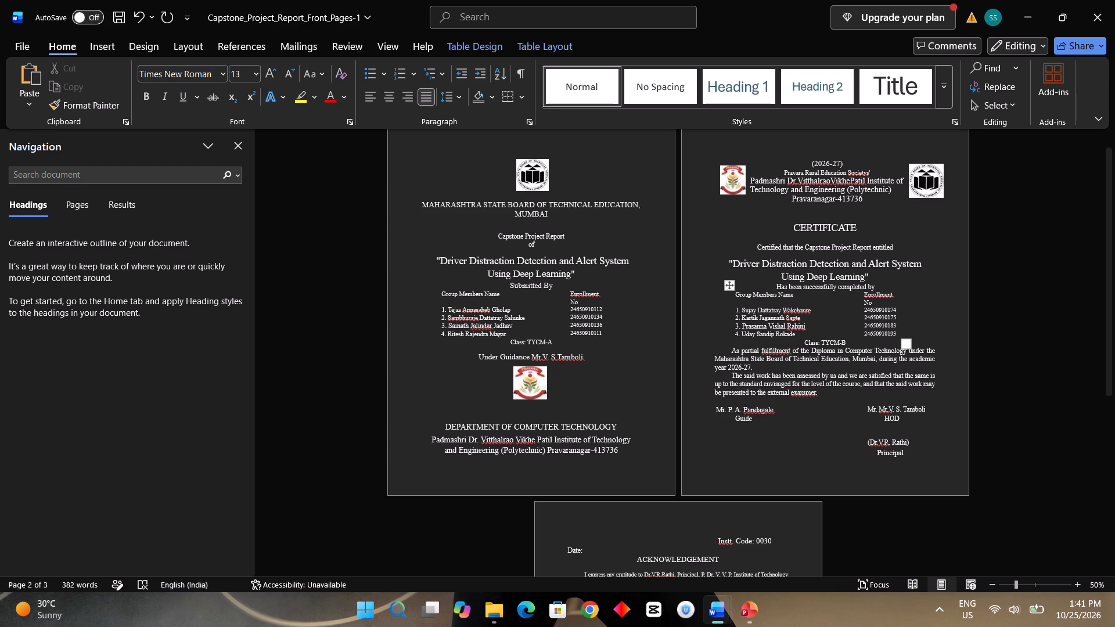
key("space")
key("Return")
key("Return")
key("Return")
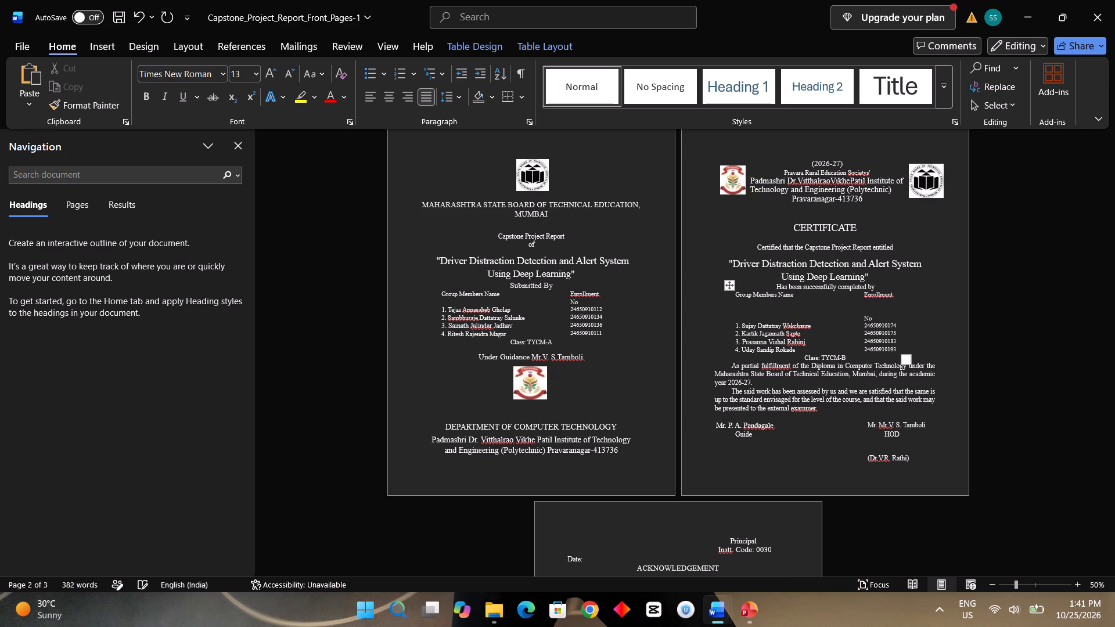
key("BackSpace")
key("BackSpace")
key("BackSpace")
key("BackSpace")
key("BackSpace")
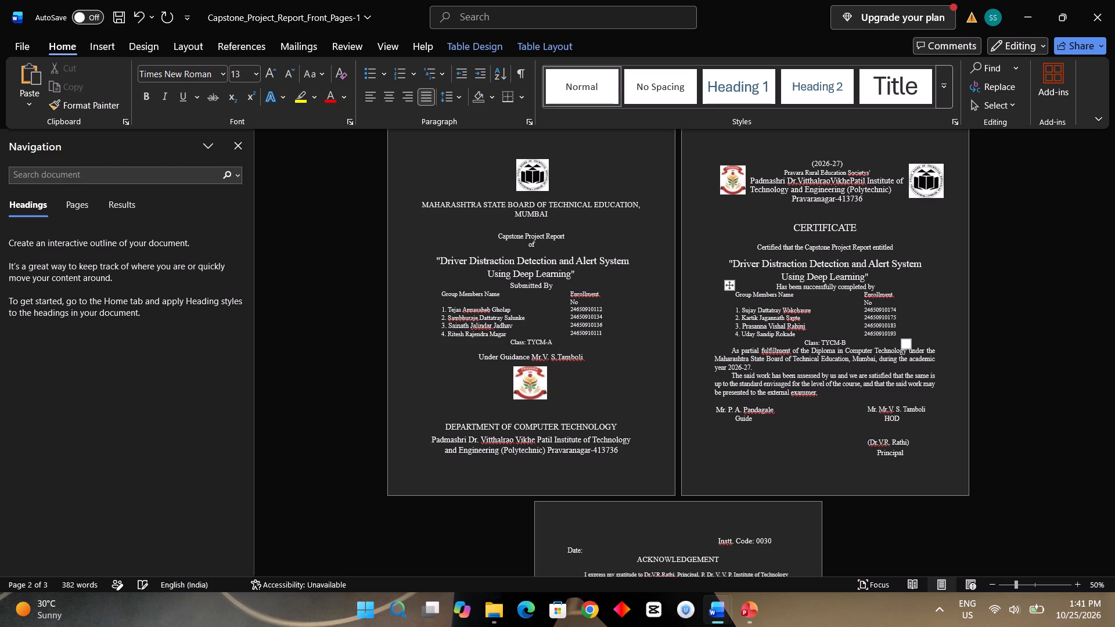
Join "No" onto the "Enrollment" line in the certificate's member table heading, without a space between the words.
key("BackSpace")
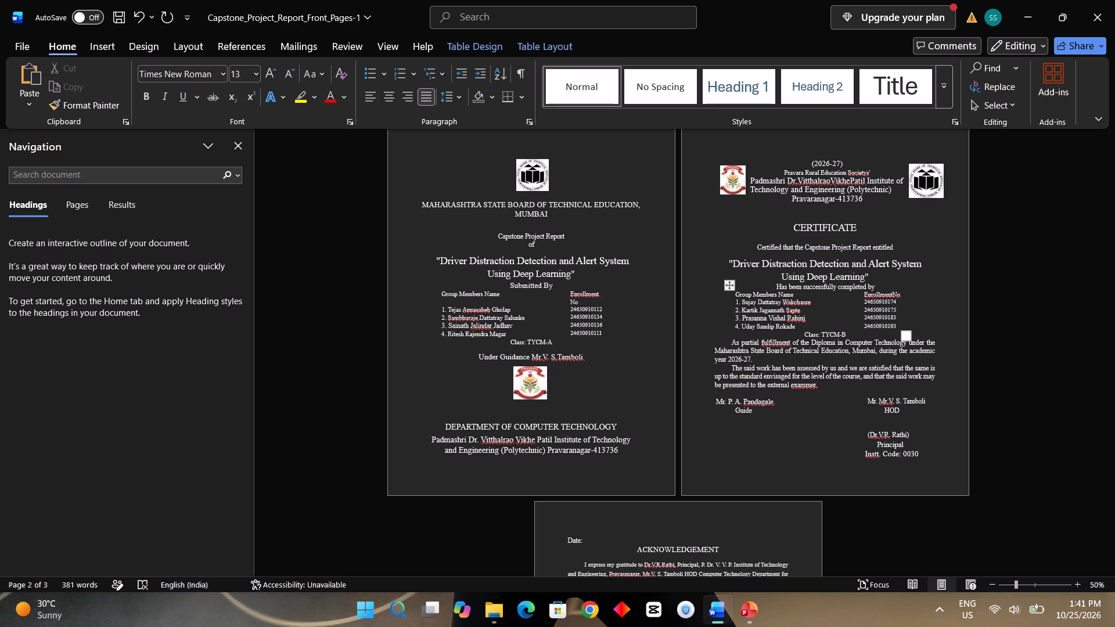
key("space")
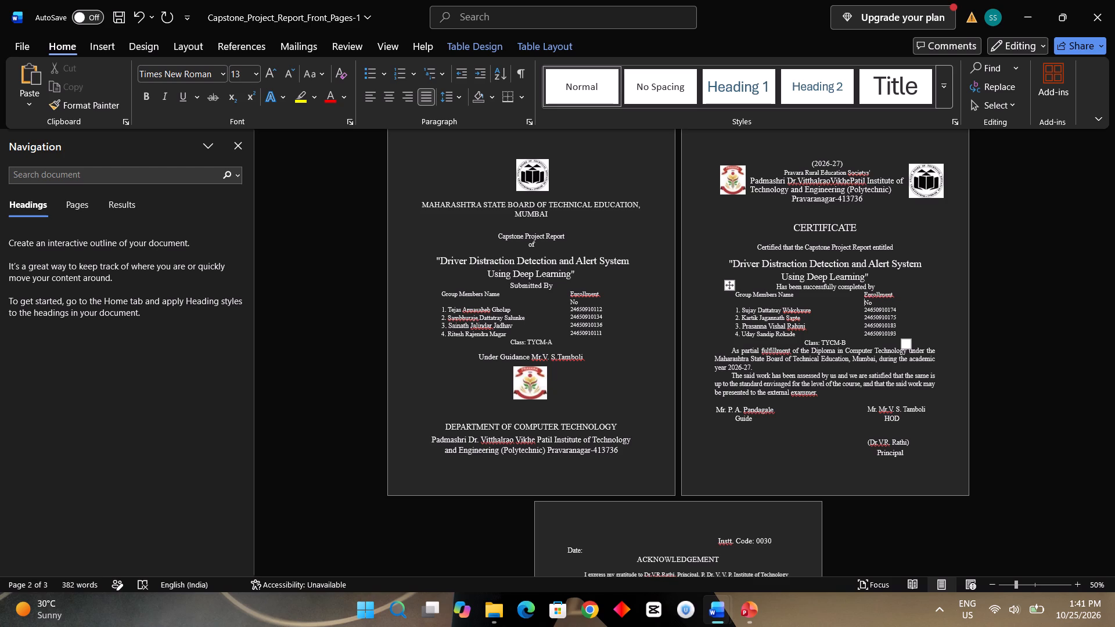
key("BackSpace")
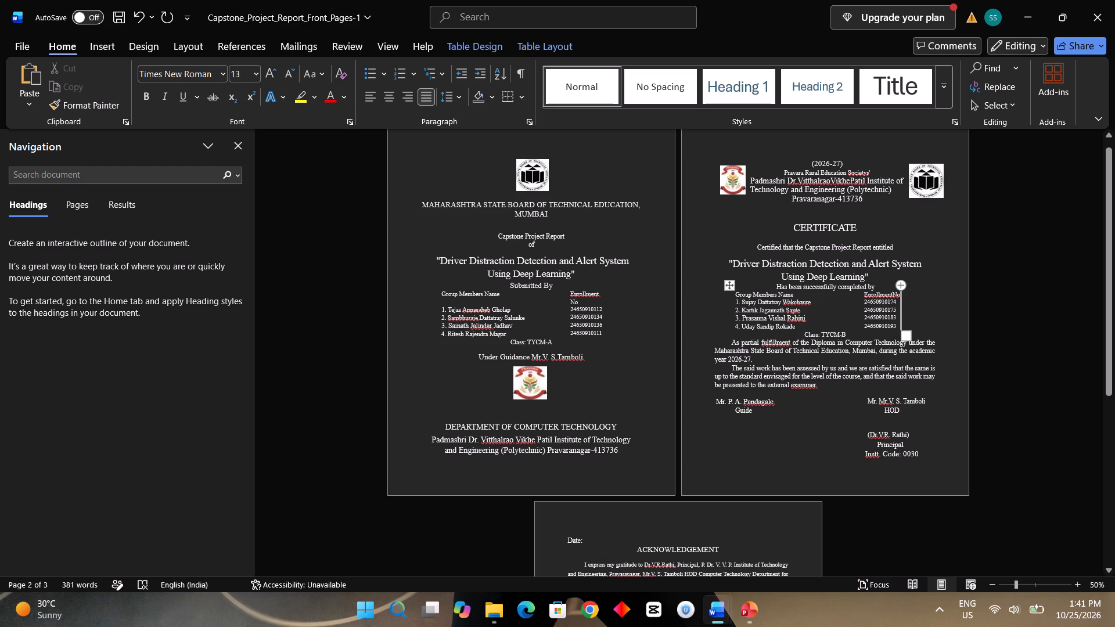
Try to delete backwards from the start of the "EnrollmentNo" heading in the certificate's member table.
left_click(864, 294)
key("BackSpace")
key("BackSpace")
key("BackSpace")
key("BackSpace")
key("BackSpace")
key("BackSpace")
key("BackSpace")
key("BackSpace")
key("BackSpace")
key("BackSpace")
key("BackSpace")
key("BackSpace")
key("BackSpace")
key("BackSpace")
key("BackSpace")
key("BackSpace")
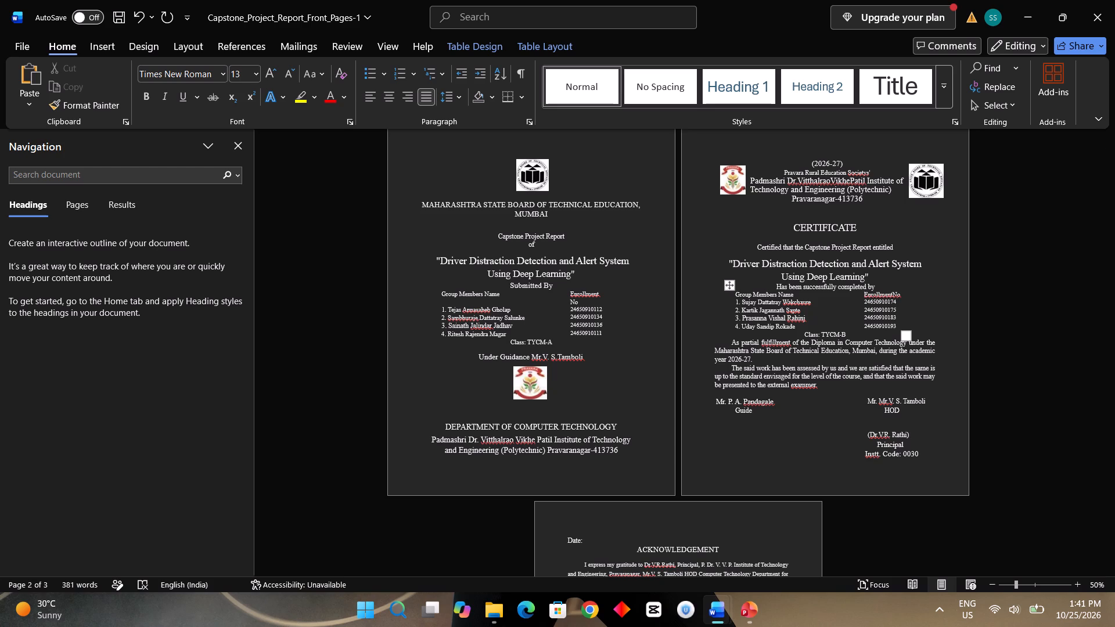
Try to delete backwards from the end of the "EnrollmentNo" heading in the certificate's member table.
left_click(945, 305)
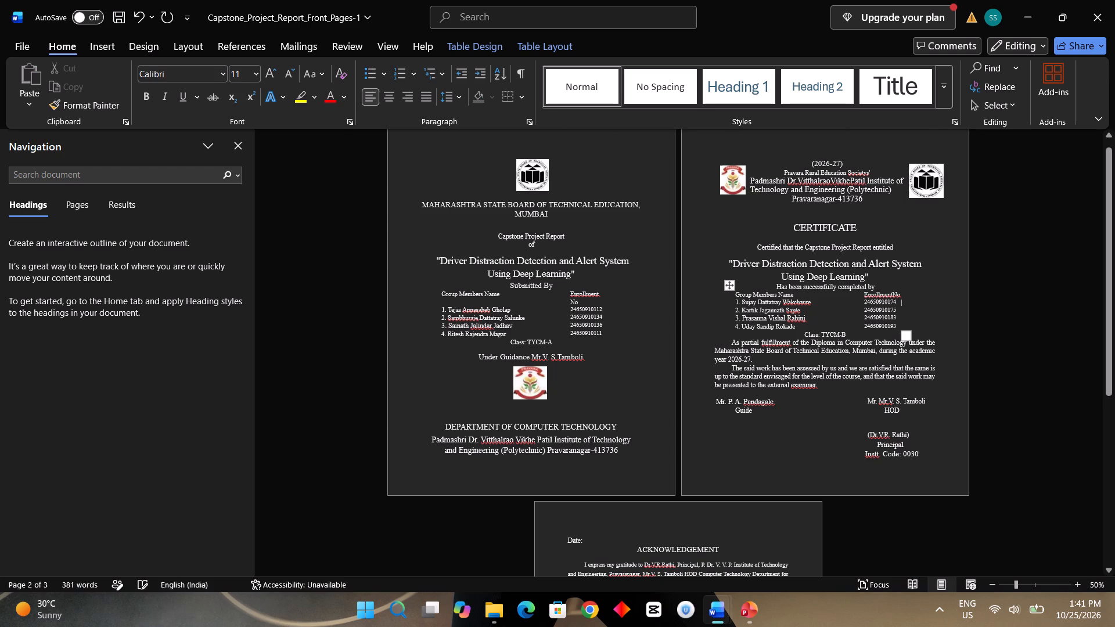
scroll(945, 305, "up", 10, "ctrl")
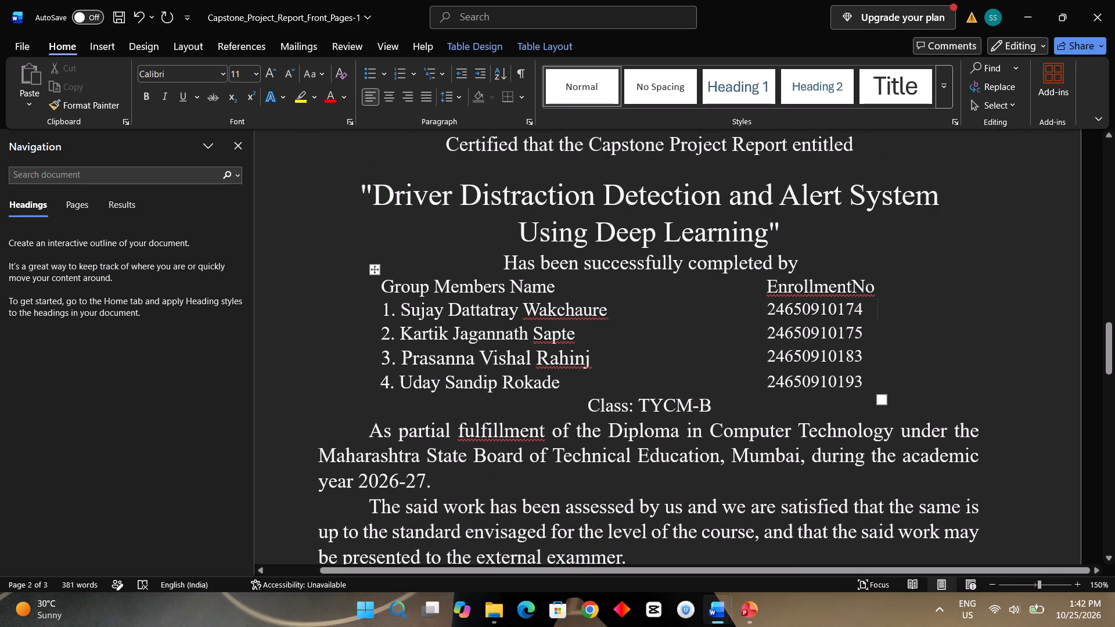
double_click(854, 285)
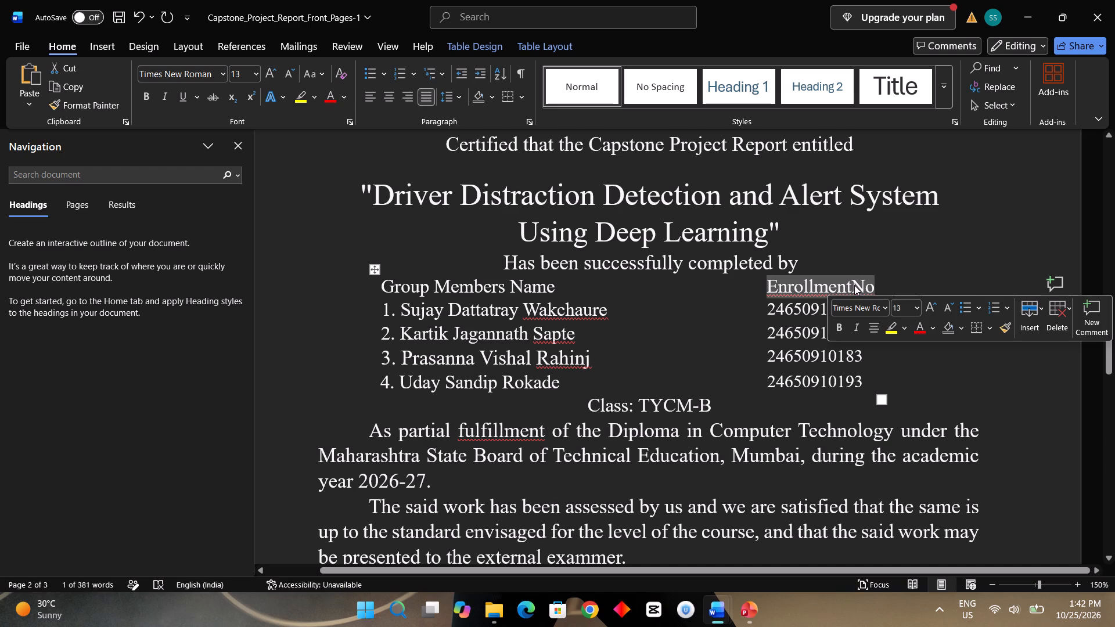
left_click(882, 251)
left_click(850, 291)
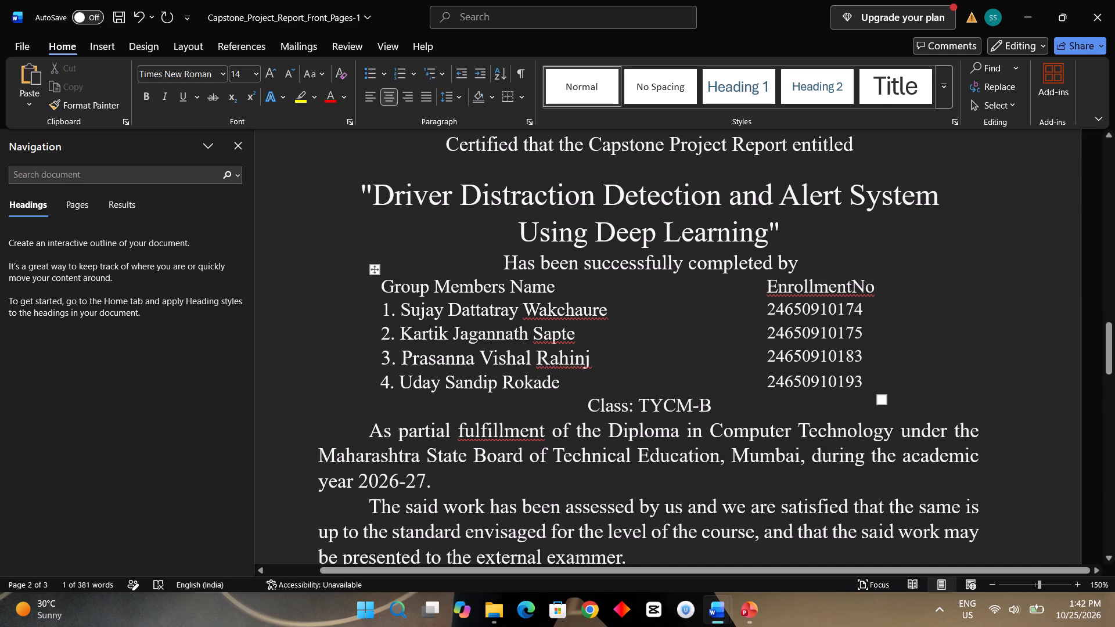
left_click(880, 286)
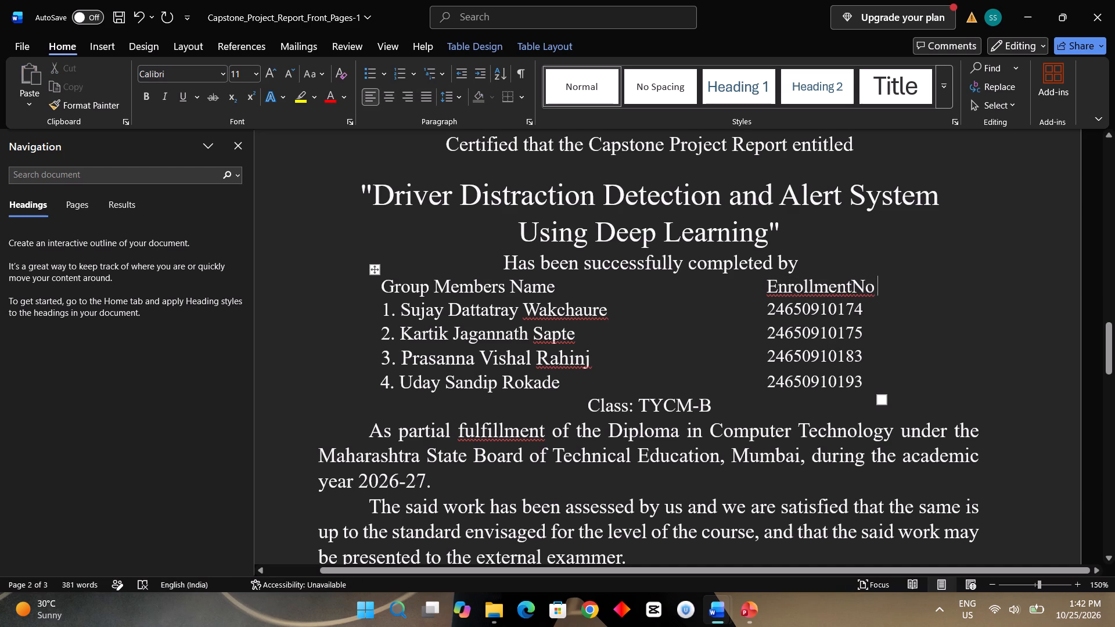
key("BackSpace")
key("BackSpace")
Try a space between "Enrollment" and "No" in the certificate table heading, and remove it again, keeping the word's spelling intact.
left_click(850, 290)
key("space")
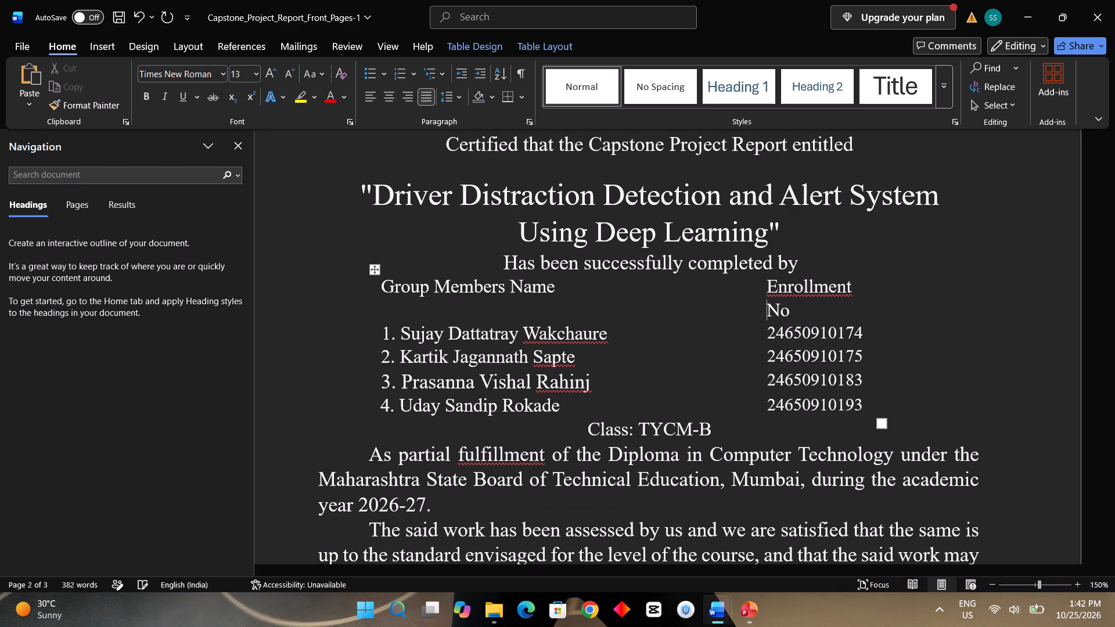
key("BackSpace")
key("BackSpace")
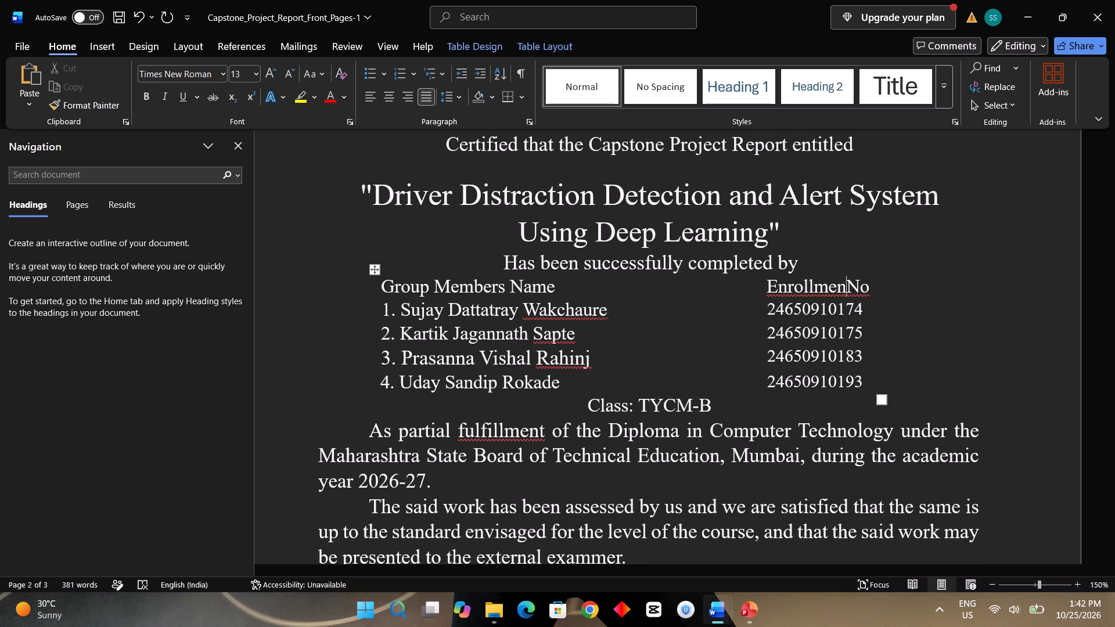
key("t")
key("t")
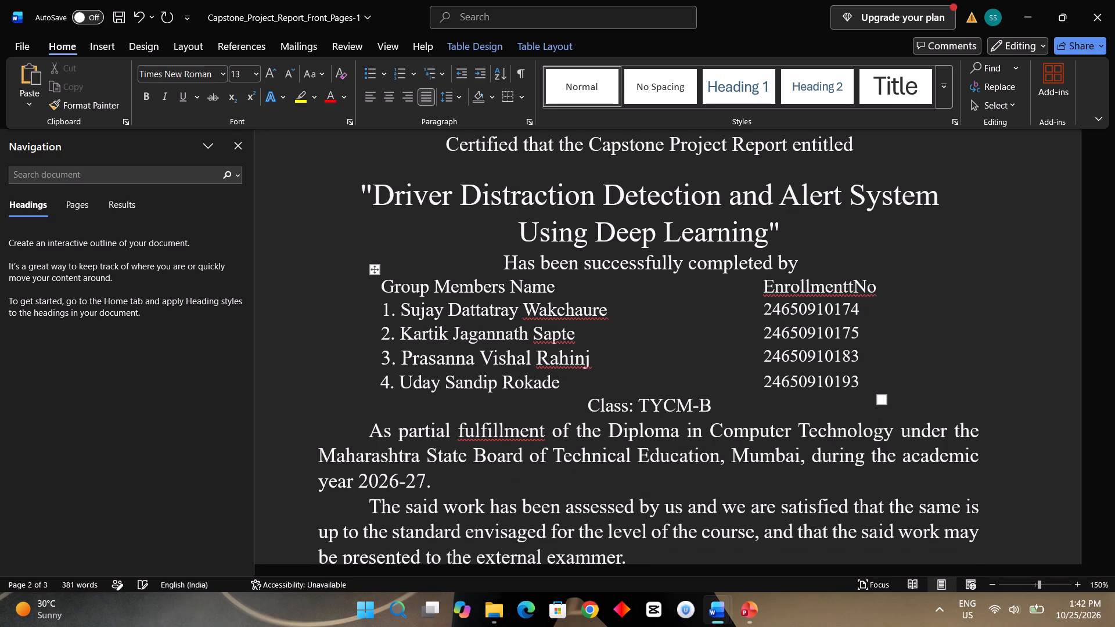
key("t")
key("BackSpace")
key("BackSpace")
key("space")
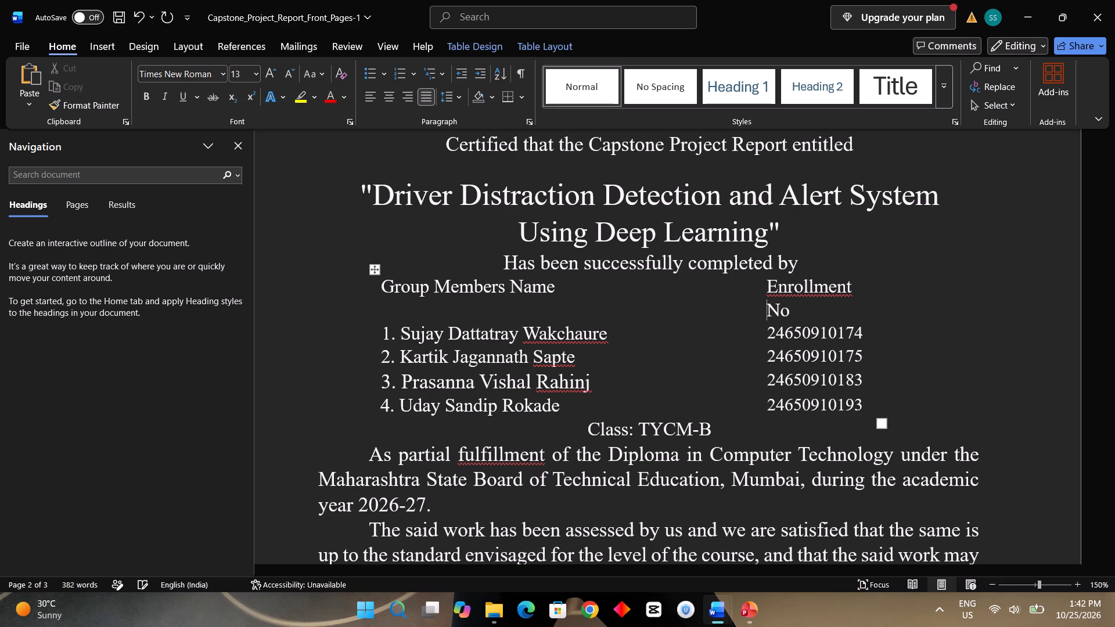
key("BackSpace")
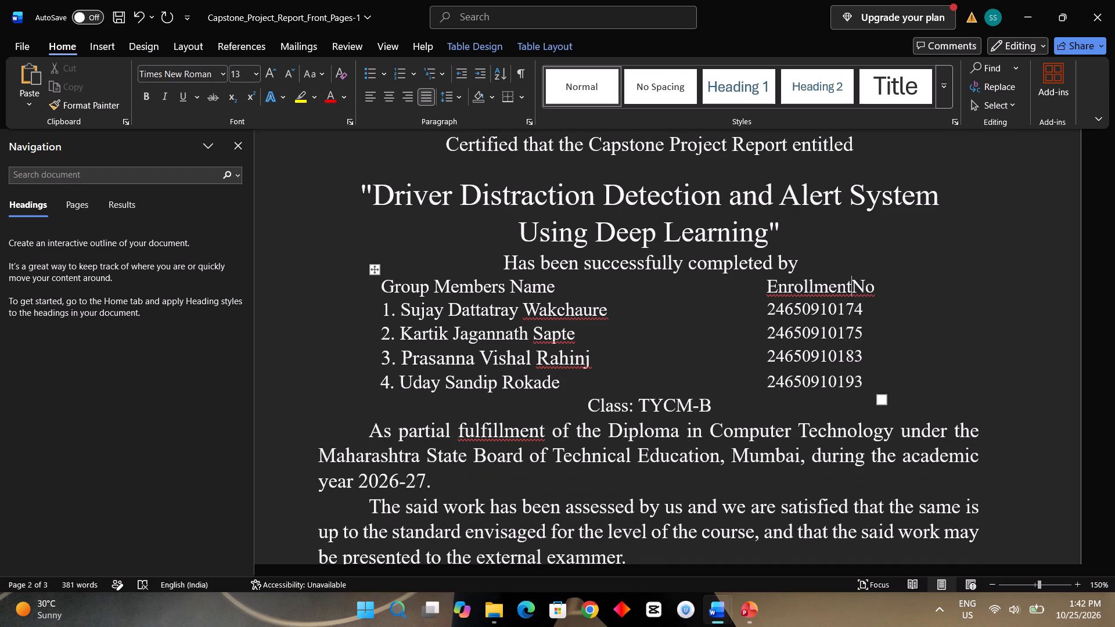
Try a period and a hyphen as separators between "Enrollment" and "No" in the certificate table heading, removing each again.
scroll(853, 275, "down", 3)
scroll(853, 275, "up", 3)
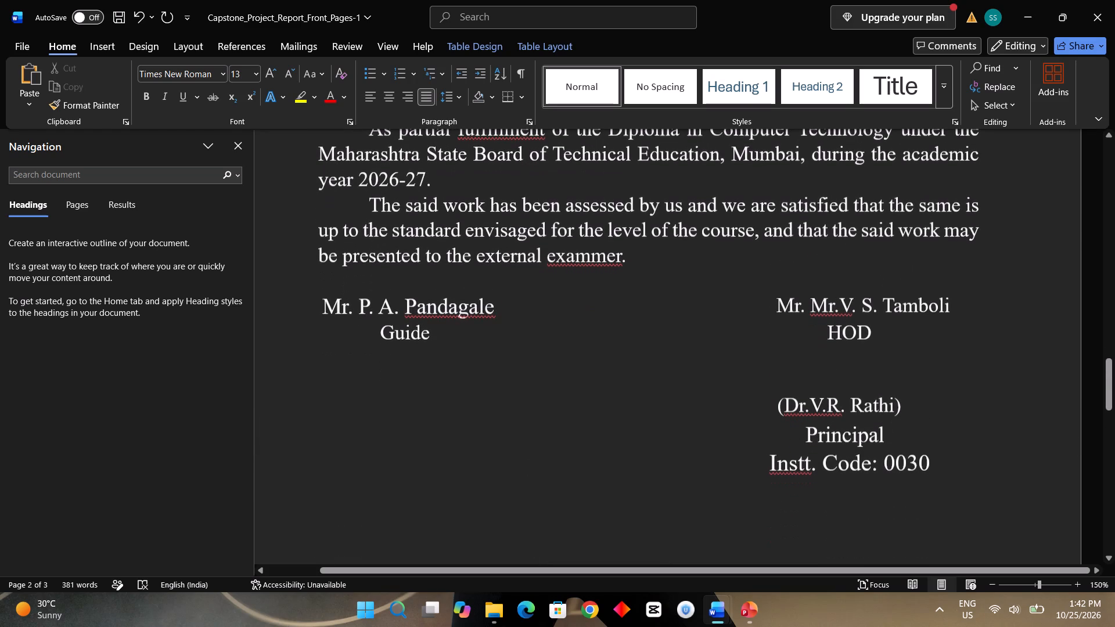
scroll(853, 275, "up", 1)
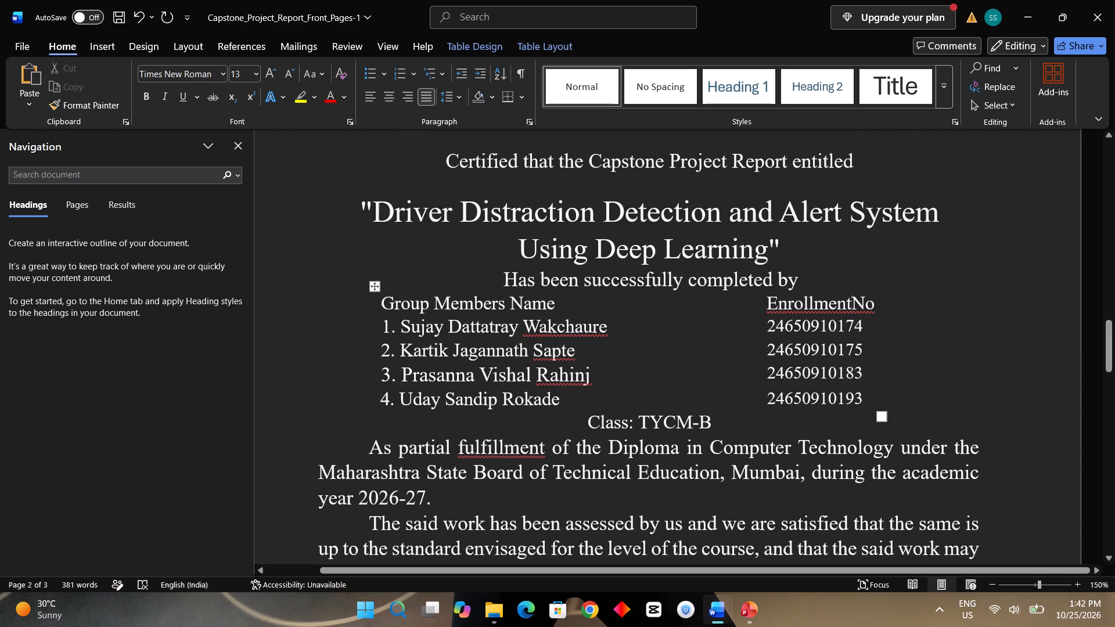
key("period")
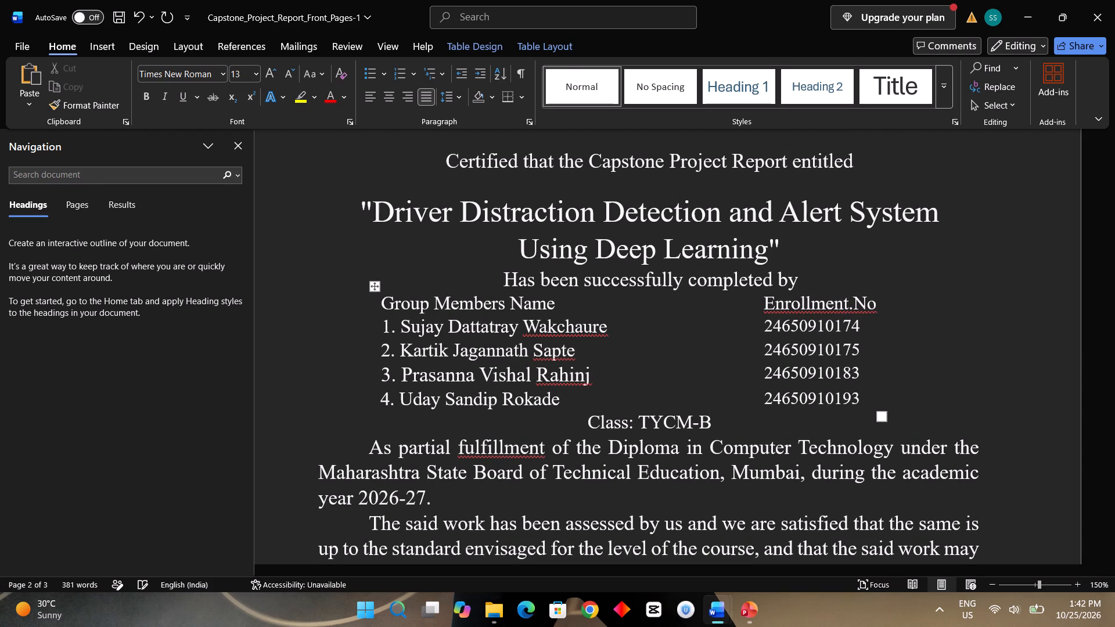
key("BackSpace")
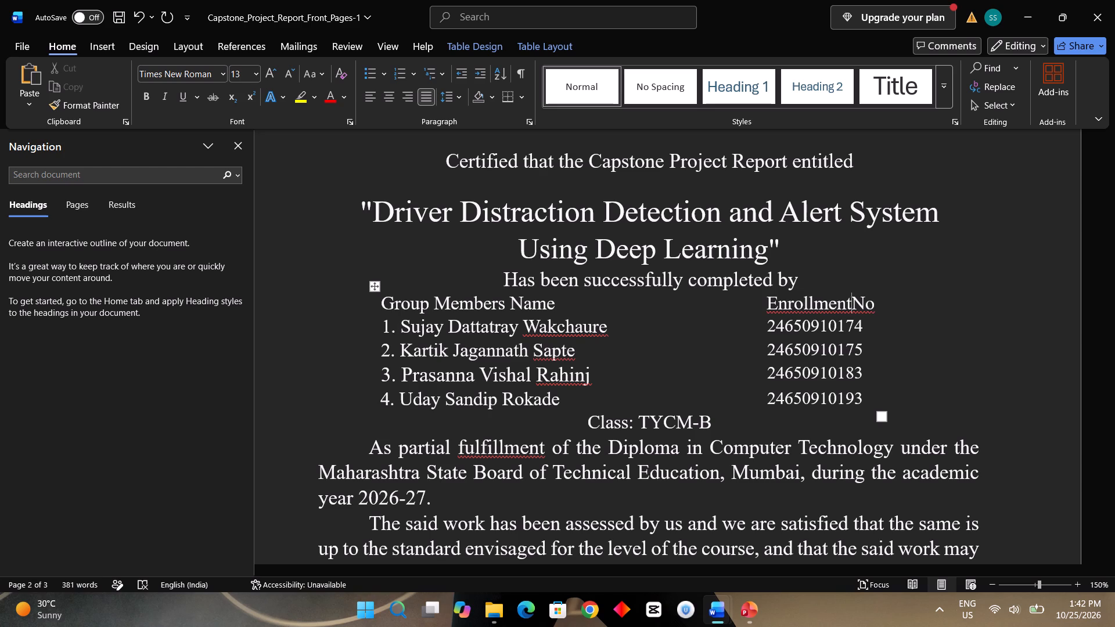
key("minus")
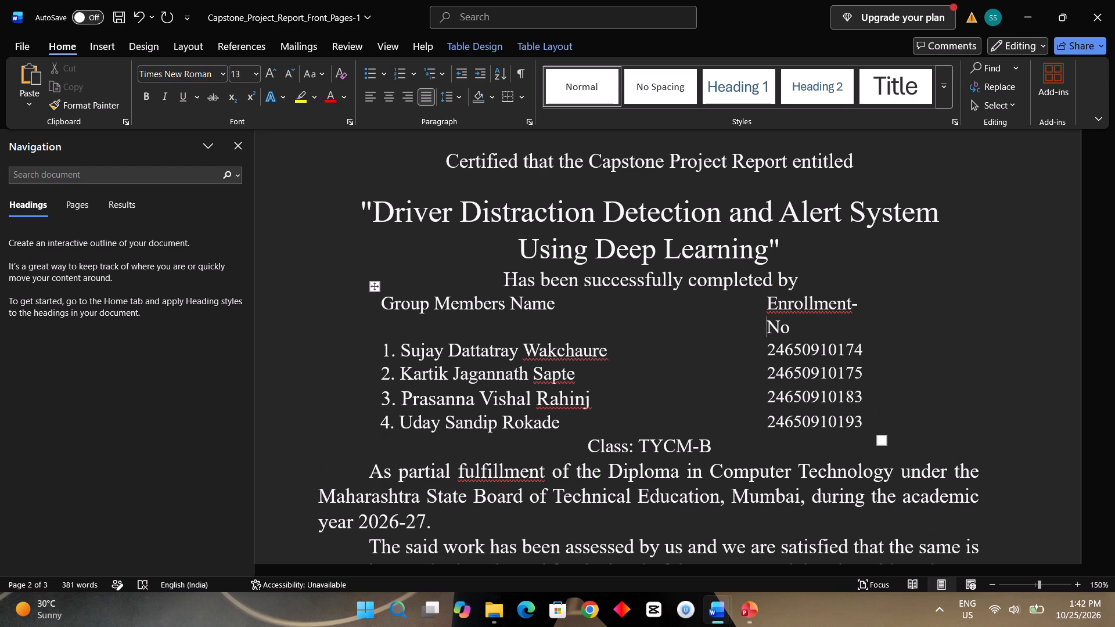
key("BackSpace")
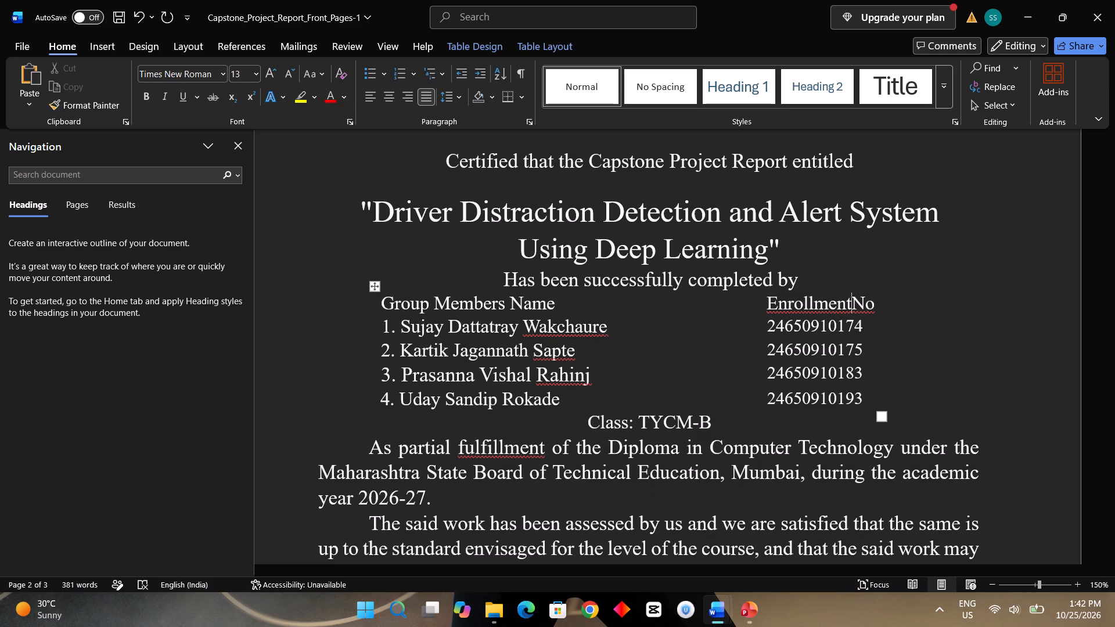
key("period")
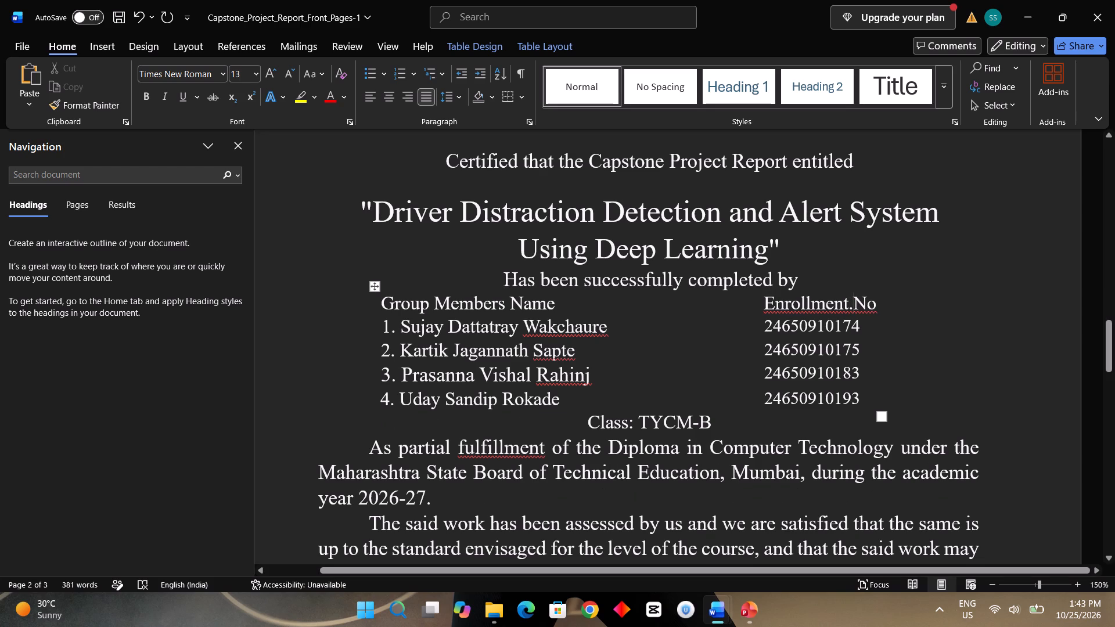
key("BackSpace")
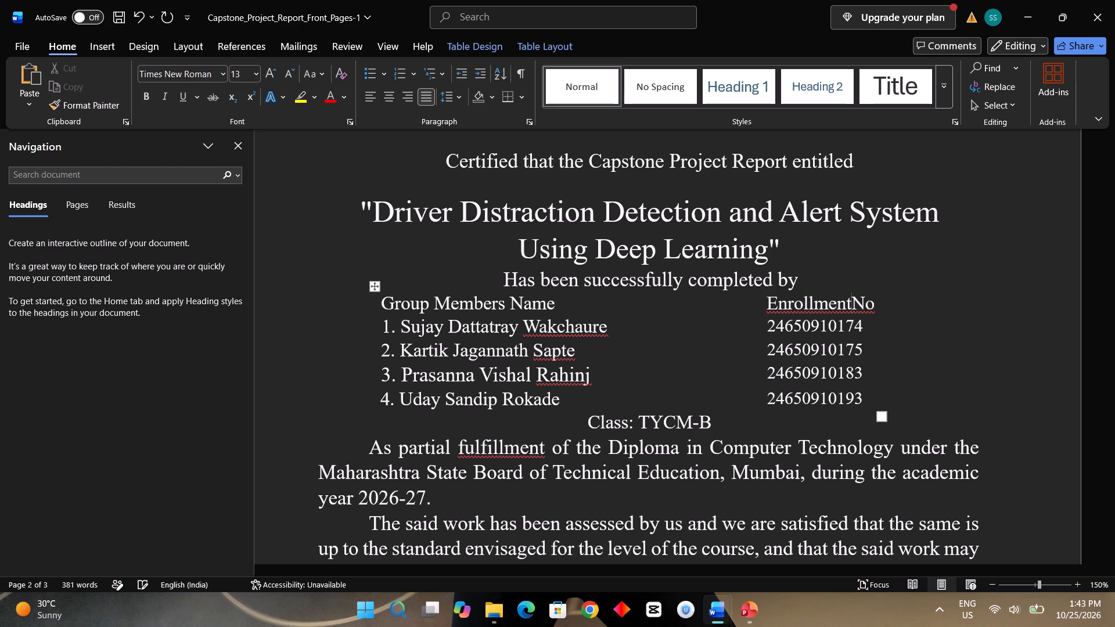
Insert an underscore between "Enrollment" and "No" in the certificate's member table heading.
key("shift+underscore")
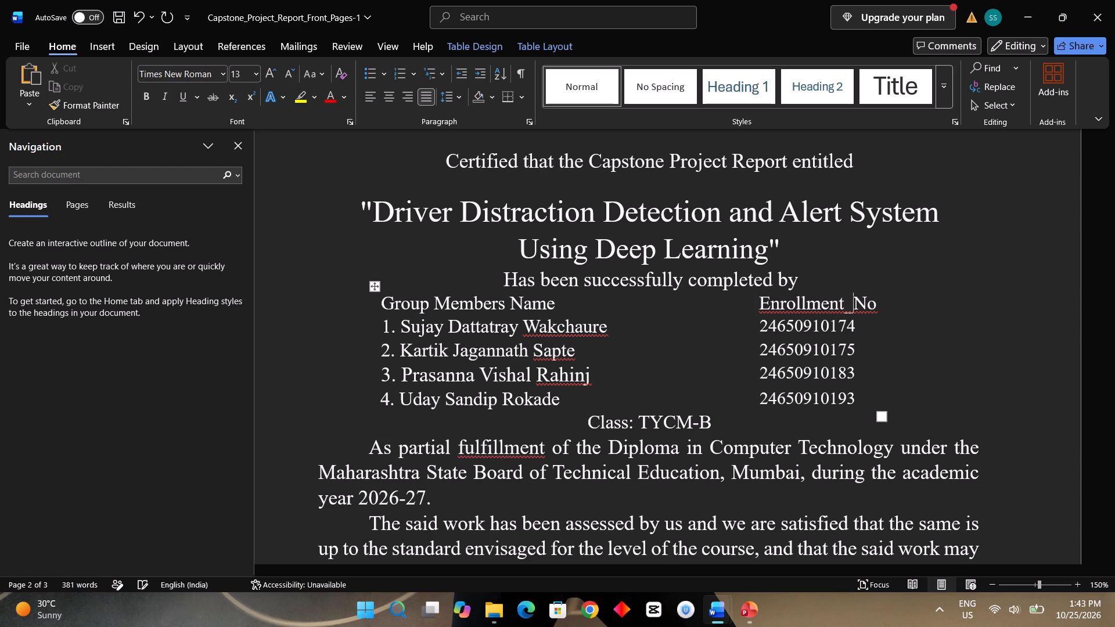
left_click(911, 318)
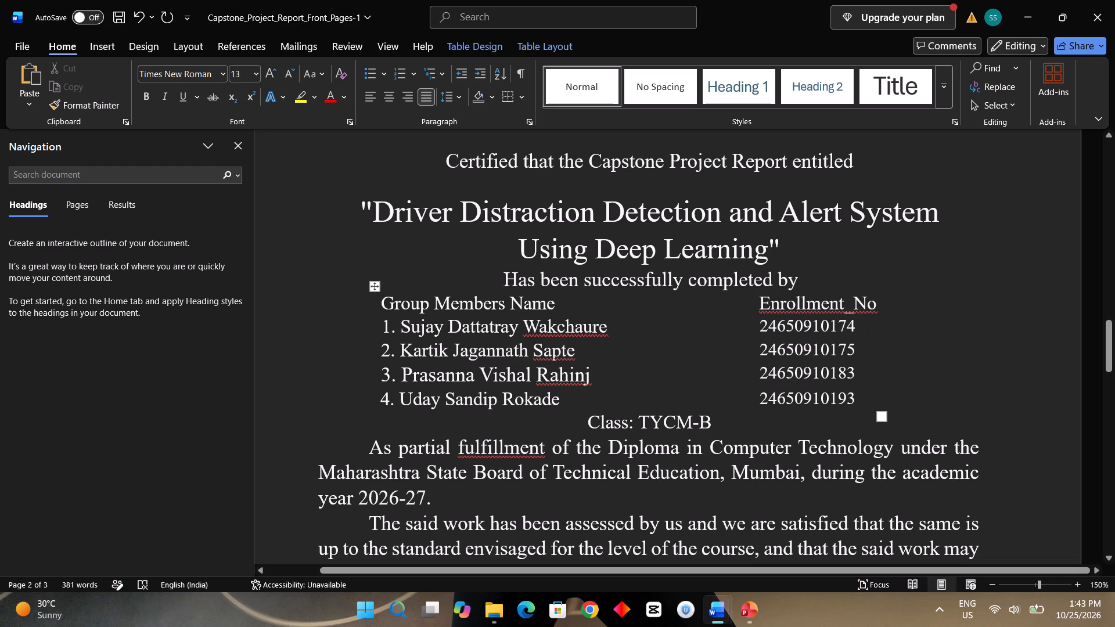
left_click(891, 336)
Examine the certificate page at 150% zoom, checking the institute header, the entitled line, the project title and the member table.
scroll(861, 354, "down", 1)
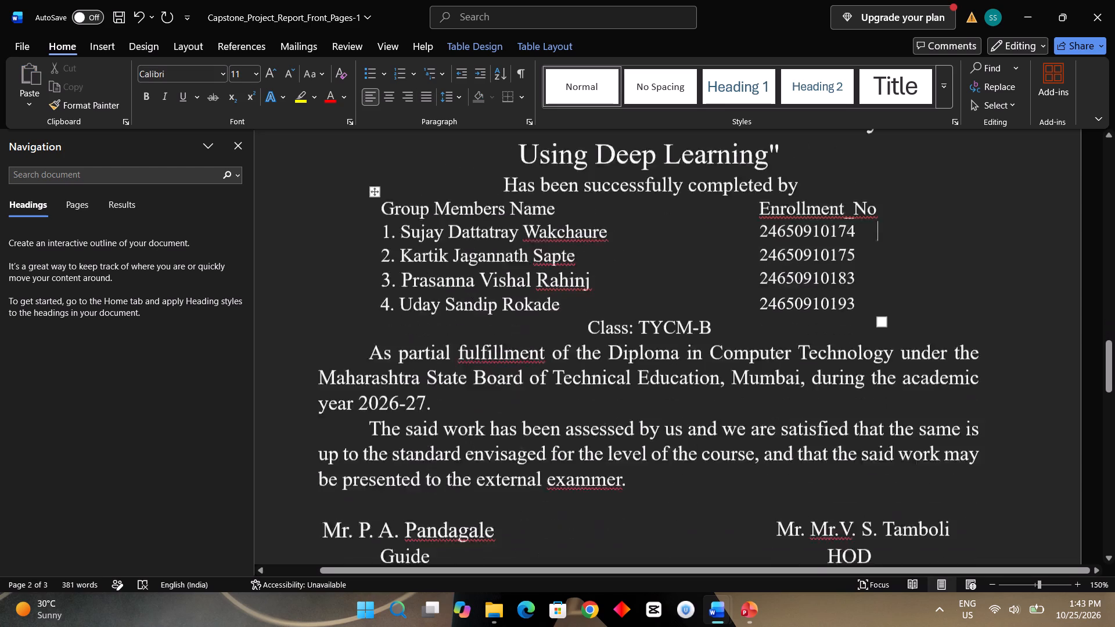
scroll(861, 354, "down", 1)
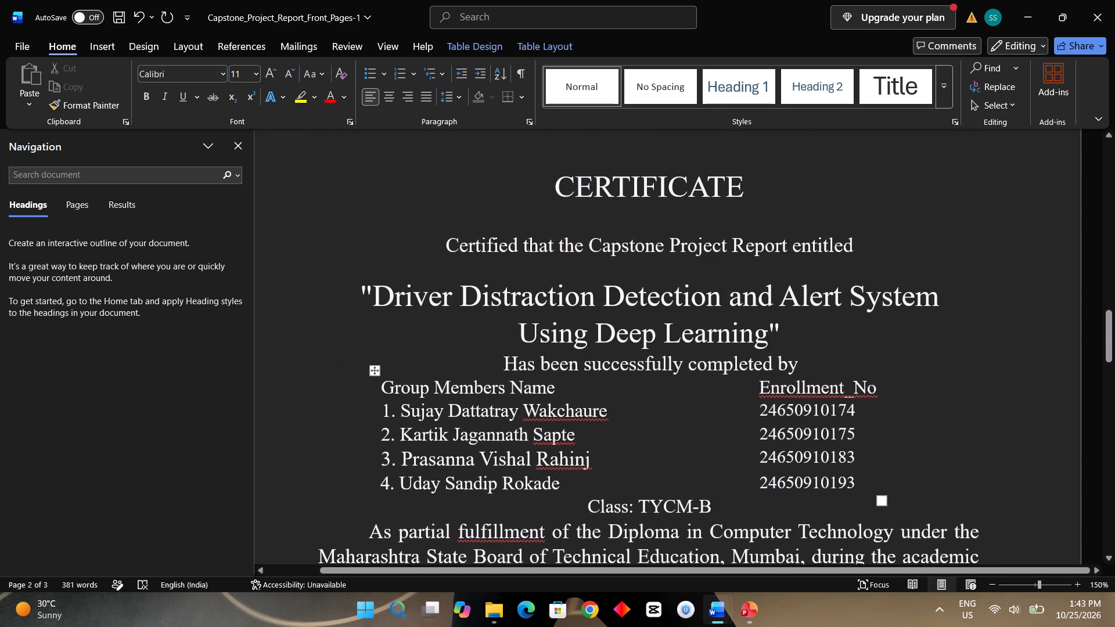
scroll(861, 354, "down", 2)
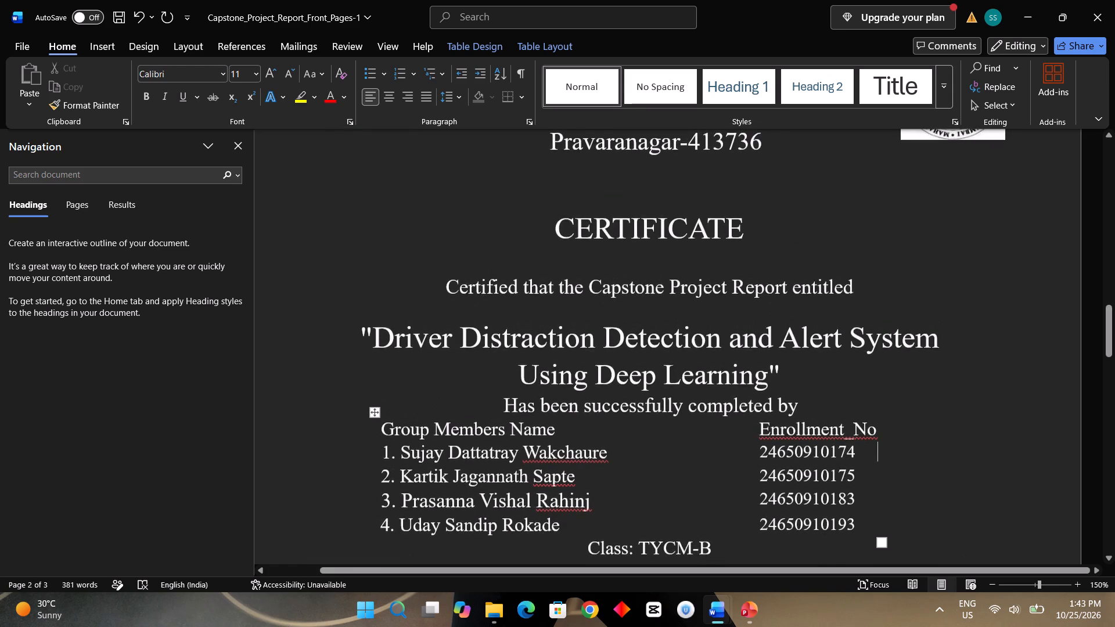
scroll(861, 354, "down", 1)
scroll(861, 354, "up", 1)
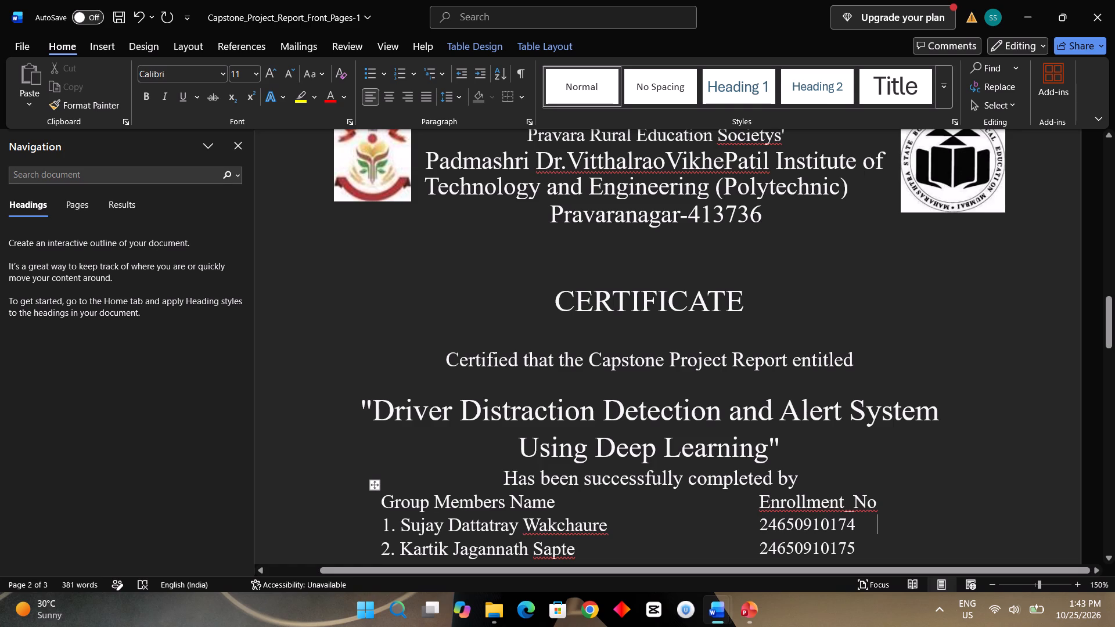
left_click(474, 387)
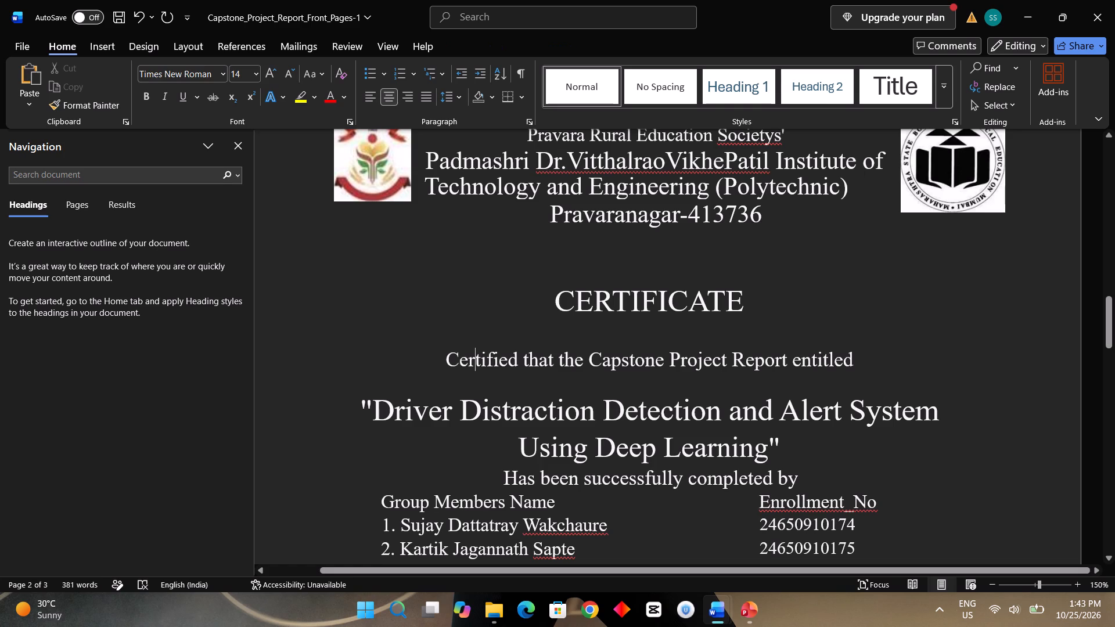
left_click(585, 374)
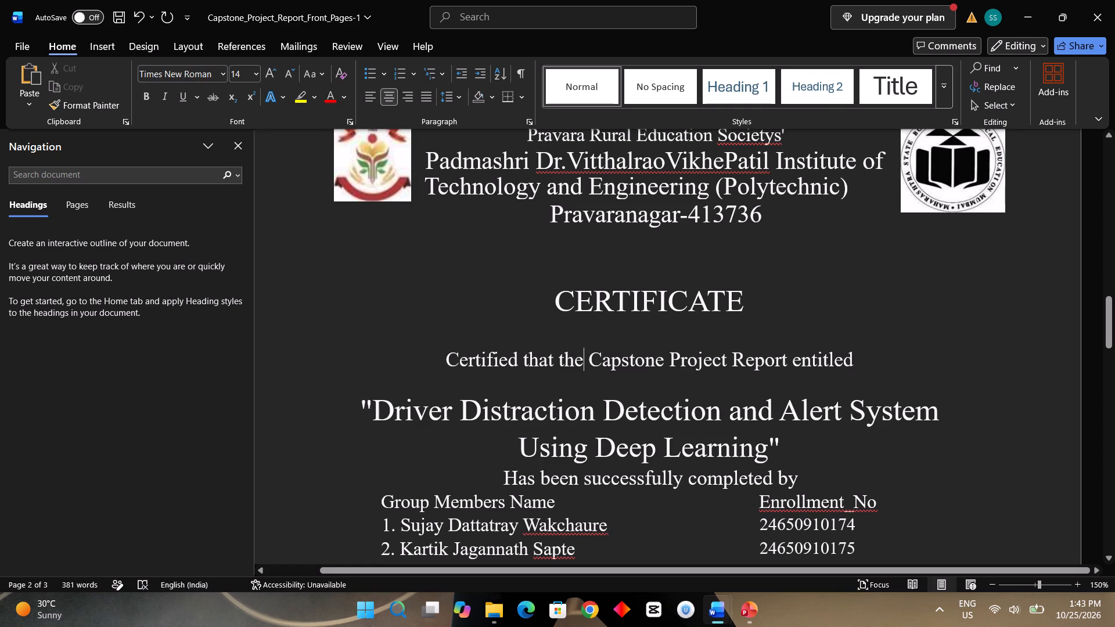
left_click(906, 355)
Review the front pages together at 50% zoom, comparing the certificate's layout with the cover page.
scroll(573, 294, "up", 1)
scroll(573, 294, "down", 1, "ctrl")
scroll(573, 294, "up", 1, "ctrl")
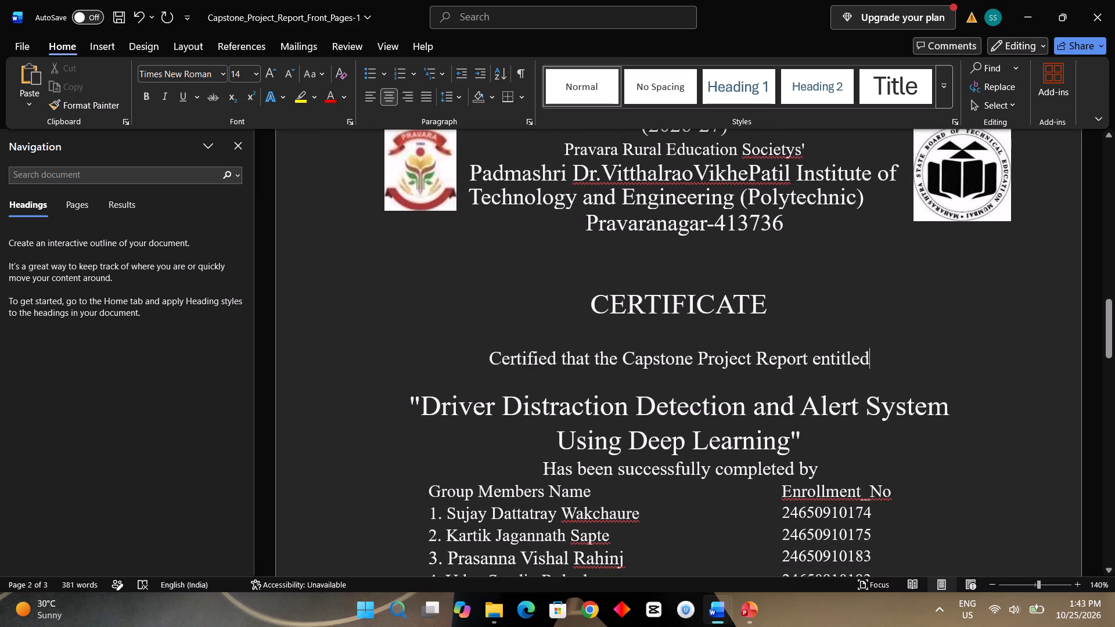
scroll(573, 294, "up", 1, "ctrl")
scroll(573, 294, "down", 2, "ctrl")
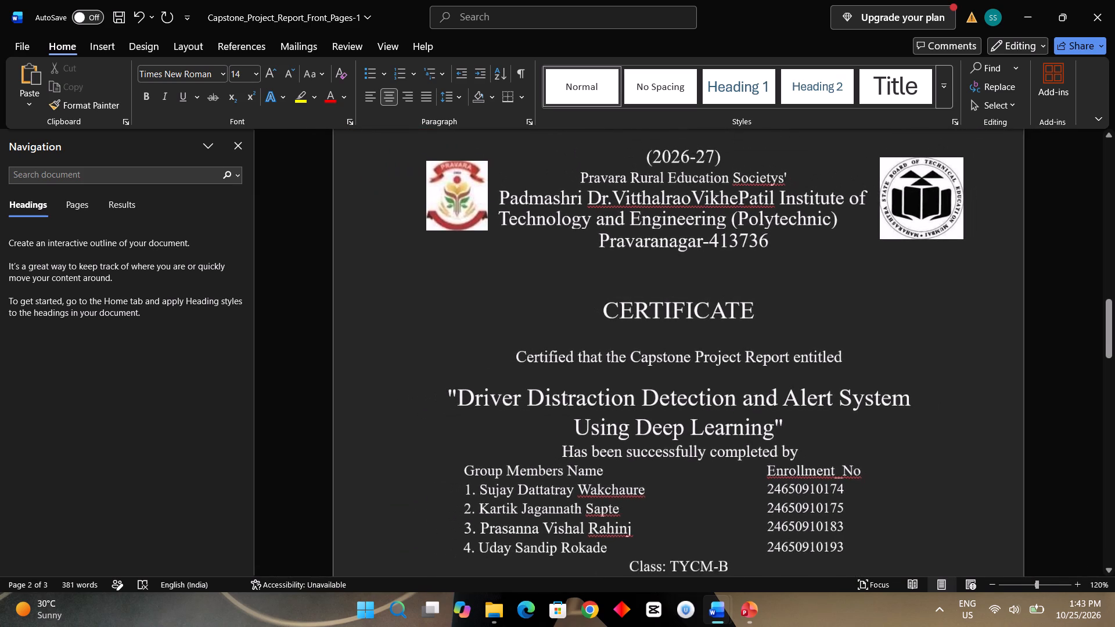
scroll(573, 294, "down", 7, "ctrl")
scroll(573, 294, "up", 1)
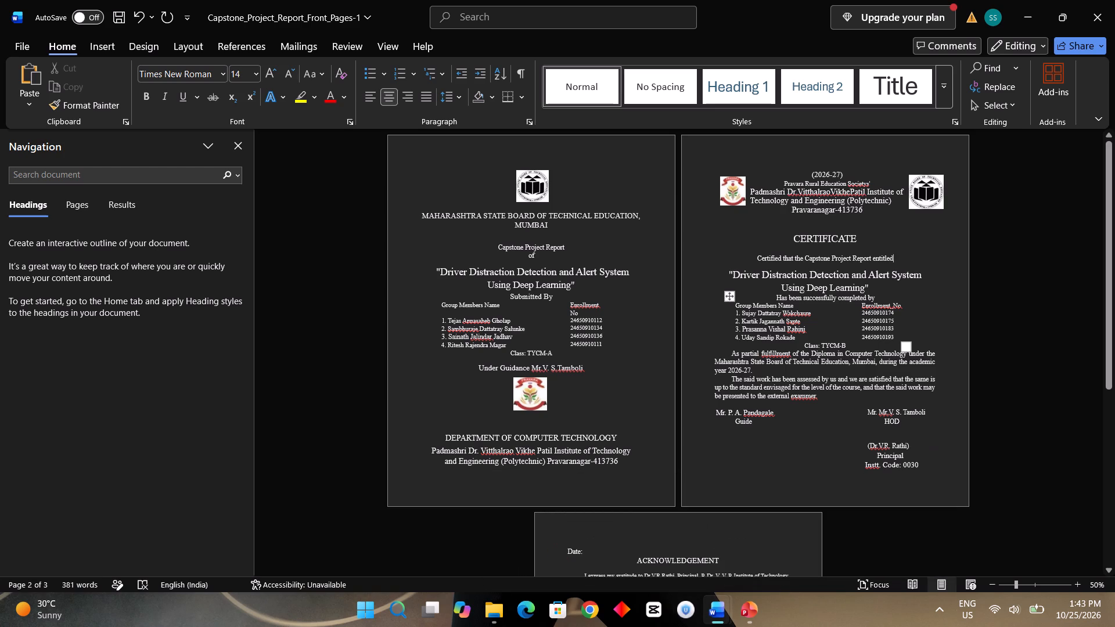
scroll(801, 325, "up", 1)
left_click(810, 281)
Copy the title "VanMitra: Forest Flora and Fauna Protection system using Deep learning and Computer vision" from the first slide in PowerPoint.
left_click(750, 613)
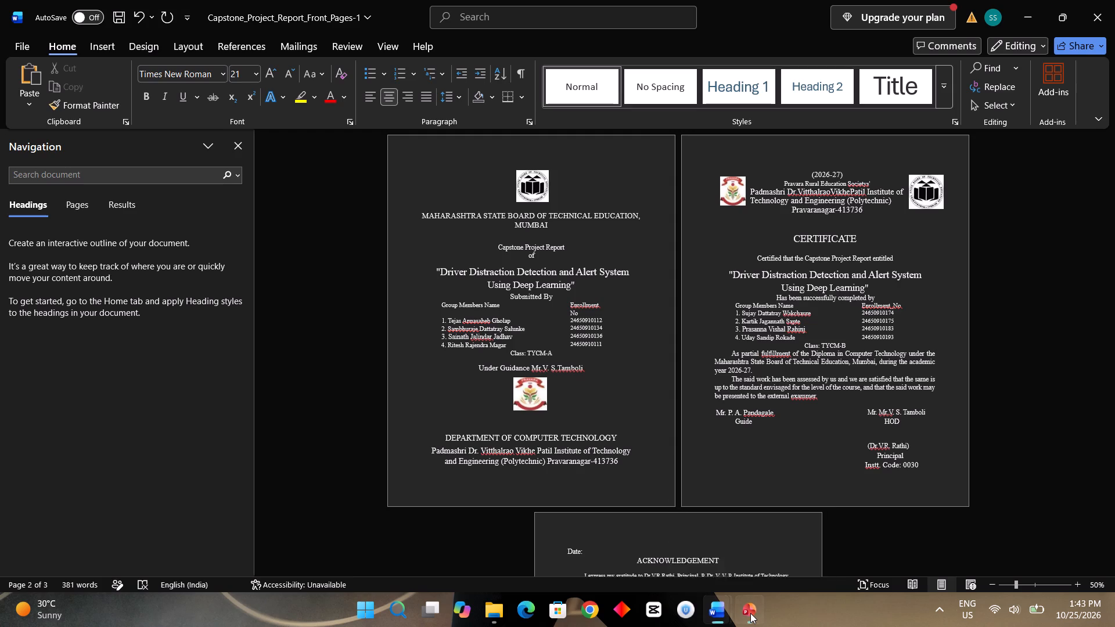
left_click(750, 339)
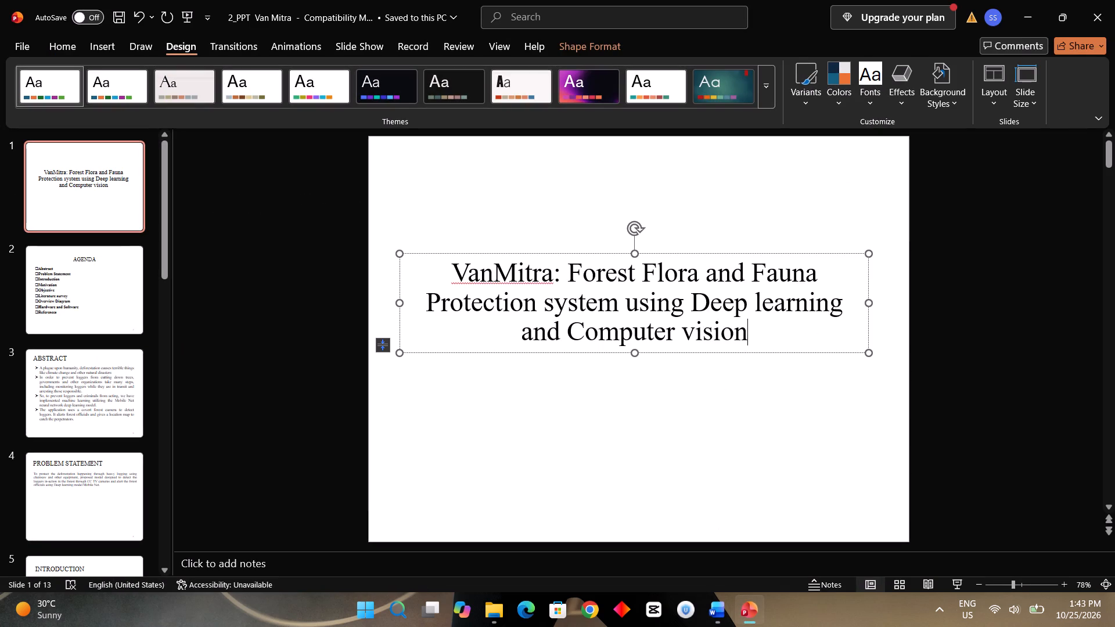
left_click_drag(750, 339, 636, 287)
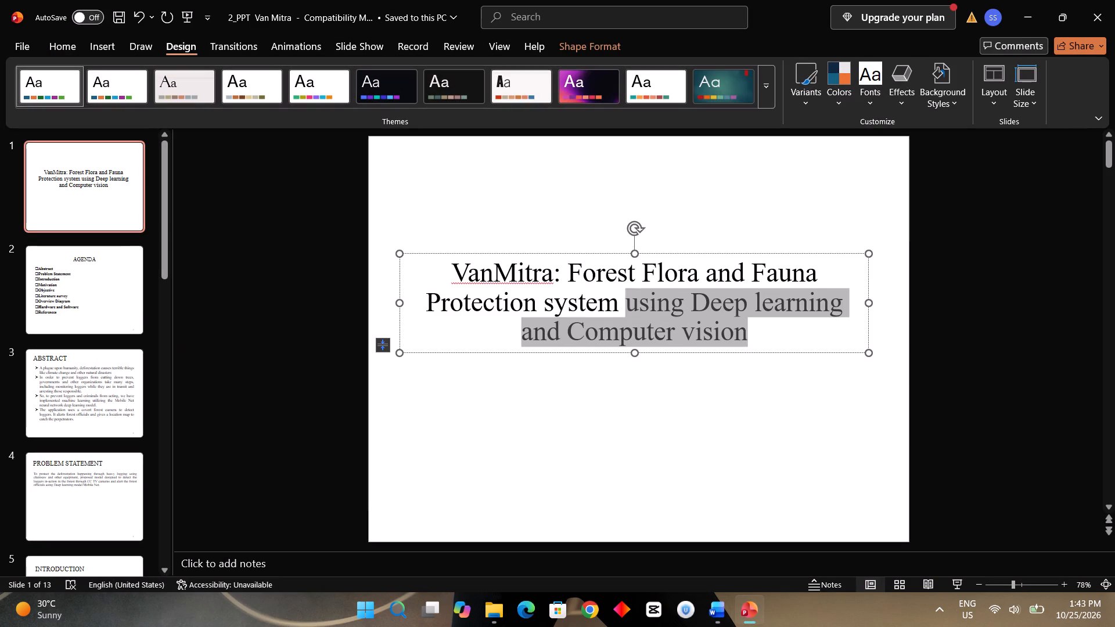
left_click_drag(636, 287, 464, 236)
key("ctrl+c")
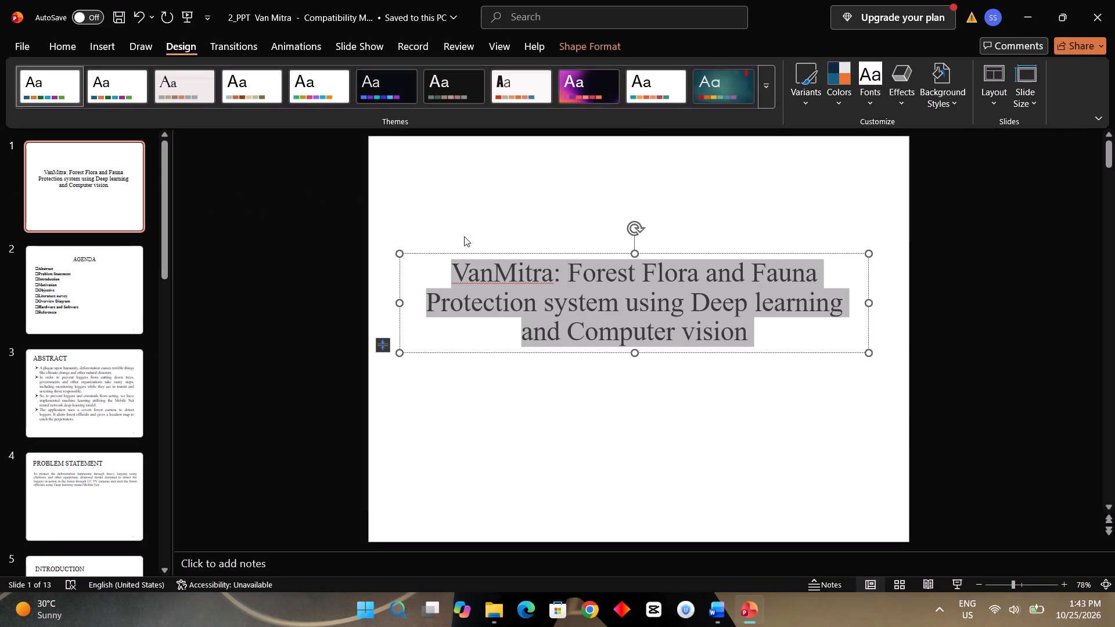
left_click(543, 377)
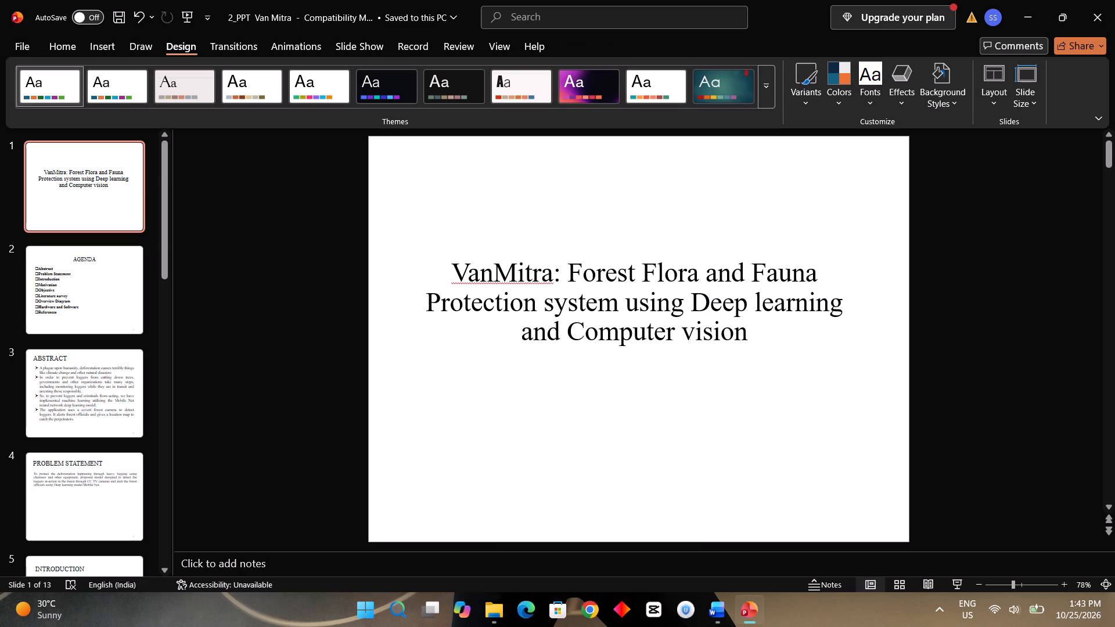
Return to the capstone report in Word and delete the quoted "Driver Distraction Detection and Alert System Using Deep Learning" title from the certificate page.
left_click(853, 541)
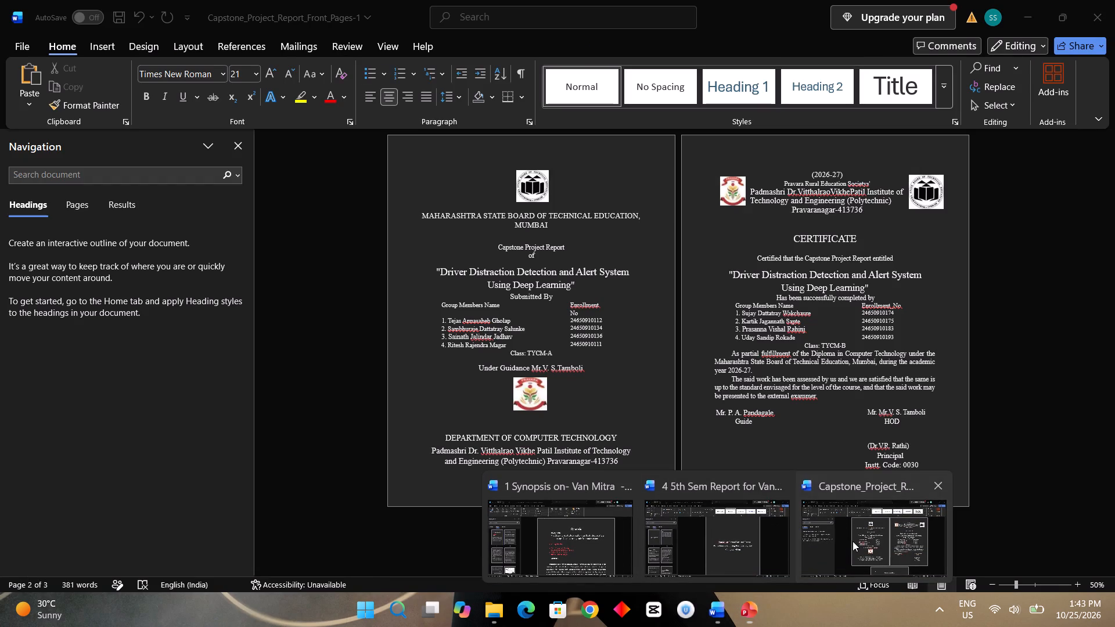
left_click(808, 345)
scroll(808, 345, "up", 7, "ctrl")
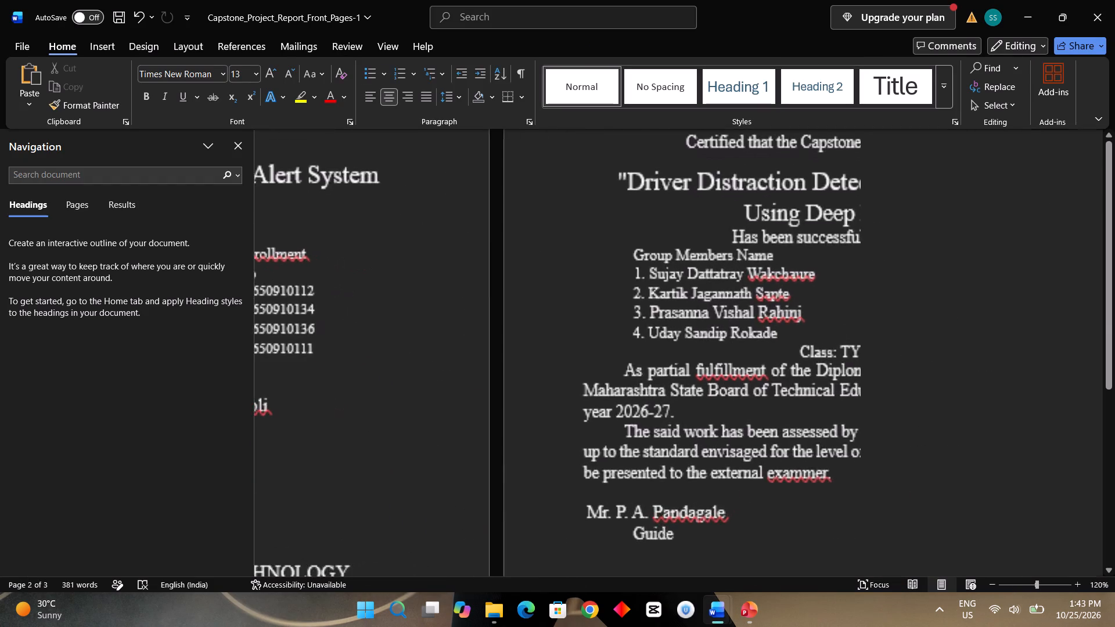
scroll(808, 345, "up", 2, "ctrl")
scroll(808, 345, "up", 1)
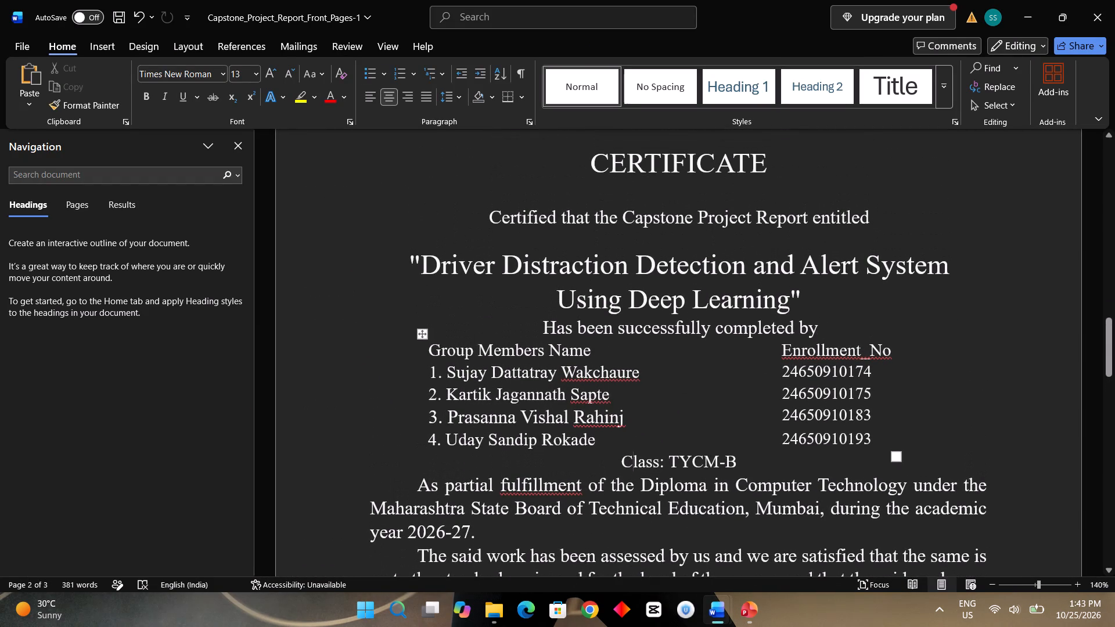
left_click(799, 300)
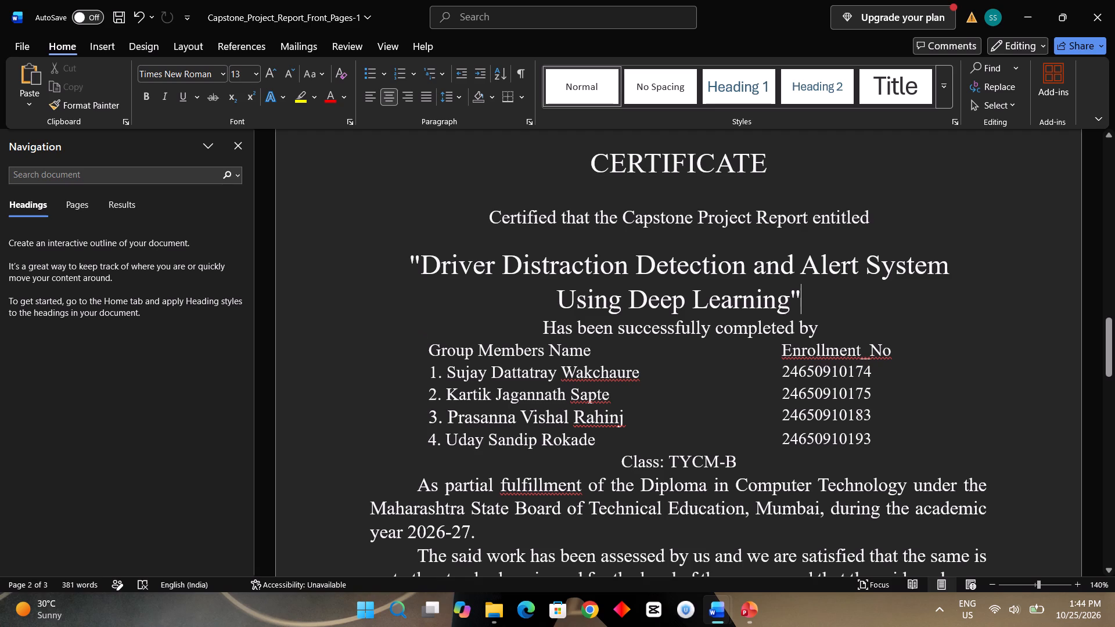
left_click_drag(799, 300, 448, 277)
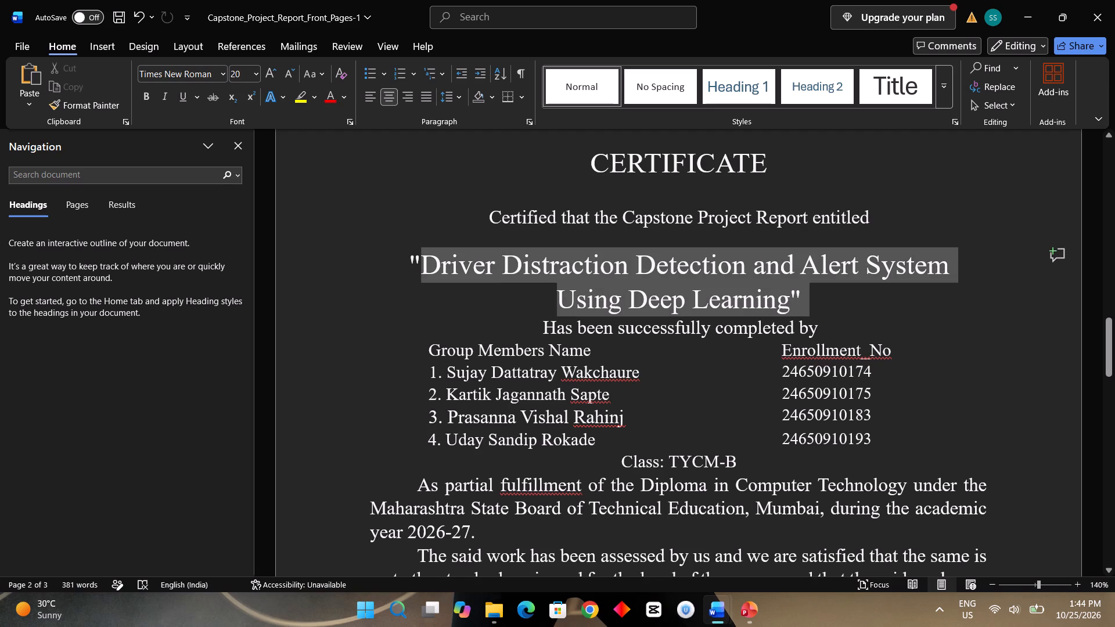
left_click_drag(448, 277, 400, 269)
key("BackSpace")
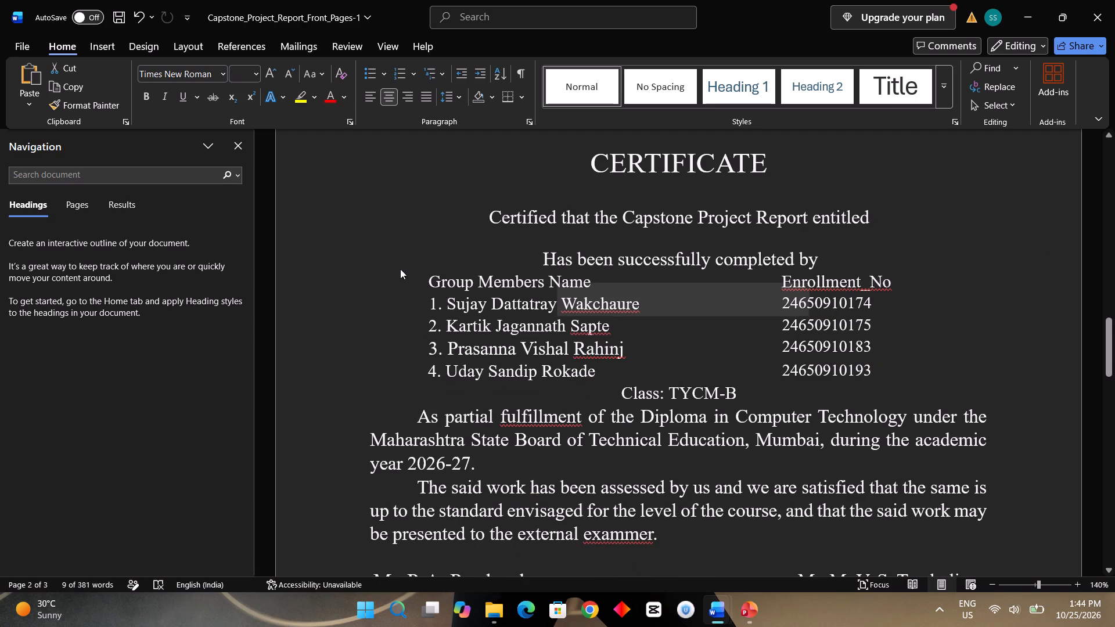
Remove the line break before the CERTIFICATE heading and reinsert it, keeping the heading centred on its own line.
scroll(532, 232, "up", 1)
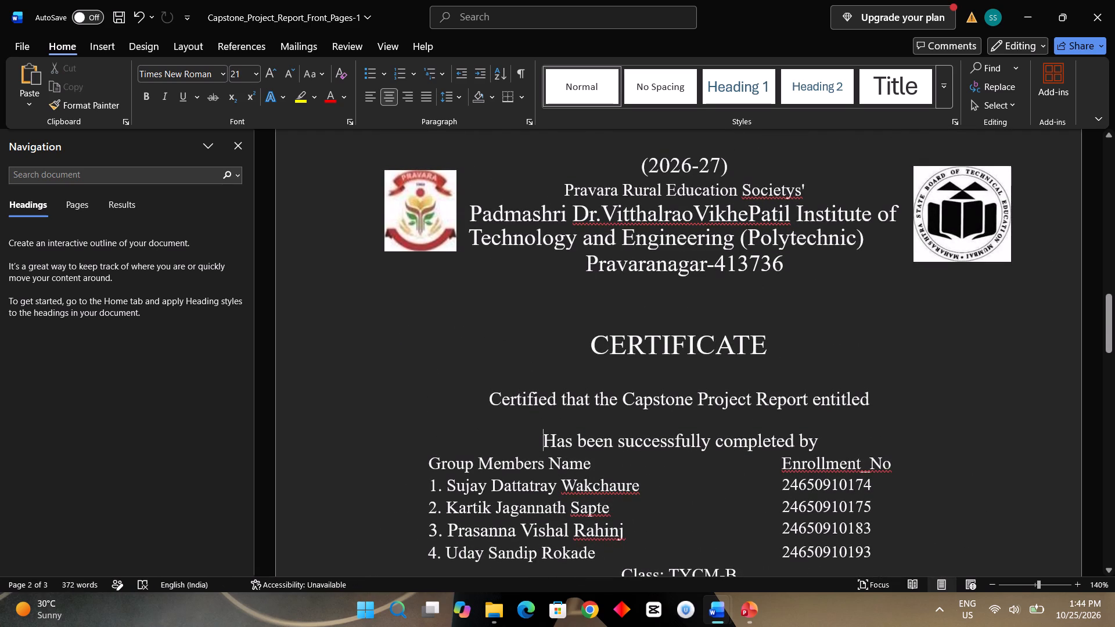
left_click(591, 334)
key("Up")
left_click(604, 300)
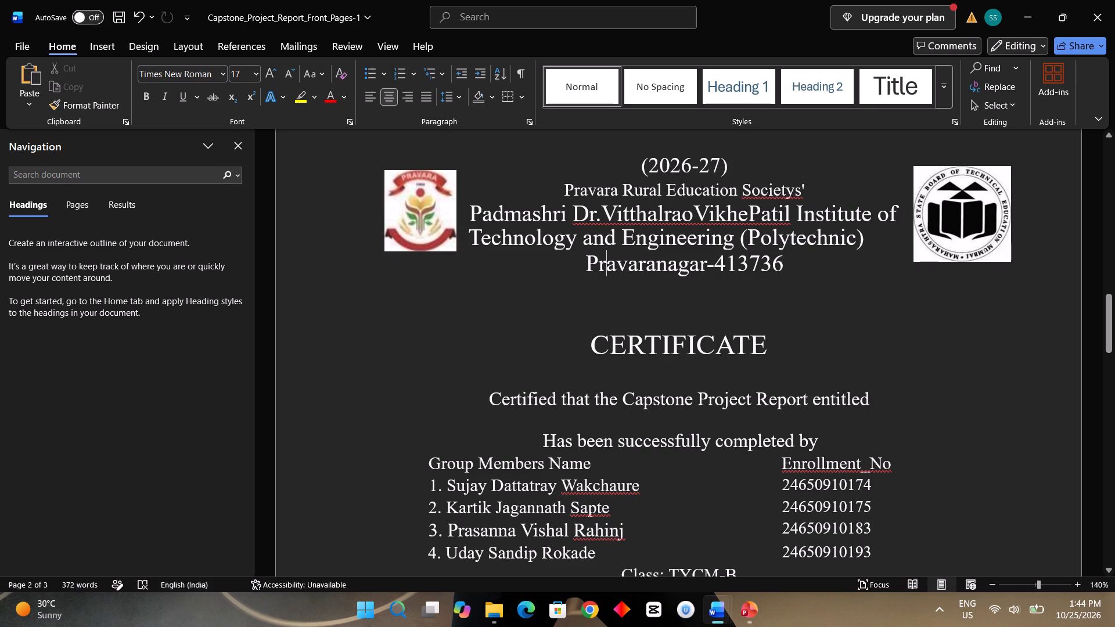
left_click(606, 309)
left_click(599, 319)
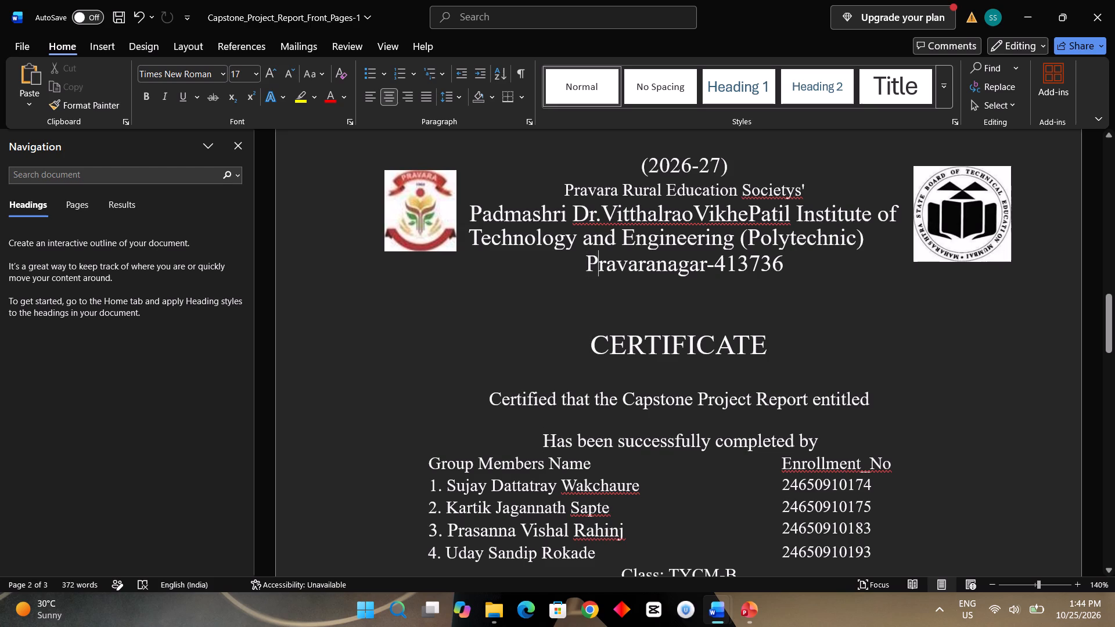
double_click(585, 327)
double_click(585, 327)
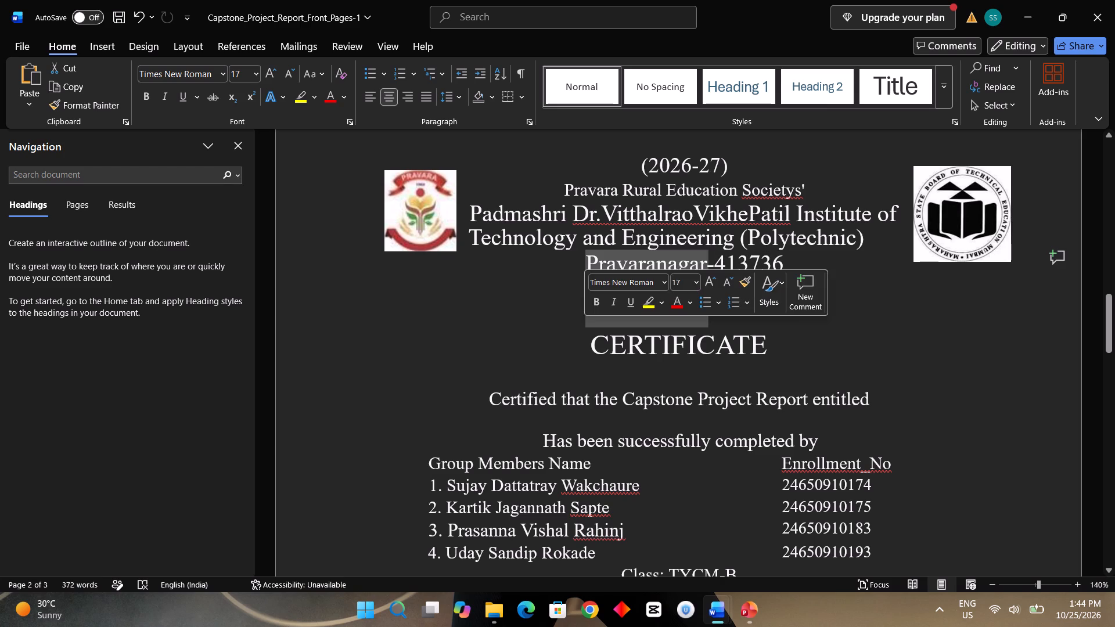
left_click(514, 319)
left_click(571, 336)
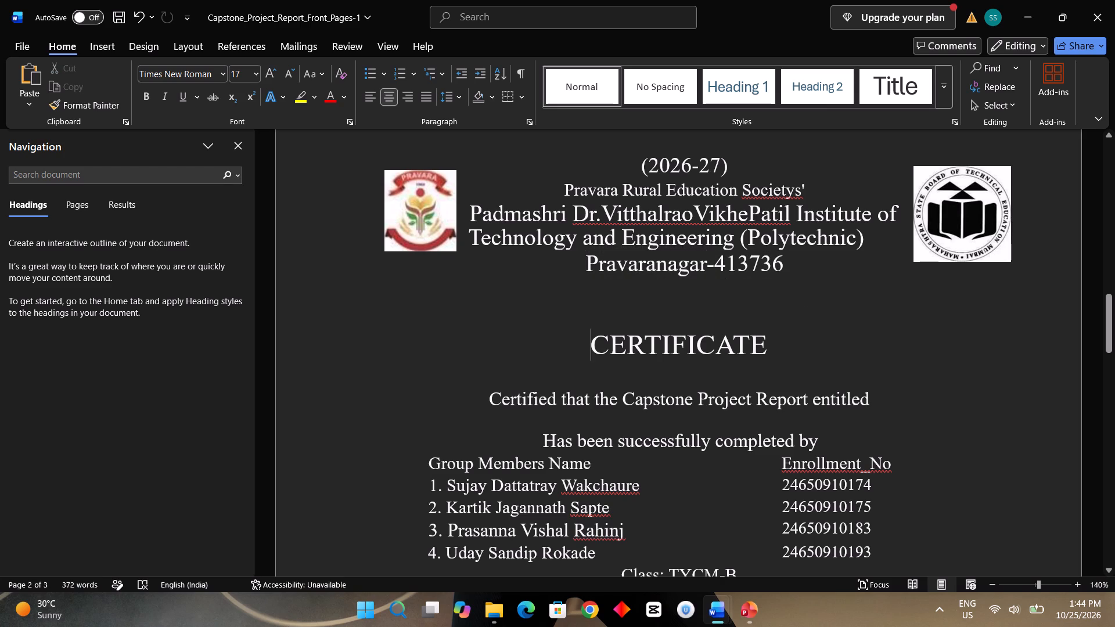
key("BackSpace")
key("BackSpace")
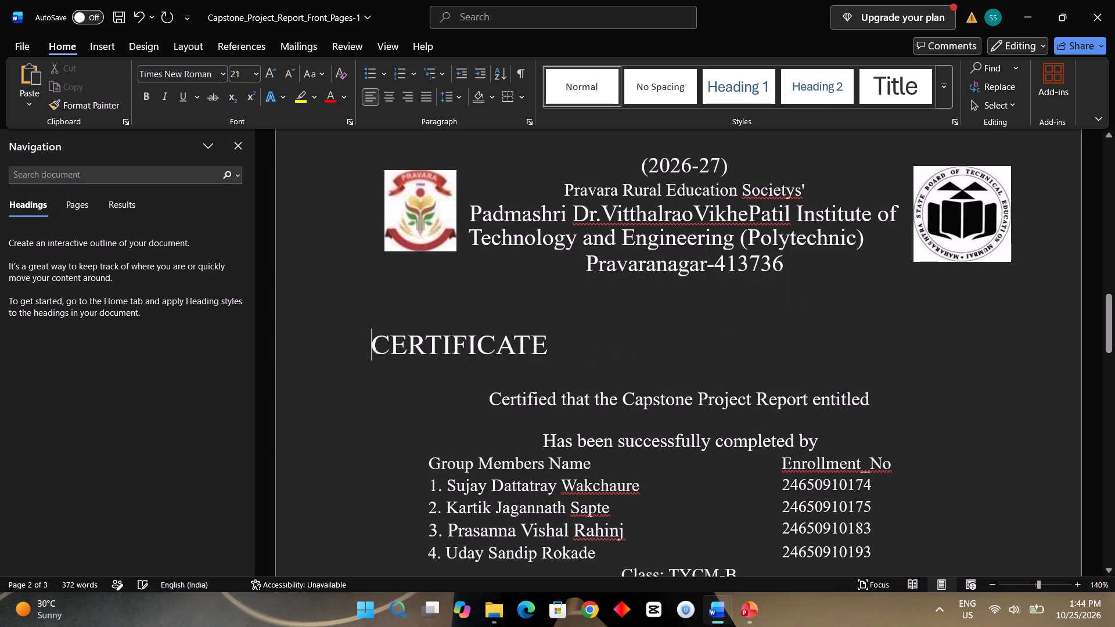
key("BackSpace")
key("Return")
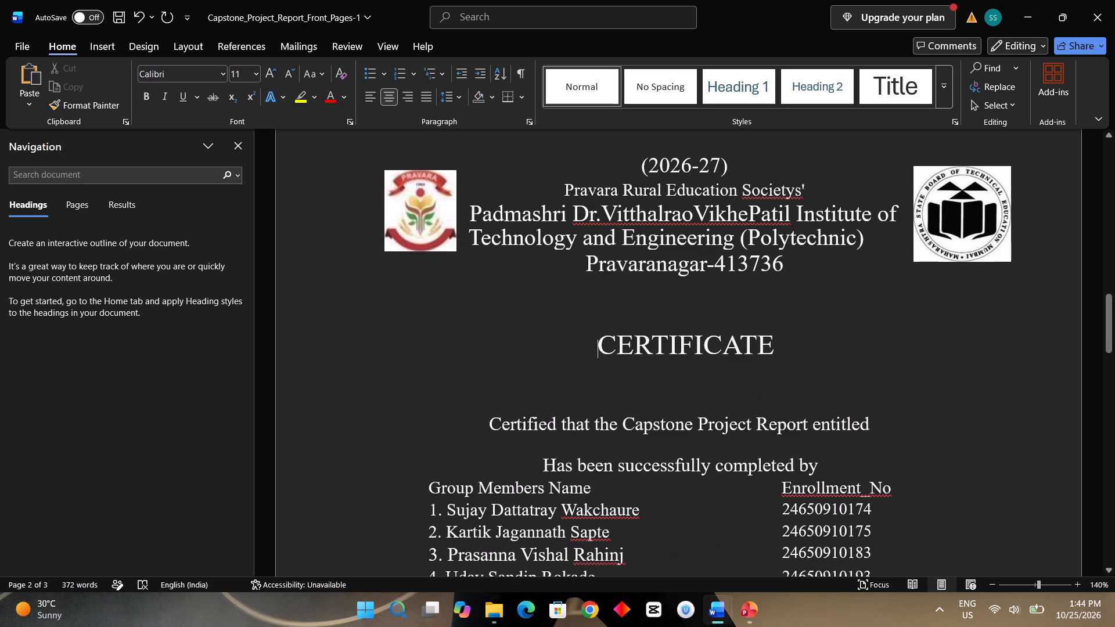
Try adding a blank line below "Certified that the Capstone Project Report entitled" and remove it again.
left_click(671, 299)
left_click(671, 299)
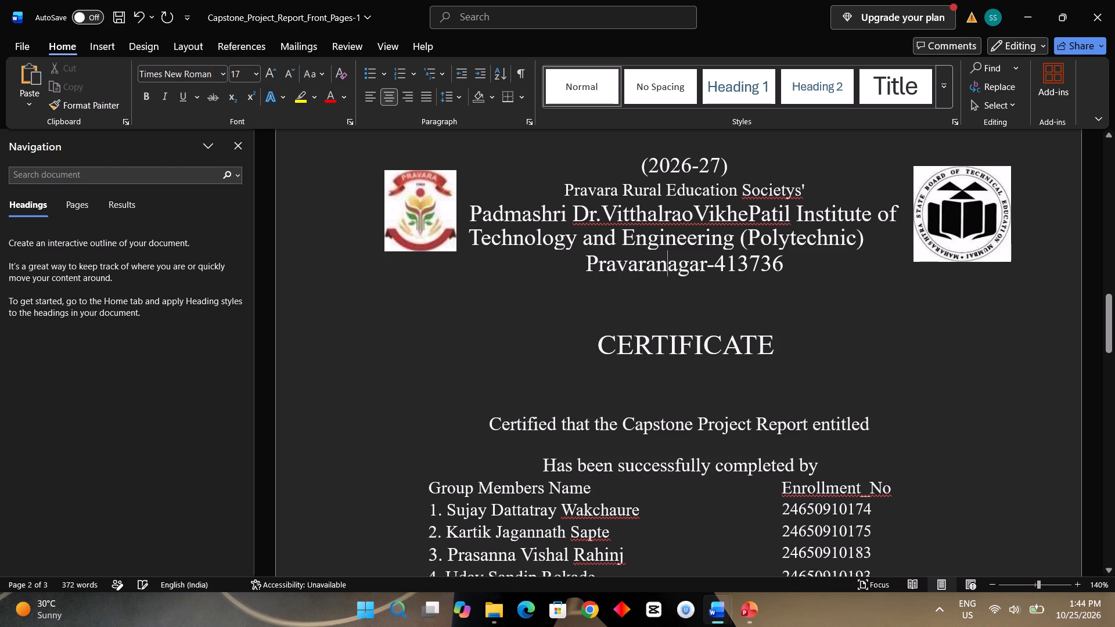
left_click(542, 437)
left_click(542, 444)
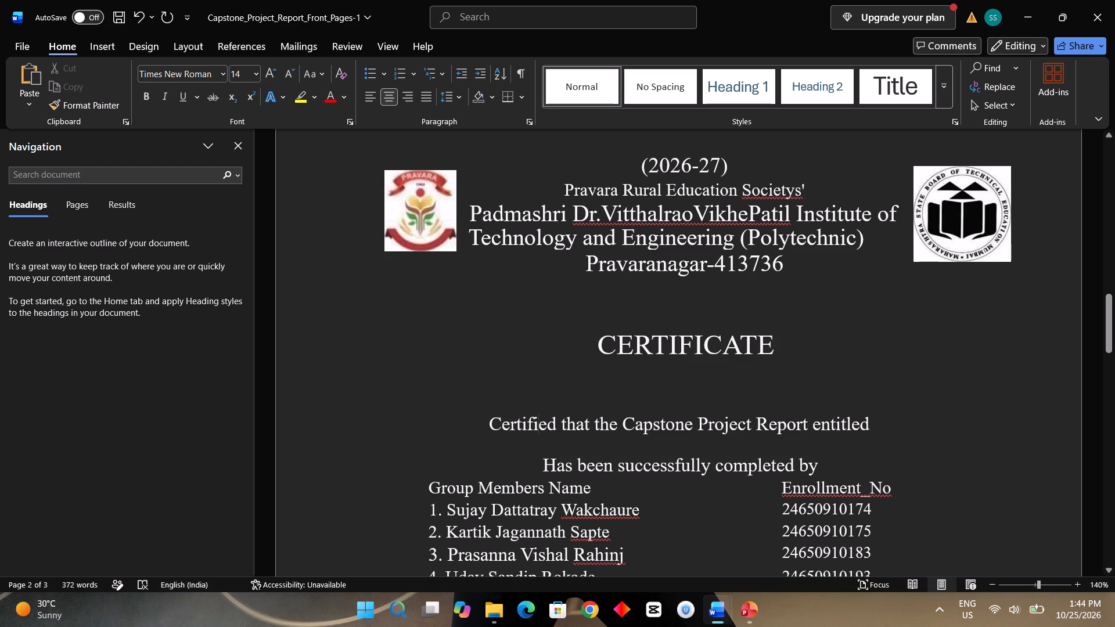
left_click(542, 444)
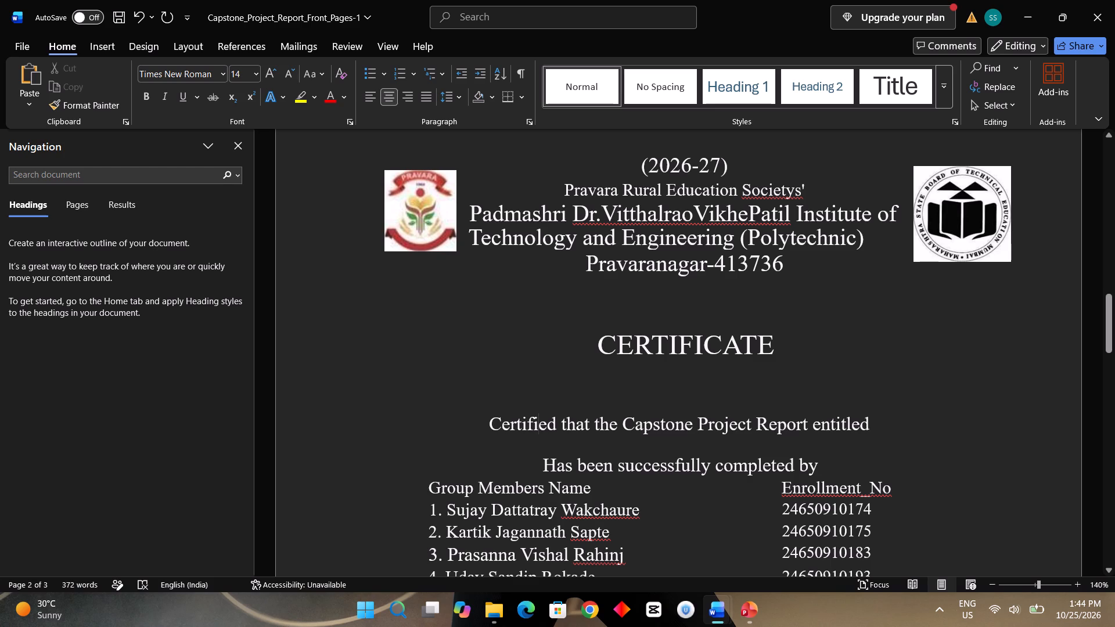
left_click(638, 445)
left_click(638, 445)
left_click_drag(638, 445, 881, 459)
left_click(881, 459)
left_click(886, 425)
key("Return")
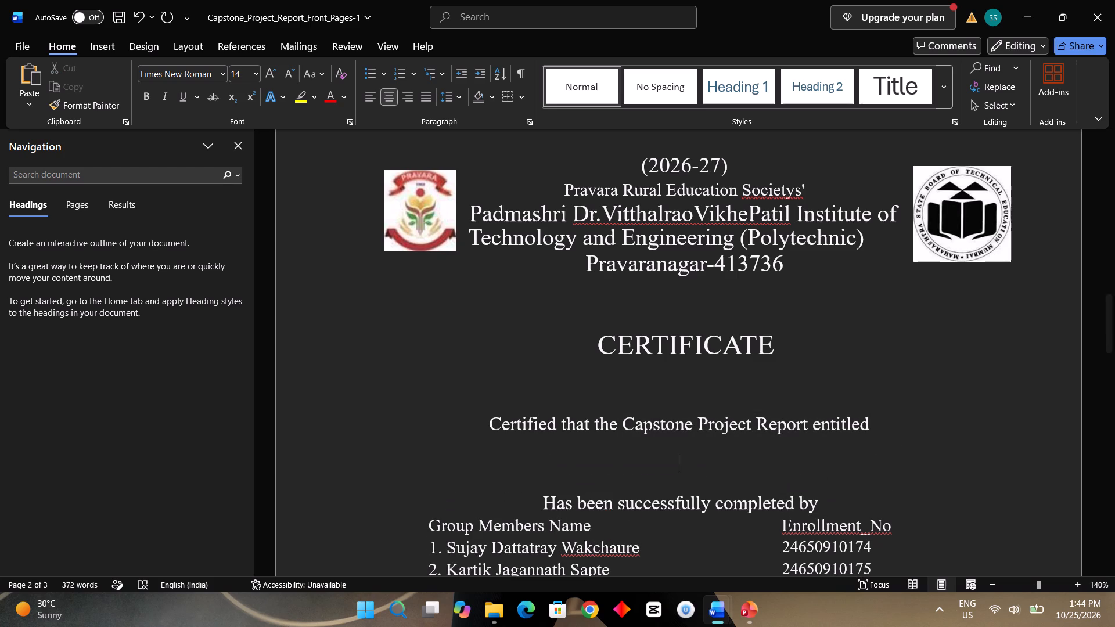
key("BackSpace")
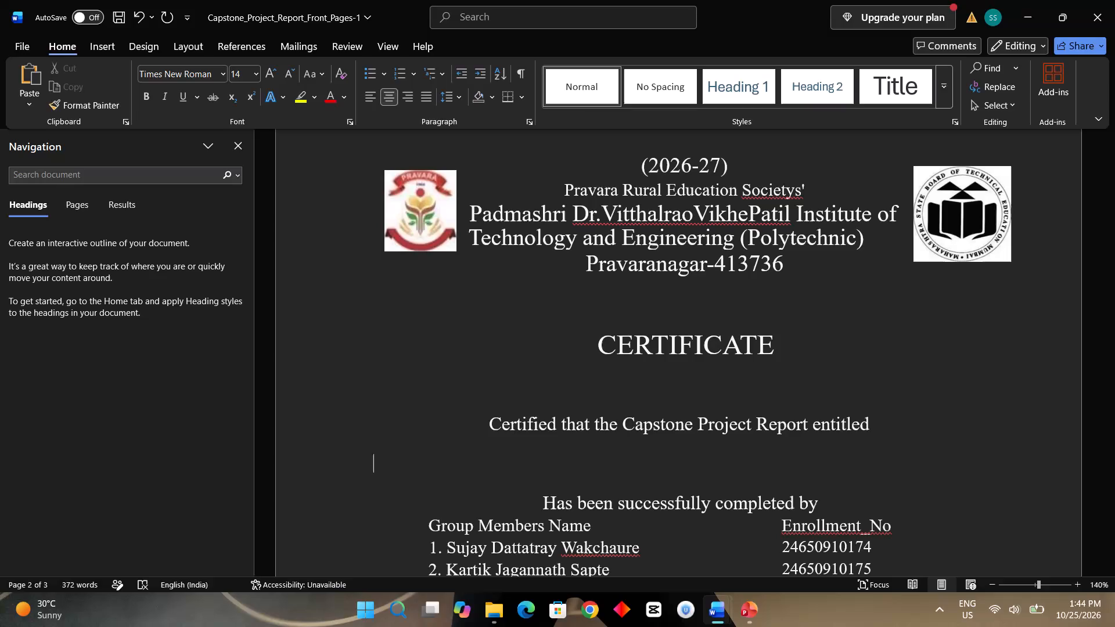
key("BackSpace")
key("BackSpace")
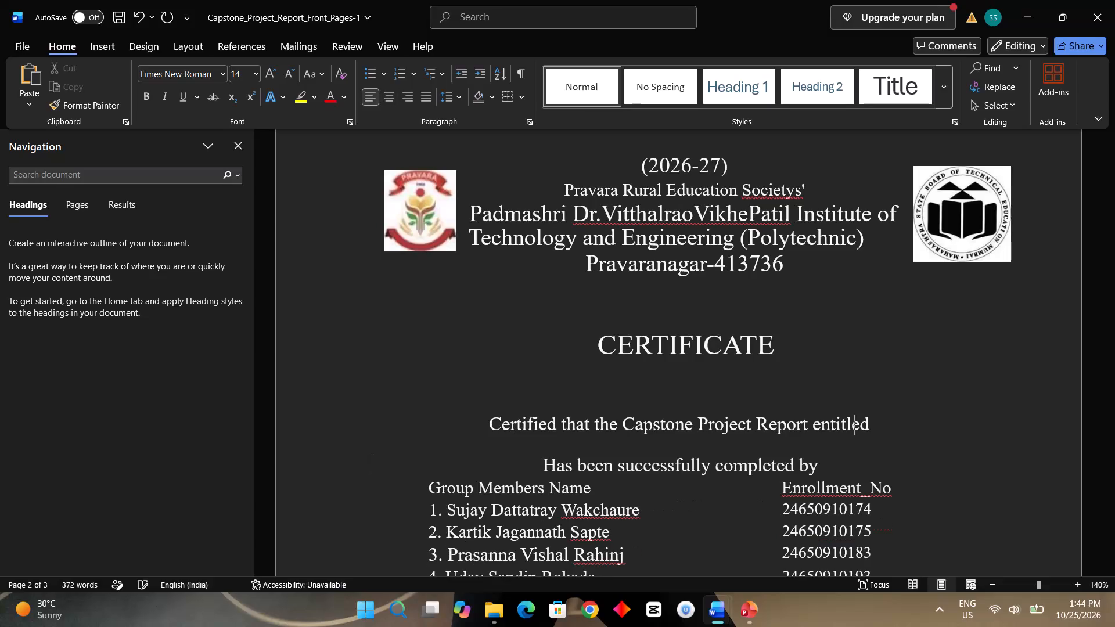
Remove the line break between the CERTIFICATE heading and the "Certified that" line, and reinsert it as a new paragraph break.
left_click(681, 446)
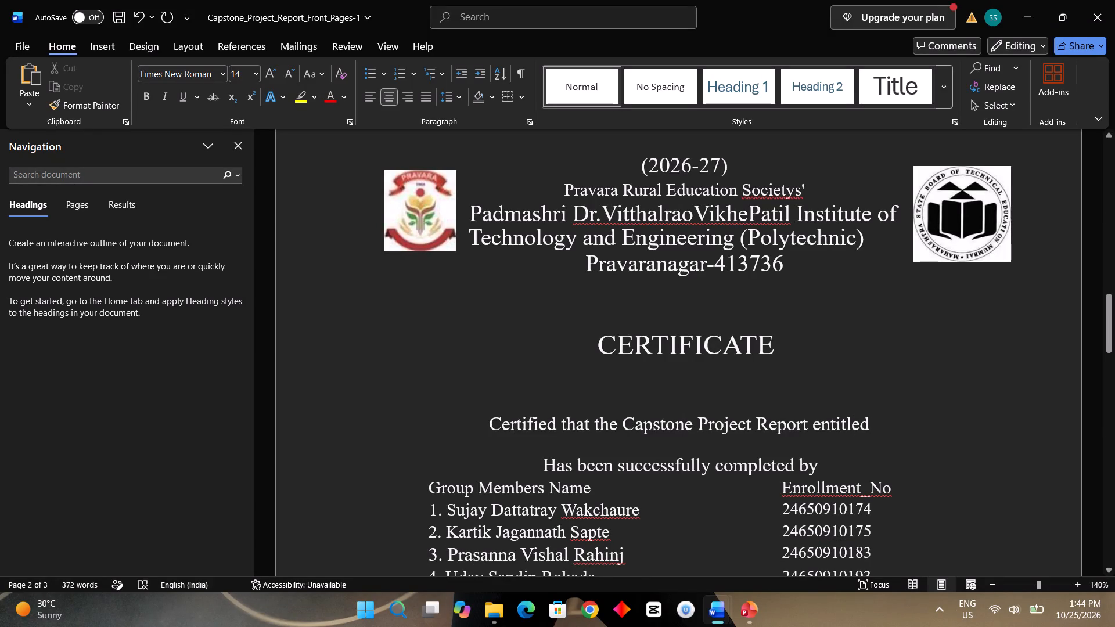
left_click(463, 412)
left_click(471, 420)
left_click(486, 424)
key("BackSpace")
key("BackSpace")
key("BackSpace")
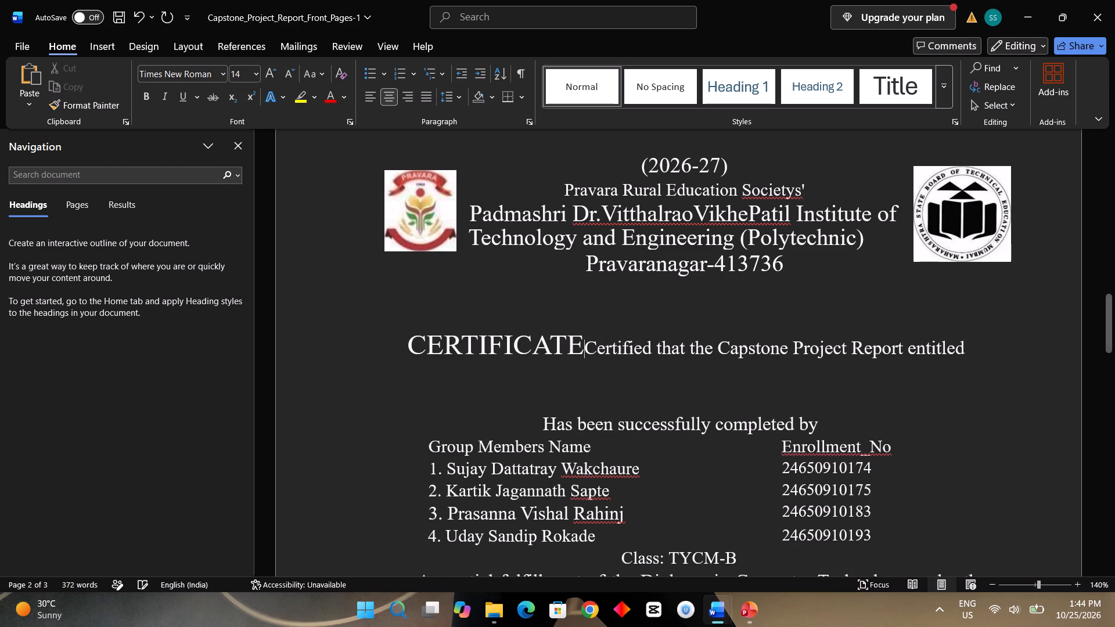
key("Return")
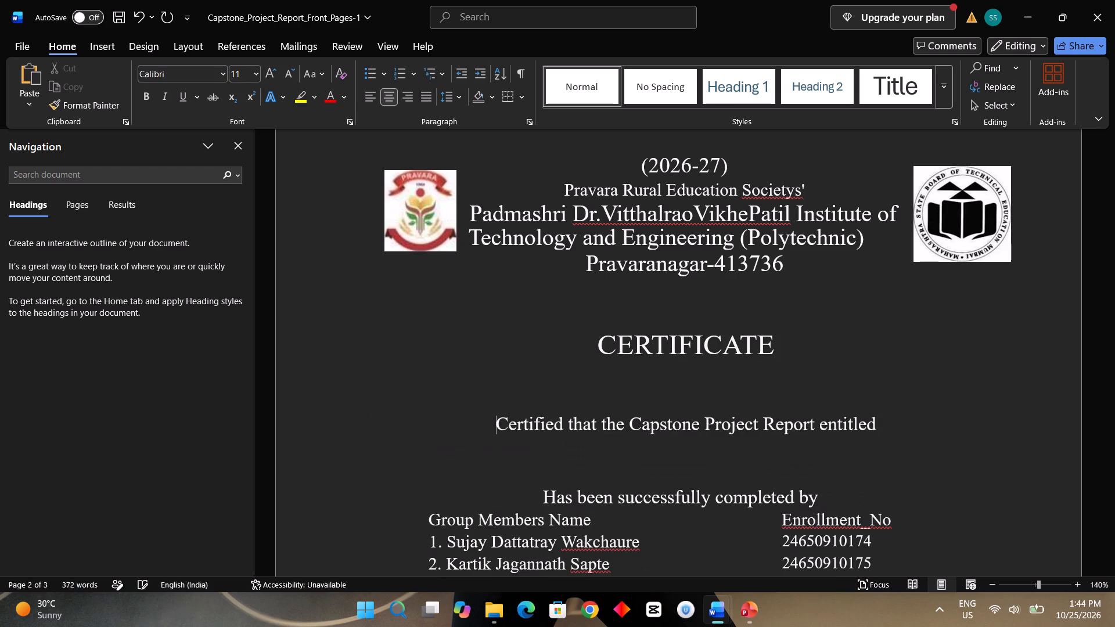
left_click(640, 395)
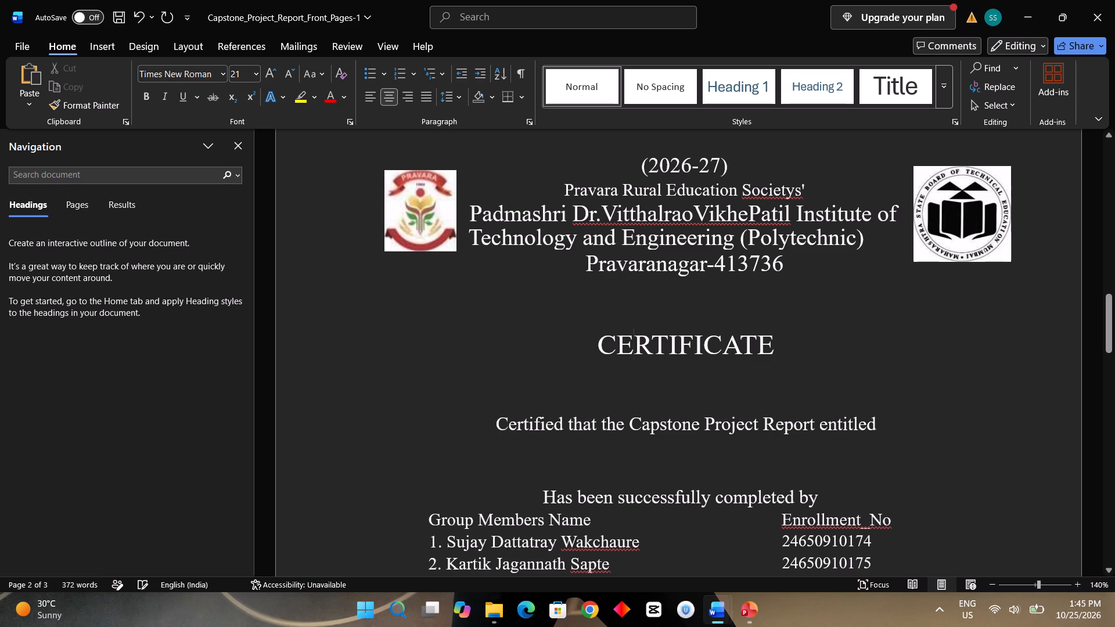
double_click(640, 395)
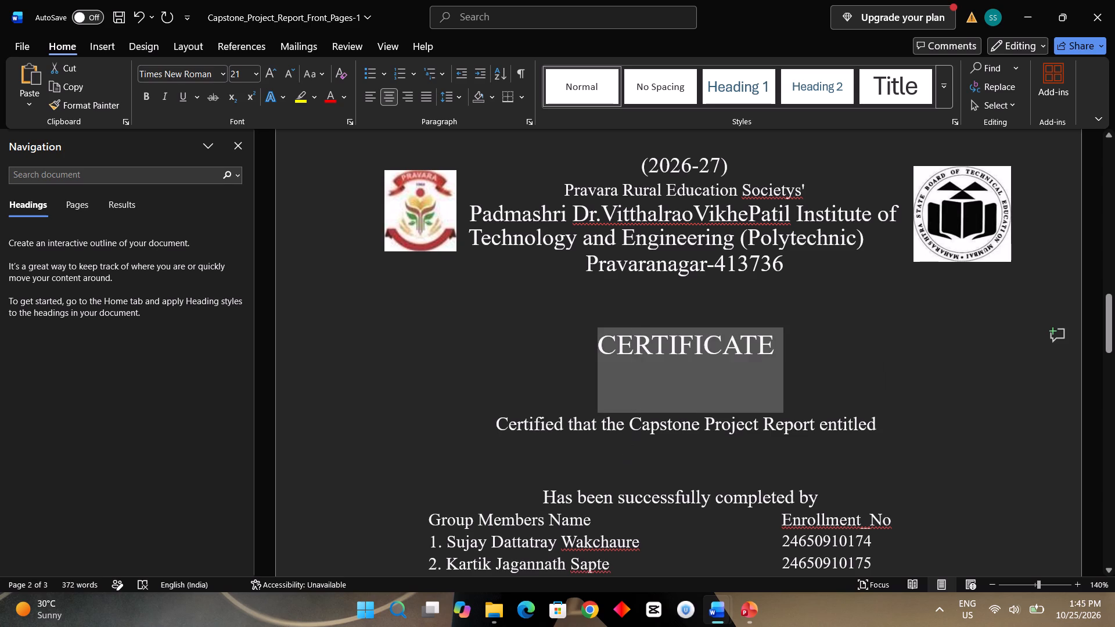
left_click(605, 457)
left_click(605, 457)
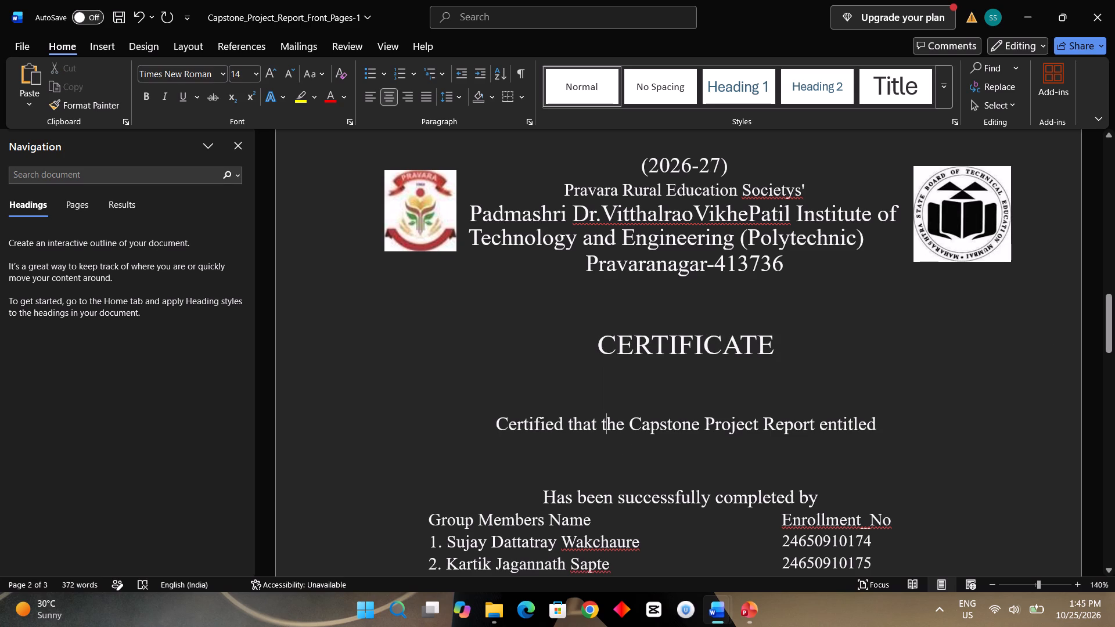
Paste the title "VanMitra: Forest Flora and Fauna Protection system using Deep learning and Computer vision" on its own line below the certificate's "Certified that" line.
left_click(652, 471)
left_click(675, 524)
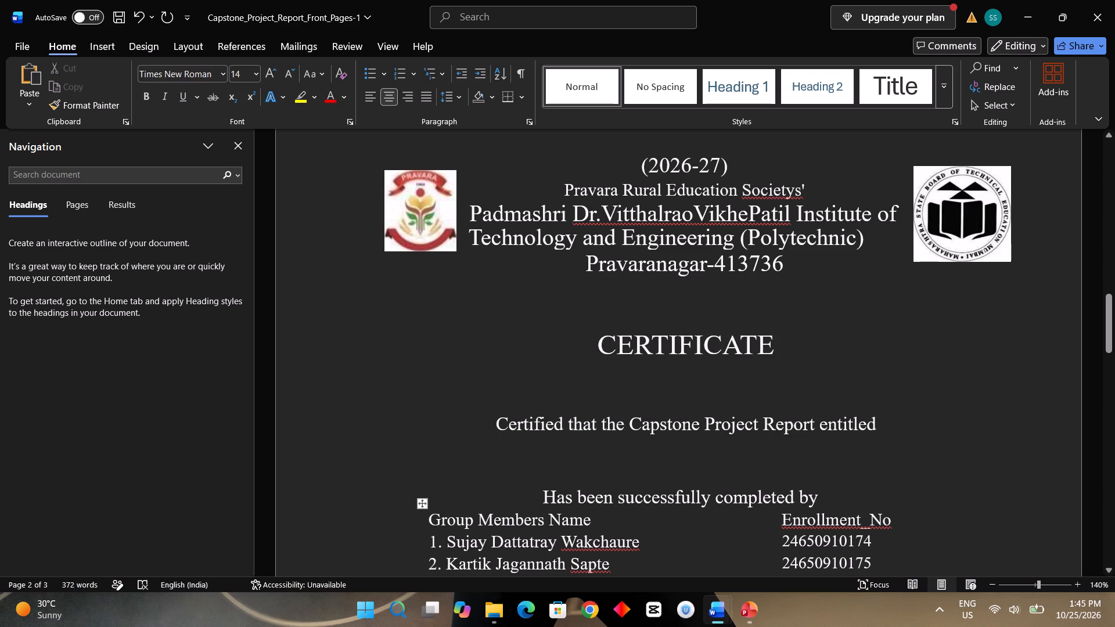
left_click(688, 467)
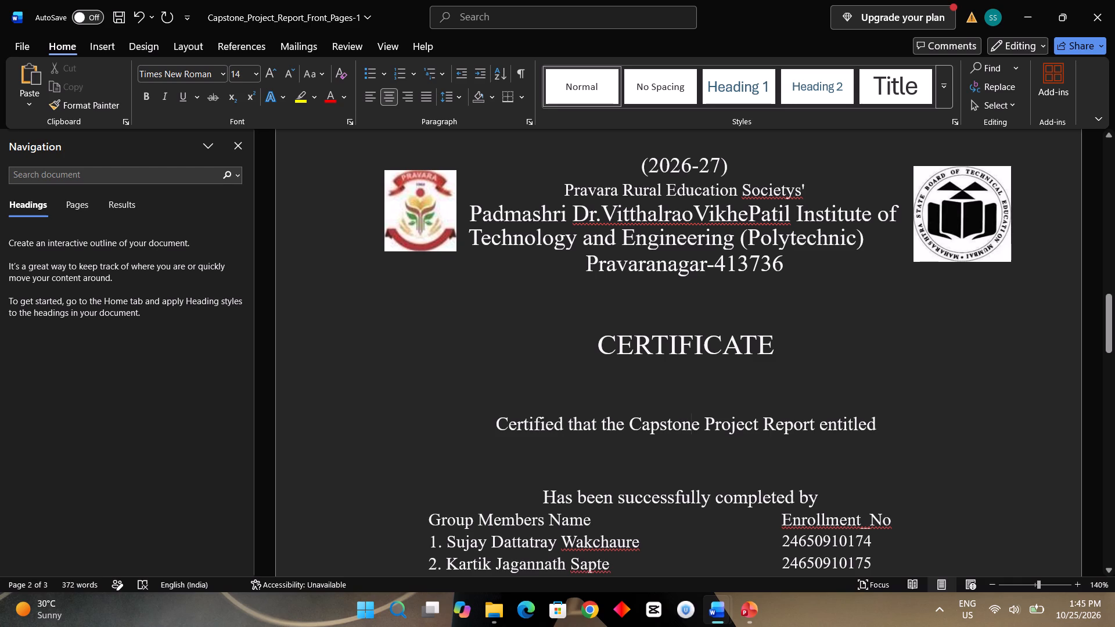
left_click(897, 423)
key("ctrl+v")
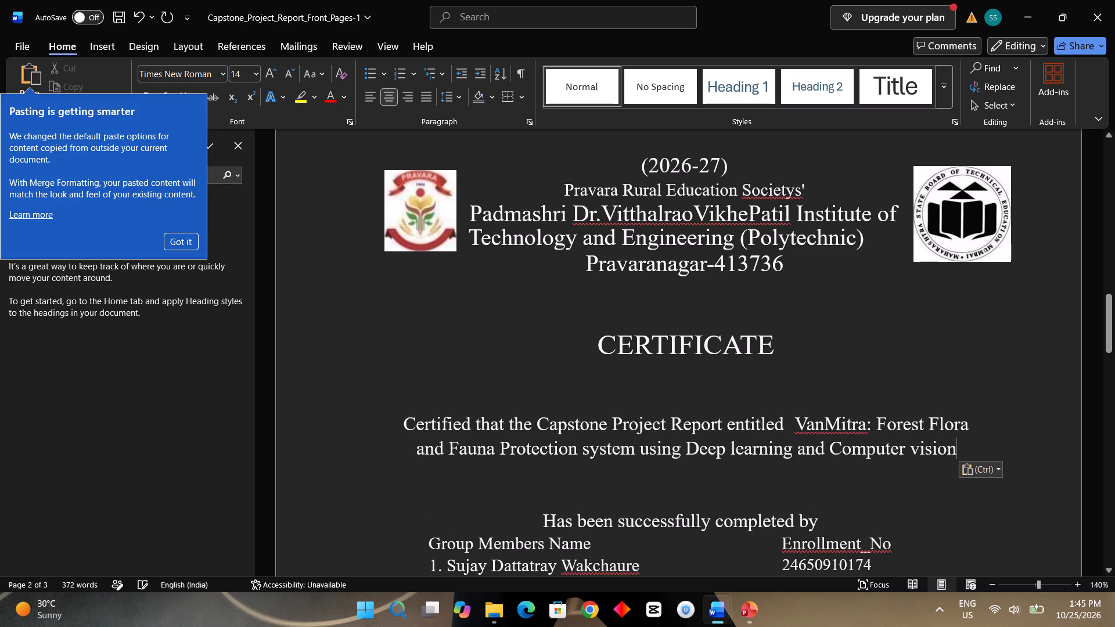
left_click(794, 427)
key("Return")
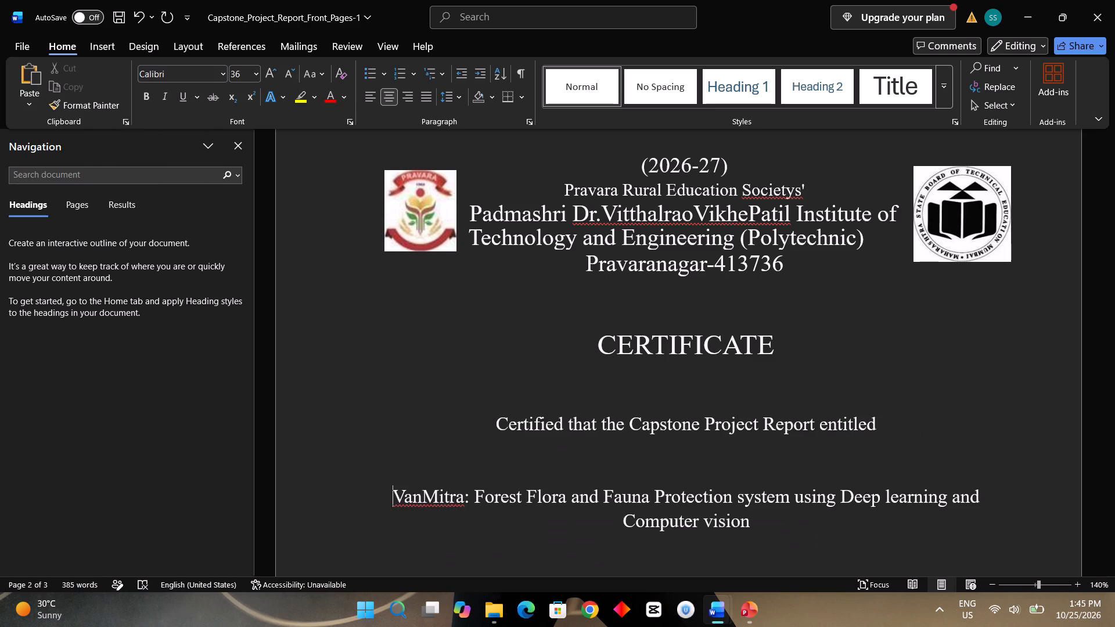
Look over the certificate page and the cover page to check the project title and layout on each.
scroll(853, 420, "down", 1)
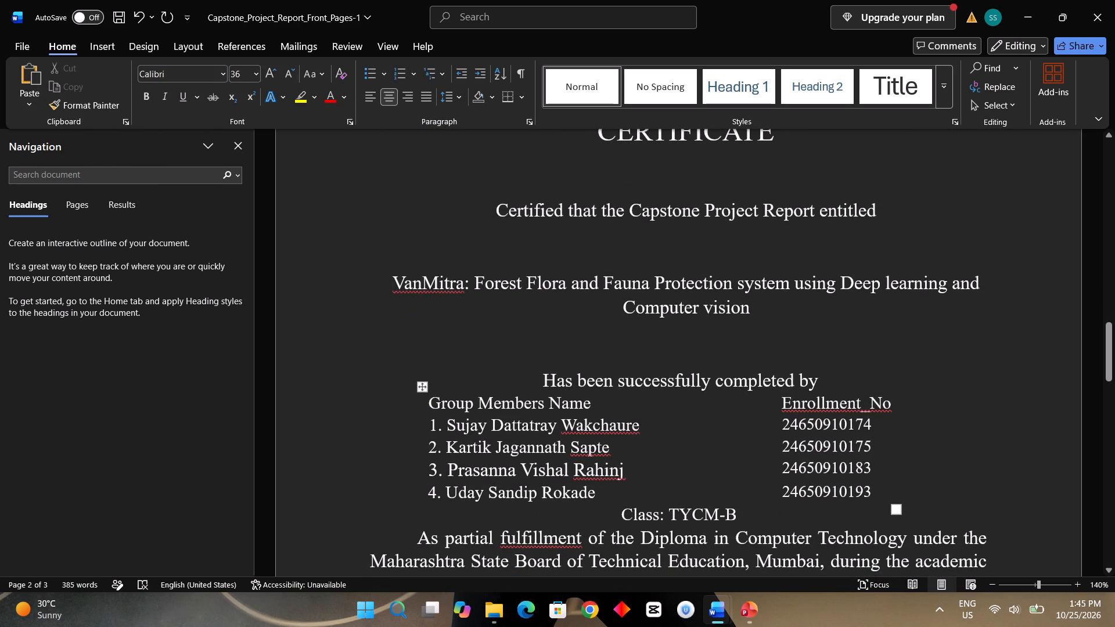
scroll(631, 352, "down", 4)
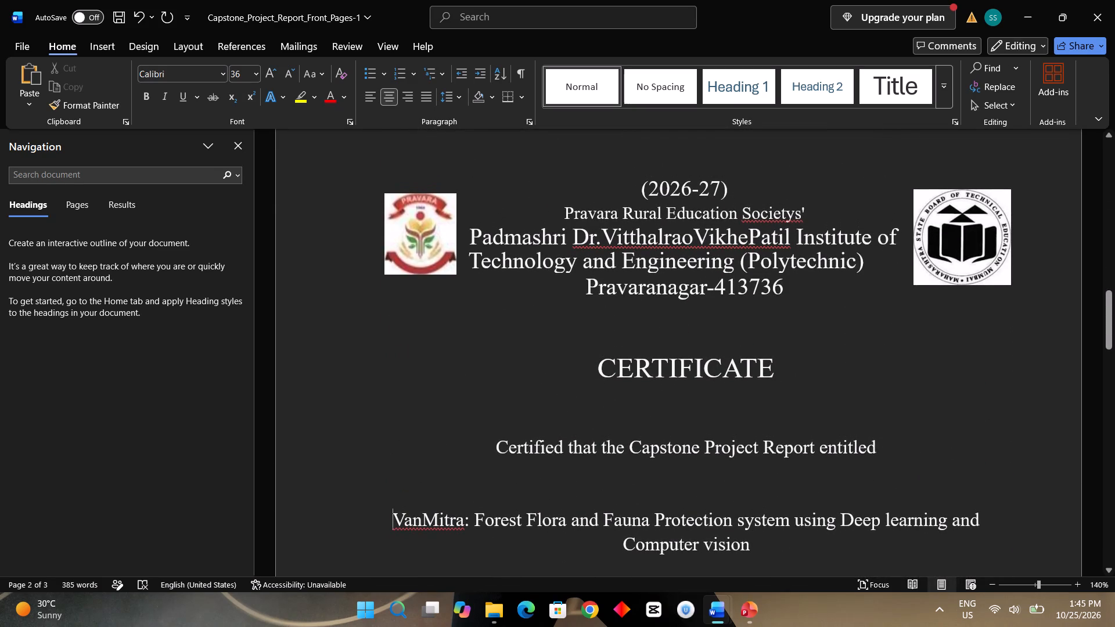
scroll(631, 352, "up", 3)
scroll(631, 352, "down", 1)
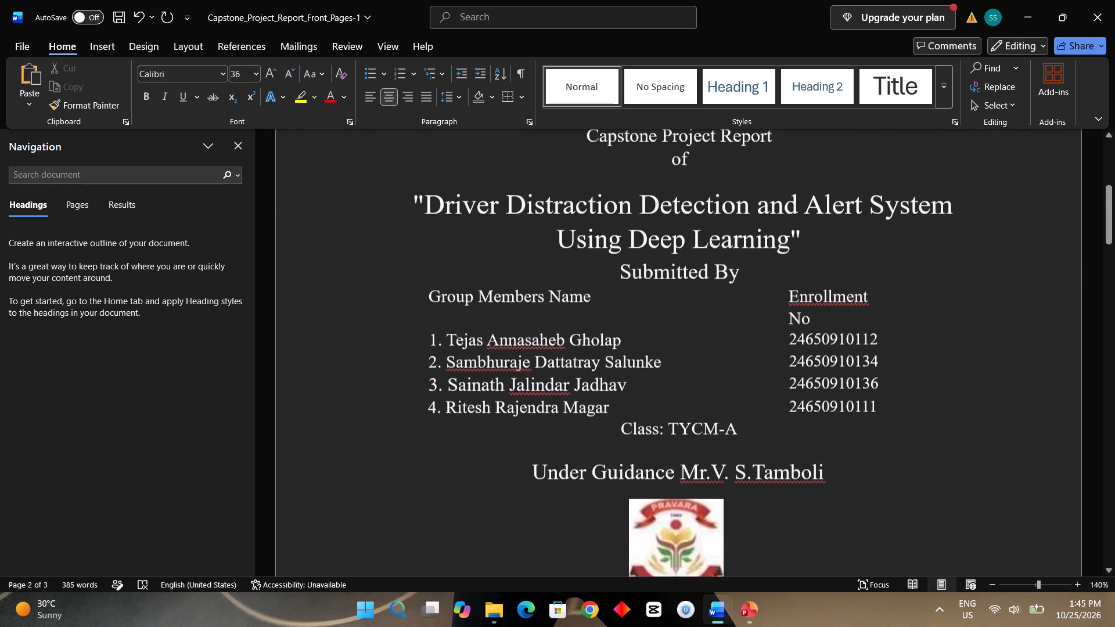
scroll(631, 352, "down", 3)
scroll(631, 352, "up", 1)
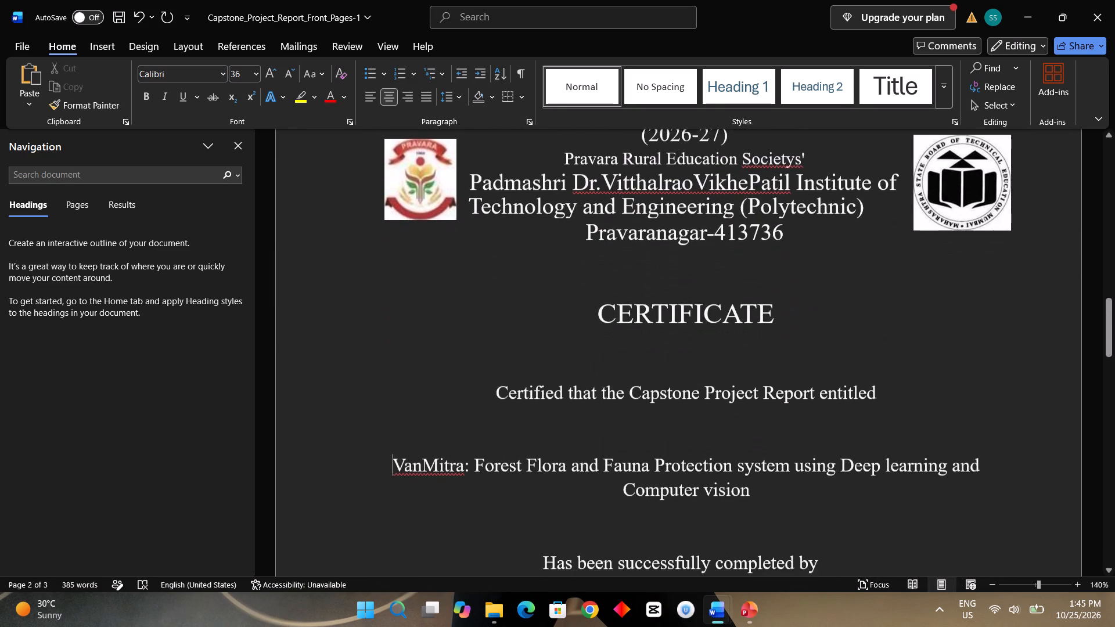
scroll(631, 352, "up", 1)
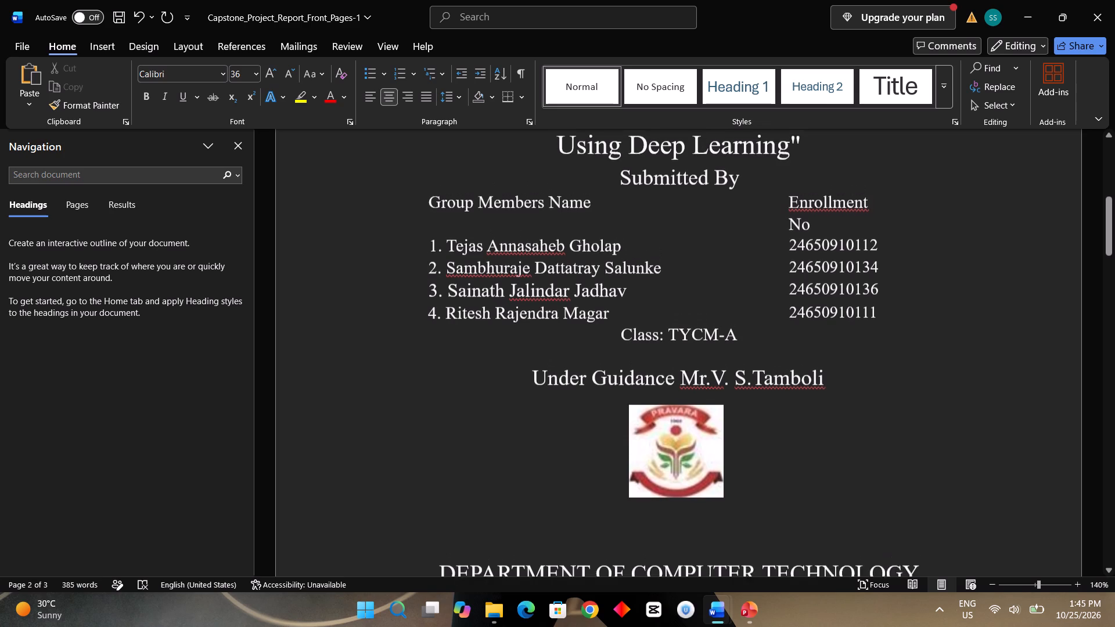
scroll(631, 352, "up", 1)
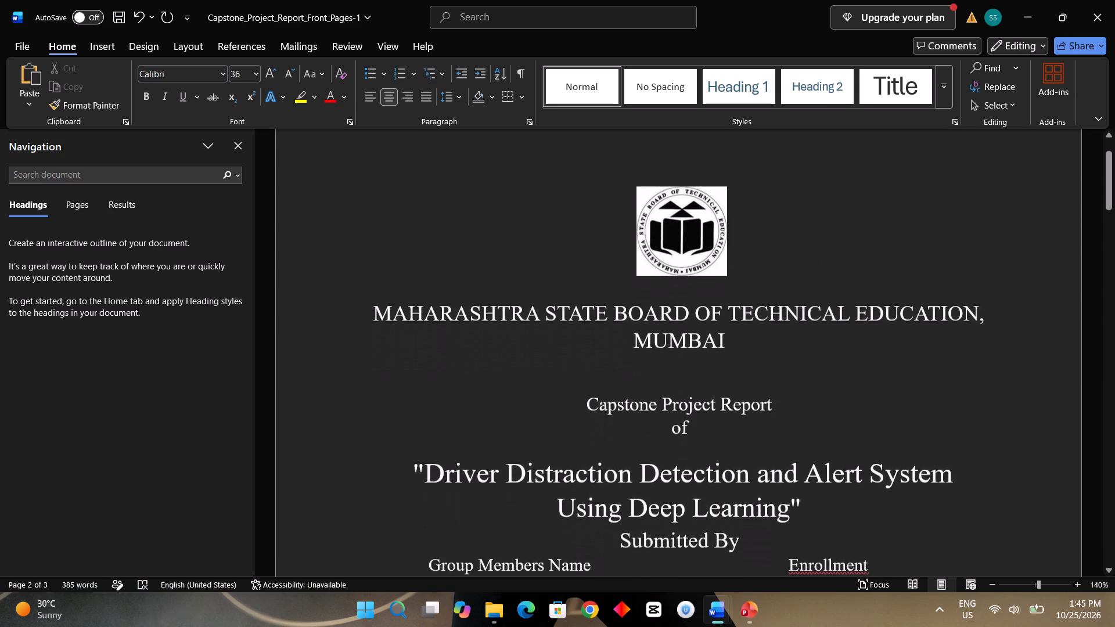
scroll(631, 352, "up", 1)
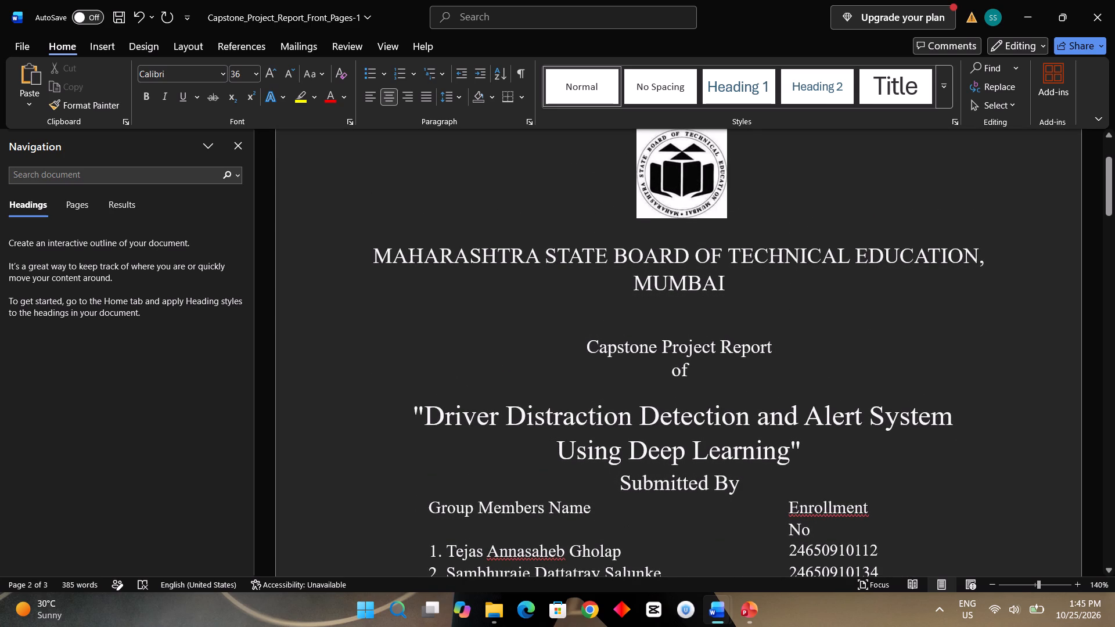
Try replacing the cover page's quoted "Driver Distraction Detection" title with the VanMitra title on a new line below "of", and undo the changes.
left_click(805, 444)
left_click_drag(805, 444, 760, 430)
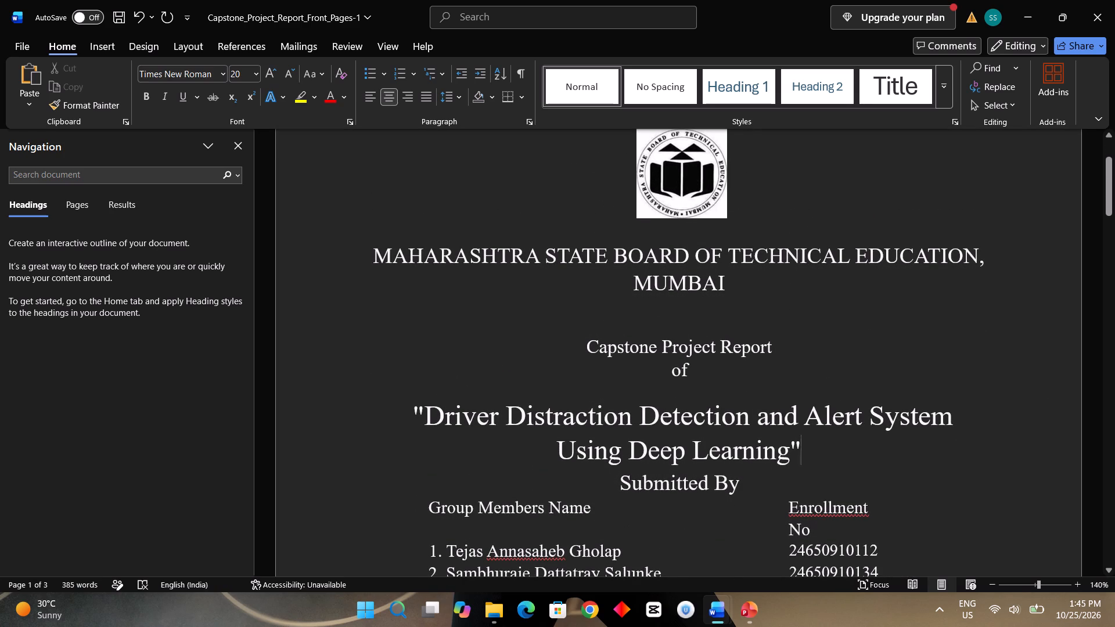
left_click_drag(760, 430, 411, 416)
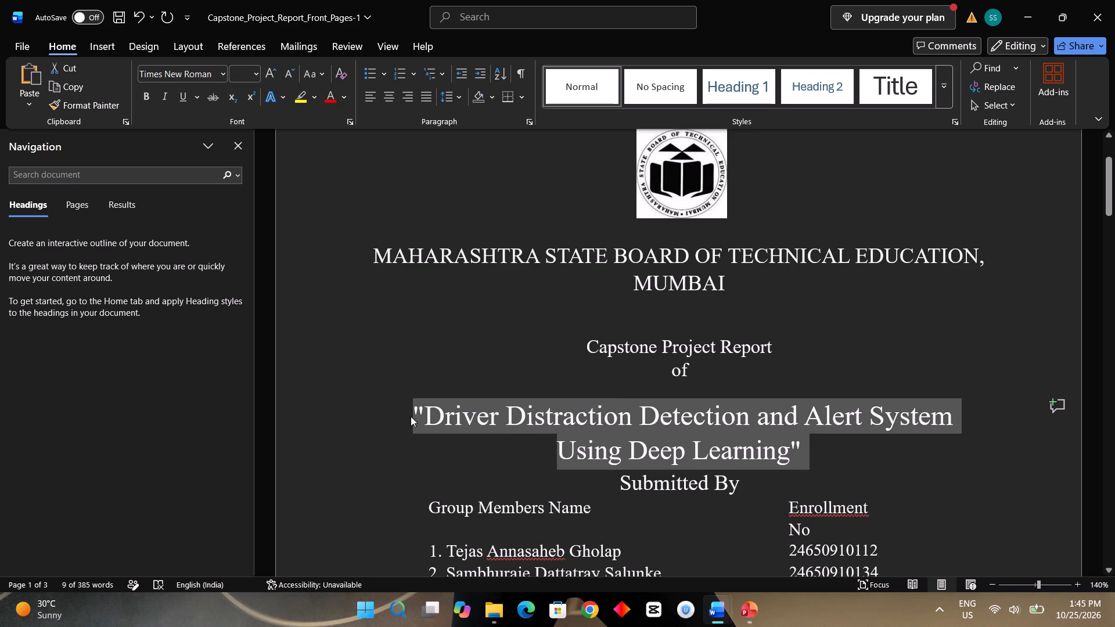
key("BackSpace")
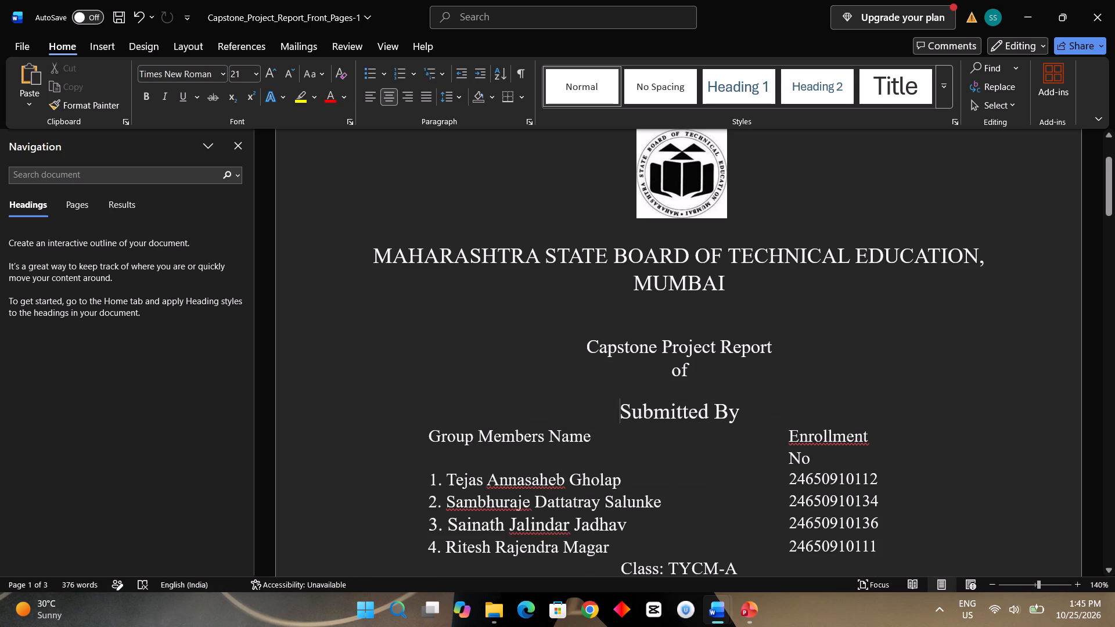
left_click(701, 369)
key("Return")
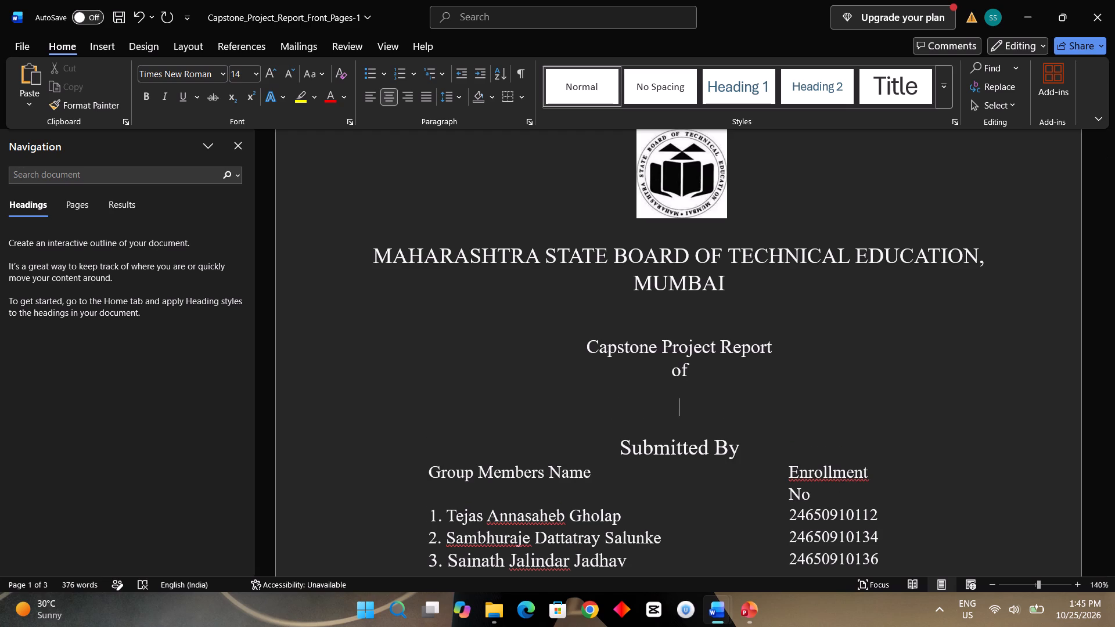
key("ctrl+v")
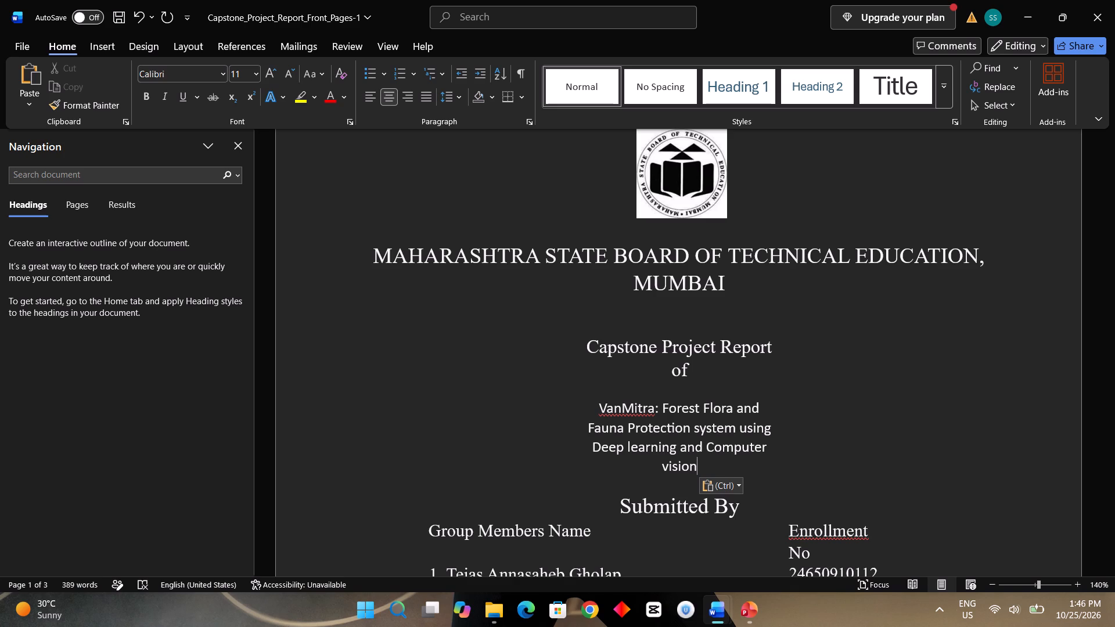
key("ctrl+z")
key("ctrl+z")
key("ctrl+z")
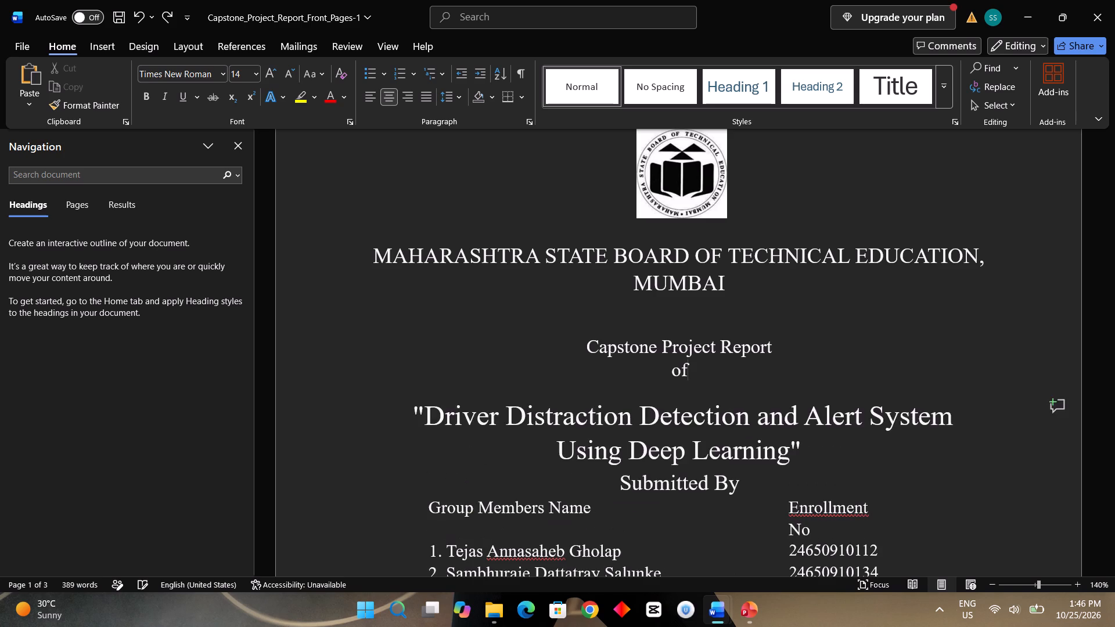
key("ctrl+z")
Replace the wording inside the cover page title's quotation marks with "VanMitra: Forest Flora and Fauna Protection system using Deep learning and Computer vision".
scroll(701, 369, "up", 1)
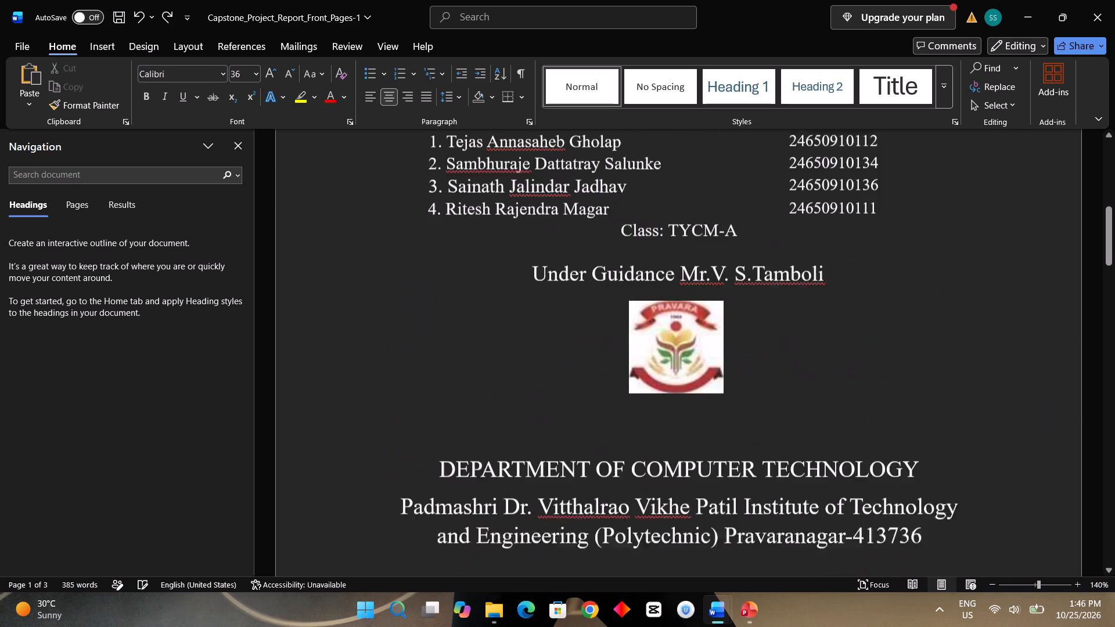
scroll(701, 369, "up", 1)
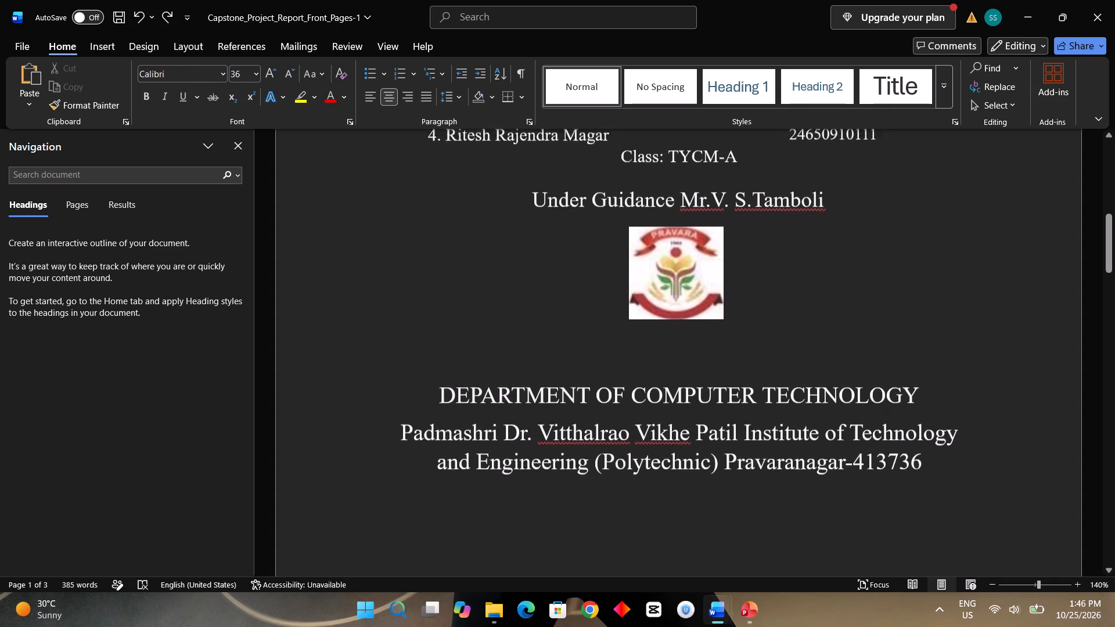
scroll(701, 369, "up", 1)
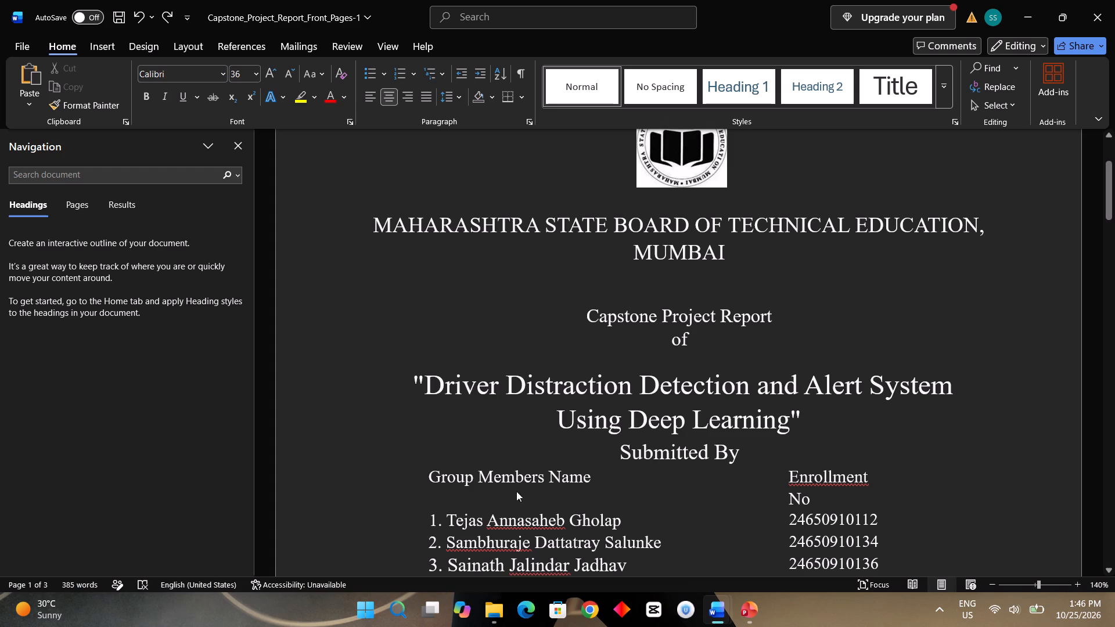
left_click_drag(423, 377, 693, 383)
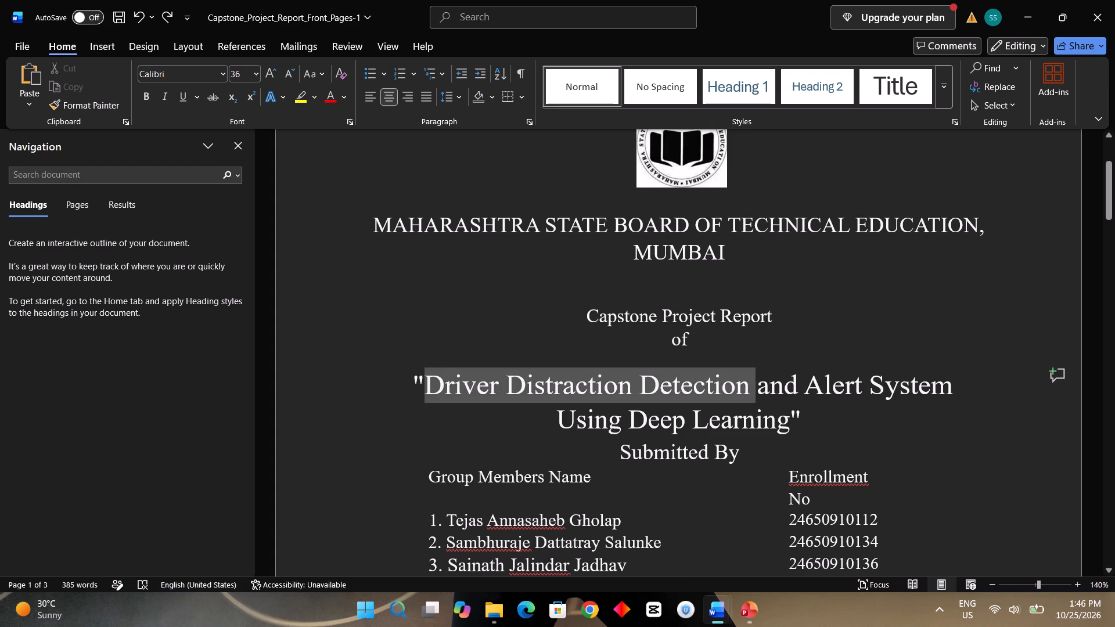
left_click_drag(693, 383, 719, 415)
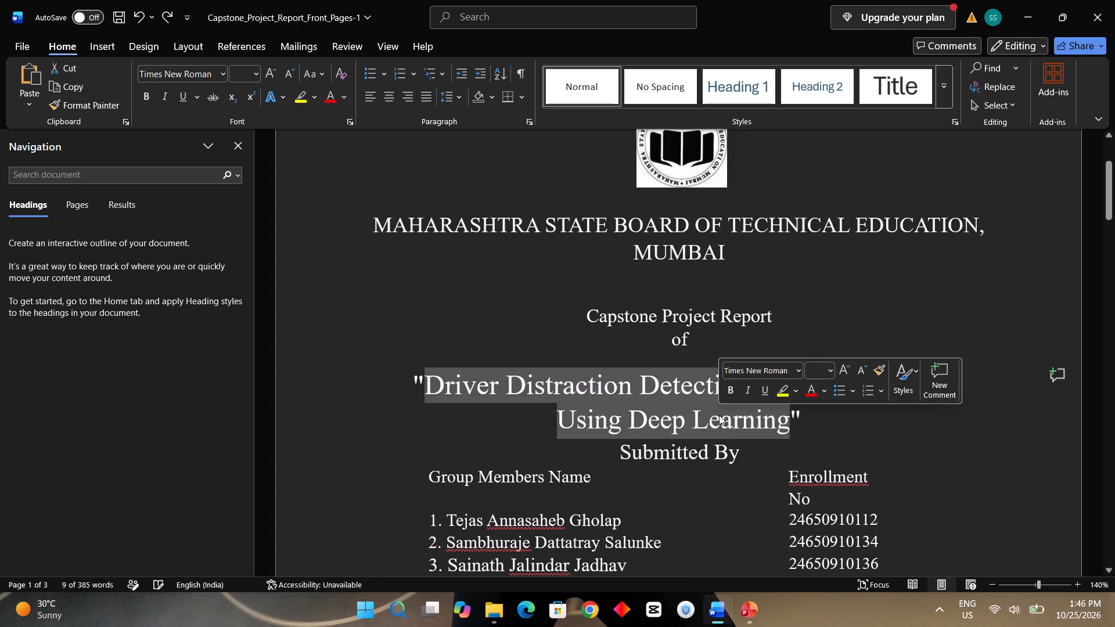
key("BackSpace")
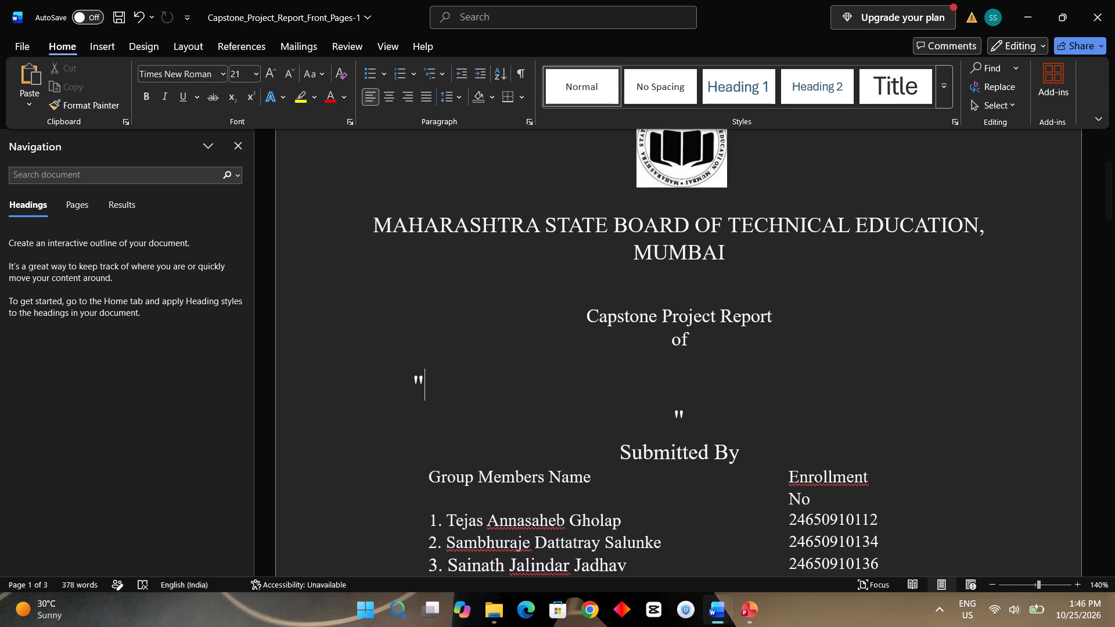
key("ctrl+v")
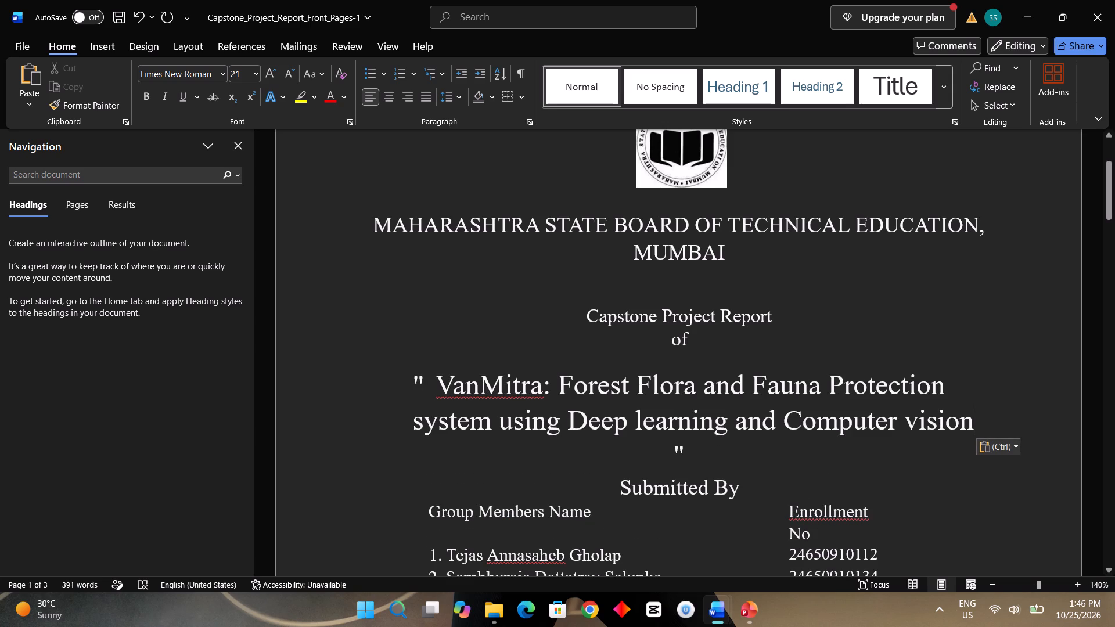
Shift the first line of the cover page's VanMitra title by one space before its opening quotation mark.
left_click(662, 451)
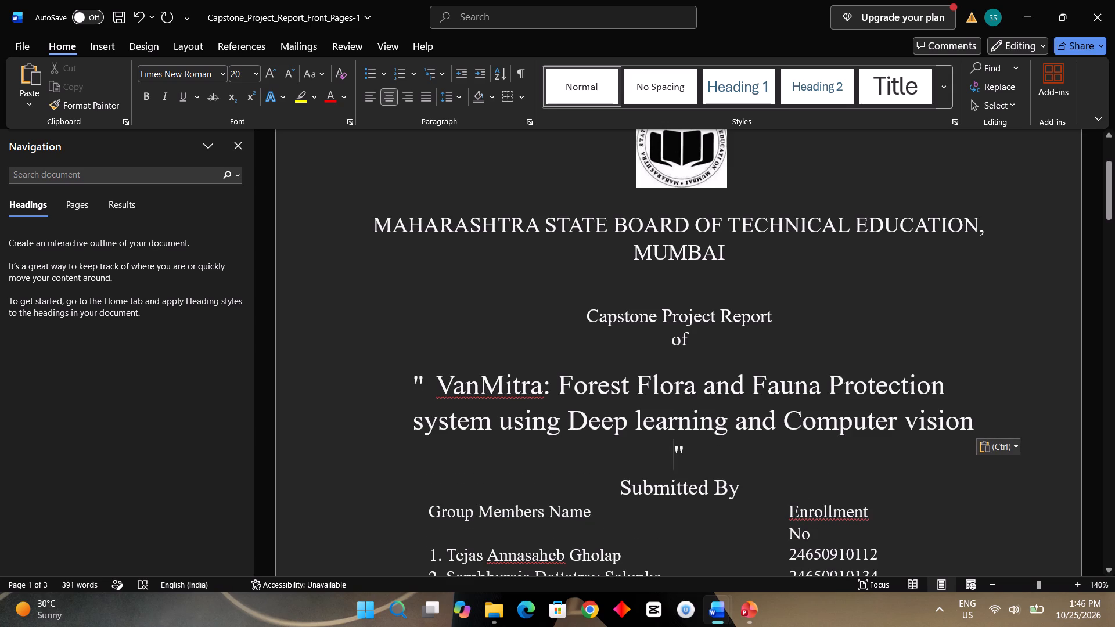
left_click(705, 448)
left_click(414, 380)
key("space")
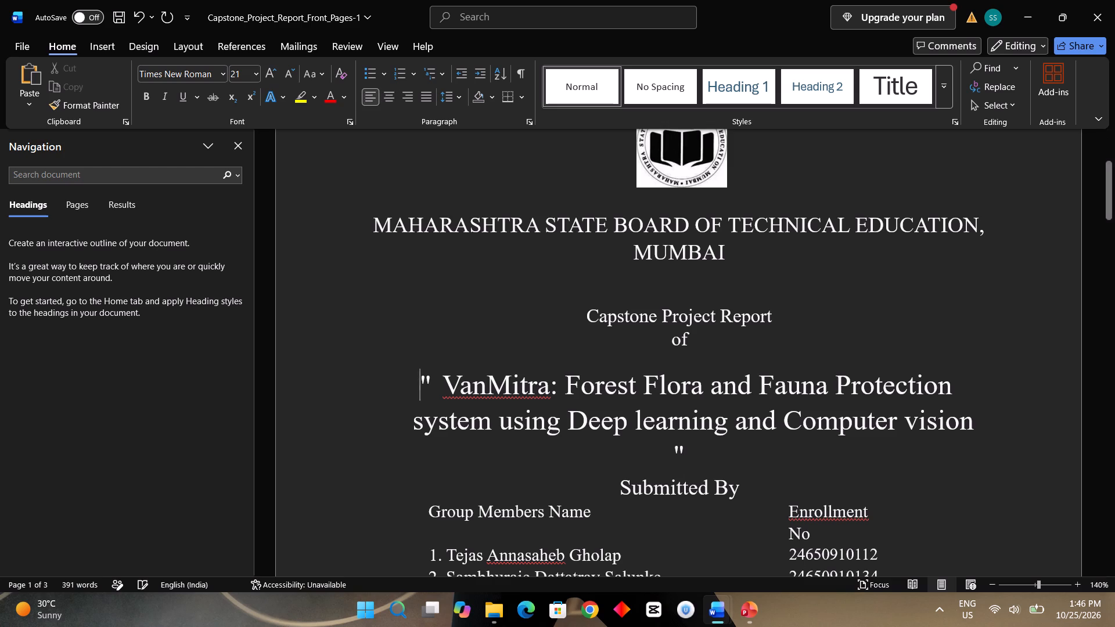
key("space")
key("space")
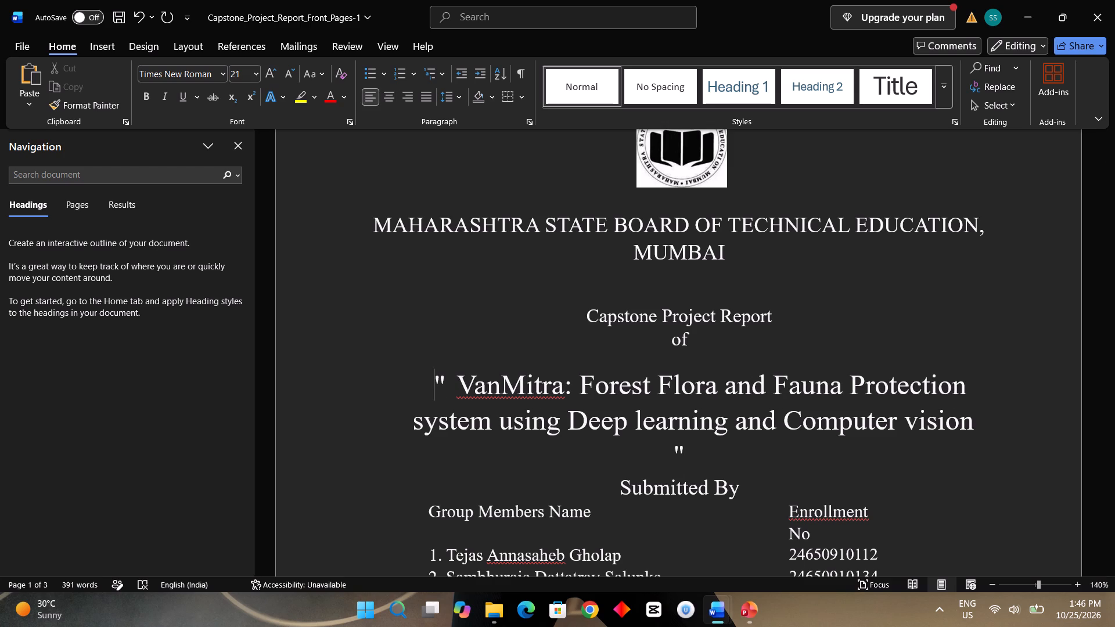
key("BackSpace")
key("BackSpace")
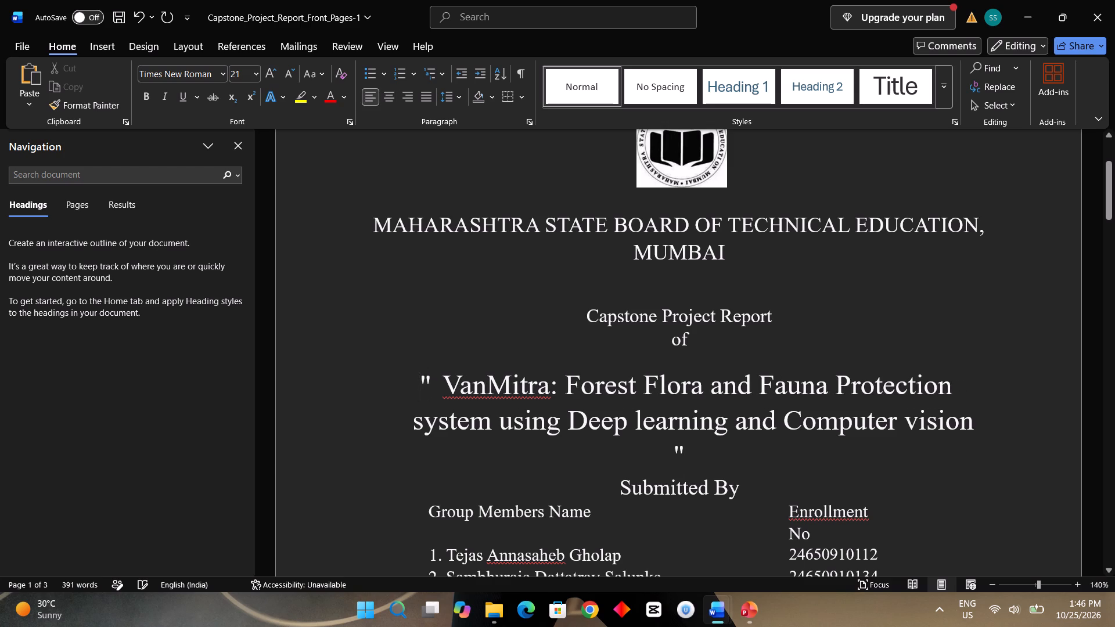
Centre-align the full quoted VanMitra title on the cover page.
left_click(425, 369)
left_click_drag(425, 369, 681, 453)
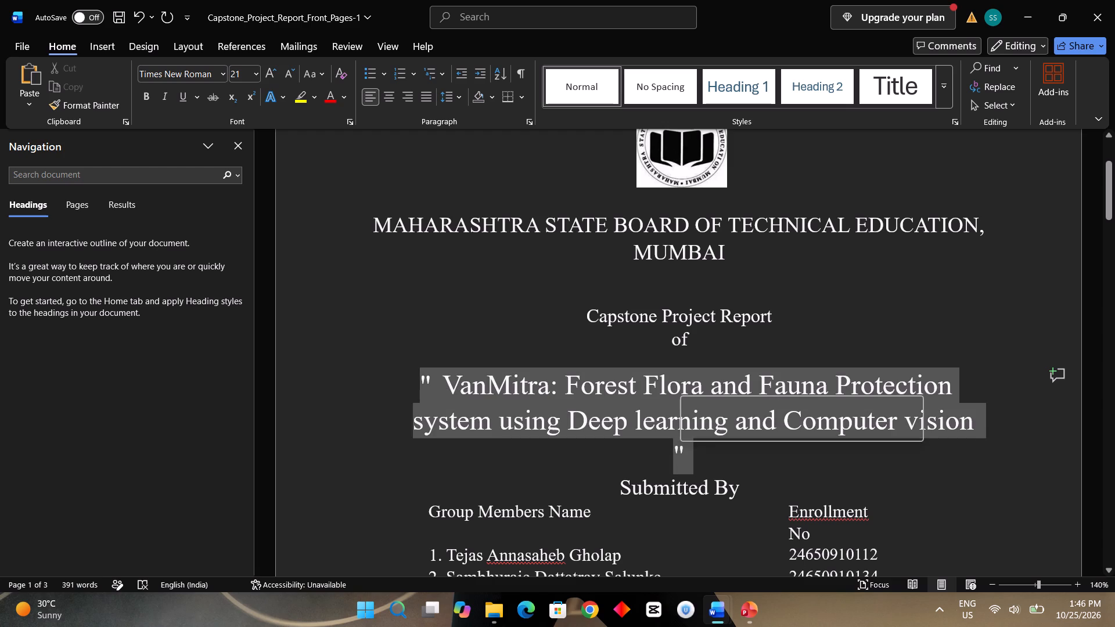
left_click(391, 96)
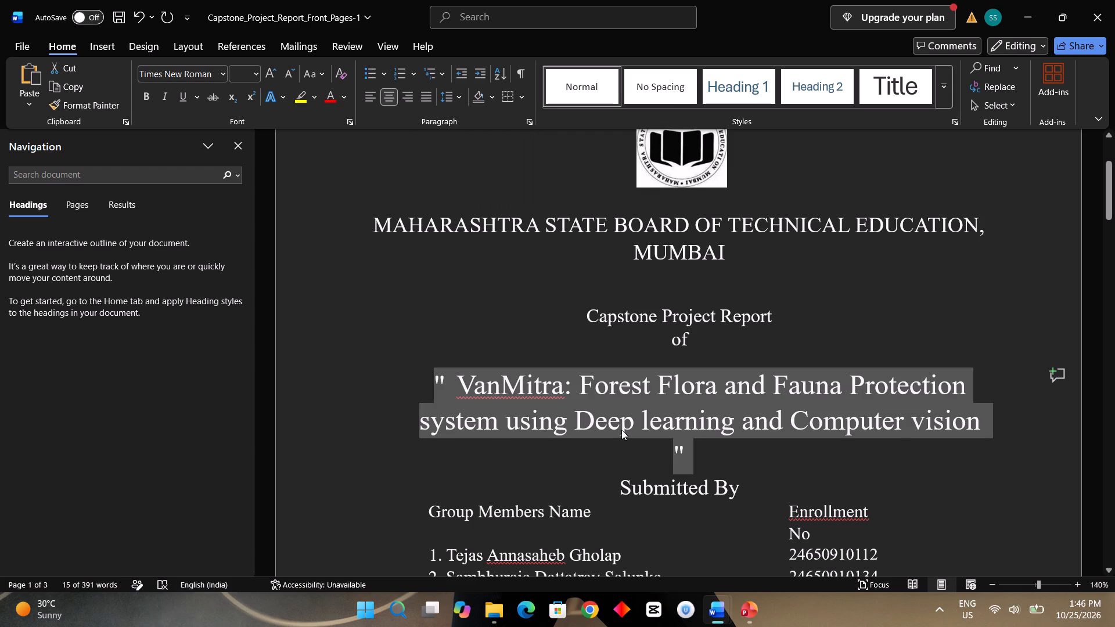
Delete the closing quotation mark that sits alone on the line below the cover page's VanMitra title.
left_click(679, 446)
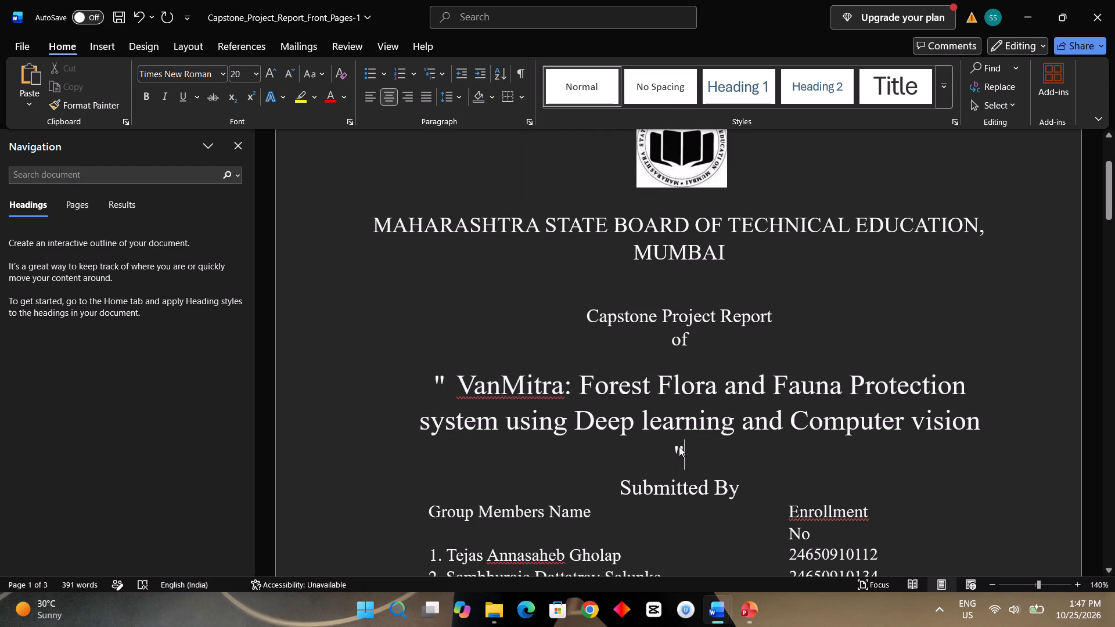
left_click_drag(679, 446, 638, 449)
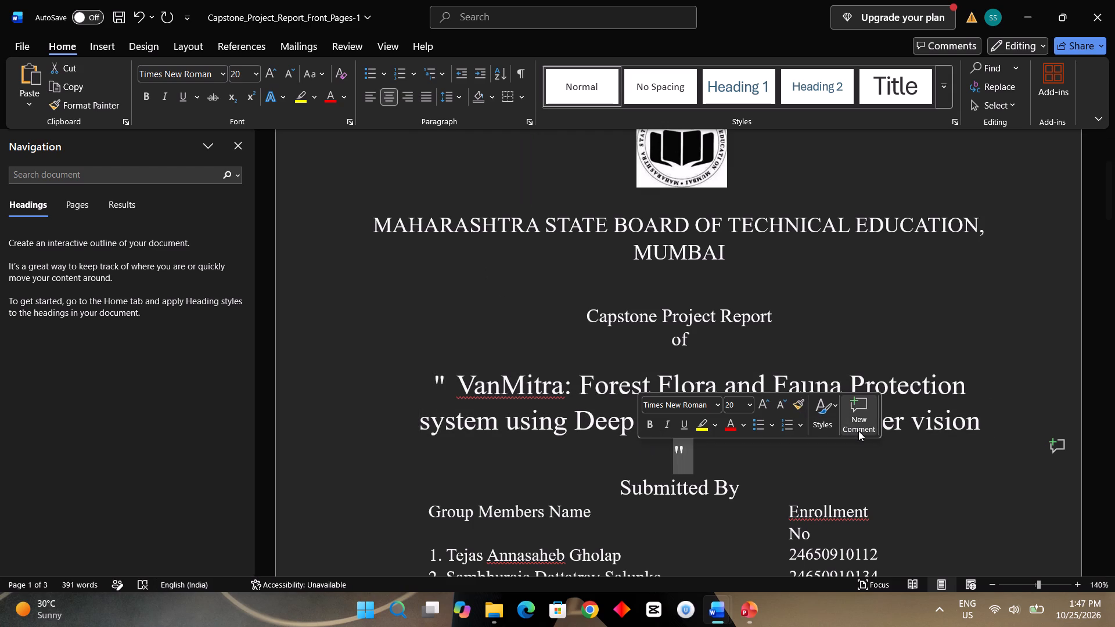
left_click(708, 451)
key("BackSpace")
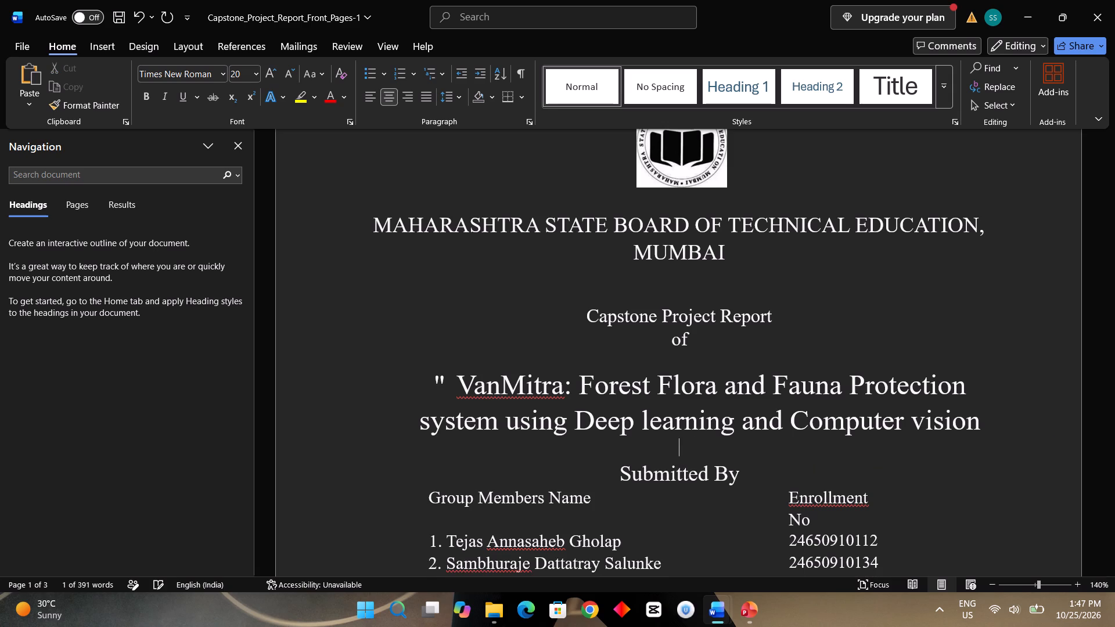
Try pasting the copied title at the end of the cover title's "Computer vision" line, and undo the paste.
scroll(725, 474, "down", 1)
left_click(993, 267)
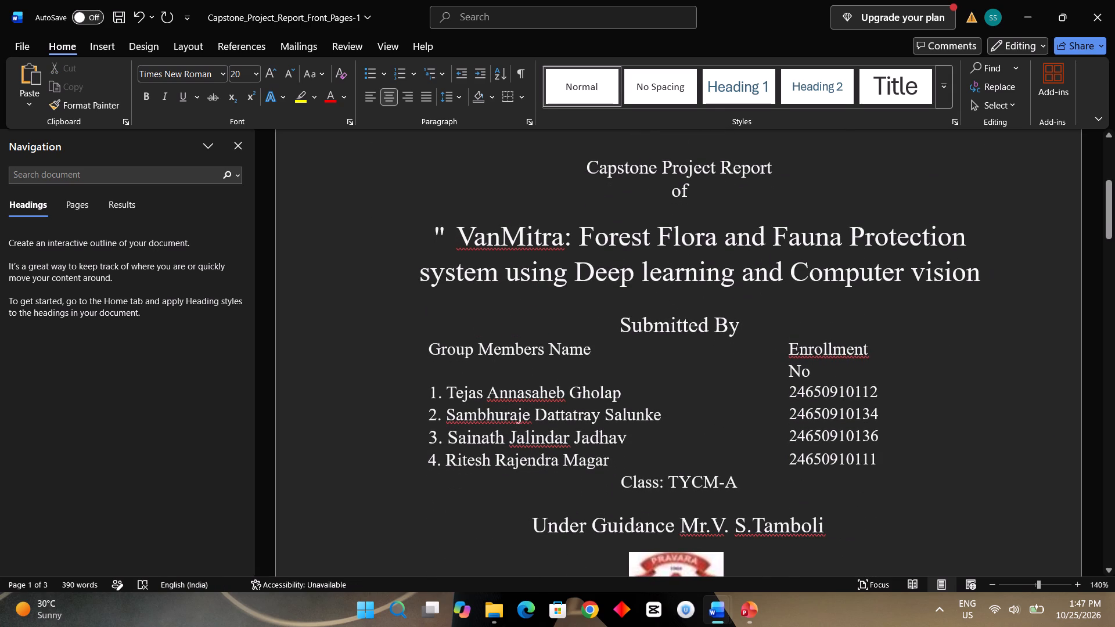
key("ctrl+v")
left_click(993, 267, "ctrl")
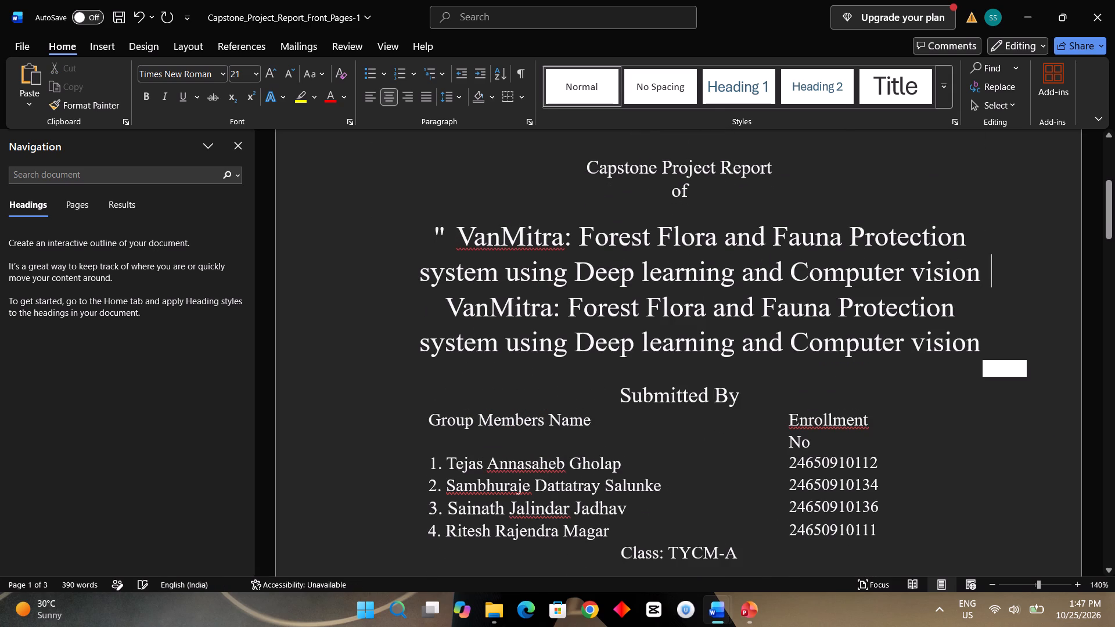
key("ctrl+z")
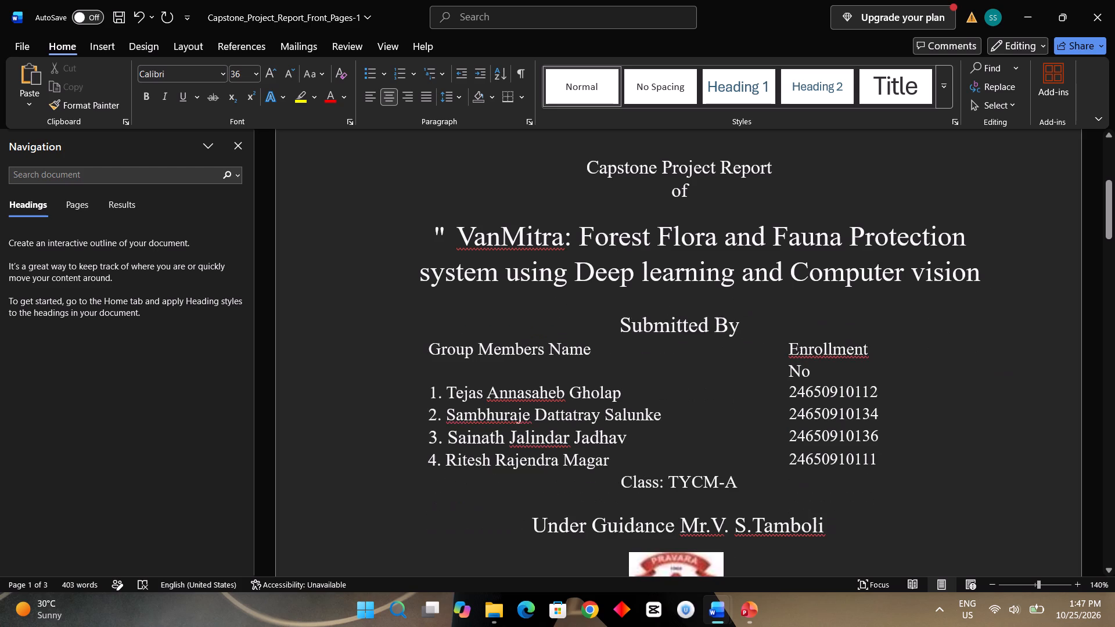
Add a closing quotation mark directly after "Computer vision" in the cover page title.
left_click(1000, 269)
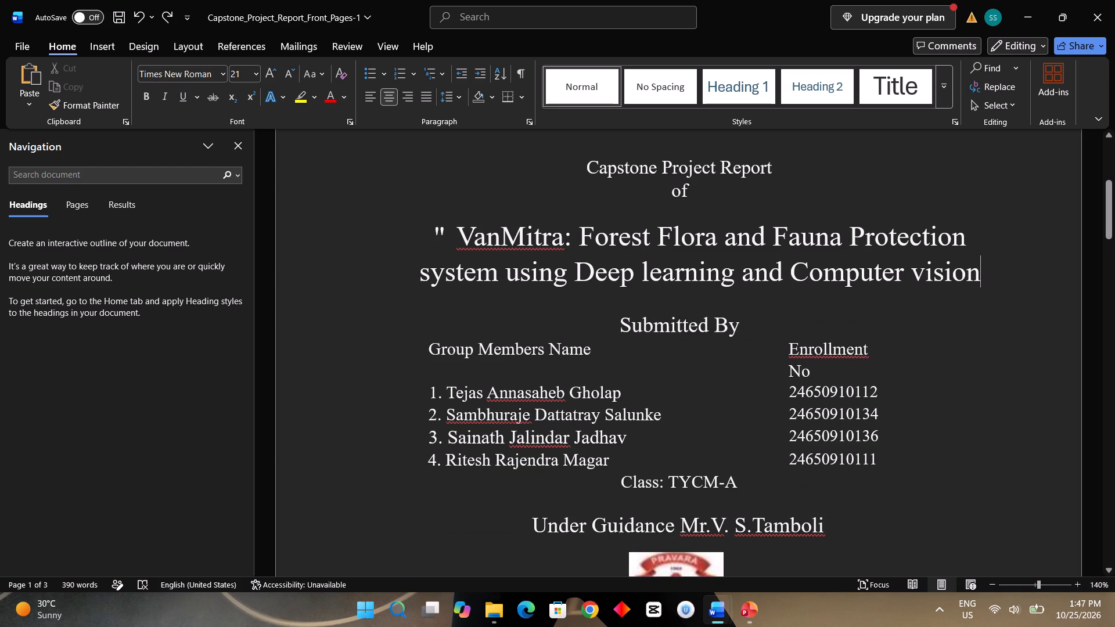
key("shift+quotedbl")
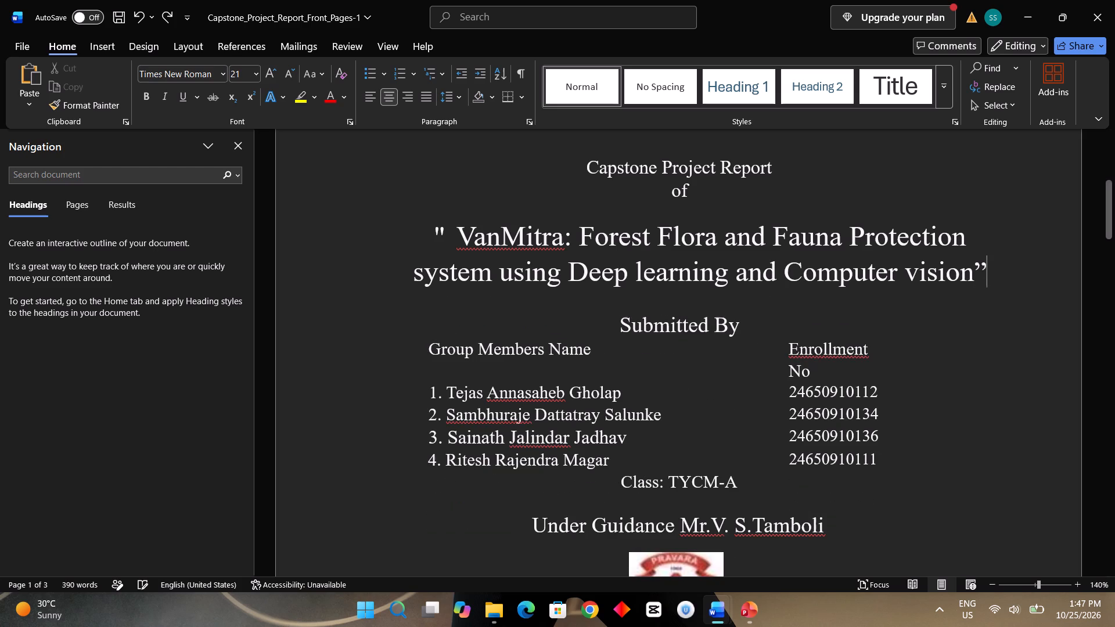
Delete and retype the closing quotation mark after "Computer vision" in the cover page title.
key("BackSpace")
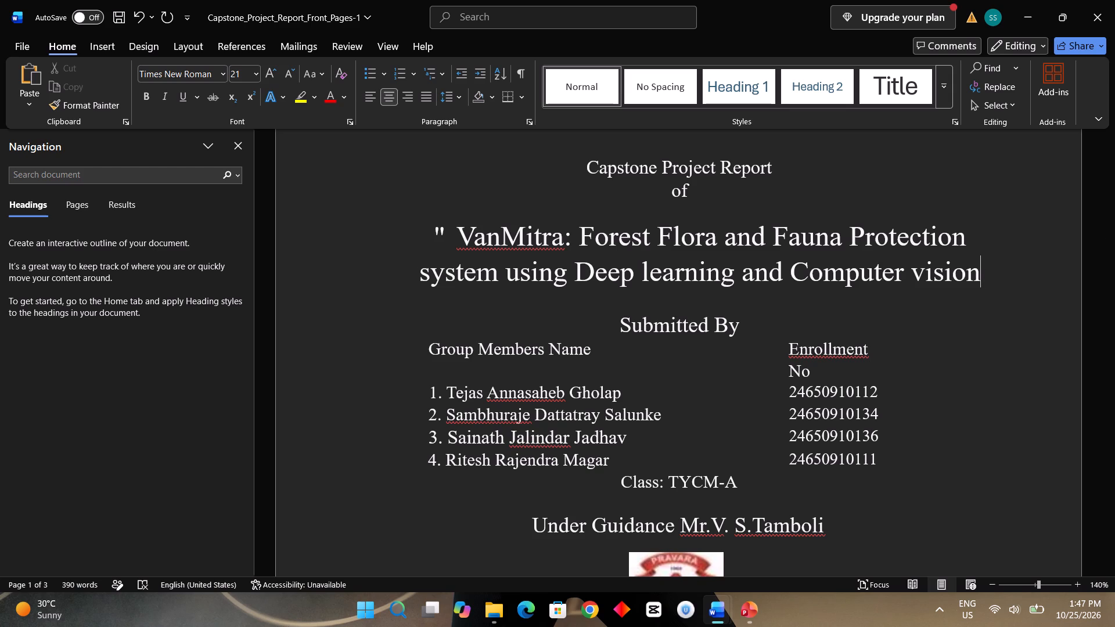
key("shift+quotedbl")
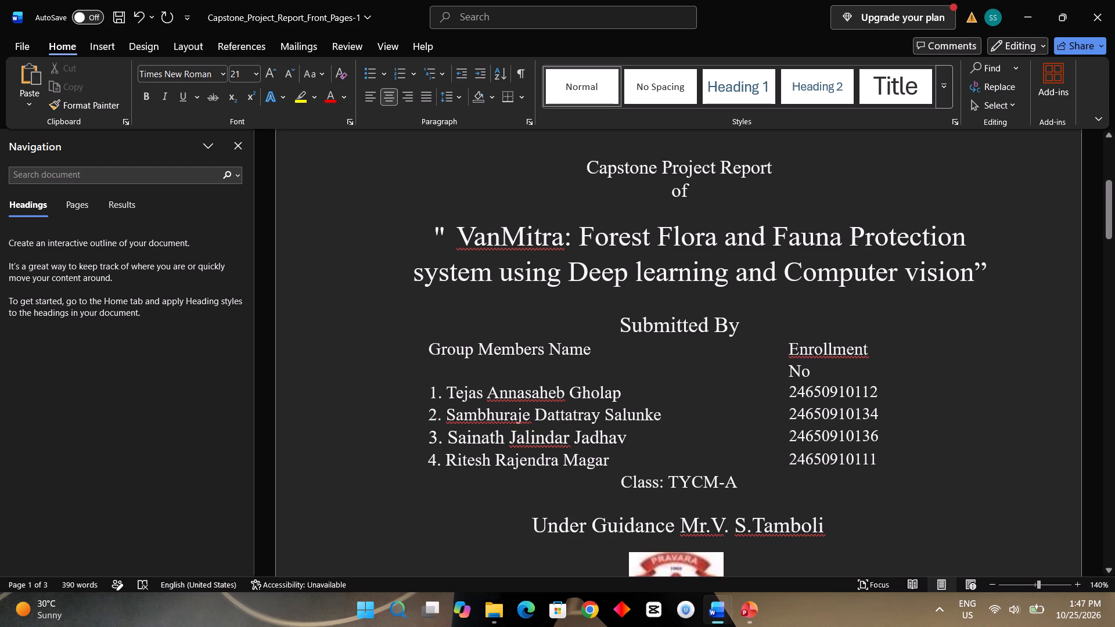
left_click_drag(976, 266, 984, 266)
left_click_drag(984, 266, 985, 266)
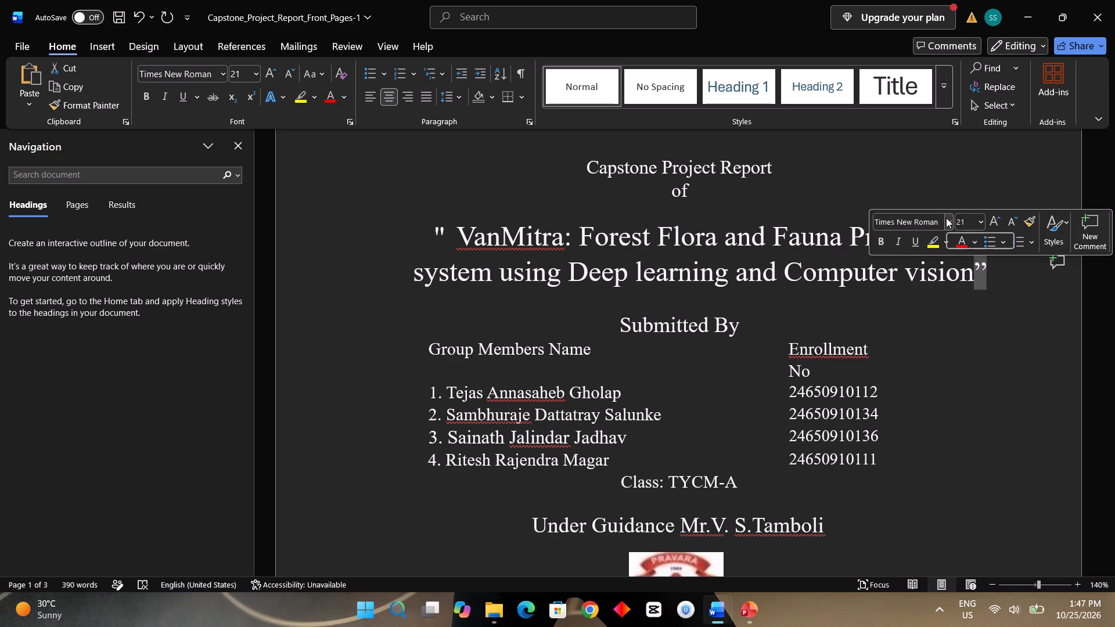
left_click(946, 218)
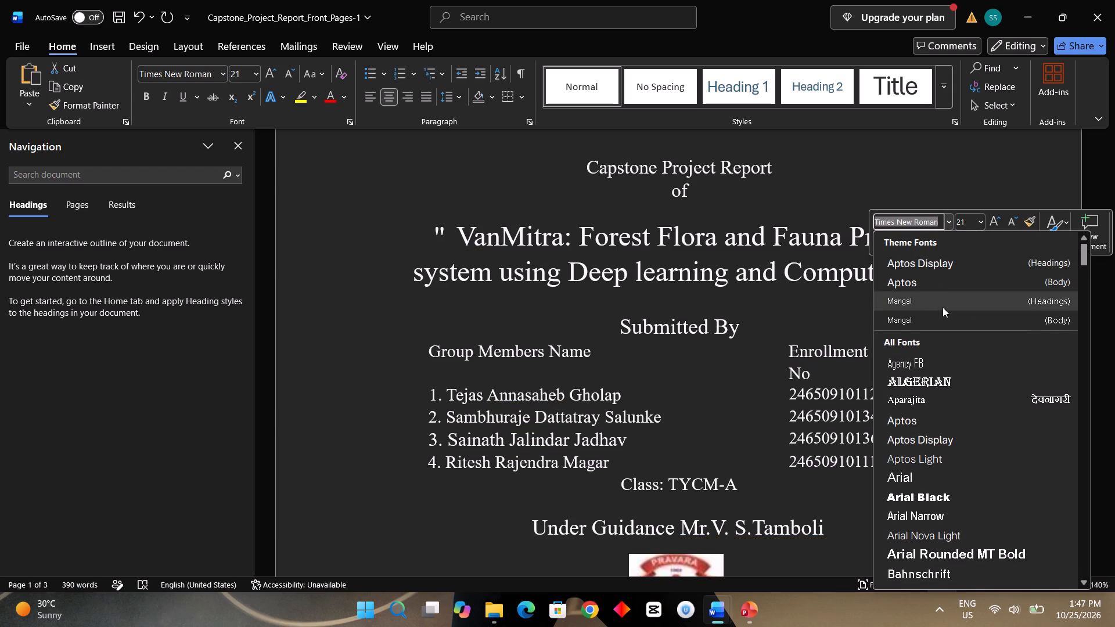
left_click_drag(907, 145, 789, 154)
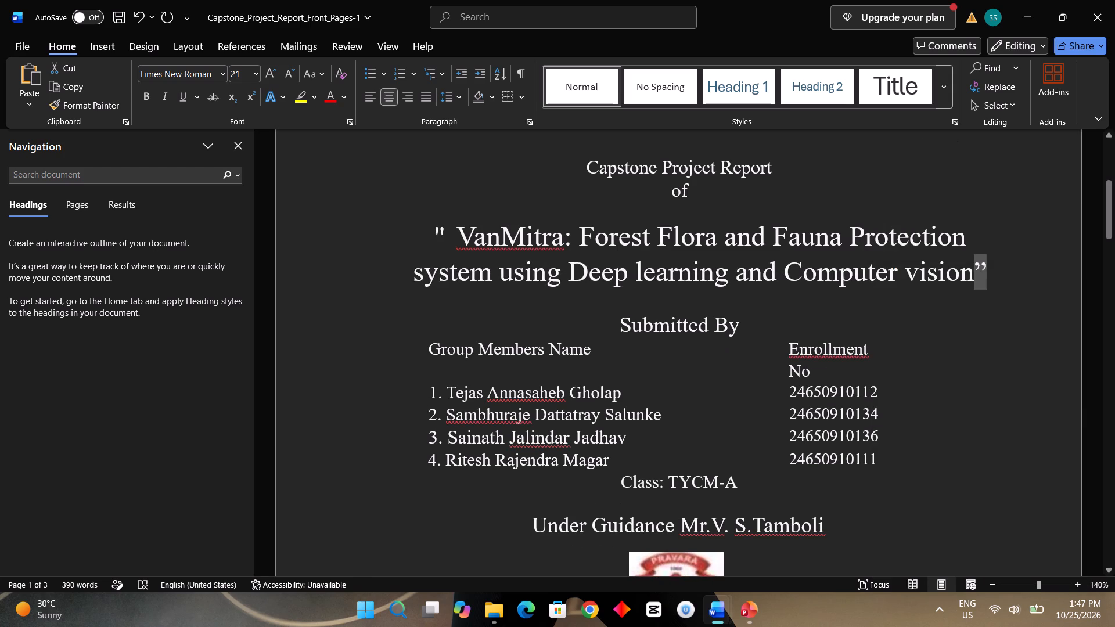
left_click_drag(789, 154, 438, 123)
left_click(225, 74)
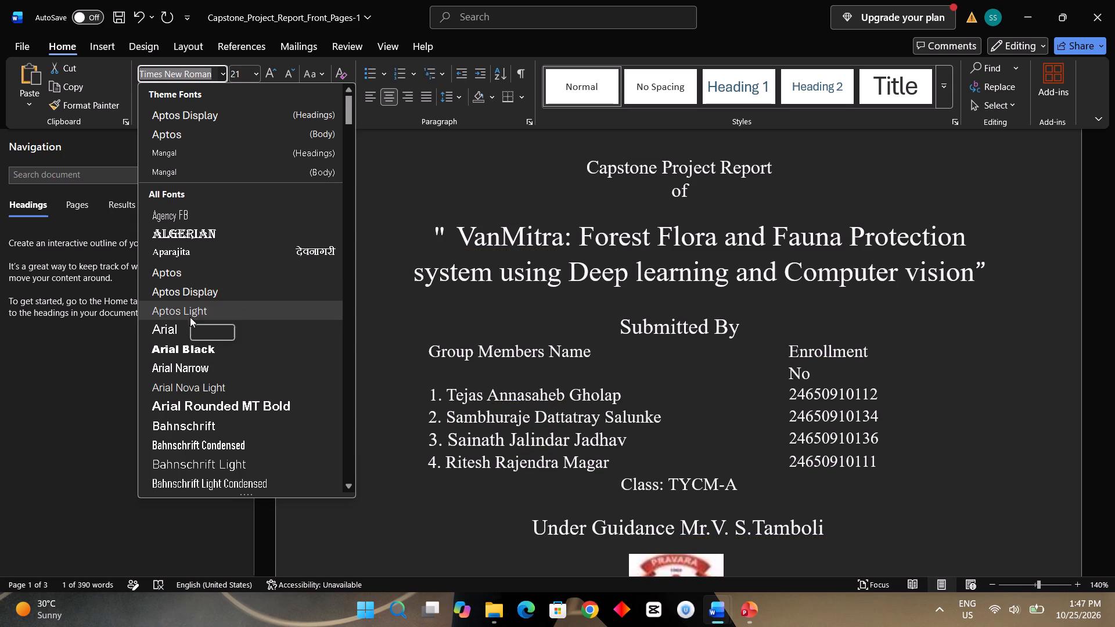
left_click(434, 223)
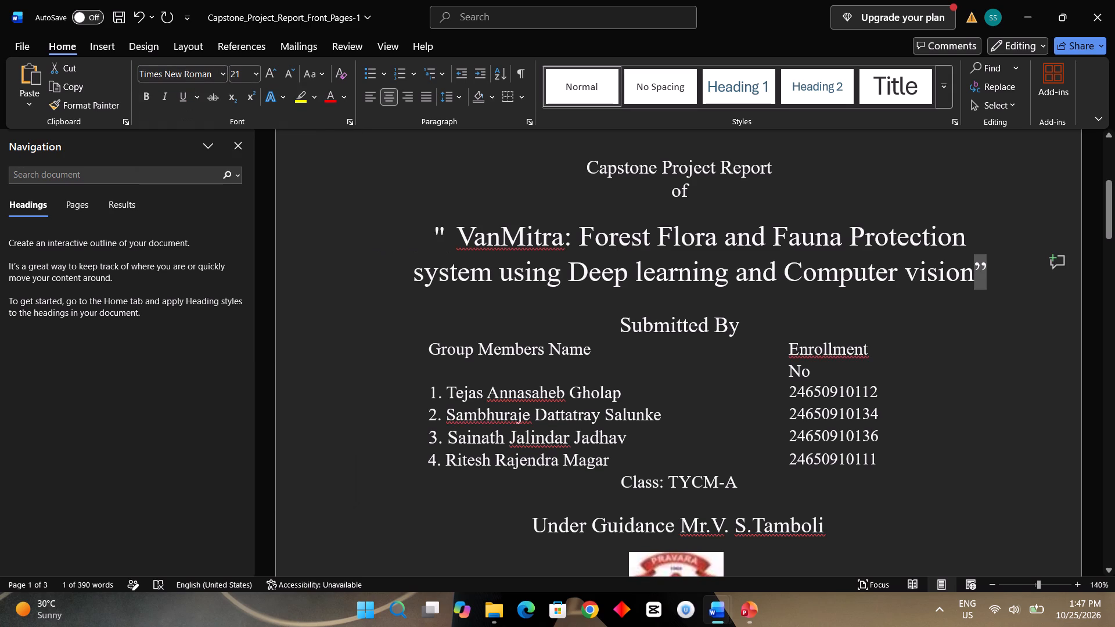
Replace the cover title's closing quotation mark with a copy of the straight quotation mark that opens the title.
left_click(436, 230)
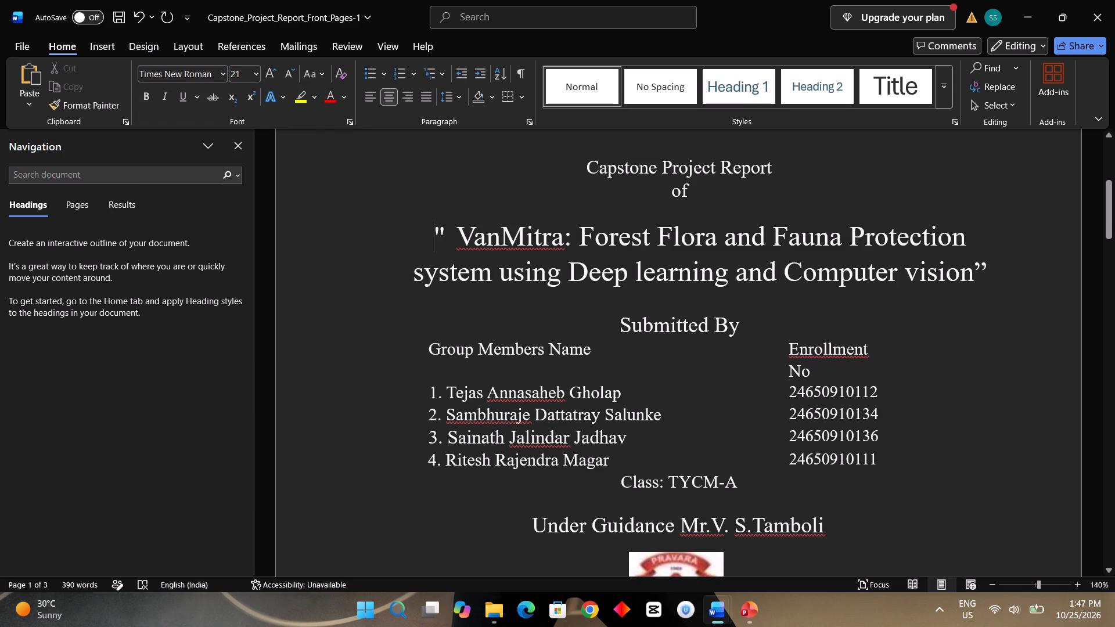
left_click(444, 230)
left_click_drag(444, 230, 436, 230)
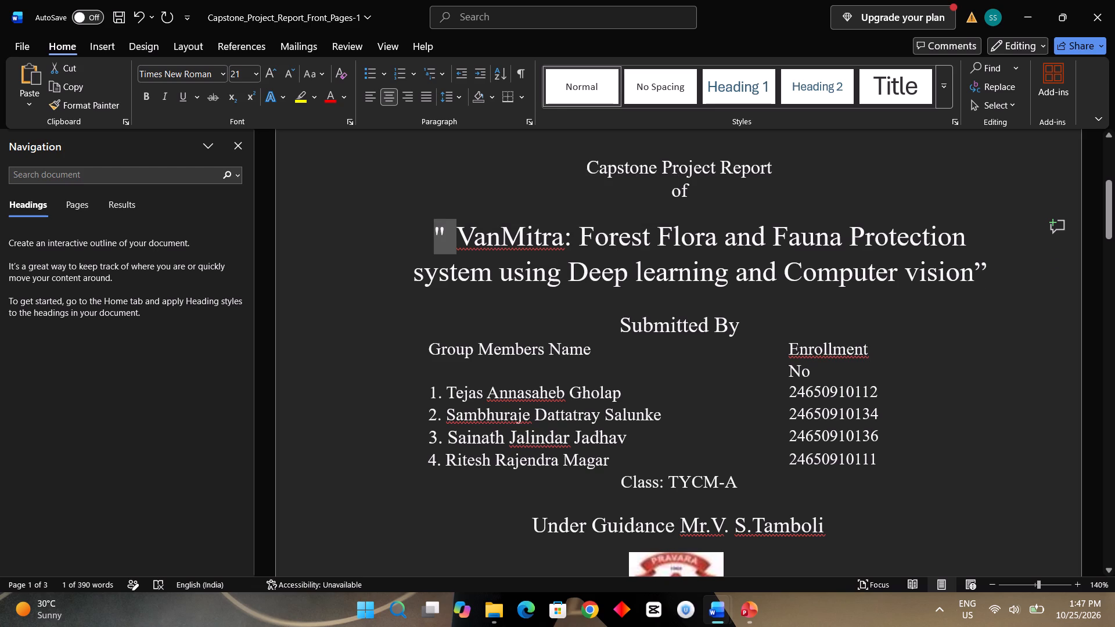
key("ctrl+c")
left_click(992, 265)
key("BackSpace")
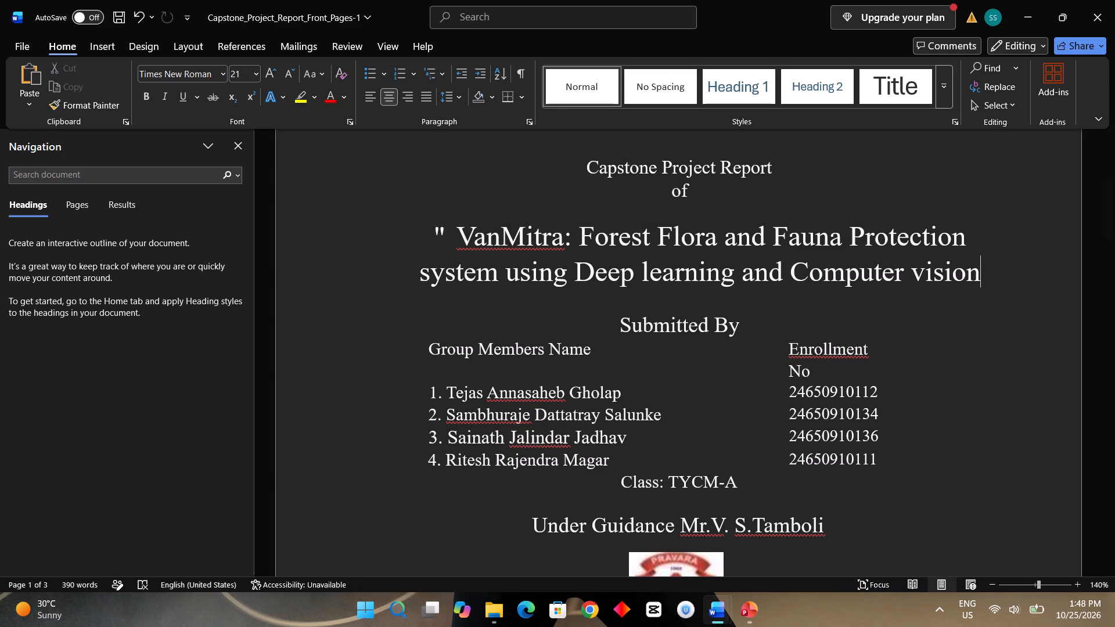
key("ctrl+v")
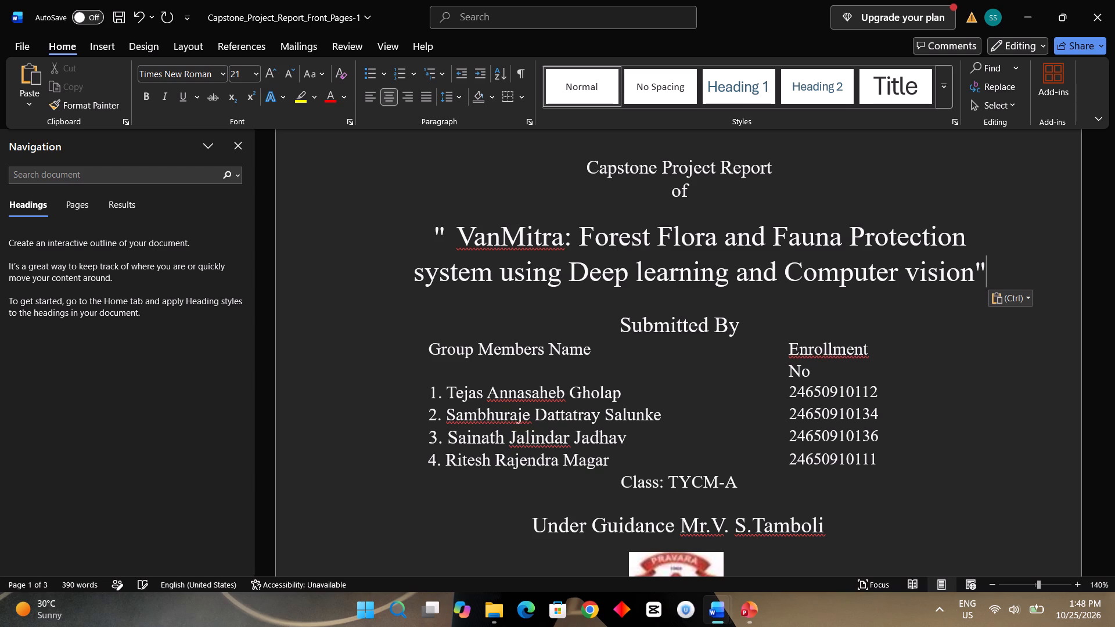
Move the VanMitra title on the certificate page into its own paragraph below "Certified that the Capstone Project Report entitled".
scroll(907, 311, "down", 1)
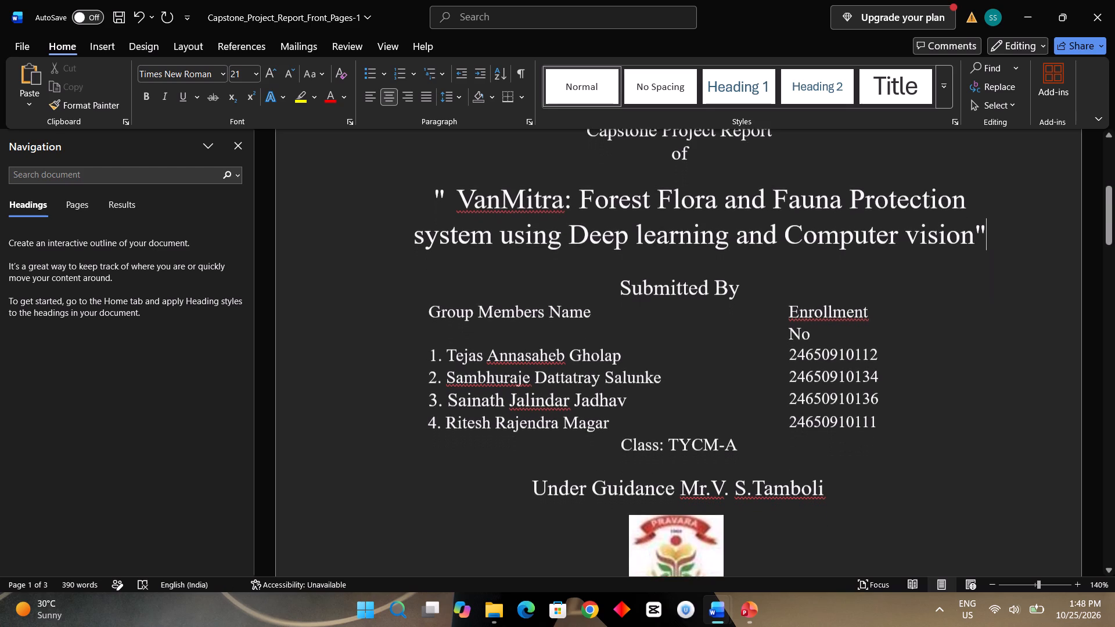
scroll(907, 311, "down", 1)
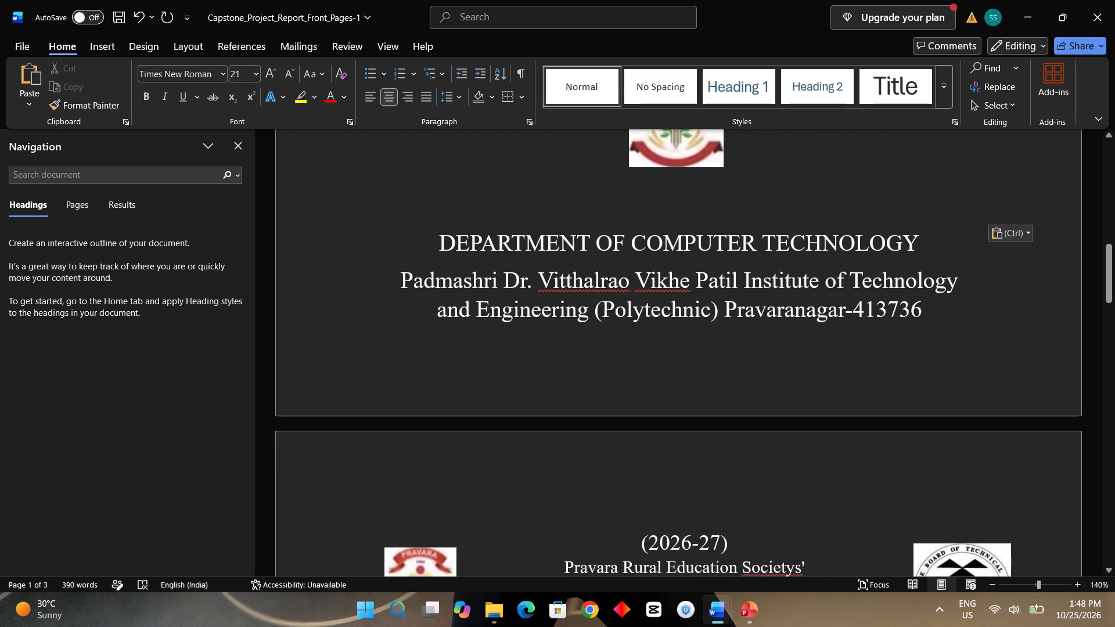
scroll(907, 311, "down", 1)
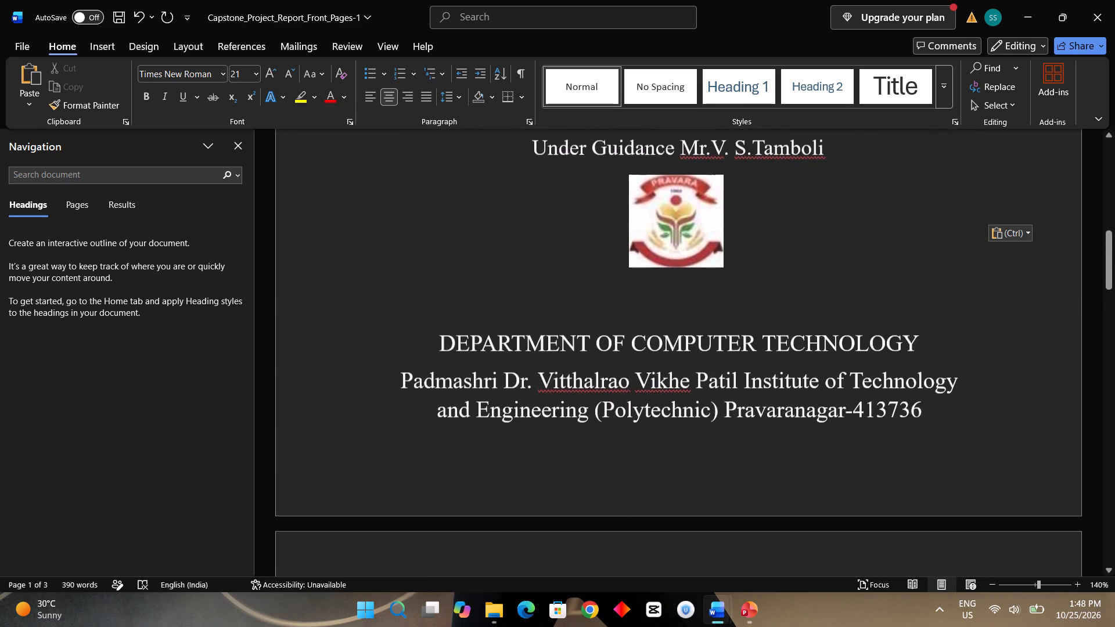
scroll(907, 311, "down", 2)
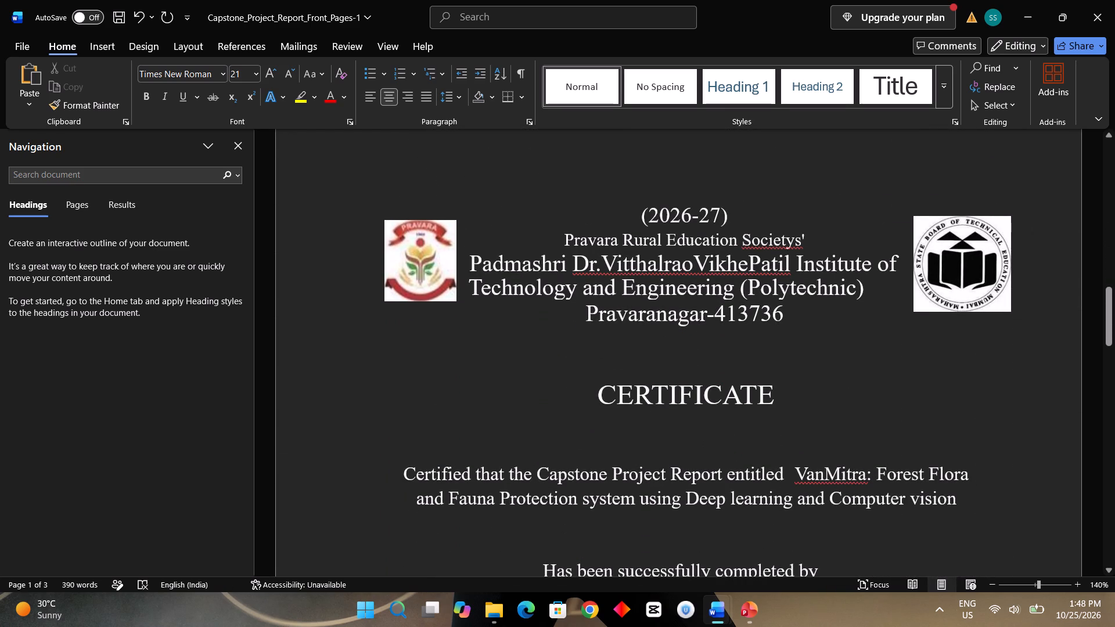
scroll(836, 448, "down", 1)
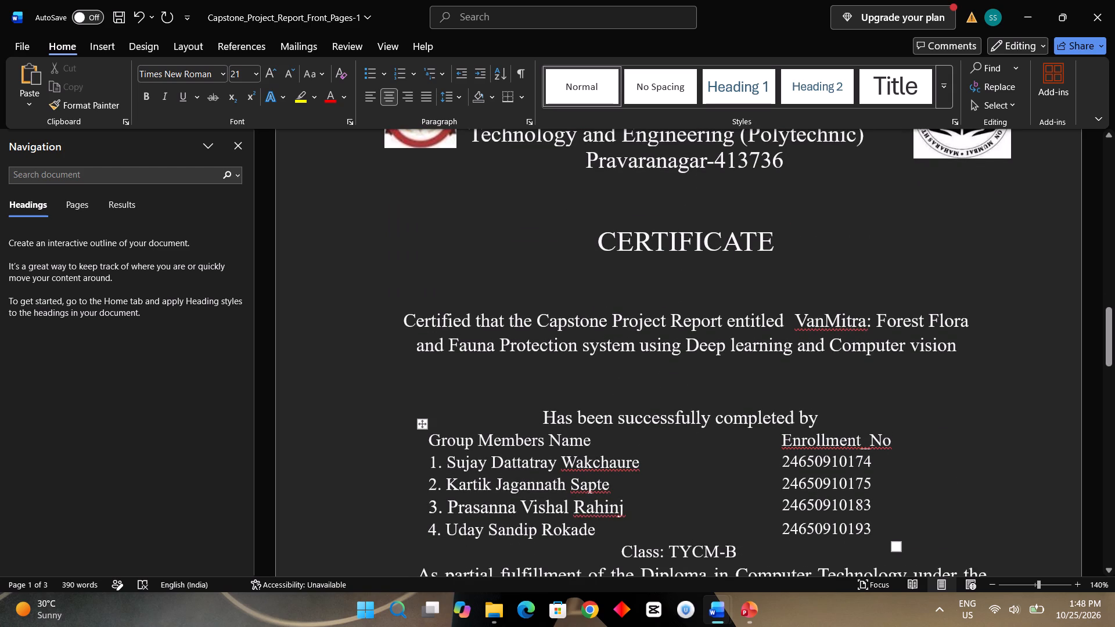
left_click(795, 319)
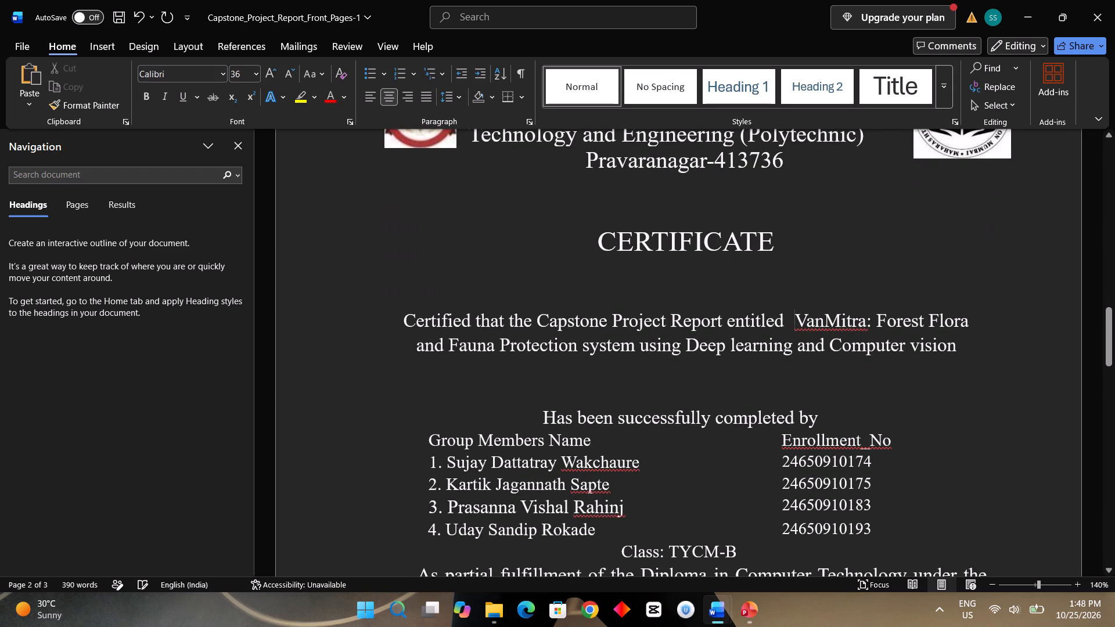
key("Return")
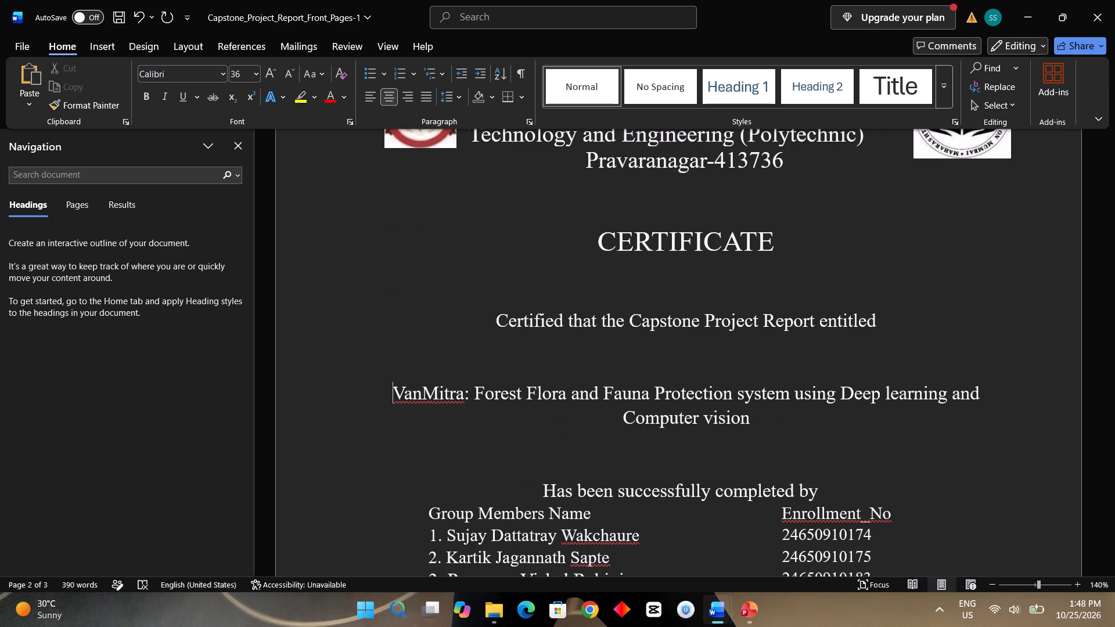
Set the font size of the certificate page's full VanMitra title to 20.
scroll(789, 406, "down", 1)
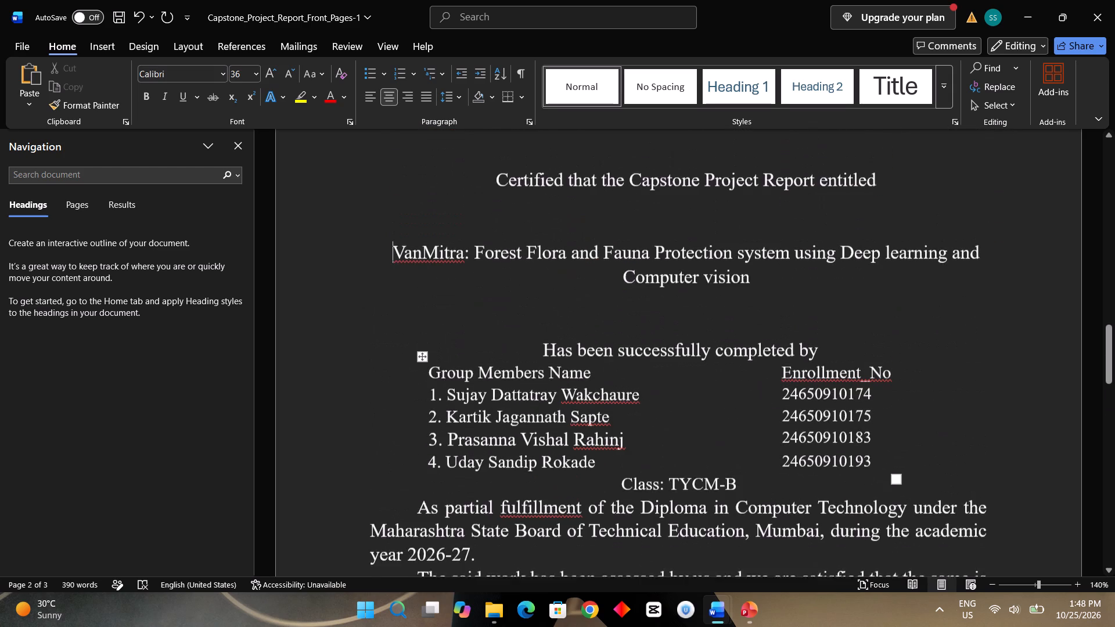
left_click(769, 294)
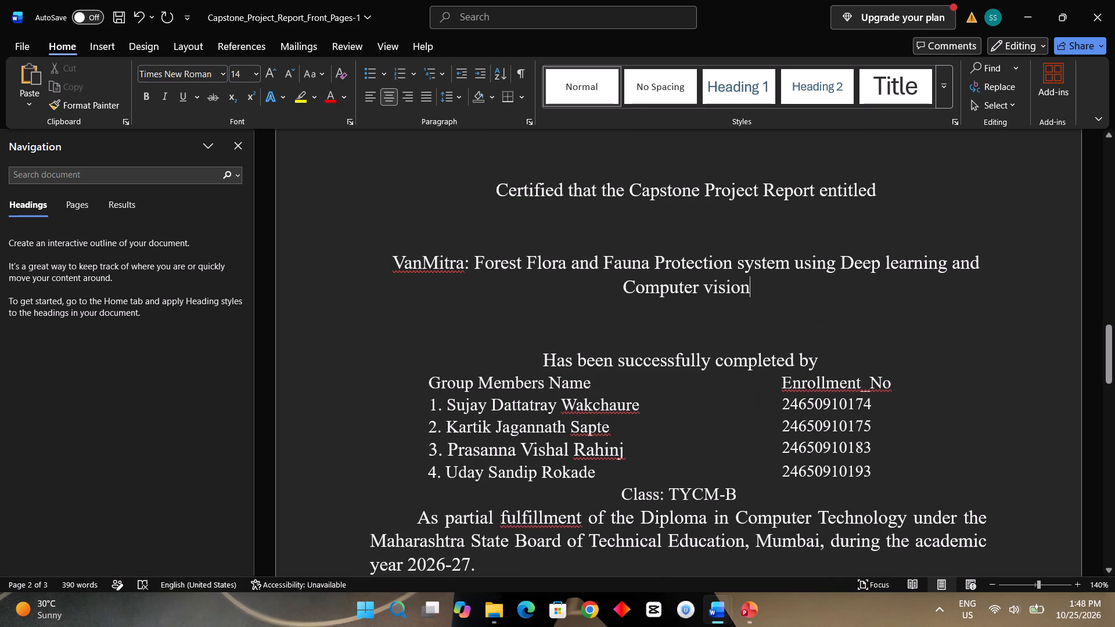
left_click_drag(769, 294, 740, 284)
left_click_drag(740, 284, 421, 265)
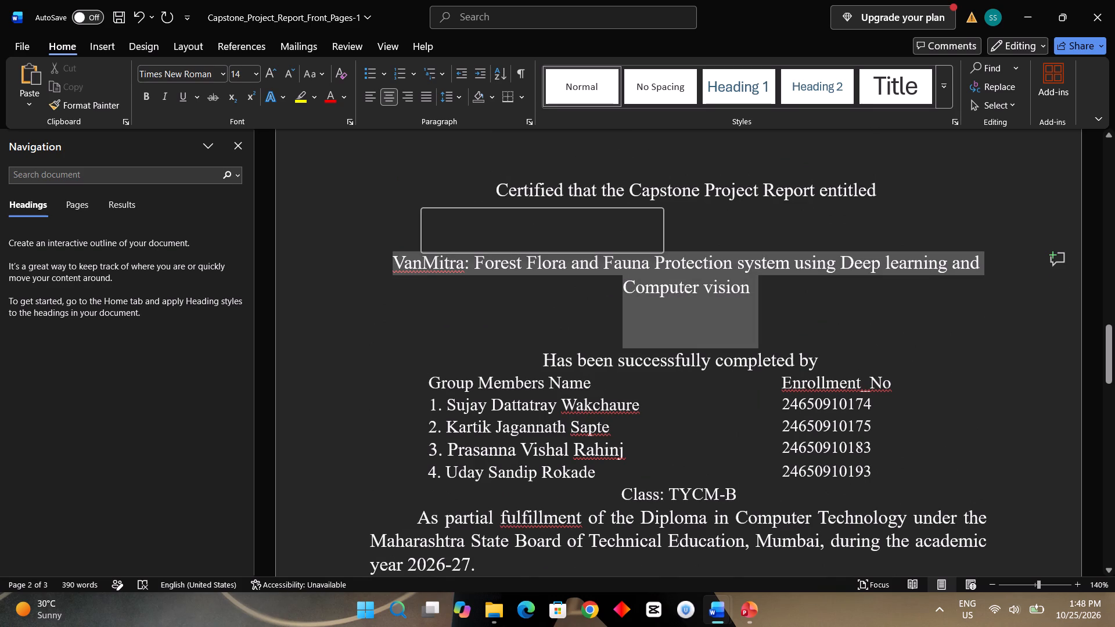
left_click(255, 70)
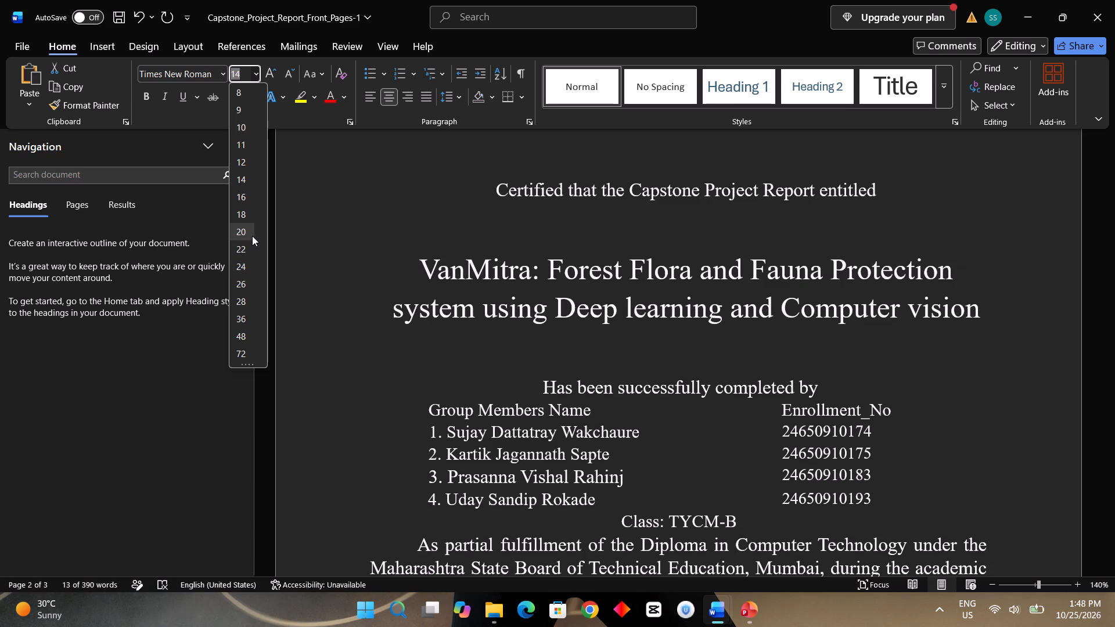
left_click(251, 236)
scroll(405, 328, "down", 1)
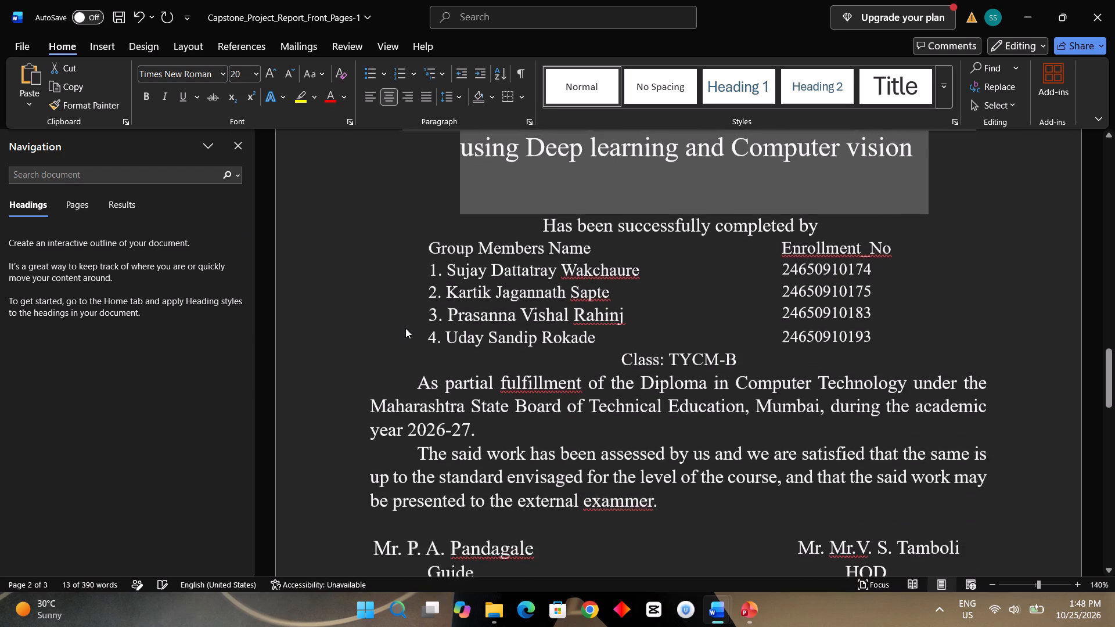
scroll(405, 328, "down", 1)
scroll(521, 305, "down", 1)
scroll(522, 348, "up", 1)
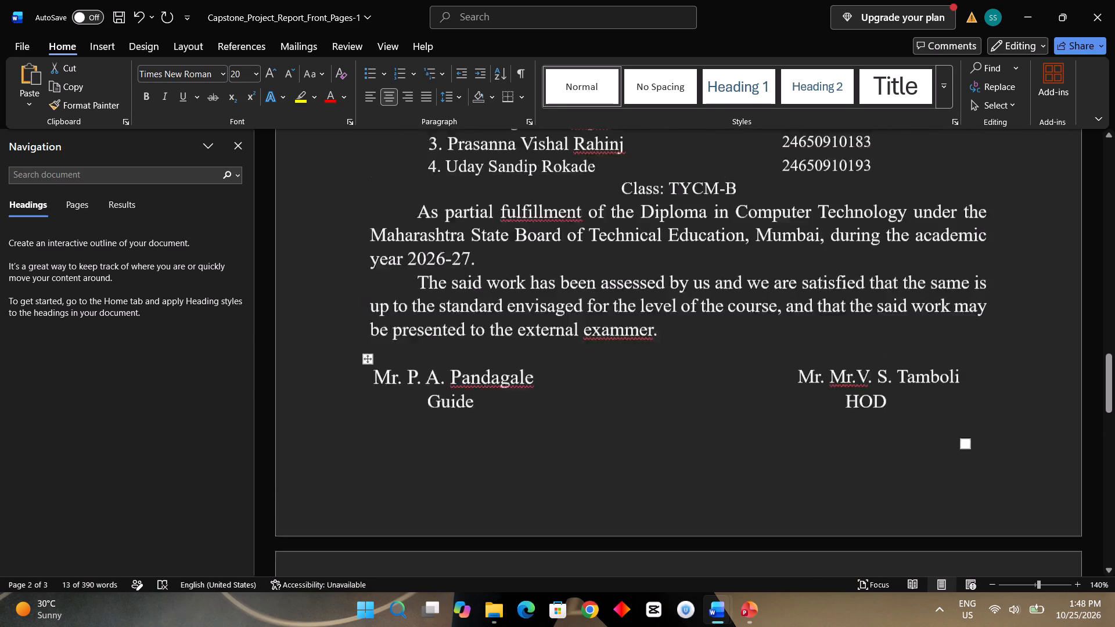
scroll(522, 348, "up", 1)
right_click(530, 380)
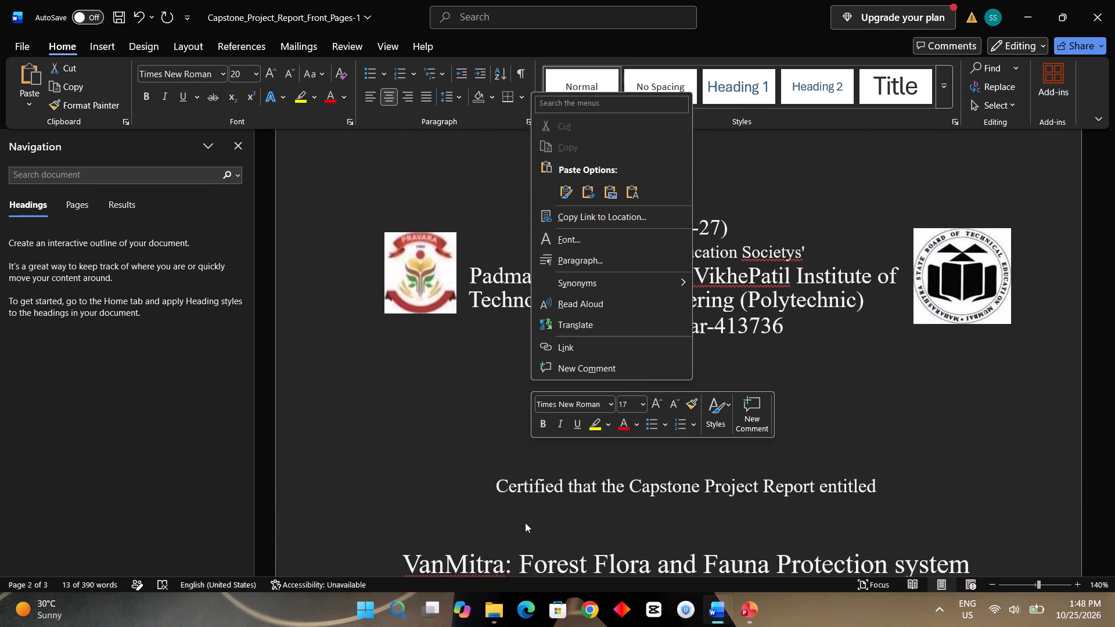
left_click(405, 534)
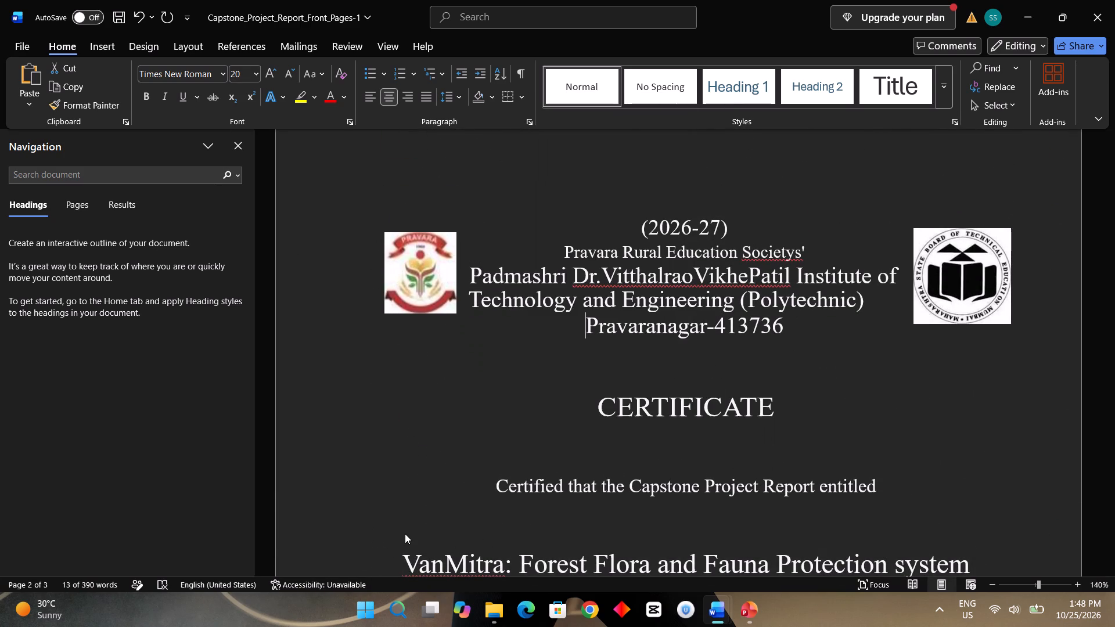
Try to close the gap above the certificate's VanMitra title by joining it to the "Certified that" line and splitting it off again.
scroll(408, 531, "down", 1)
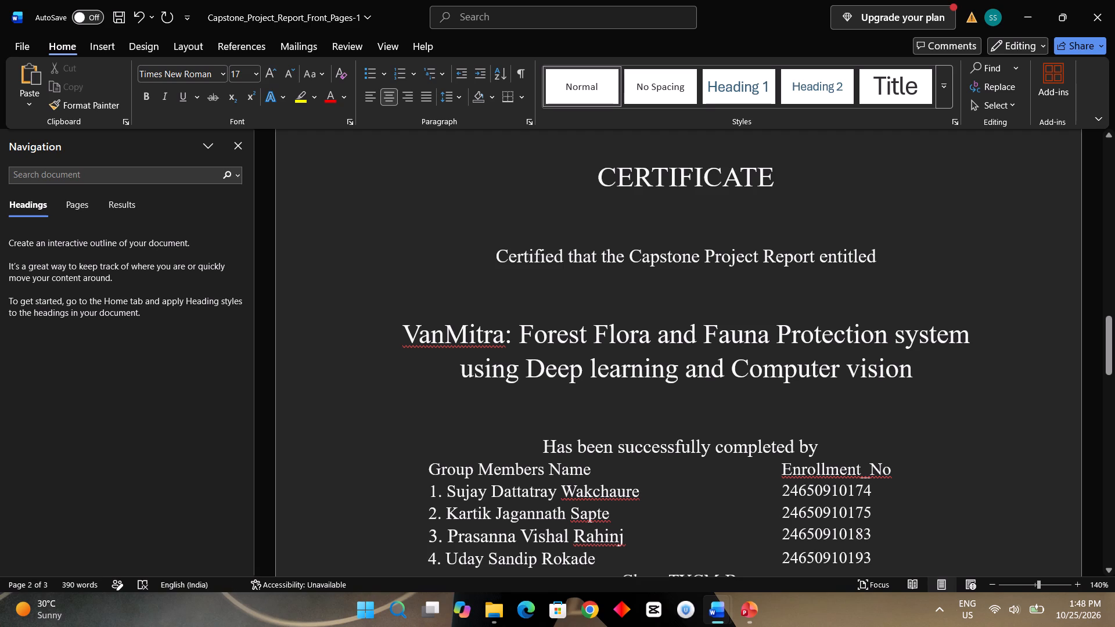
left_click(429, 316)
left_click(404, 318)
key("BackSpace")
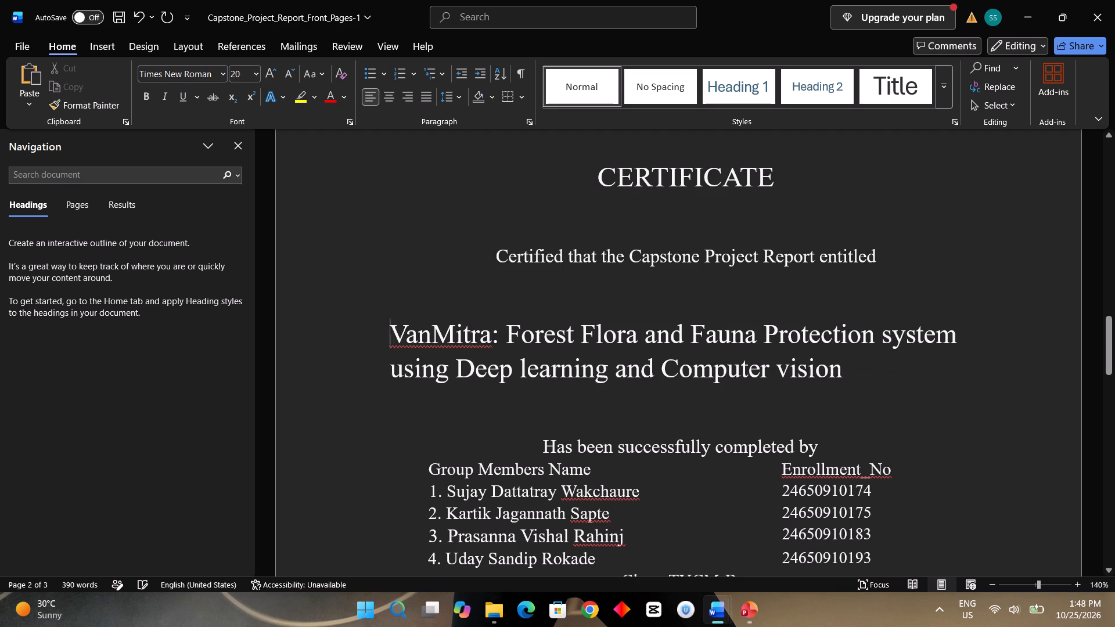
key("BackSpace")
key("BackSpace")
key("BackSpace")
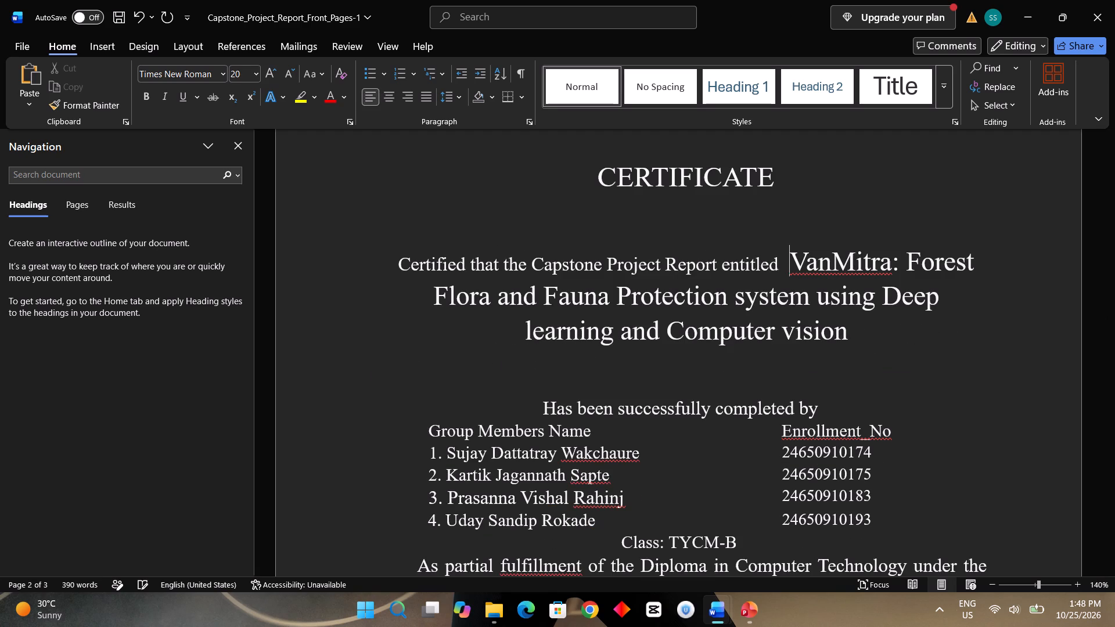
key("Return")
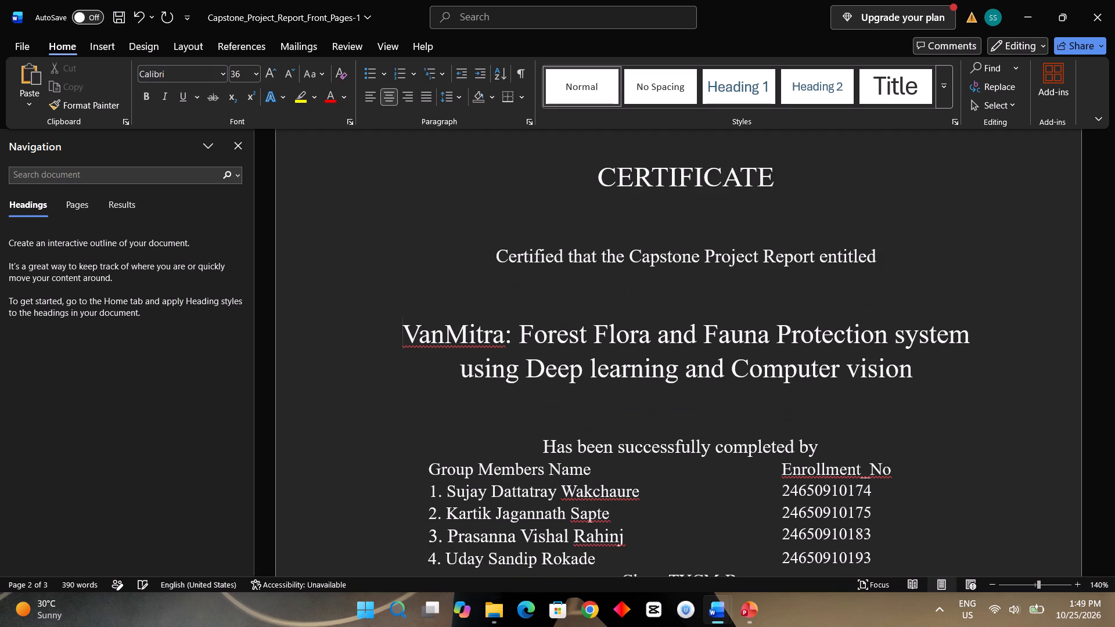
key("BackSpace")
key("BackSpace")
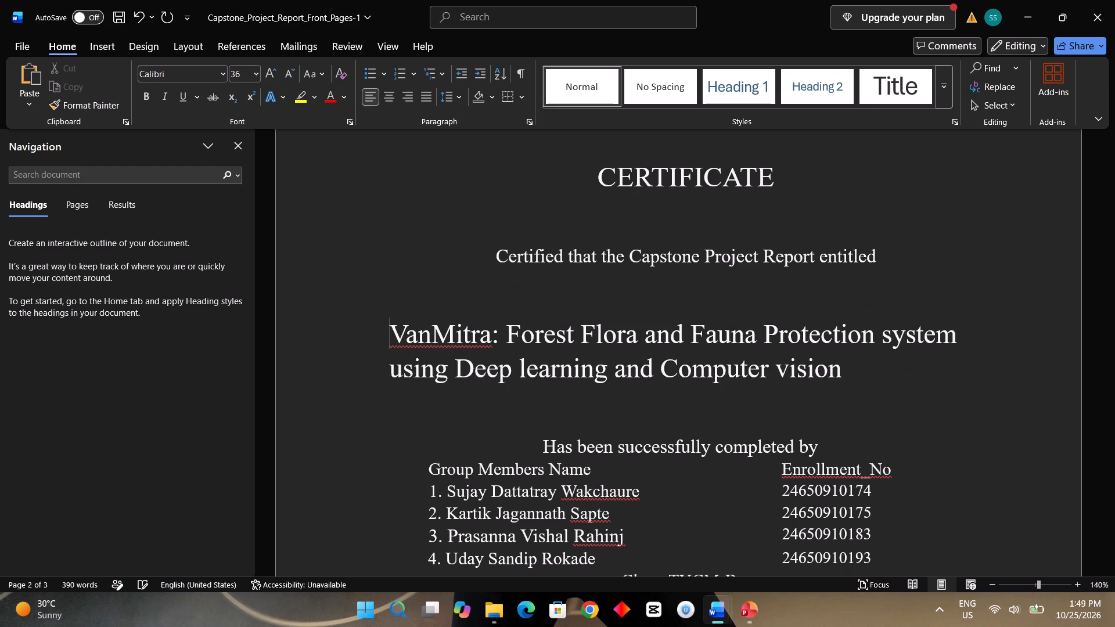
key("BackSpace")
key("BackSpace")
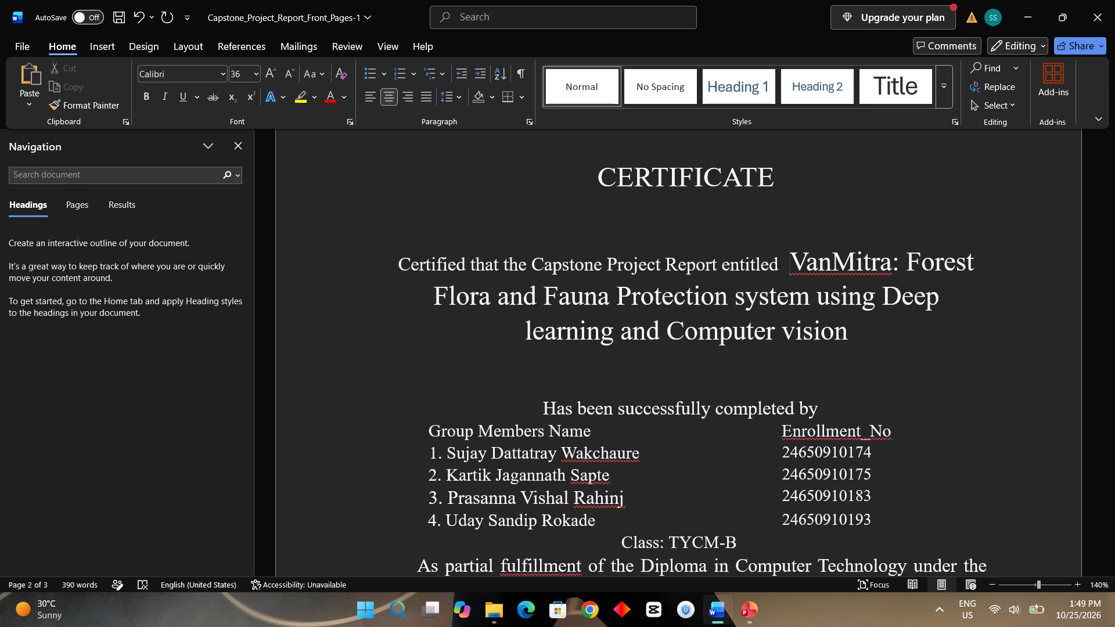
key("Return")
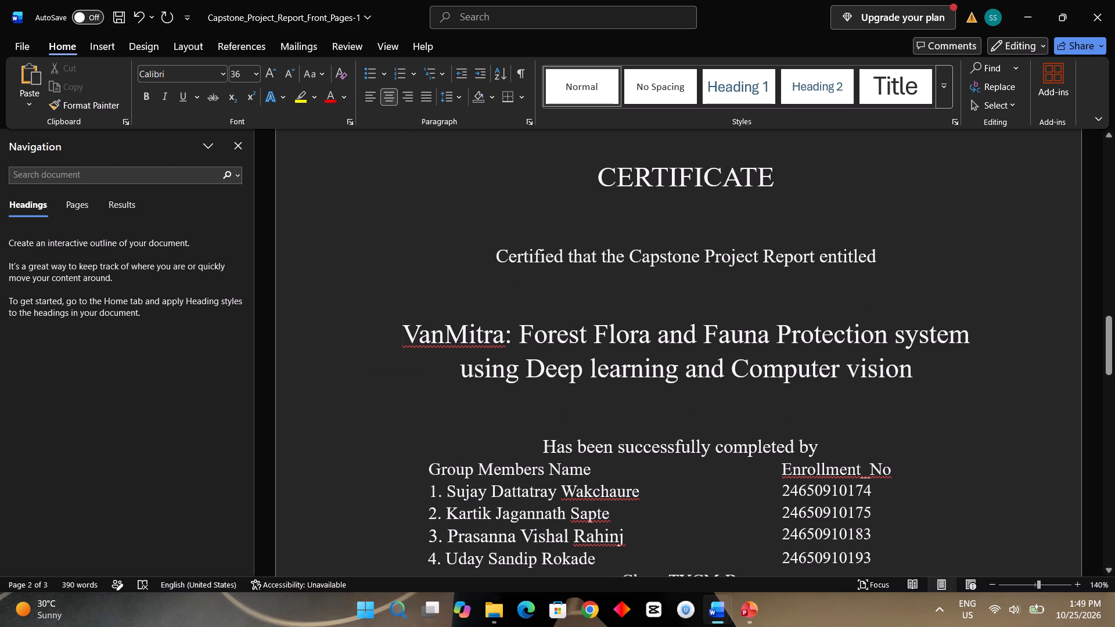
Insert three spaces before "VanMitra" at the start of the certificate page's title.
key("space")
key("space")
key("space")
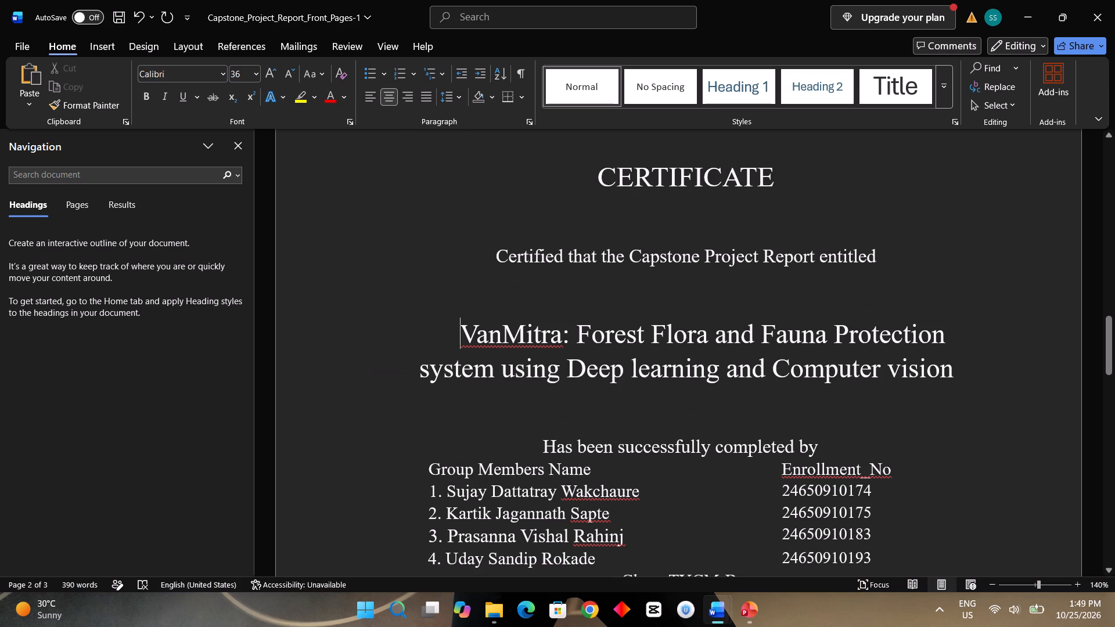
Set the line spacing of the "Certified that the Capstone Project Report entitled" line and the VanMitra title to 1.0.
left_click(625, 298)
double_click(625, 298)
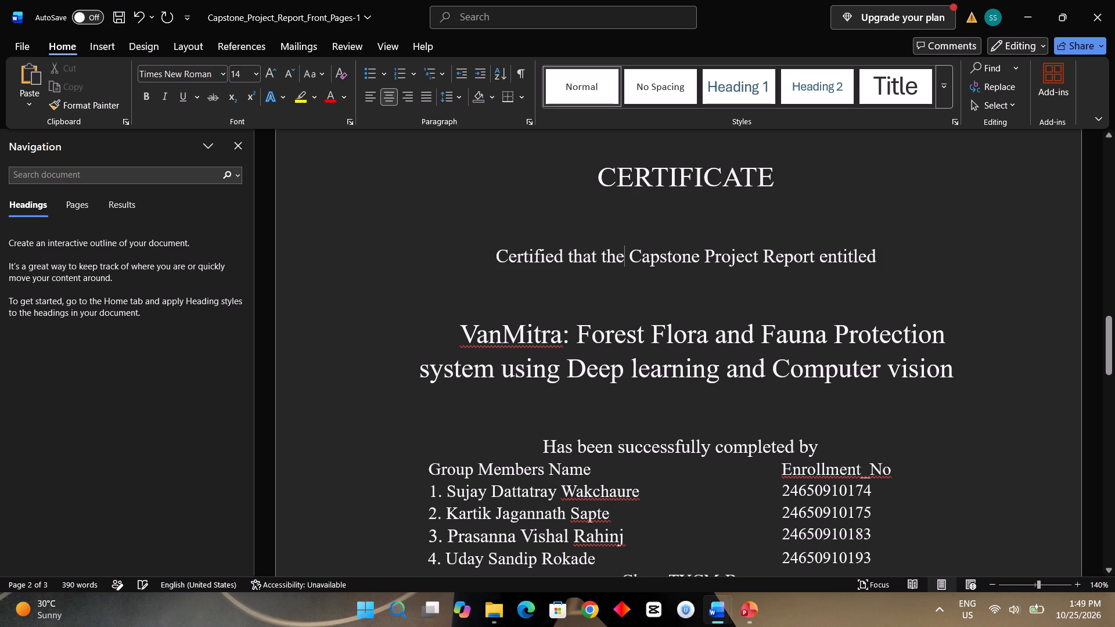
double_click(666, 295)
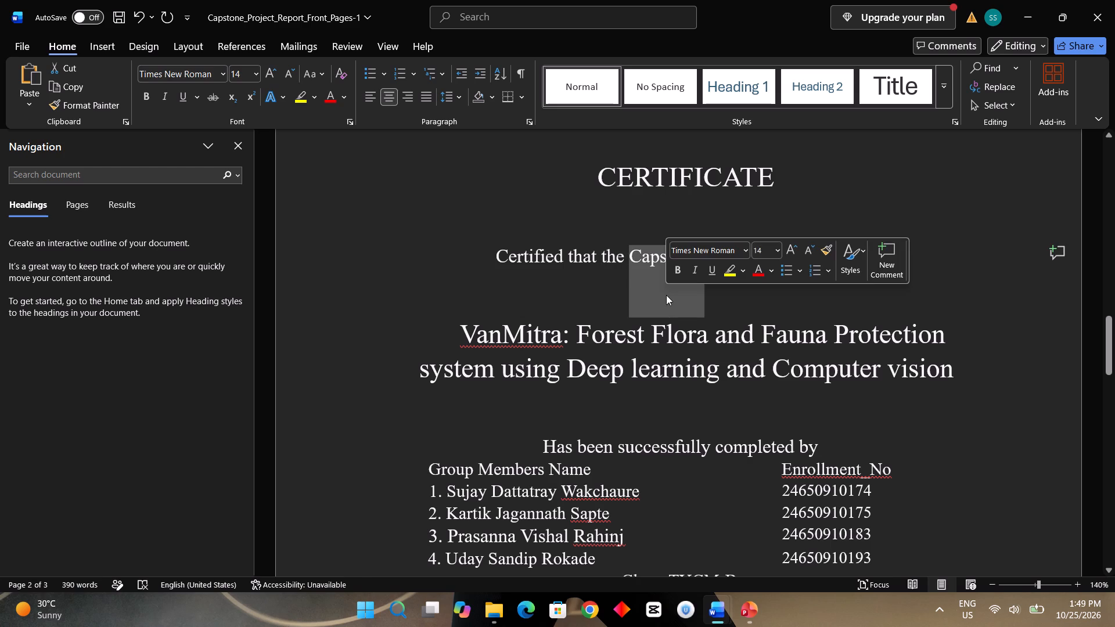
double_click(516, 296)
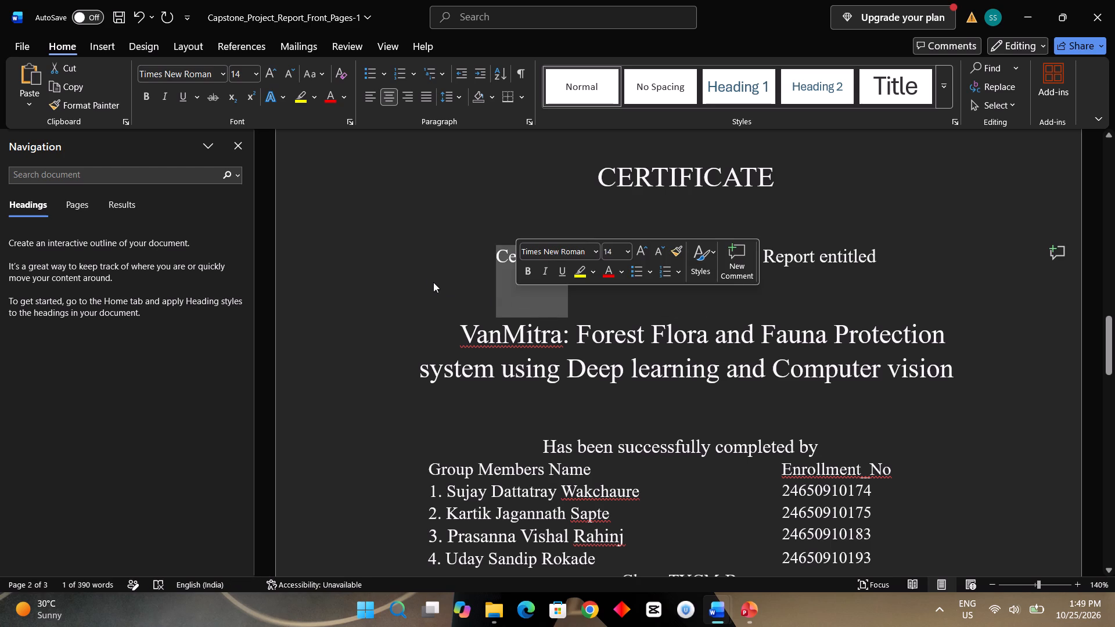
left_click(426, 276)
left_click_drag(436, 265, 524, 289)
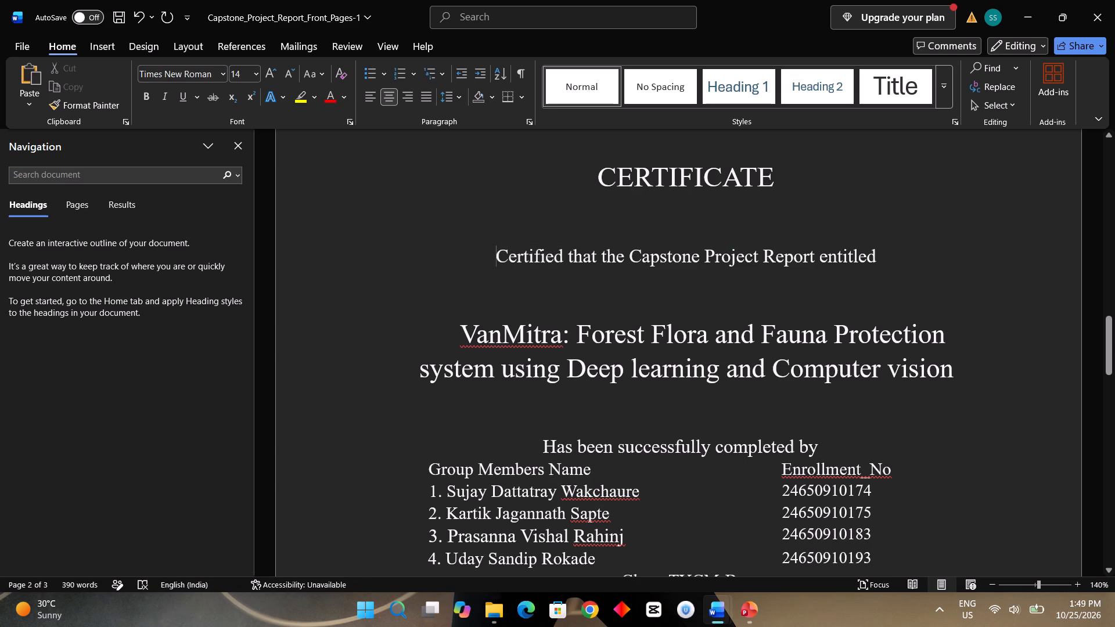
left_click_drag(524, 289, 920, 379)
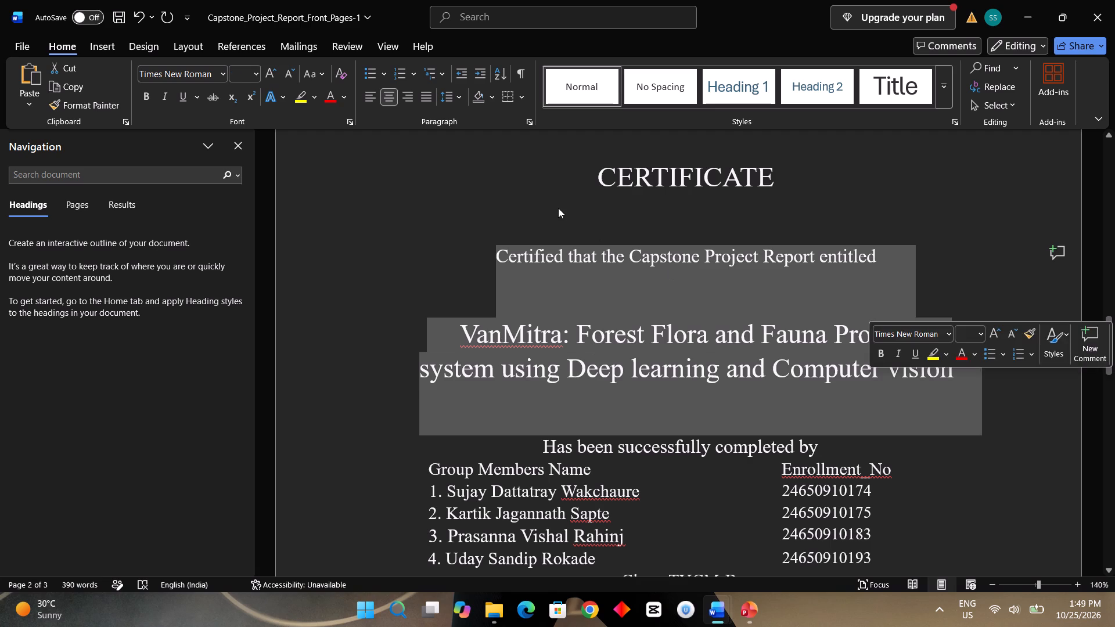
left_click(454, 91)
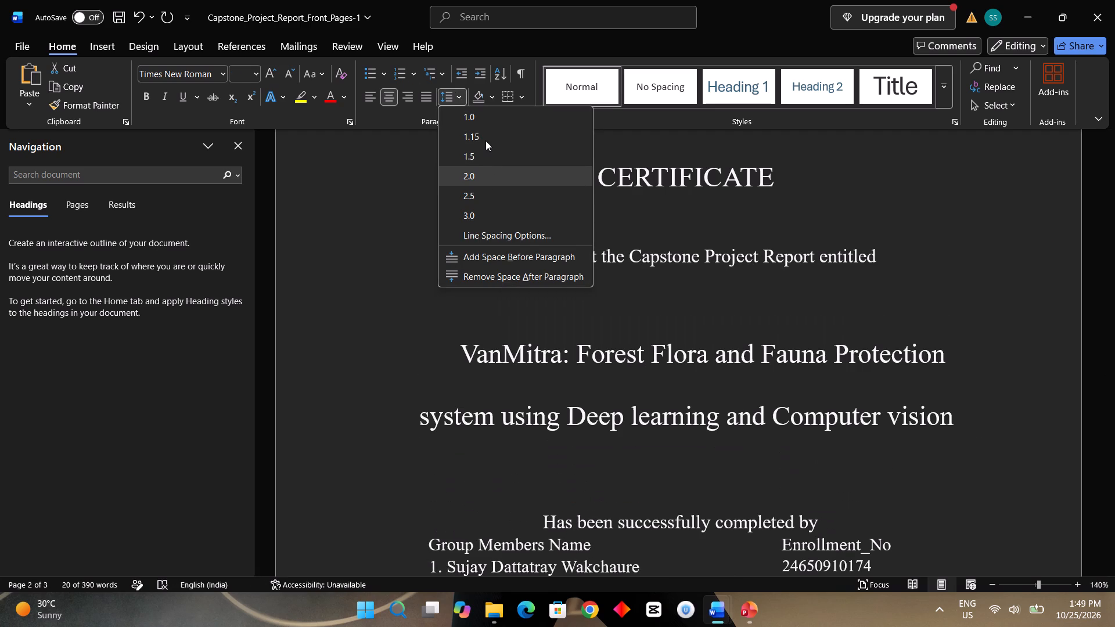
left_click(467, 117)
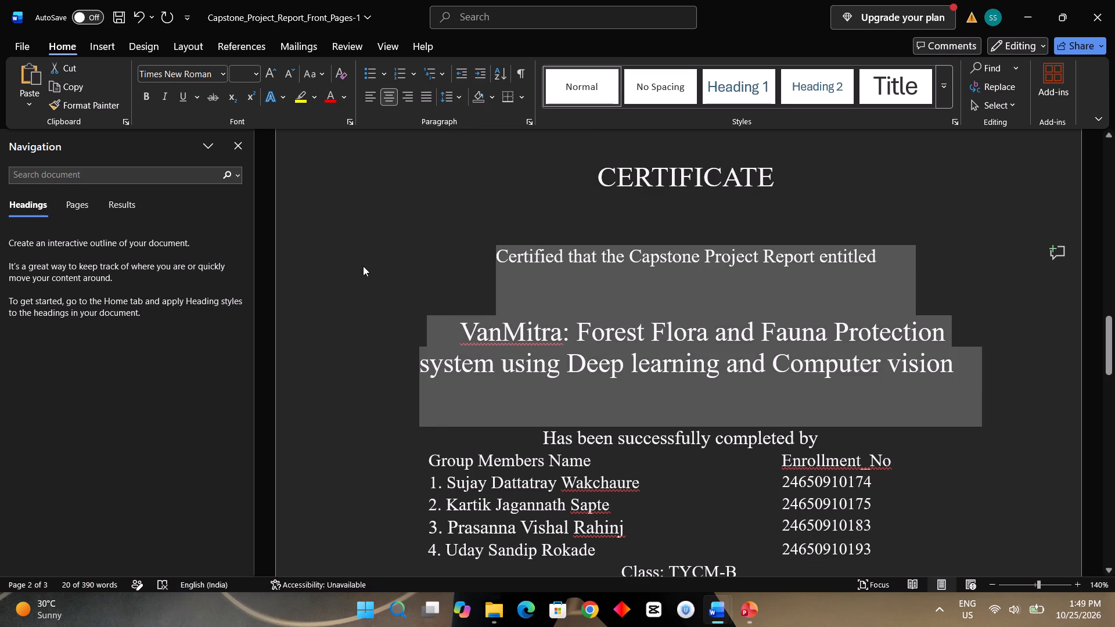
left_click(363, 266)
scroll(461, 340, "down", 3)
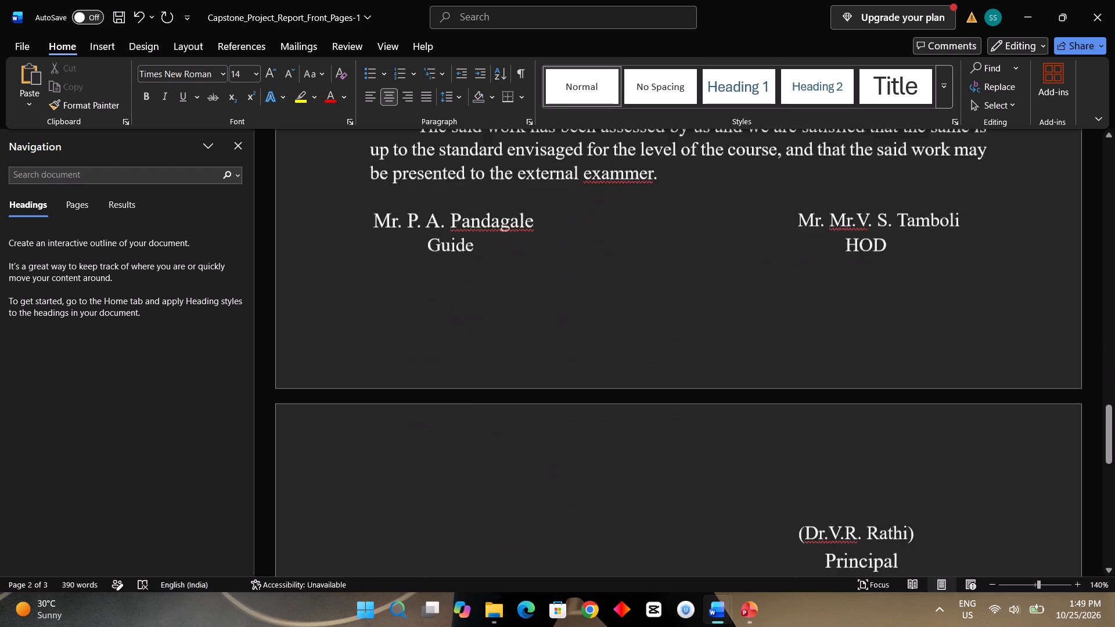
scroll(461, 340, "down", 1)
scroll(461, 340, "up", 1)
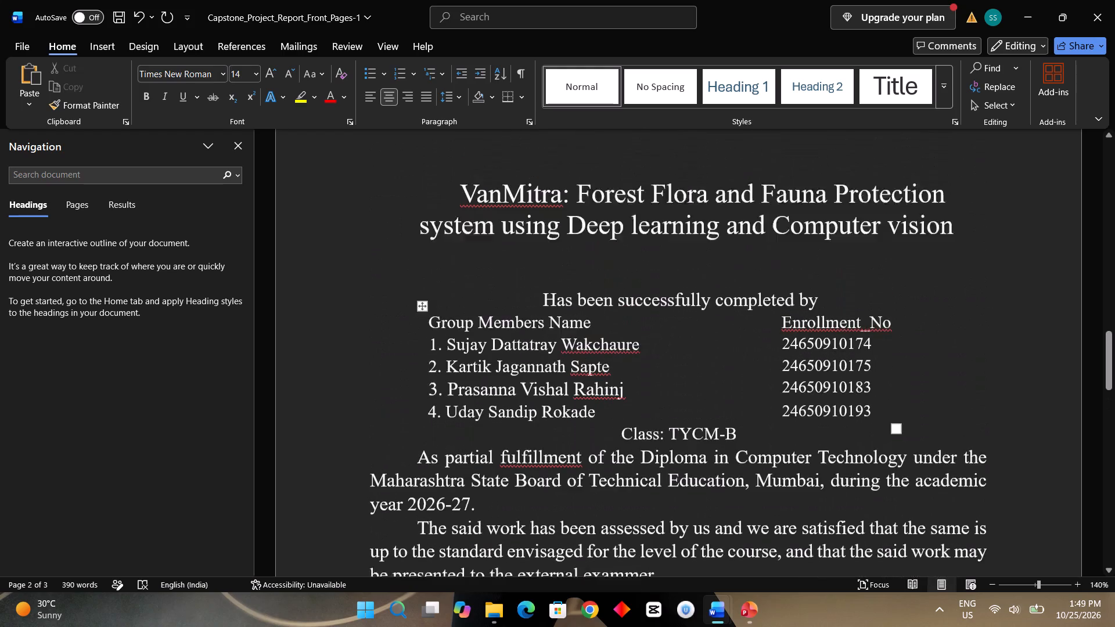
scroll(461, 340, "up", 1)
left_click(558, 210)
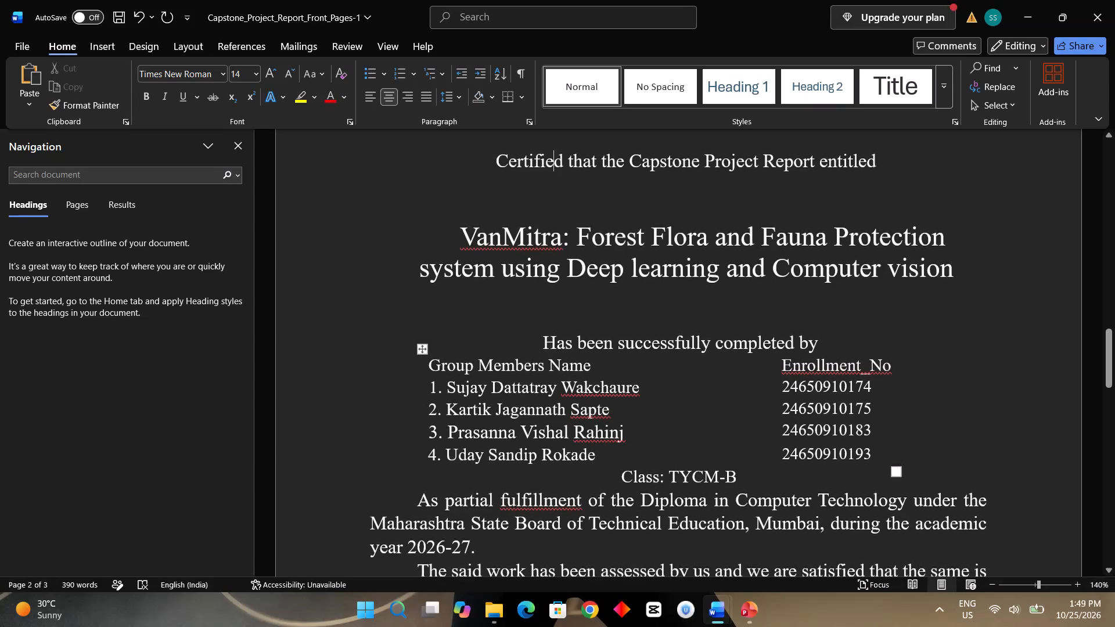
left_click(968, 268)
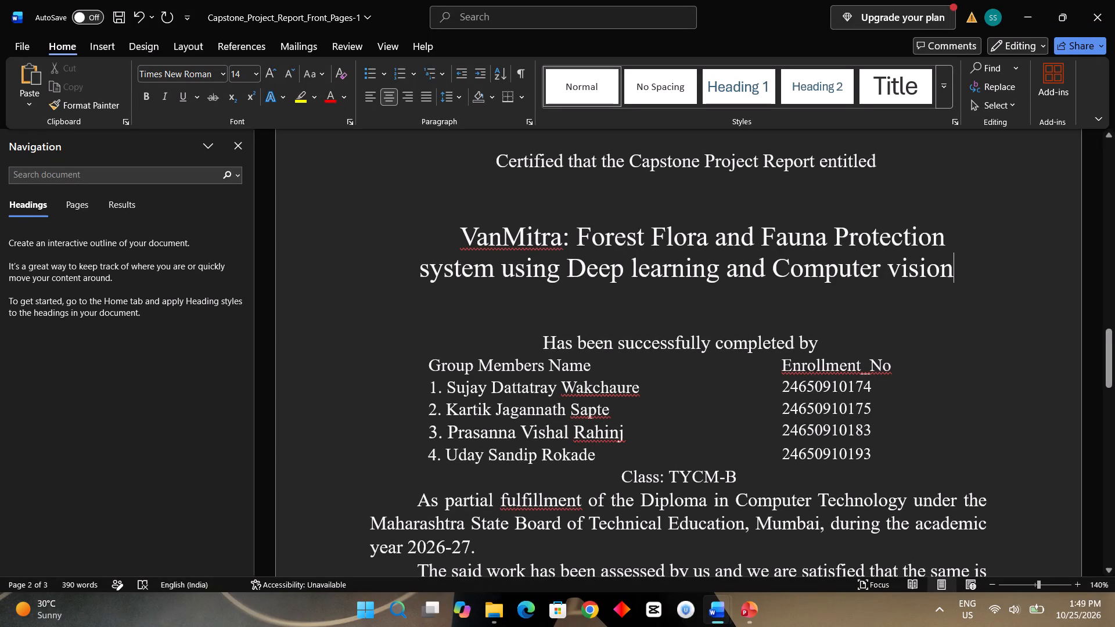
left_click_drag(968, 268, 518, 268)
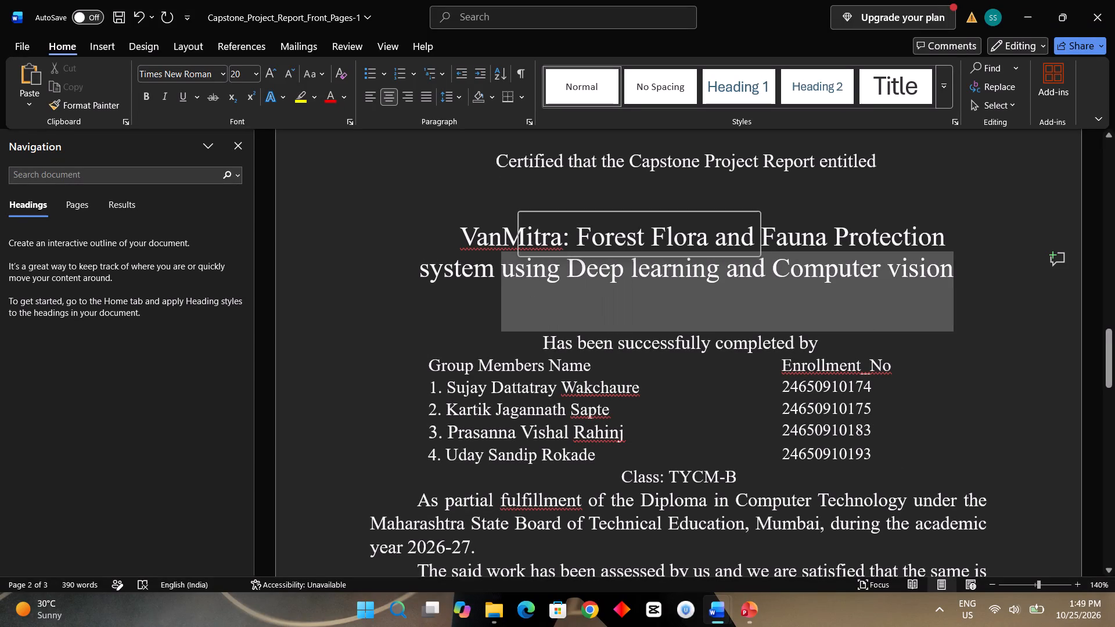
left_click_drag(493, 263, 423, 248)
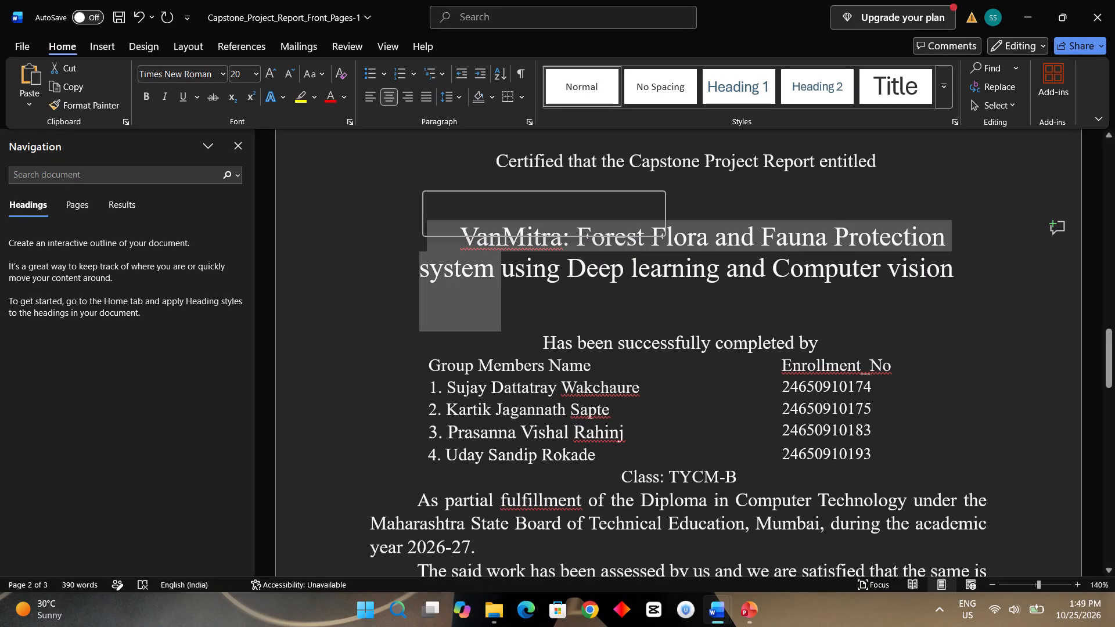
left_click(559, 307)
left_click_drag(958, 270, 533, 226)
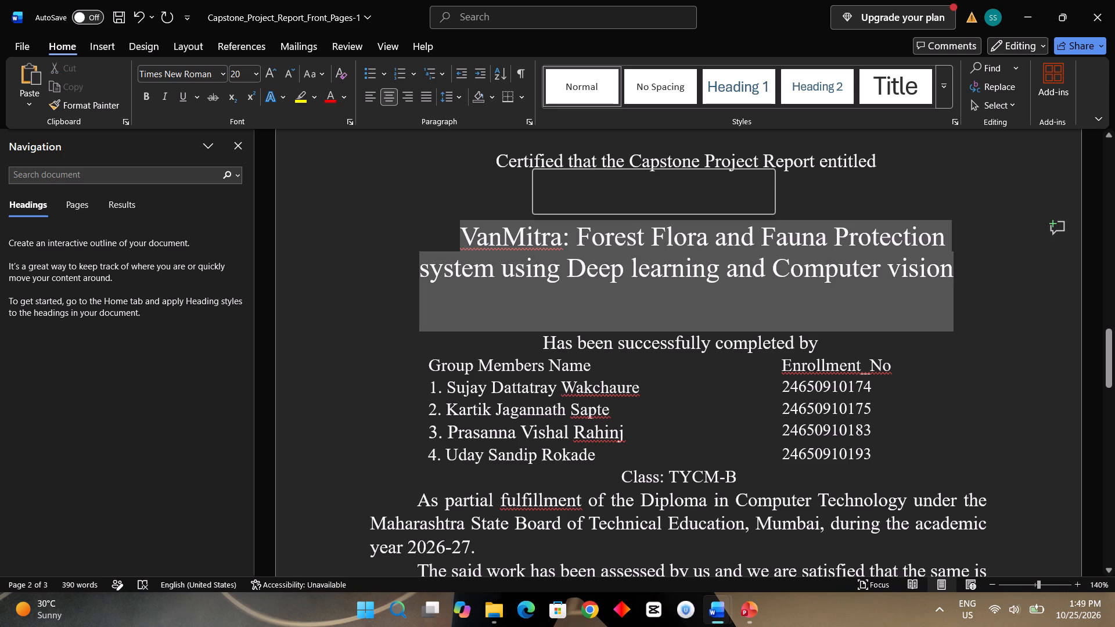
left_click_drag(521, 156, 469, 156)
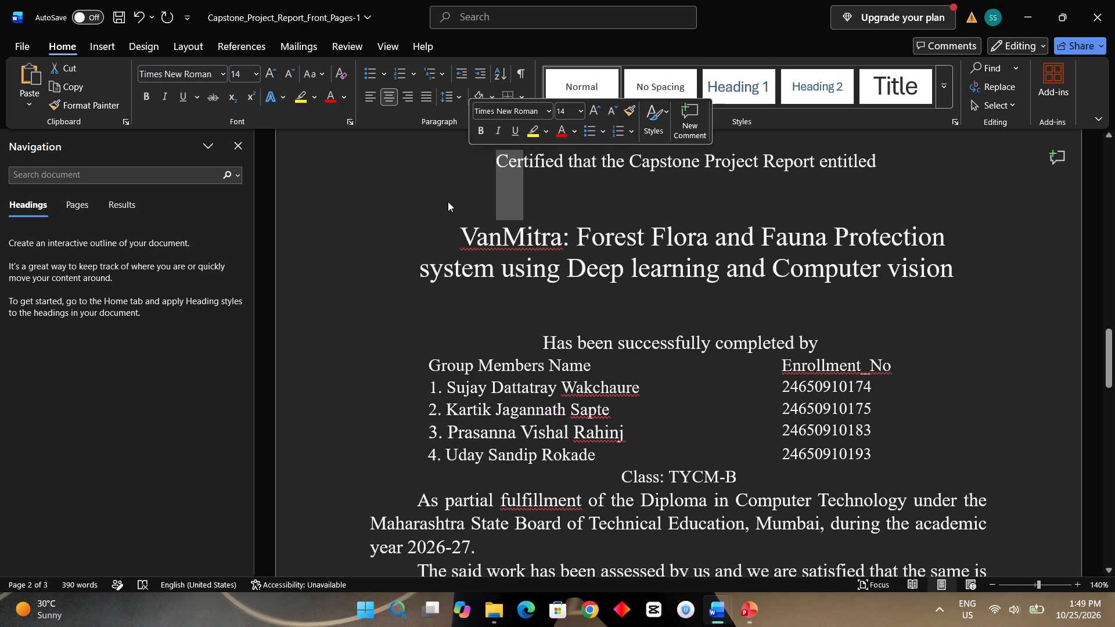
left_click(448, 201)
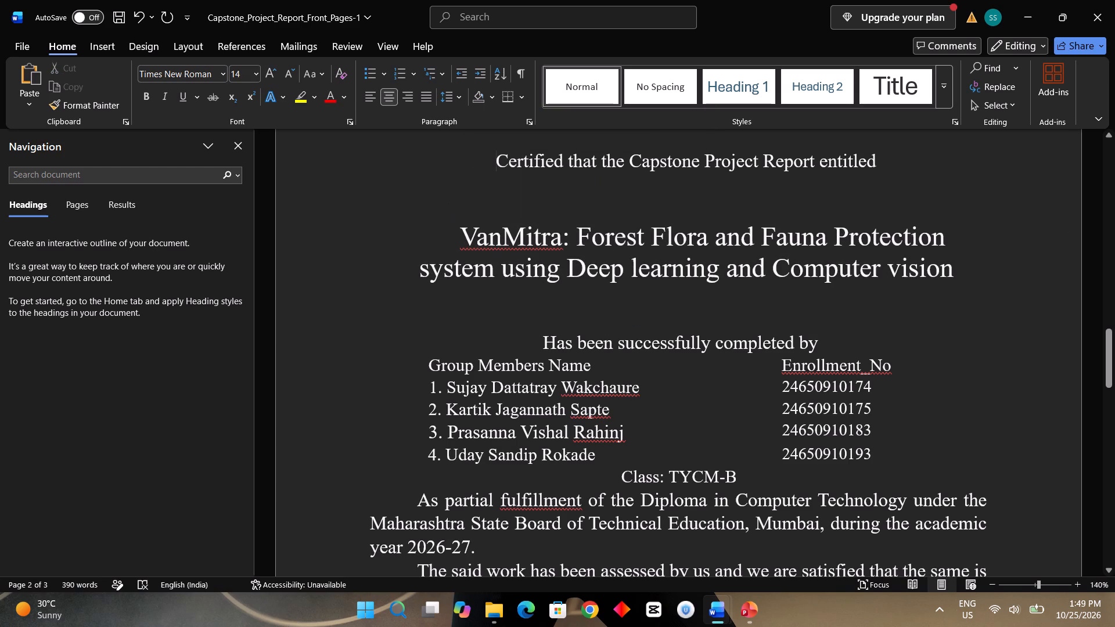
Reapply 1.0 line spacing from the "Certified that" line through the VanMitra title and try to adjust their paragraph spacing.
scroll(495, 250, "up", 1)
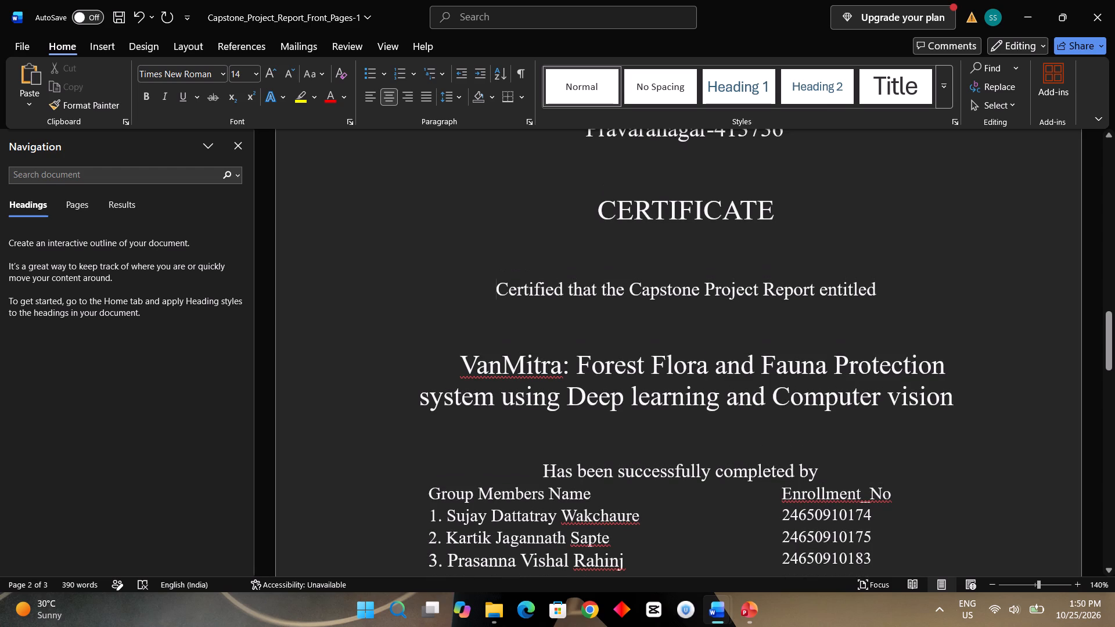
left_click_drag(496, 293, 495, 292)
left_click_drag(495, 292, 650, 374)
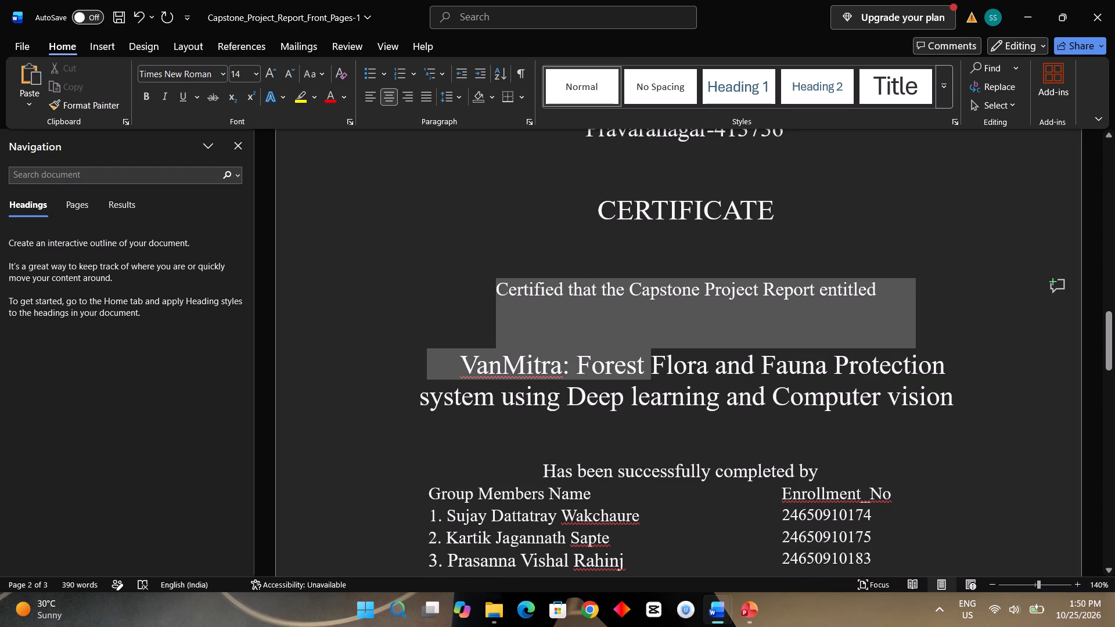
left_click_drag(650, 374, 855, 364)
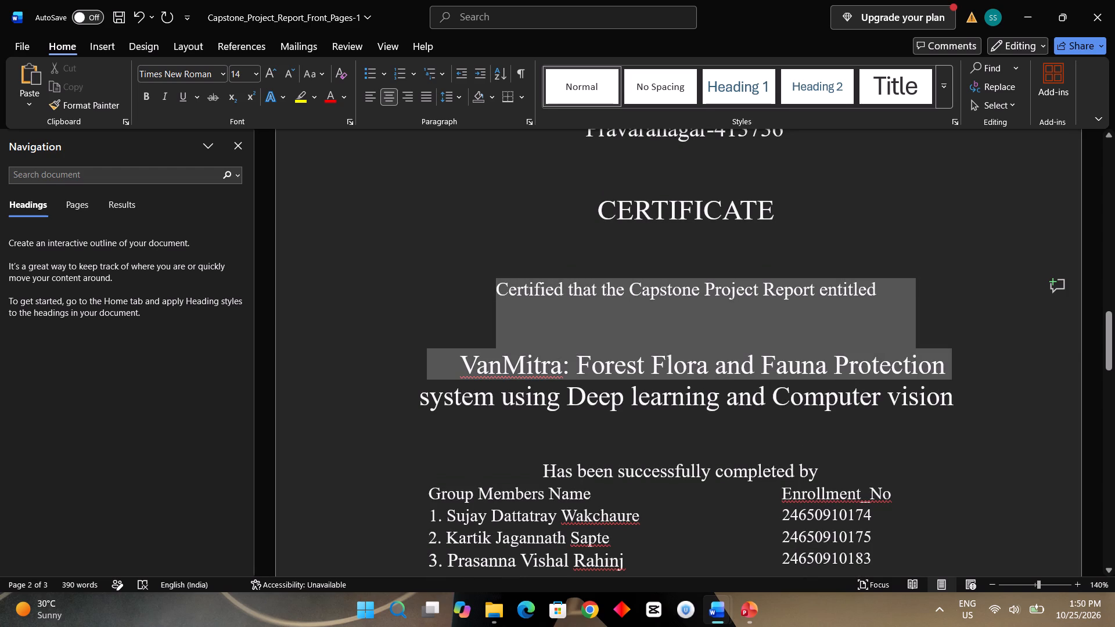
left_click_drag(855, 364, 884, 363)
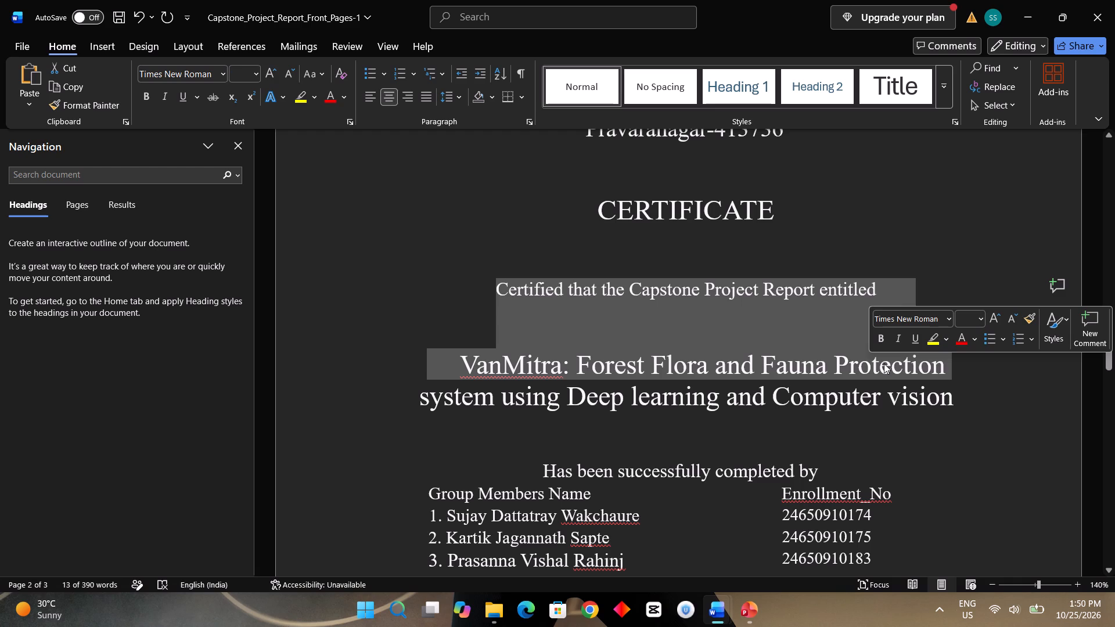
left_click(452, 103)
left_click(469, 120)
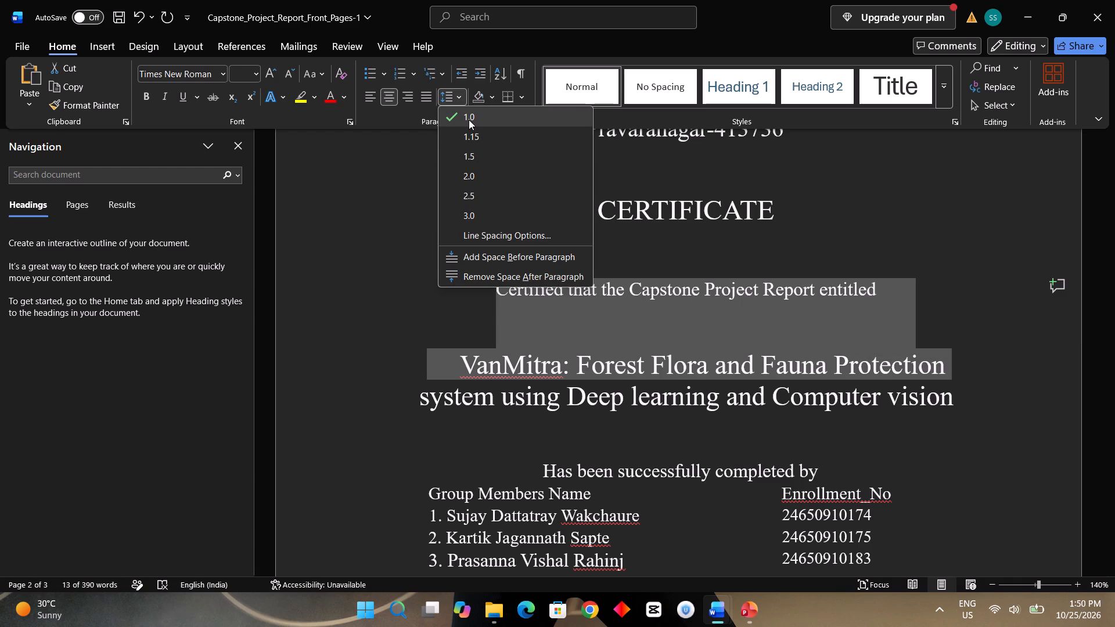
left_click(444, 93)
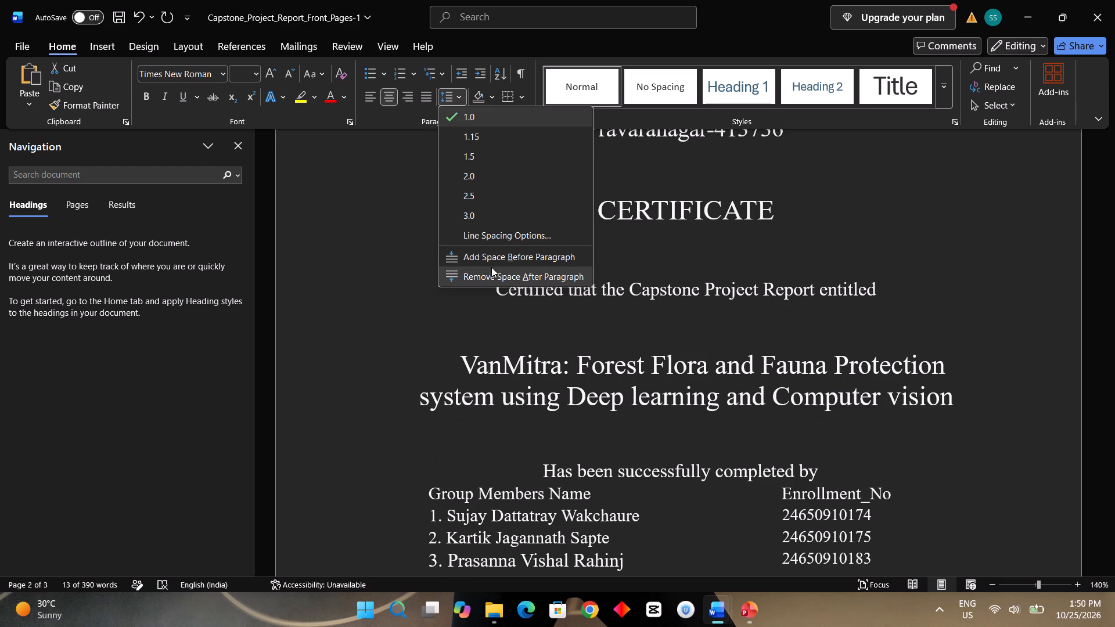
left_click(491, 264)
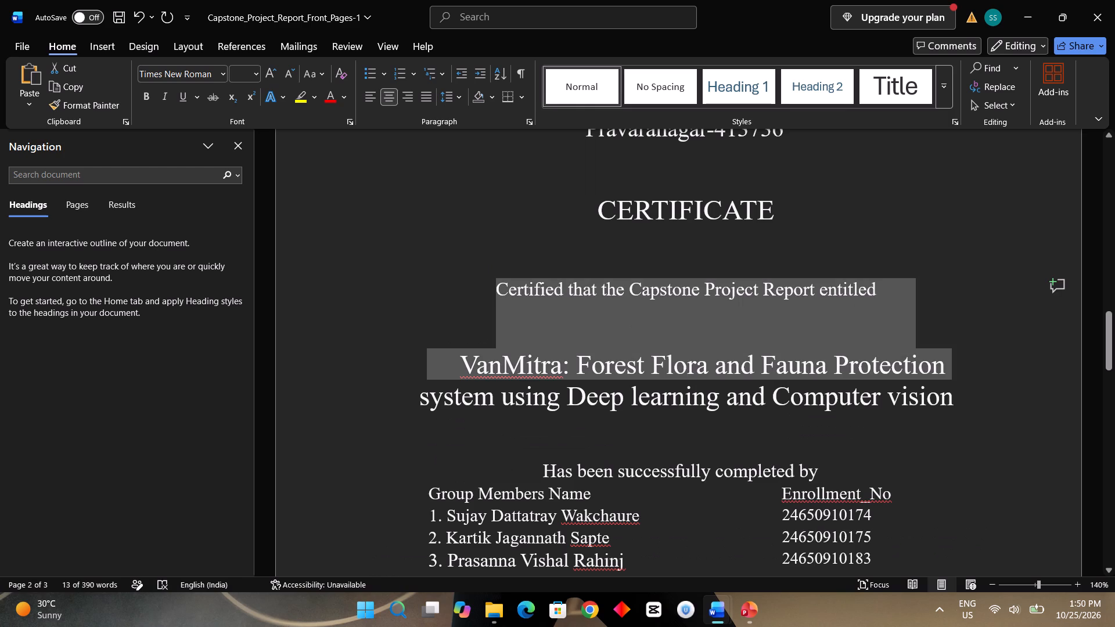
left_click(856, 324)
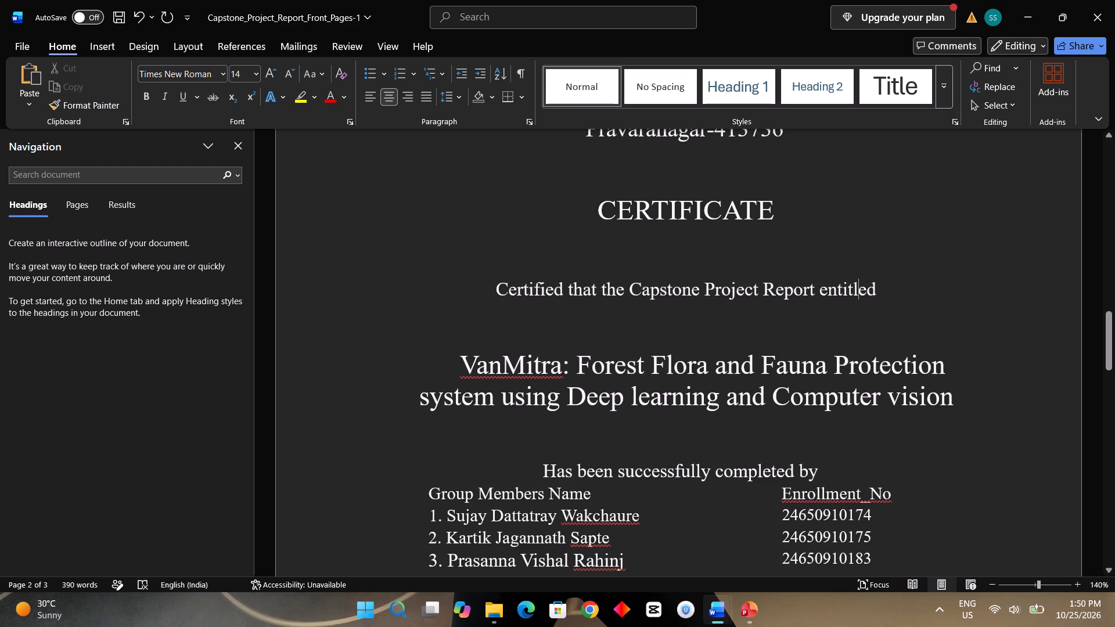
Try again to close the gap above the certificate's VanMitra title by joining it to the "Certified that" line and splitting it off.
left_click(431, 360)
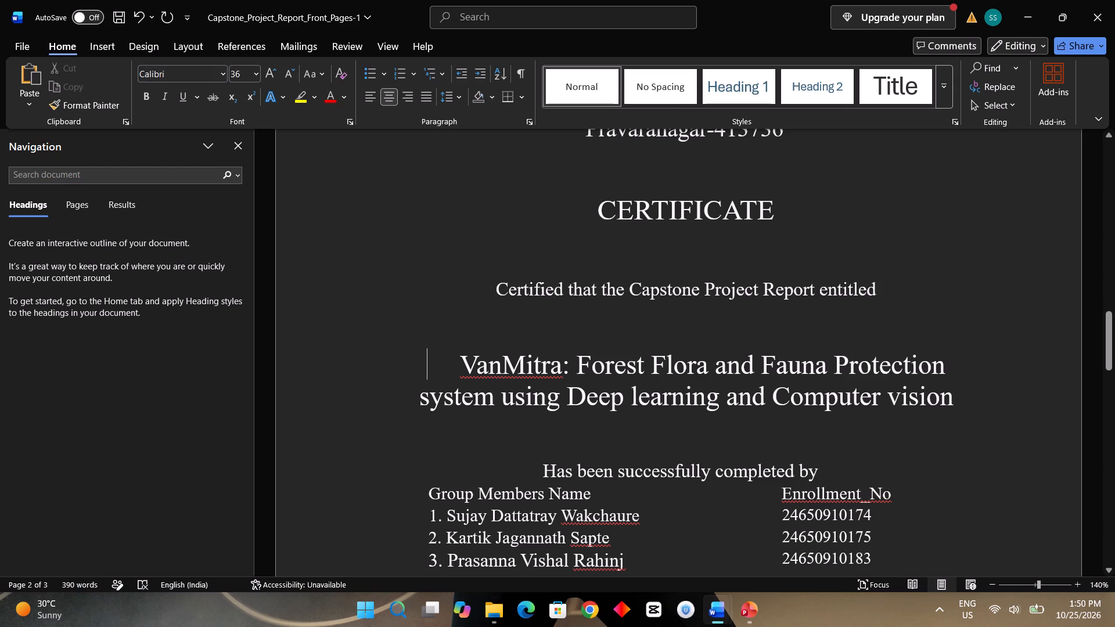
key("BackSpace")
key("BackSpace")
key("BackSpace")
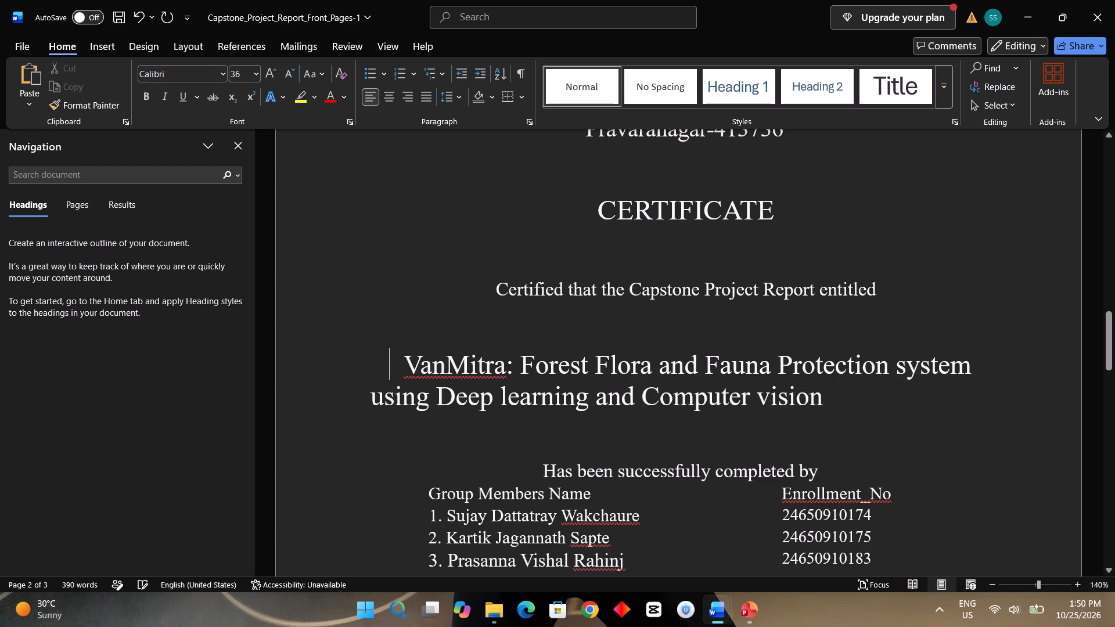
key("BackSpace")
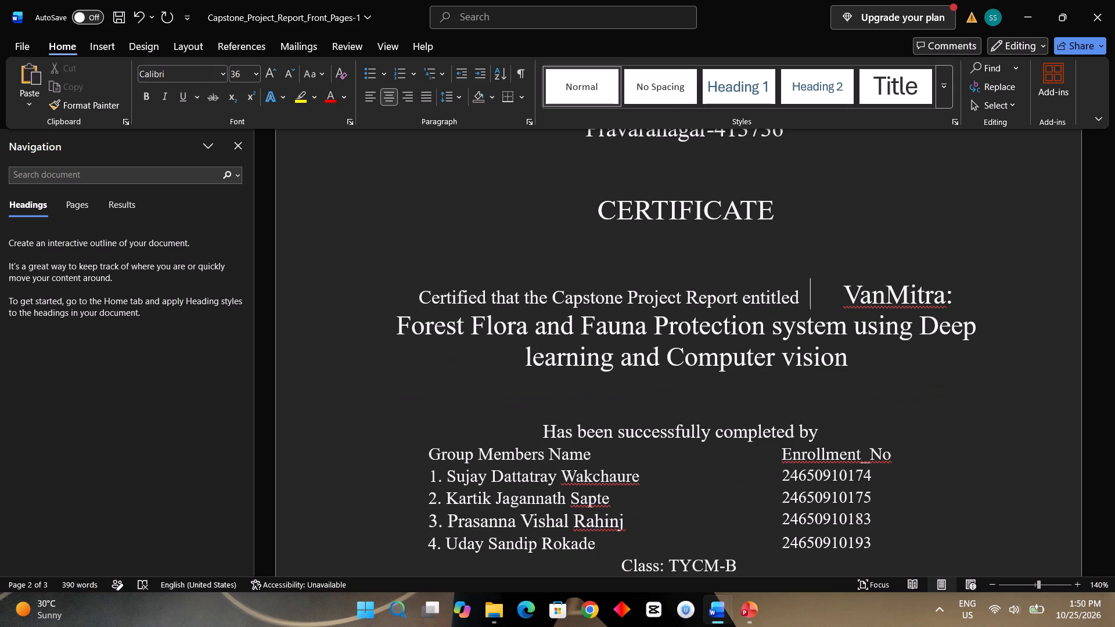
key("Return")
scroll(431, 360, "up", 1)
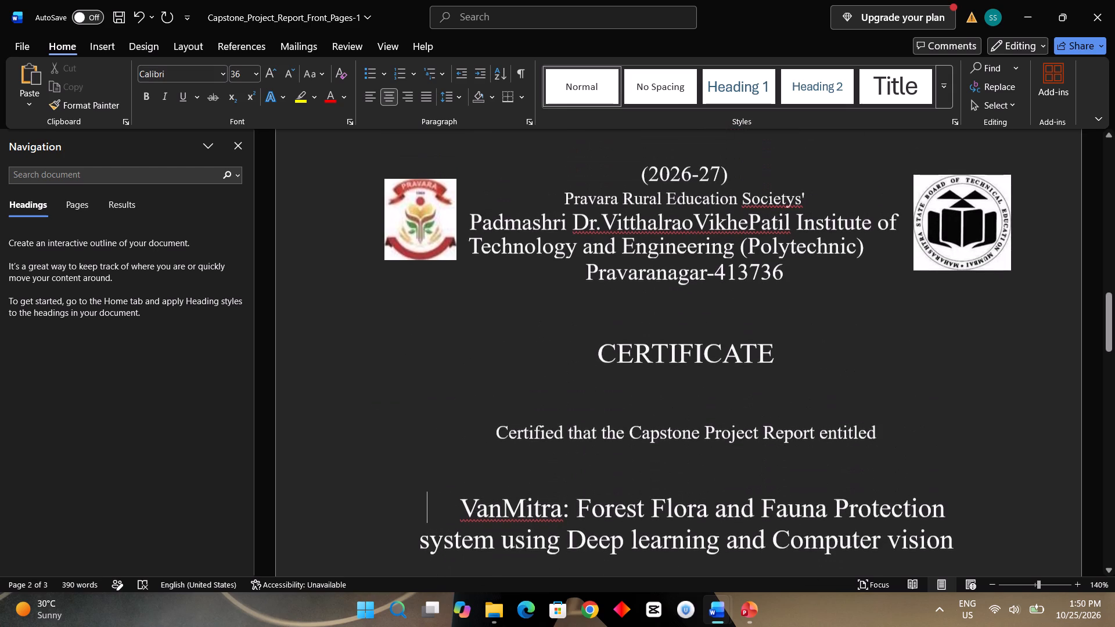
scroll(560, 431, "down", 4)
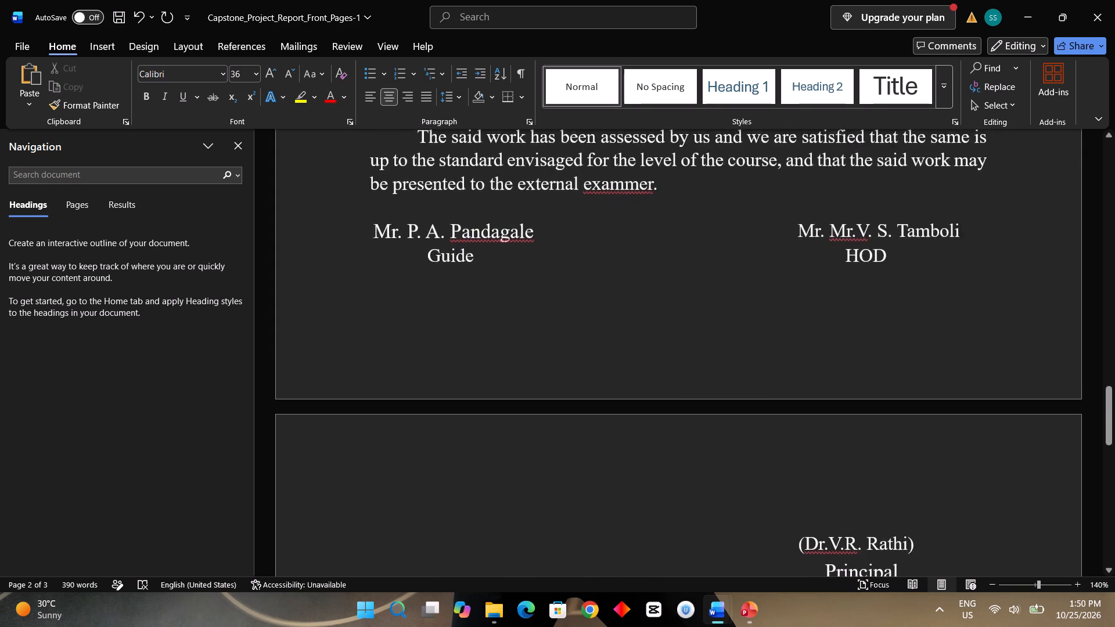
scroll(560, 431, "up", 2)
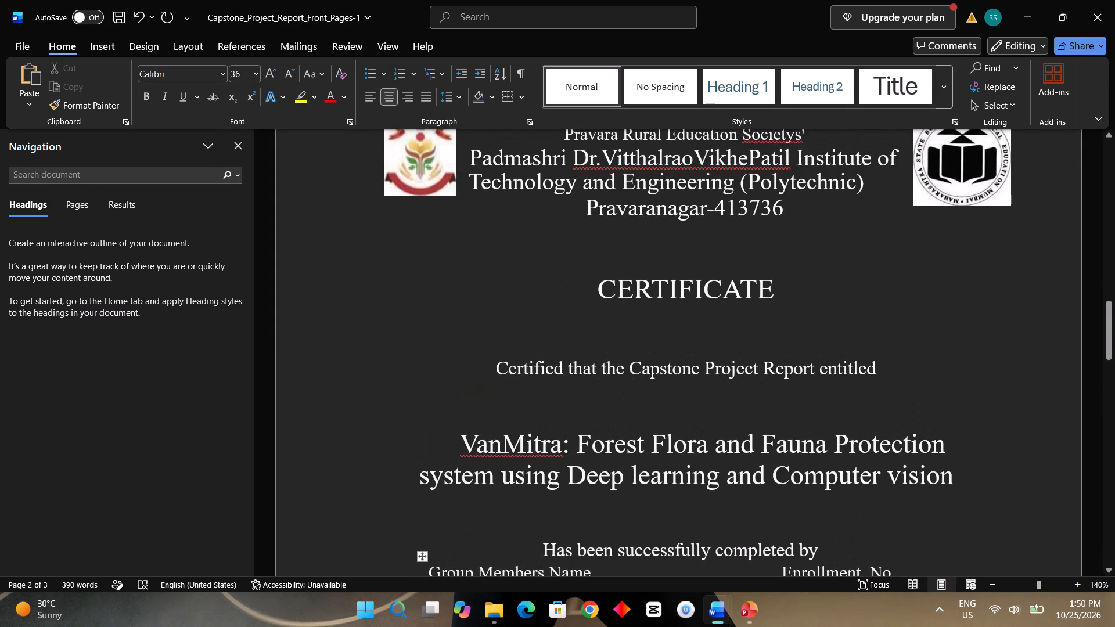
Remove the space after paragraph from the "Certified that" line and the VanMitra title on the certificate page.
left_click(560, 419)
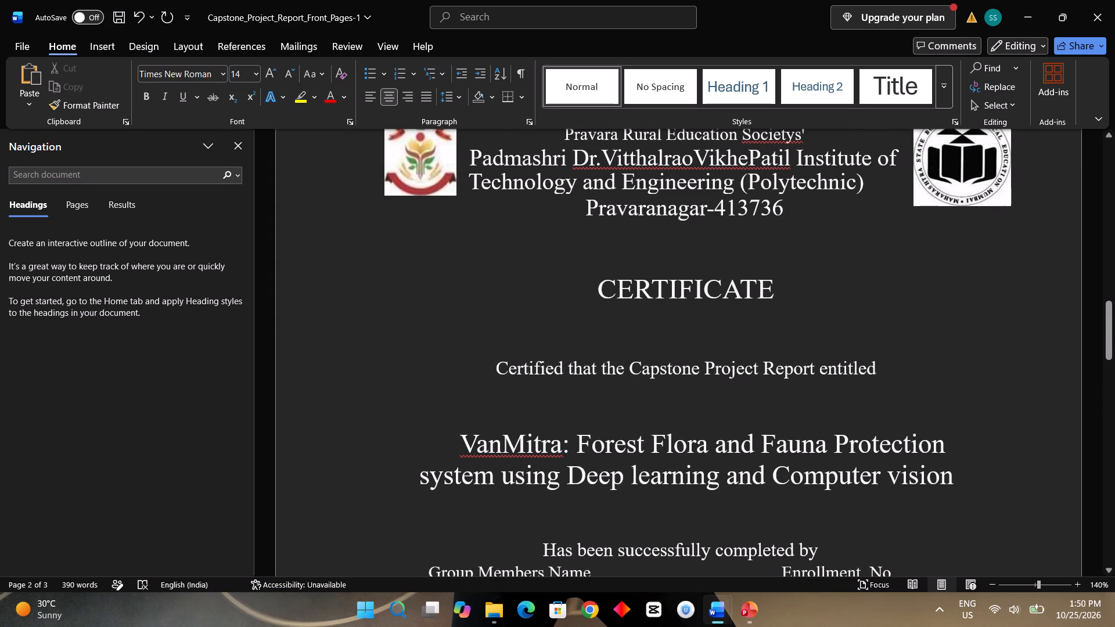
double_click(673, 421)
left_click(767, 421)
left_click_drag(491, 364, 907, 446)
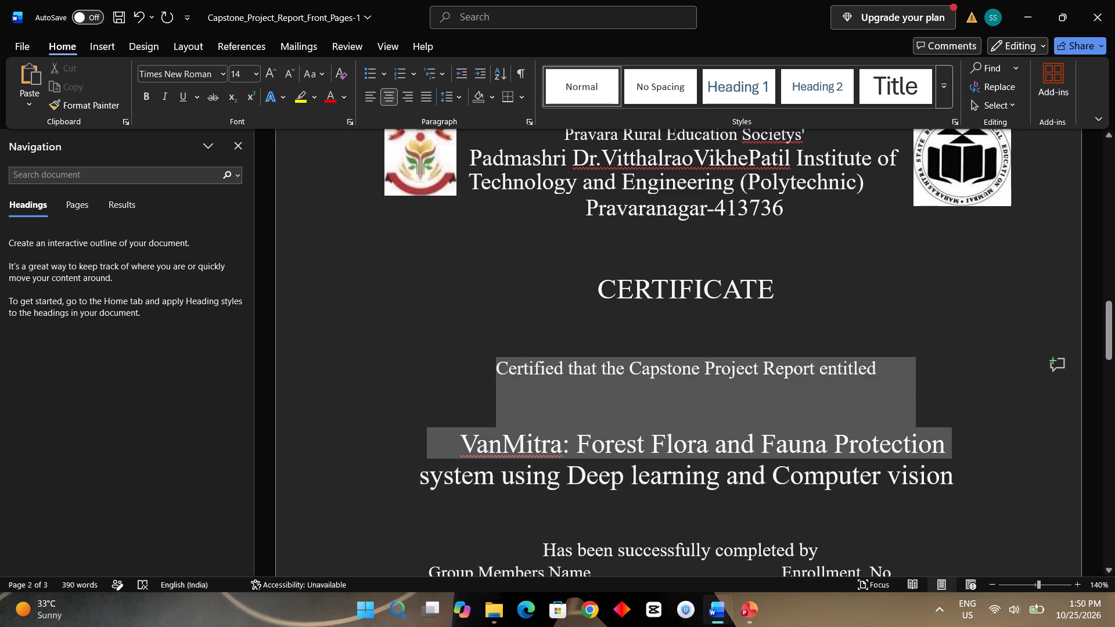
left_click_drag(907, 446, 917, 446)
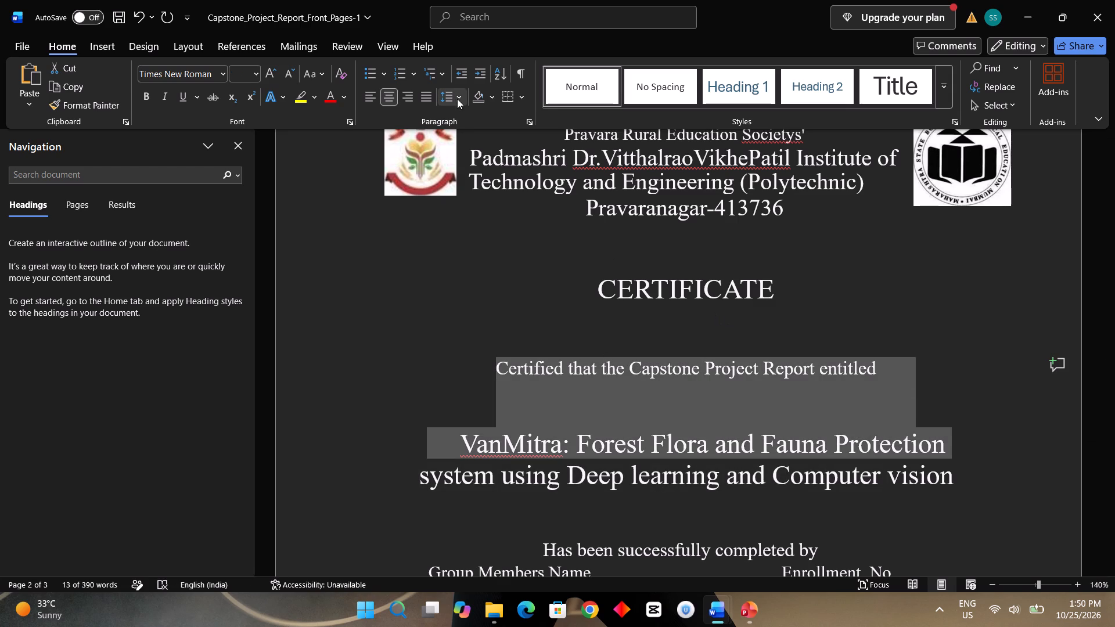
left_click(454, 97)
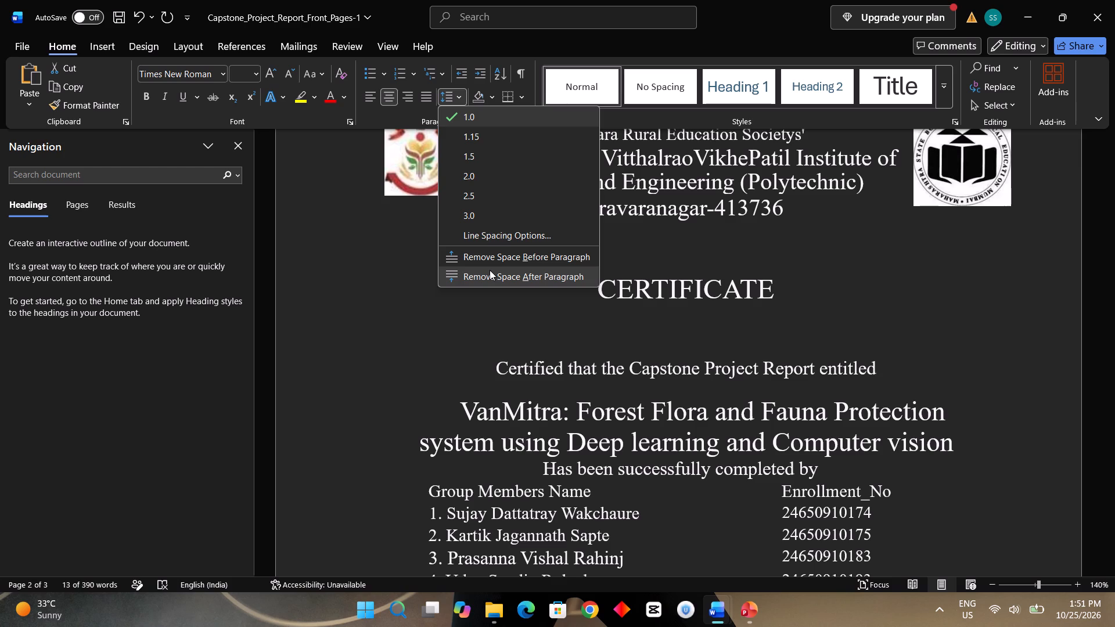
left_click(490, 270)
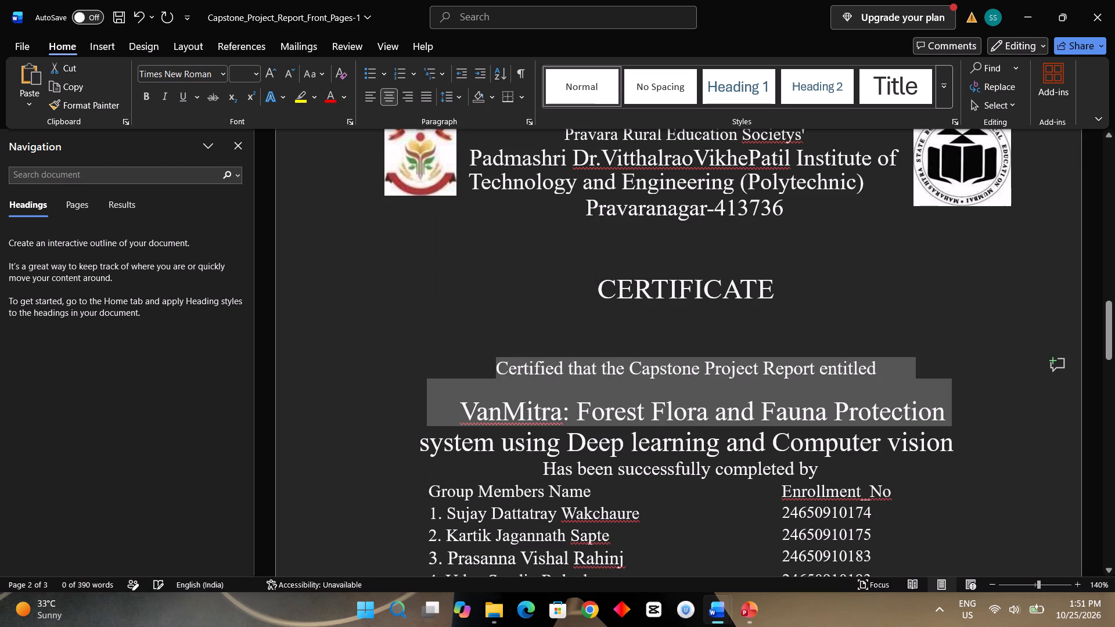
Check the certificate page's layout from the header logos down to the principal's signature block.
scroll(574, 296, "down", 1)
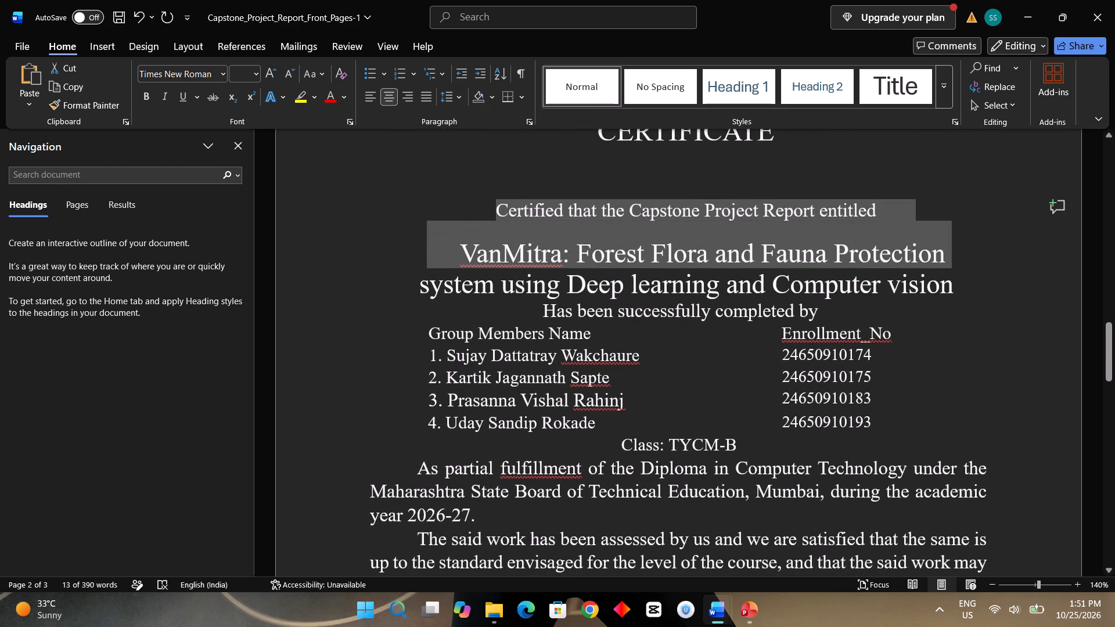
left_click(984, 304)
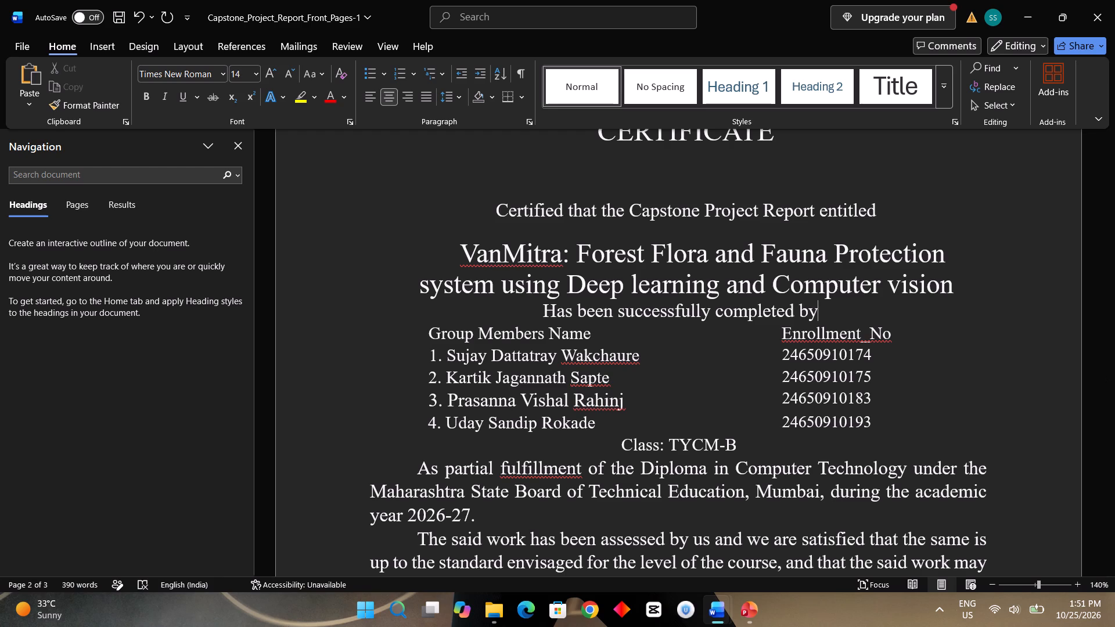
scroll(984, 304, "down", 2)
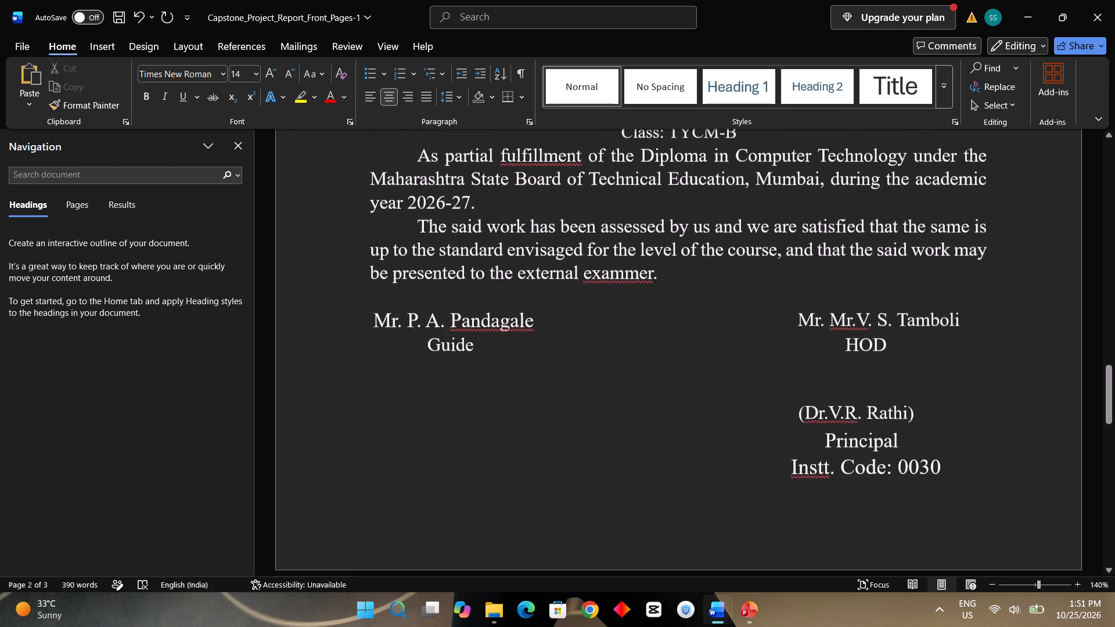
scroll(984, 304, "up", 4)
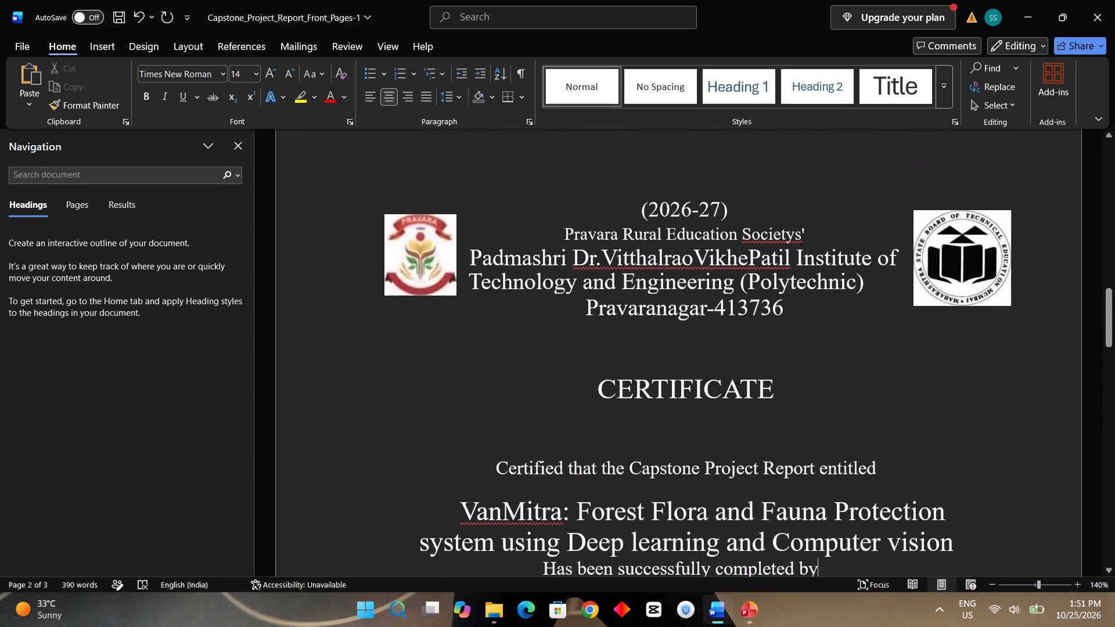
scroll(984, 304, "down", 1)
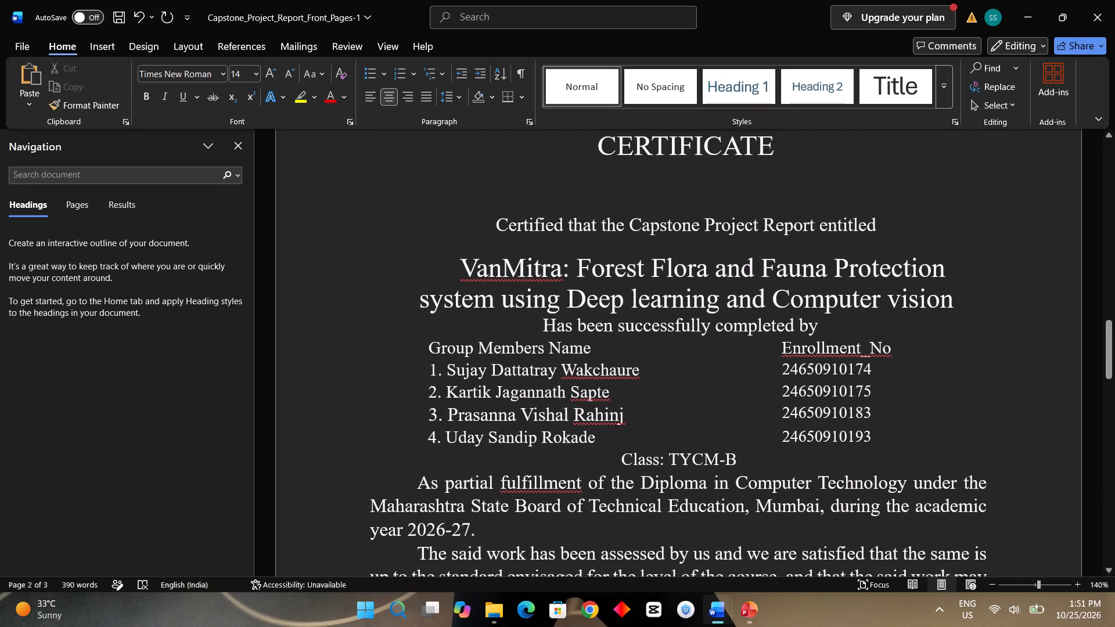
scroll(984, 304, "down", 1)
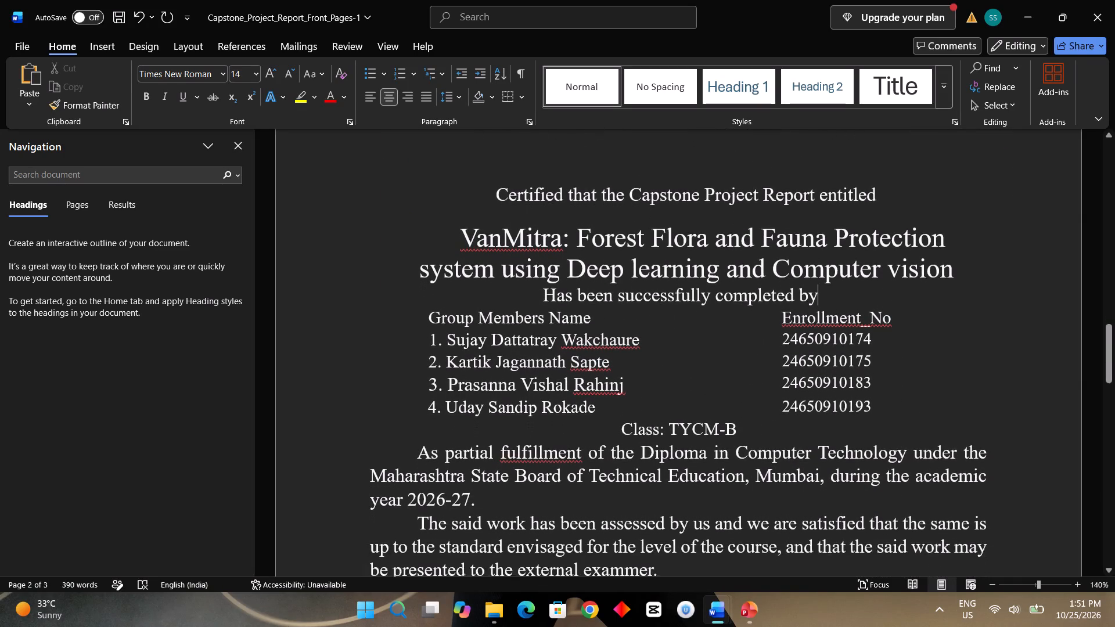
scroll(984, 304, "down", 1)
Examine the title page's group member table and the pages around it for remaining differences from the certificate page.
scroll(751, 307, "up", 7)
scroll(751, 307, "down", 1)
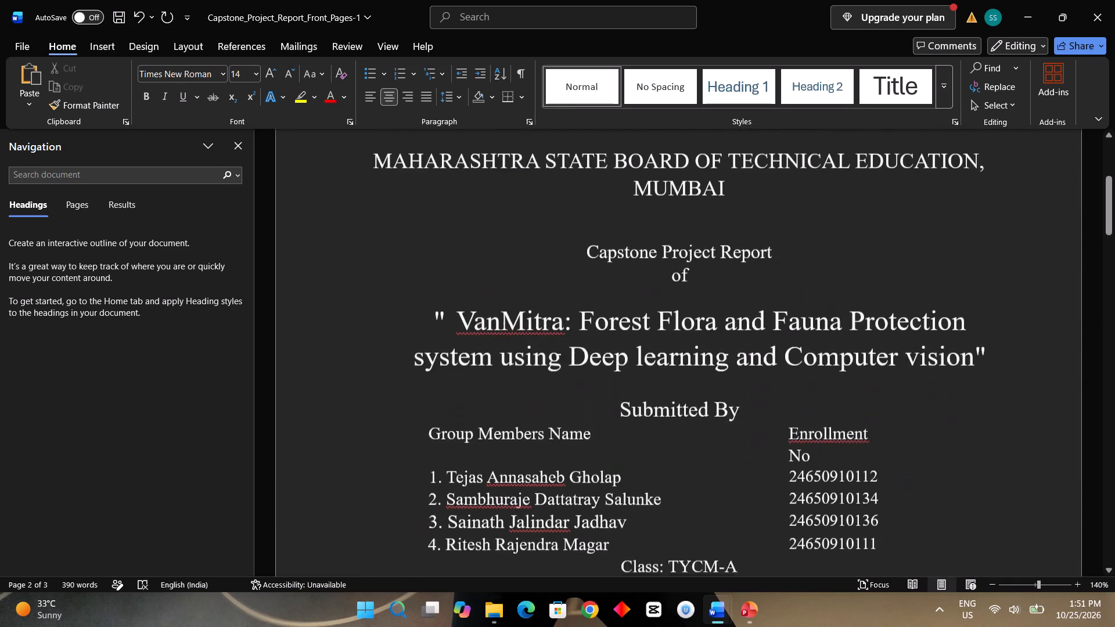
scroll(751, 307, "down", 1)
left_click(611, 343)
left_click_drag(611, 343, 551, 327)
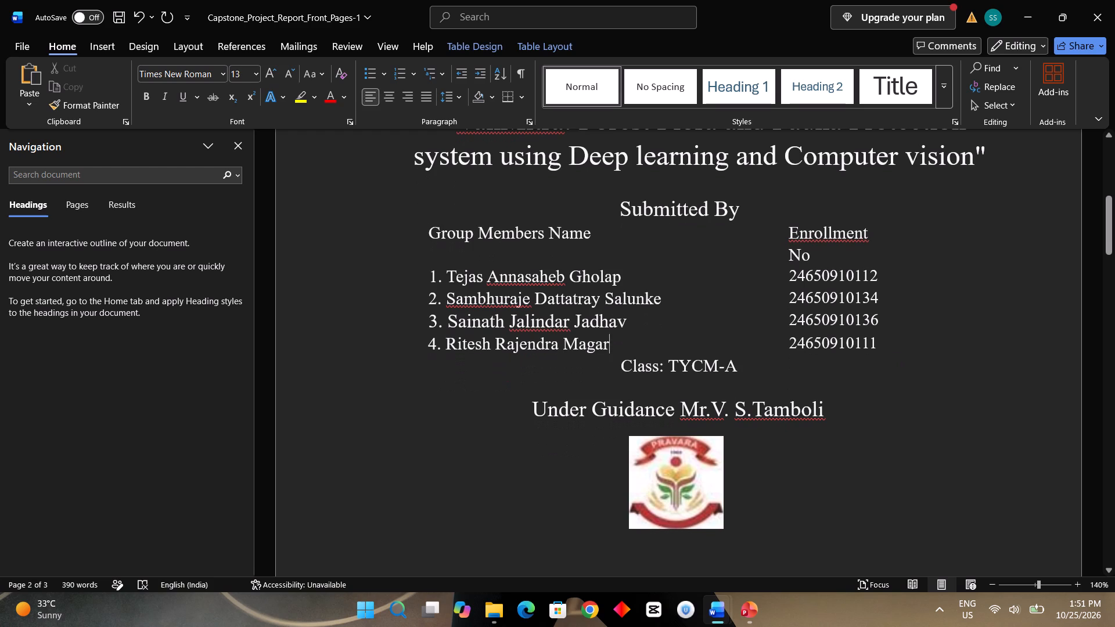
left_click_drag(551, 327, 472, 282)
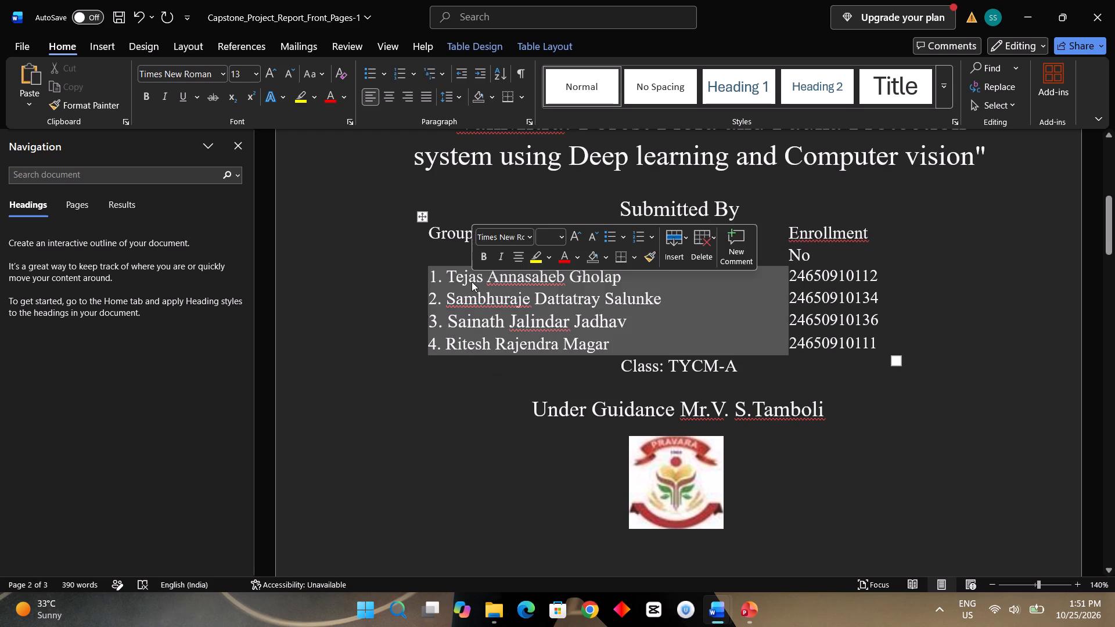
scroll(472, 282, "up", 3, "ctrl")
scroll(472, 282, "down", 2, "ctrl")
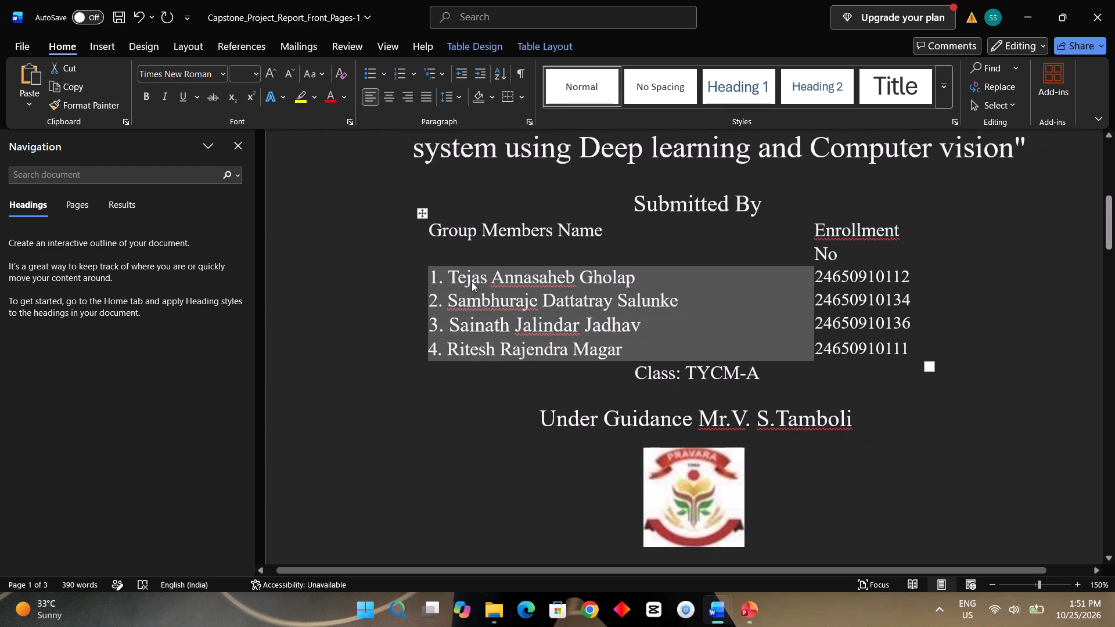
scroll(472, 282, "down", 1, "ctrl")
scroll(526, 335, "down", 1)
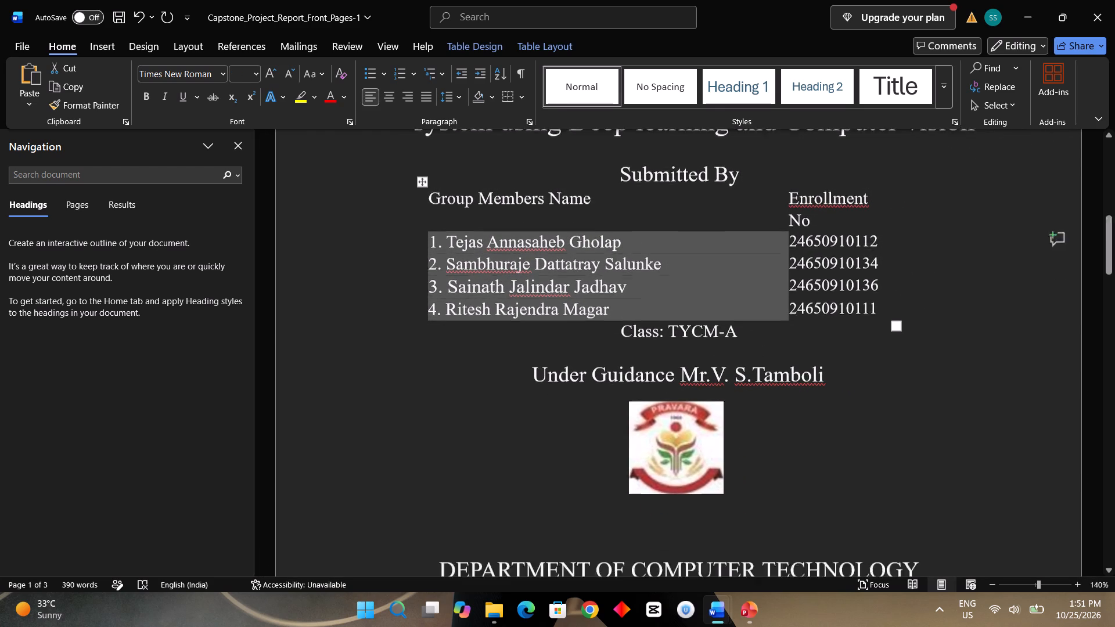
scroll(526, 335, "down", 1)
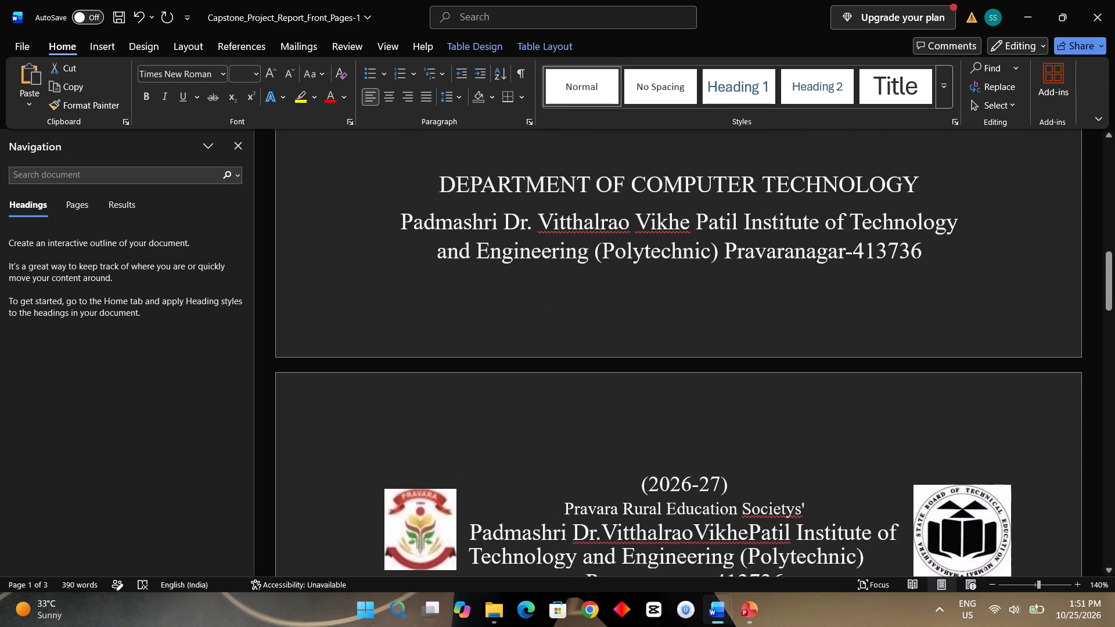
scroll(582, 309, "up", 1)
scroll(599, 376, "down", 1, "ctrl")
scroll(599, 376, "up", 2, "ctrl")
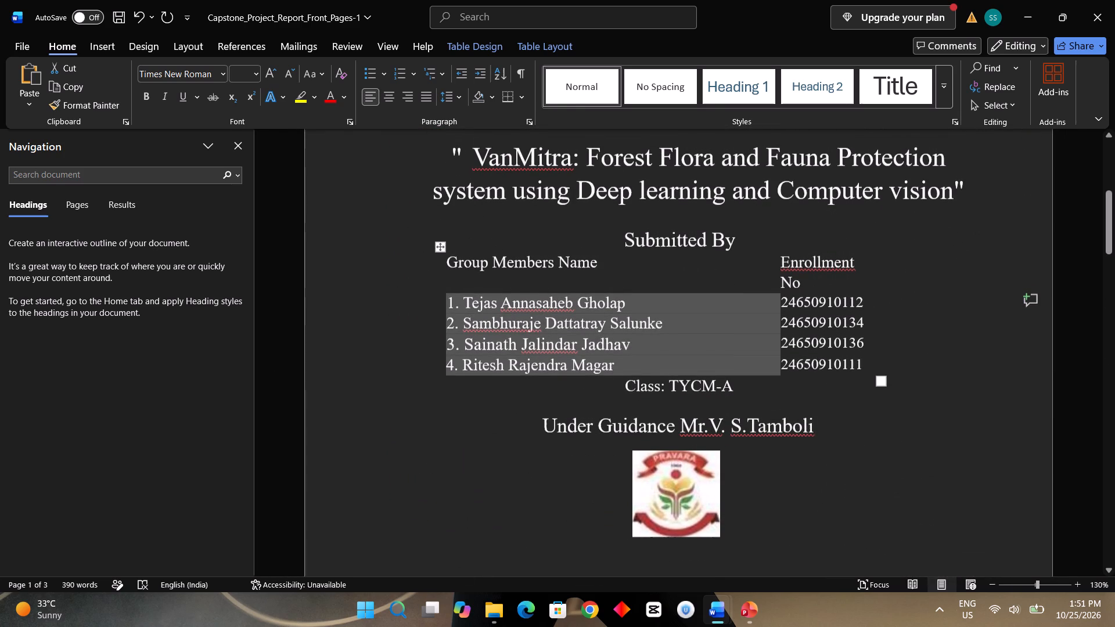
Rewrite the enrollment column heading in the title page's member table as "Enrollment_No" on a single line.
left_click(836, 318)
left_click(777, 279)
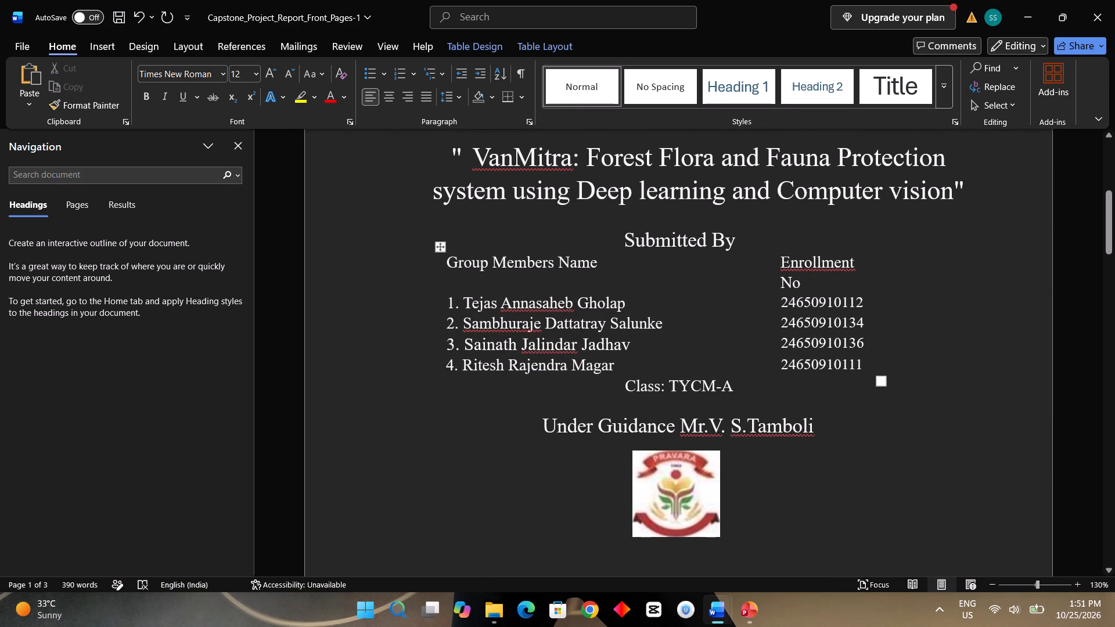
left_click(784, 281)
left_click(784, 281)
key("BackSpace")
key("BackSpace")
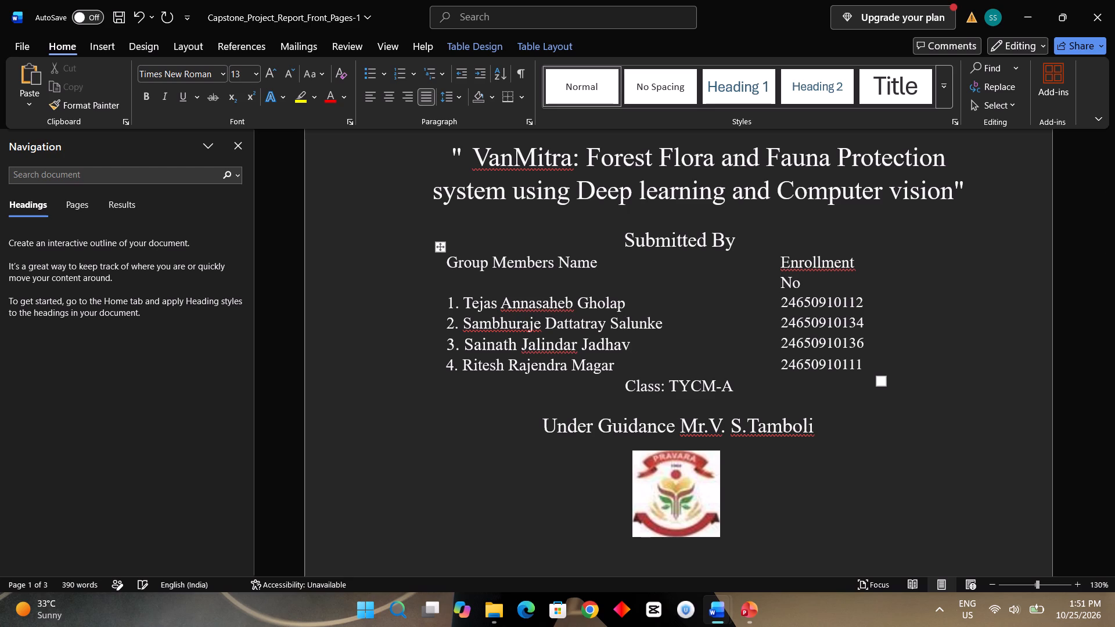
key("BackSpace")
key("BackSpace")
key("BackSpace")
key("BackSpace")
key("BackSpace")
key("BackSpace")
key("BackSpace")
key("BackSpace")
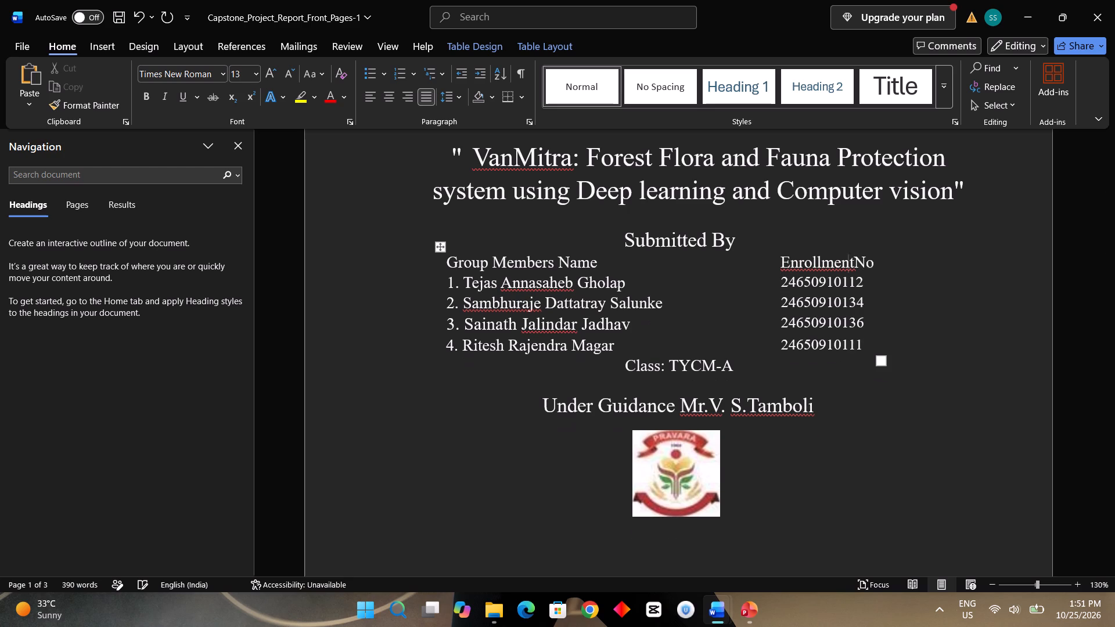
key("BackSpace")
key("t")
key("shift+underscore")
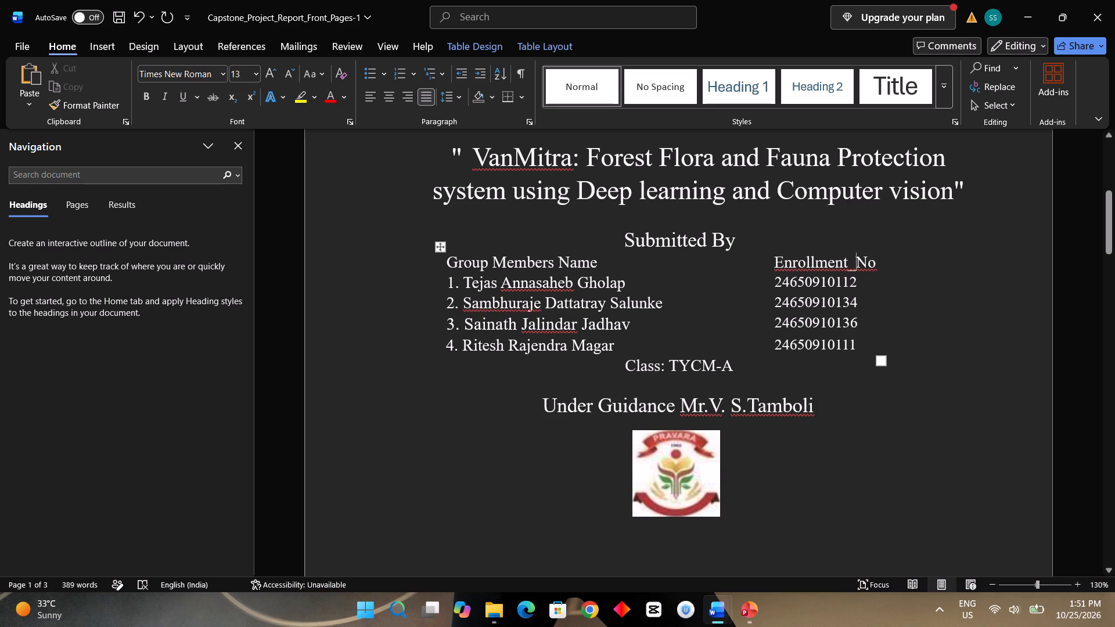
Replace the four group member rows in the certificate page's table with the names and enrollment numbers copied from the title page.
scroll(855, 397, "down", 3)
scroll(855, 397, "up", 1)
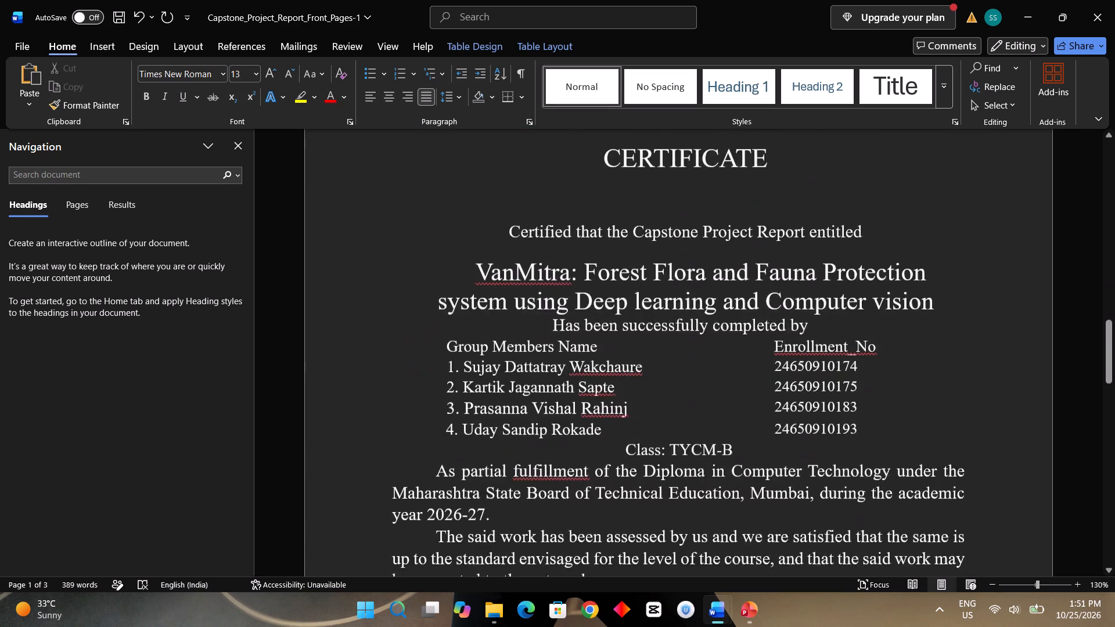
scroll(855, 397, "up", 1)
left_click(839, 484)
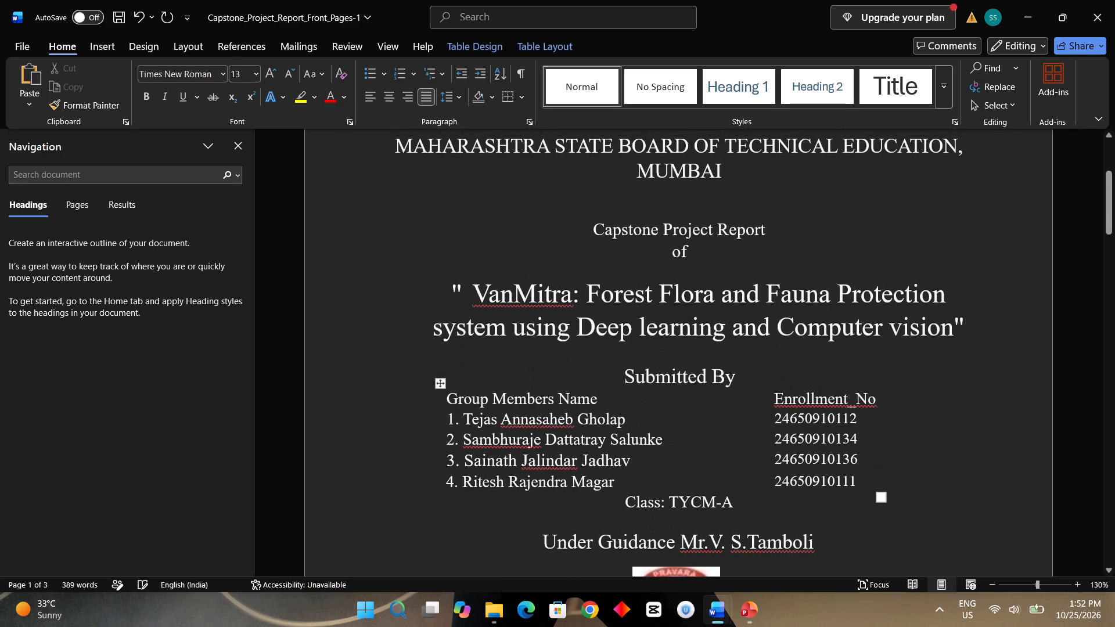
left_click(858, 491)
left_click_drag(862, 488, 610, 426)
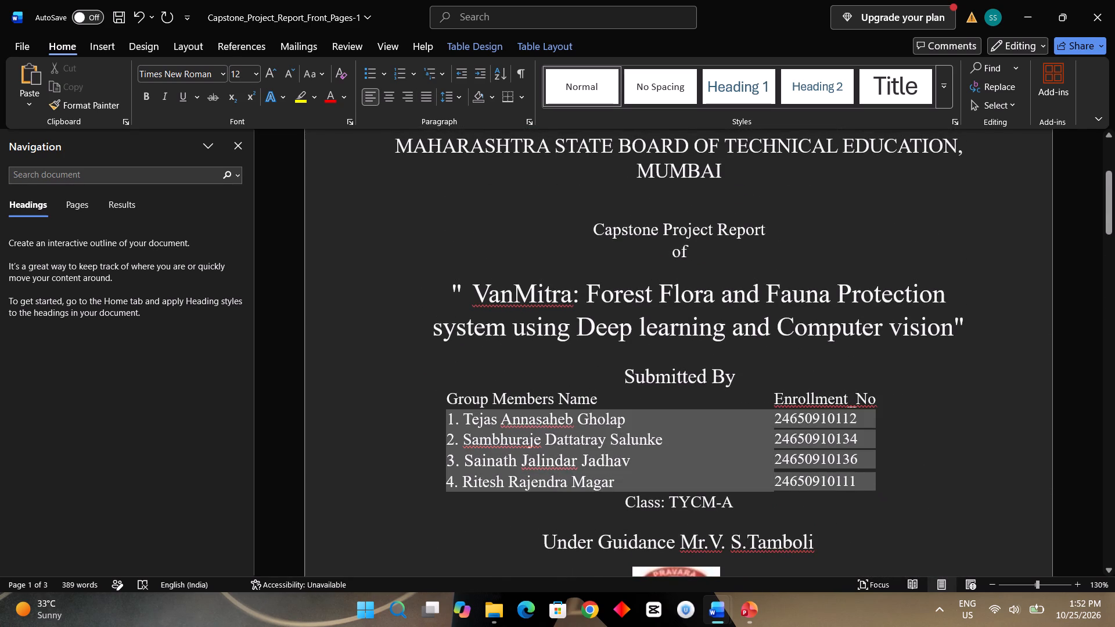
left_click_drag(610, 426, 568, 421)
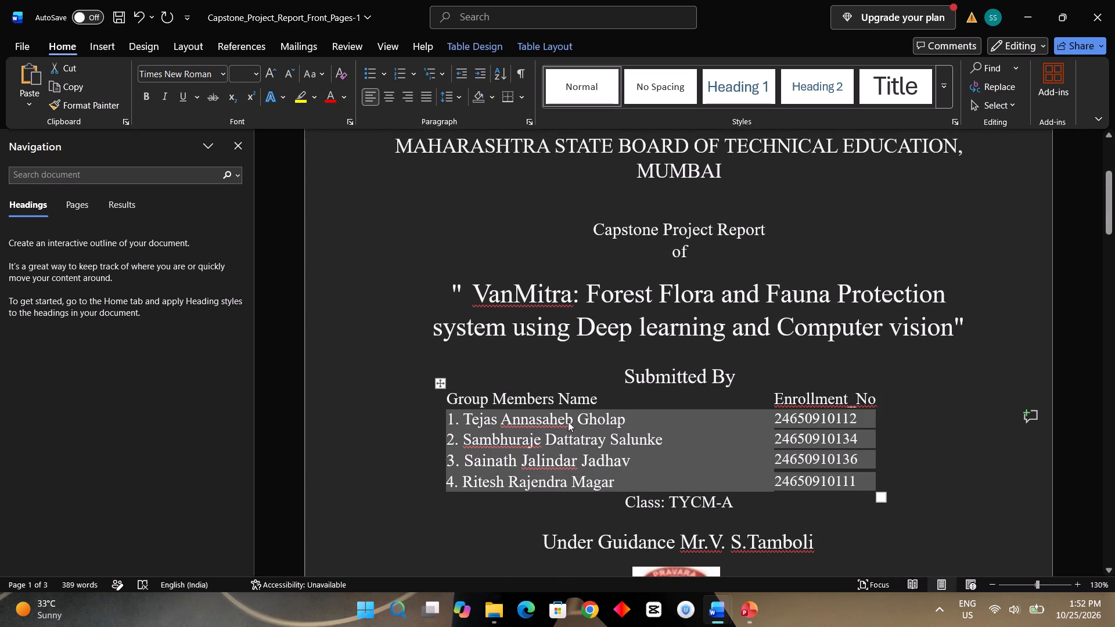
key("ctrl+c")
scroll(570, 460, "down", 3)
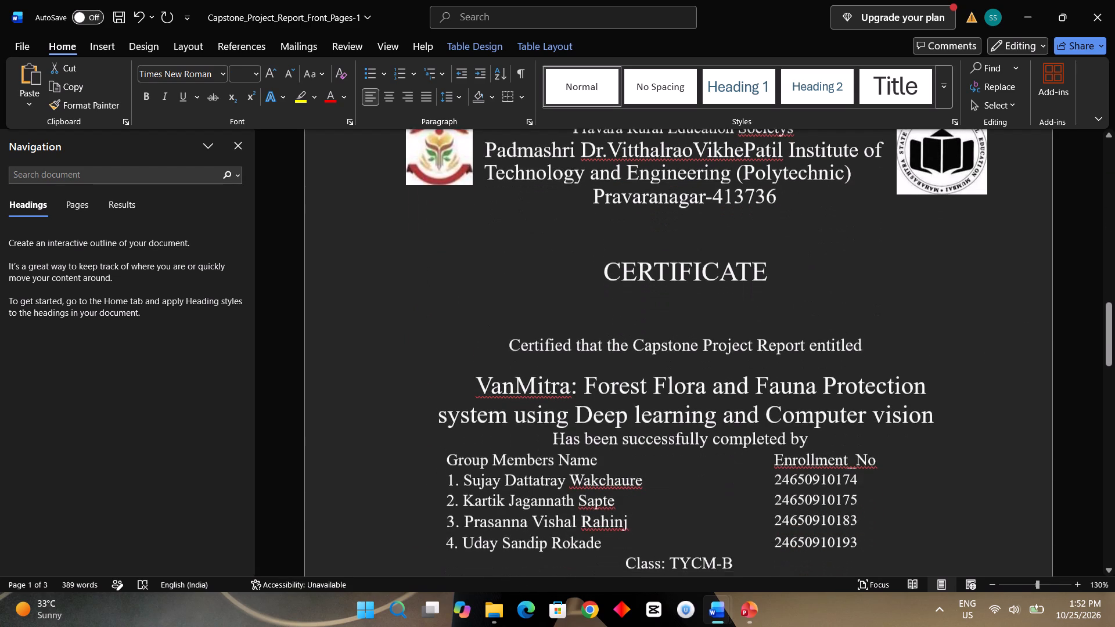
scroll(570, 460, "down", 1)
left_click_drag(877, 540, 637, 501)
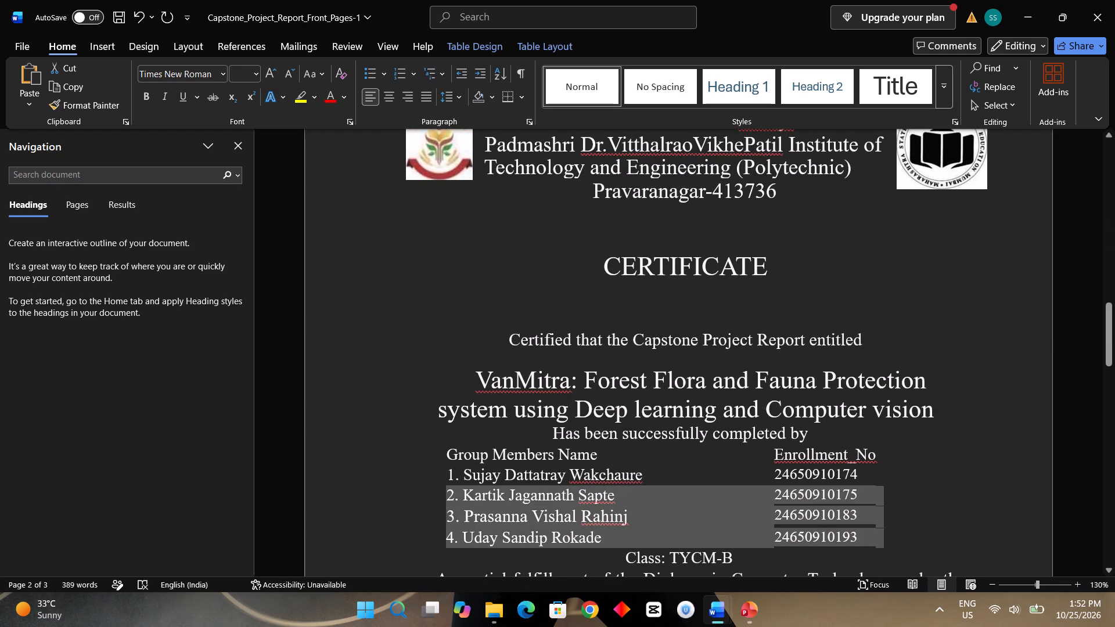
left_click_drag(637, 501, 454, 471)
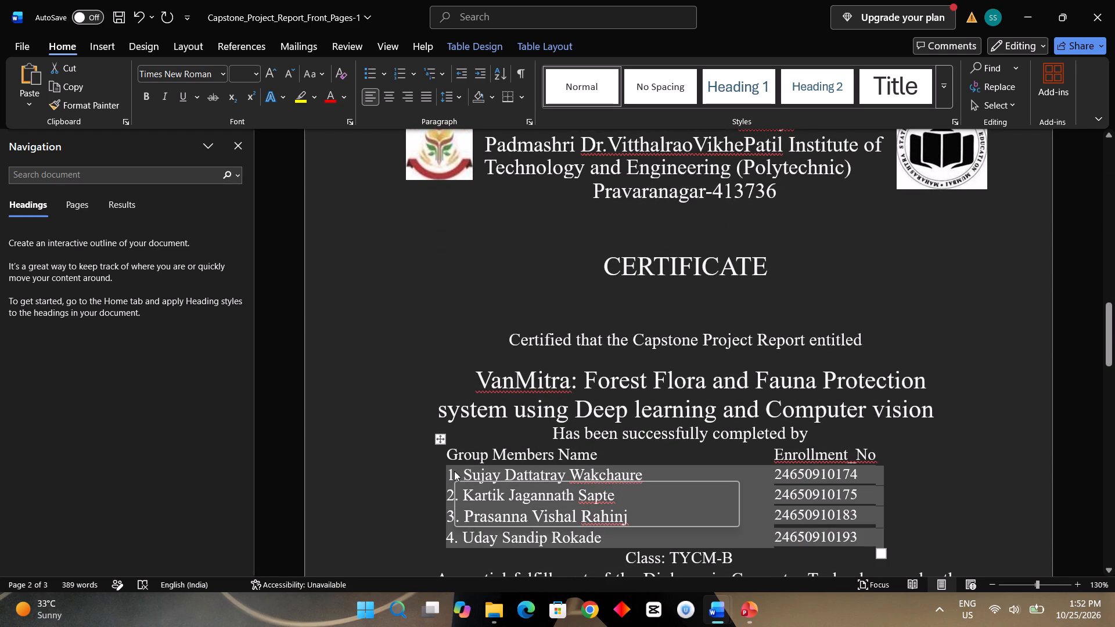
key("Delete")
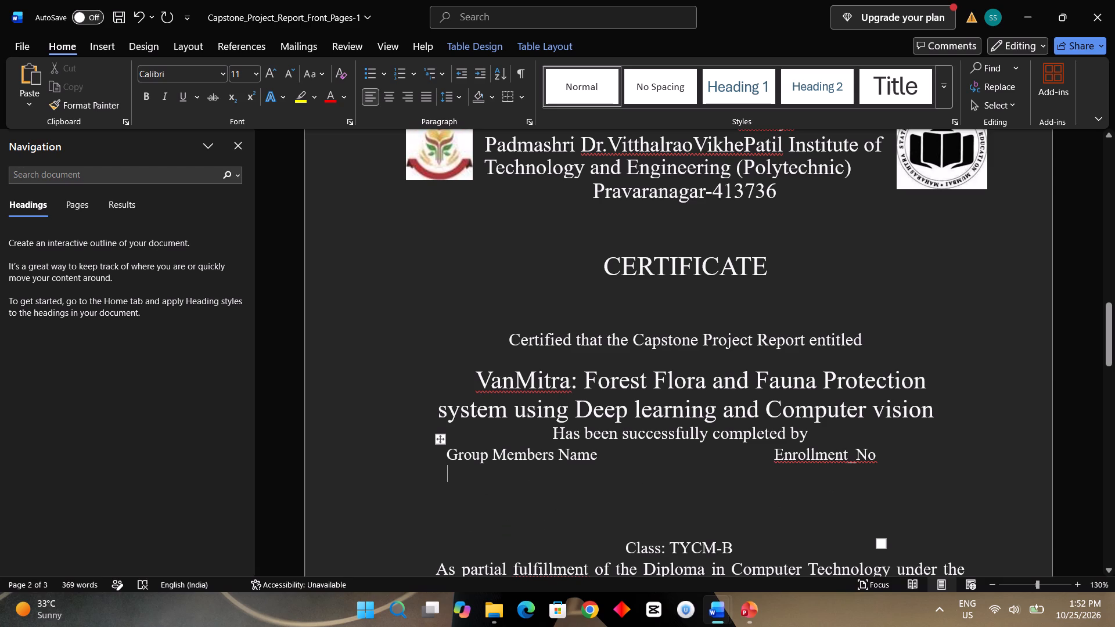
key("ctrl+v")
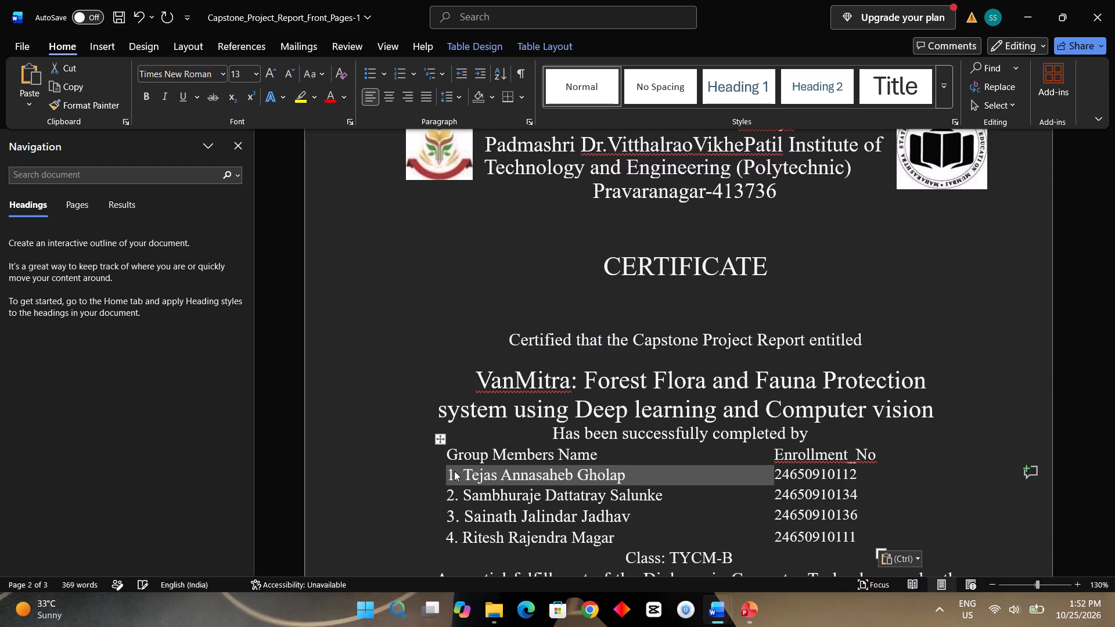
Change the class line below the certificate page's member table to TYCM-A.
scroll(462, 497, "down", 1)
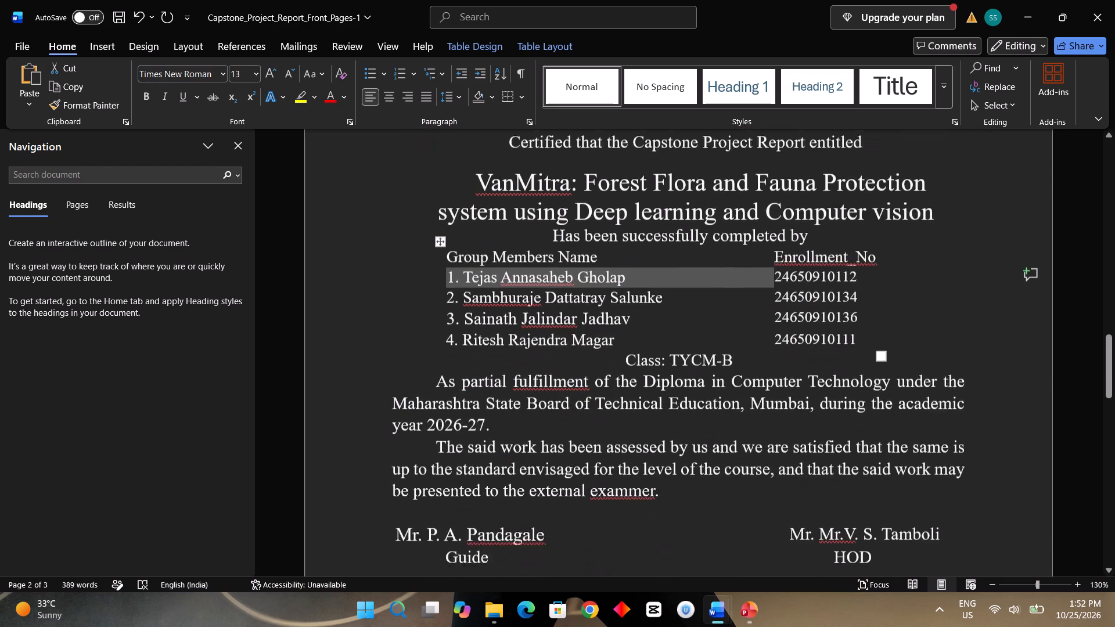
scroll(462, 497, "down", 1)
left_click(735, 324)
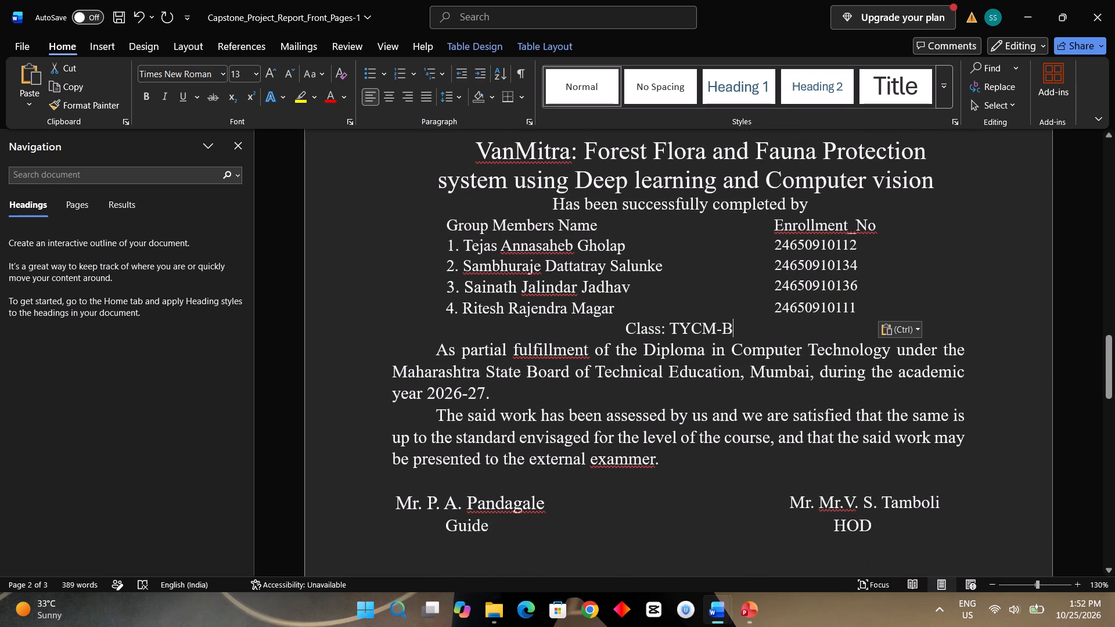
key("BackSpace")
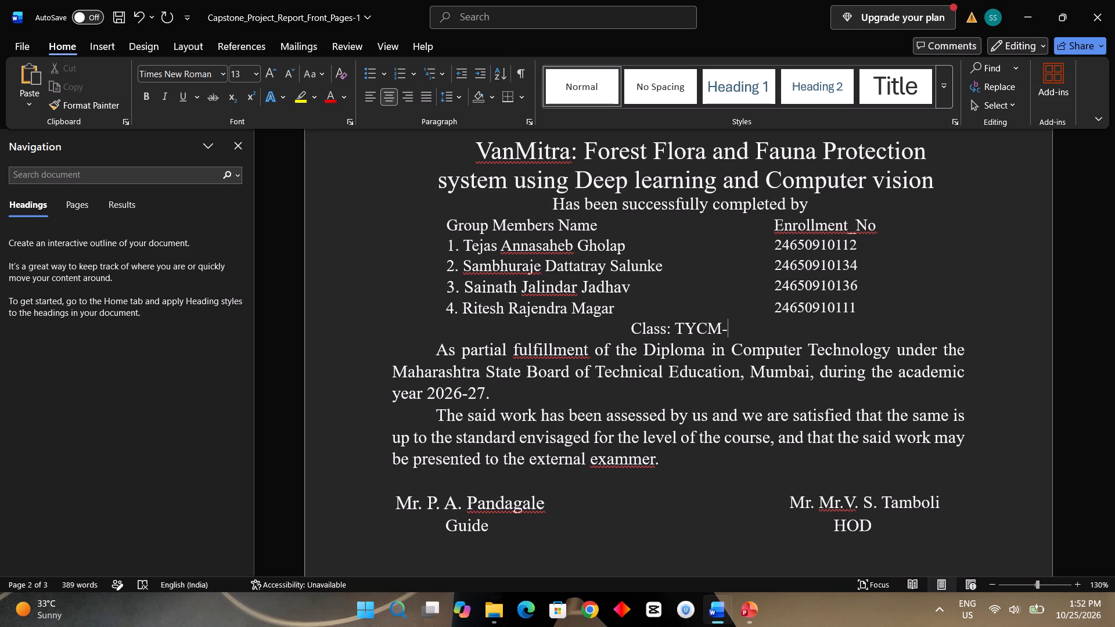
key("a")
key("BackSpace")
key("ctrl+a")
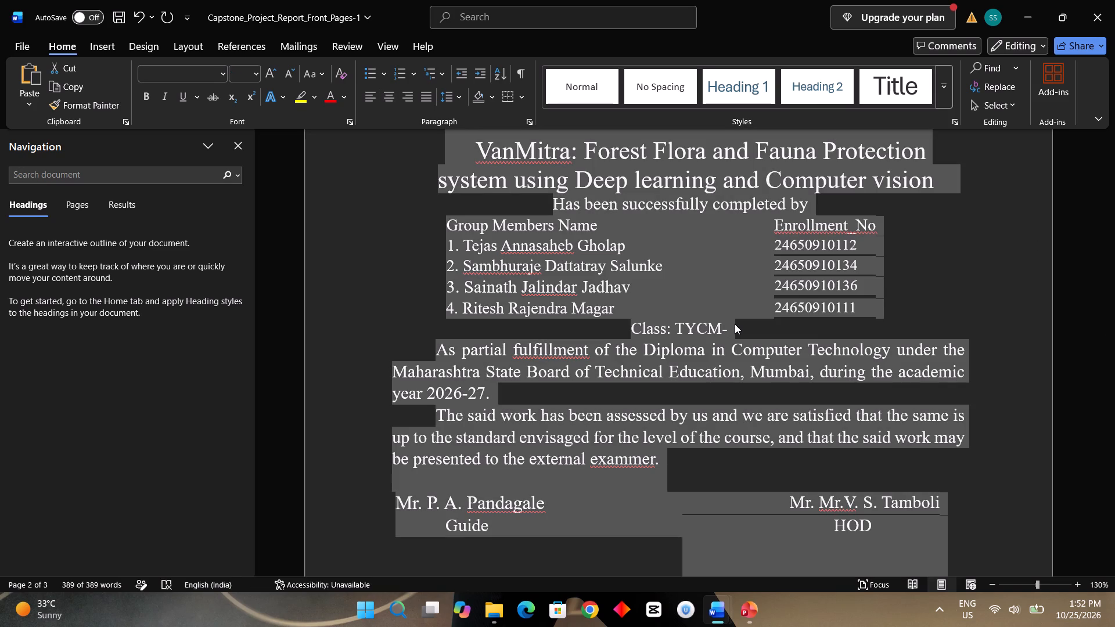
left_click(715, 293)
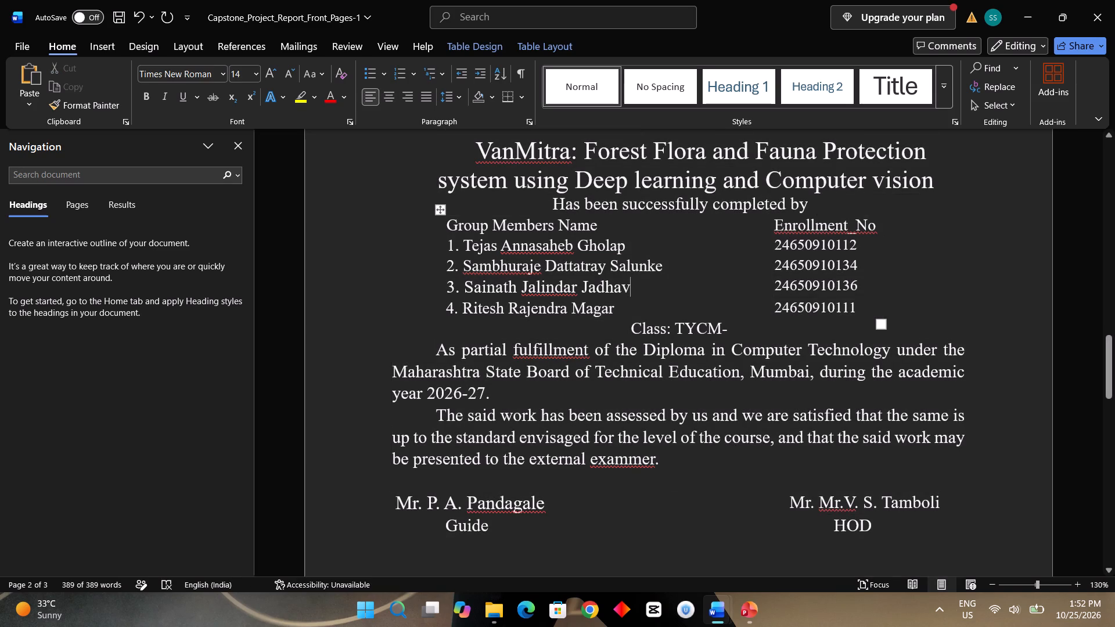
left_click(731, 330)
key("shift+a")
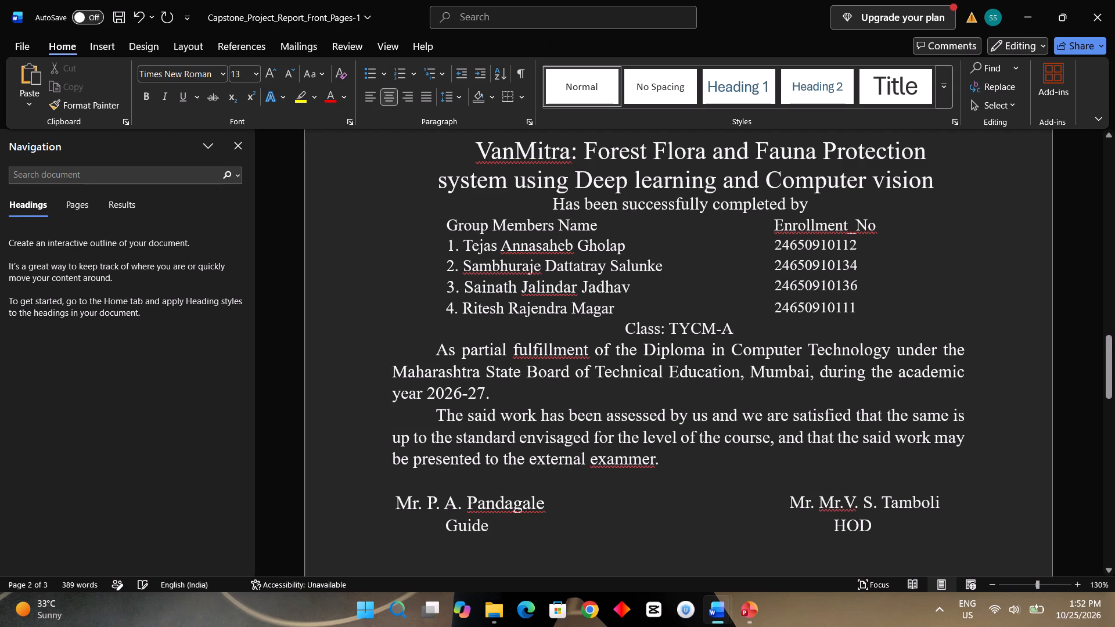
Replace the guide's name in the certificate page's signature block with a copy of the HOD's name.
scroll(731, 340, "down", 1)
scroll(731, 340, "up", 1)
scroll(731, 340, "down", 1)
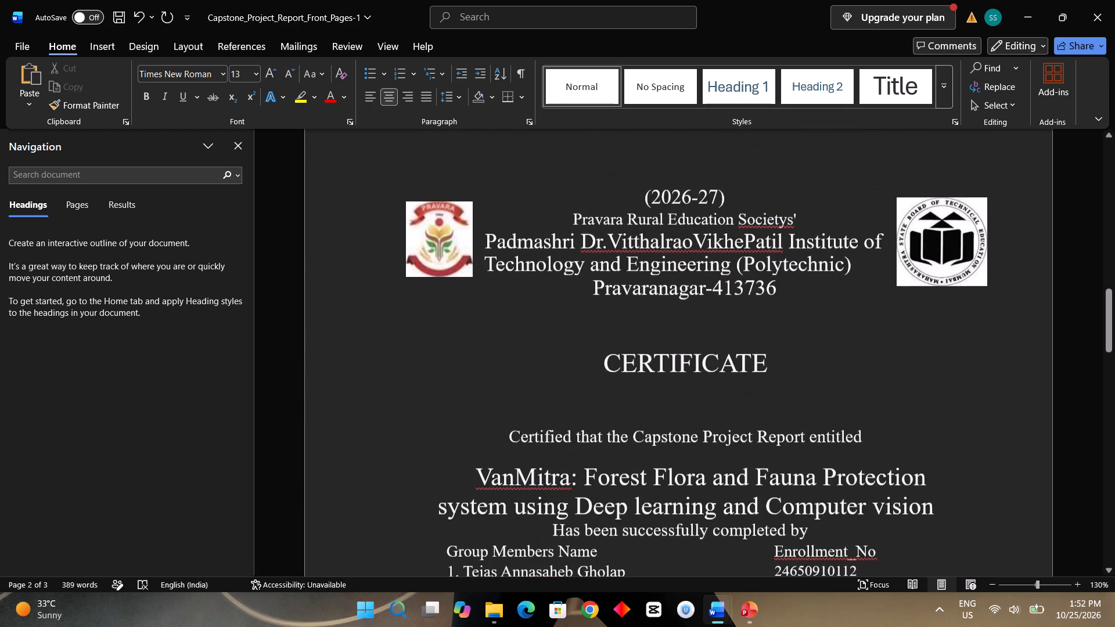
scroll(731, 340, "down", 1)
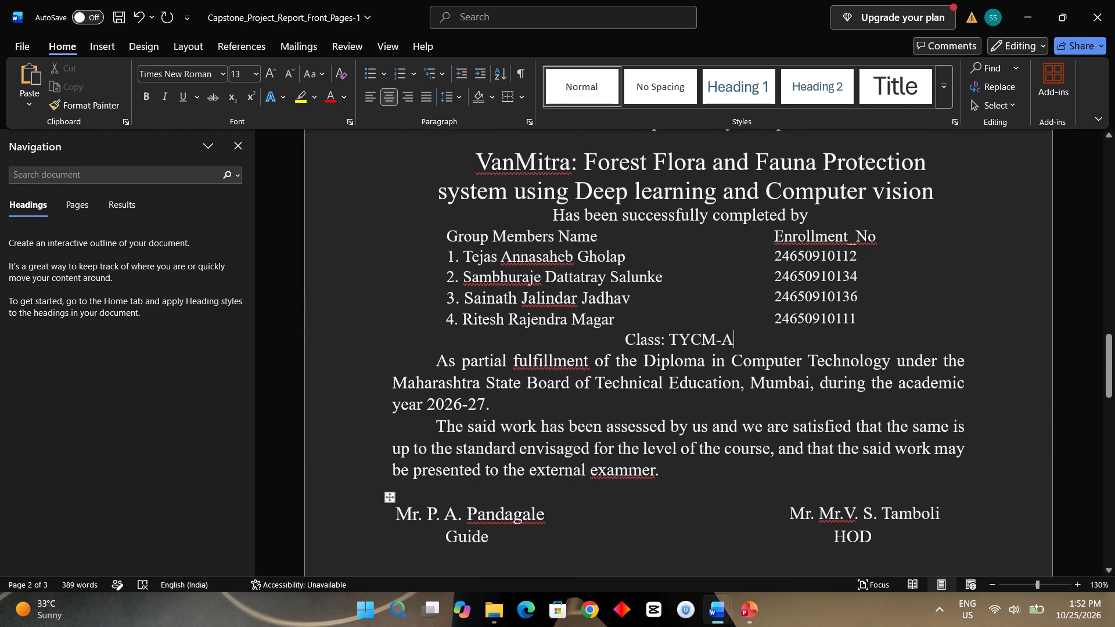
scroll(731, 340, "down", 2)
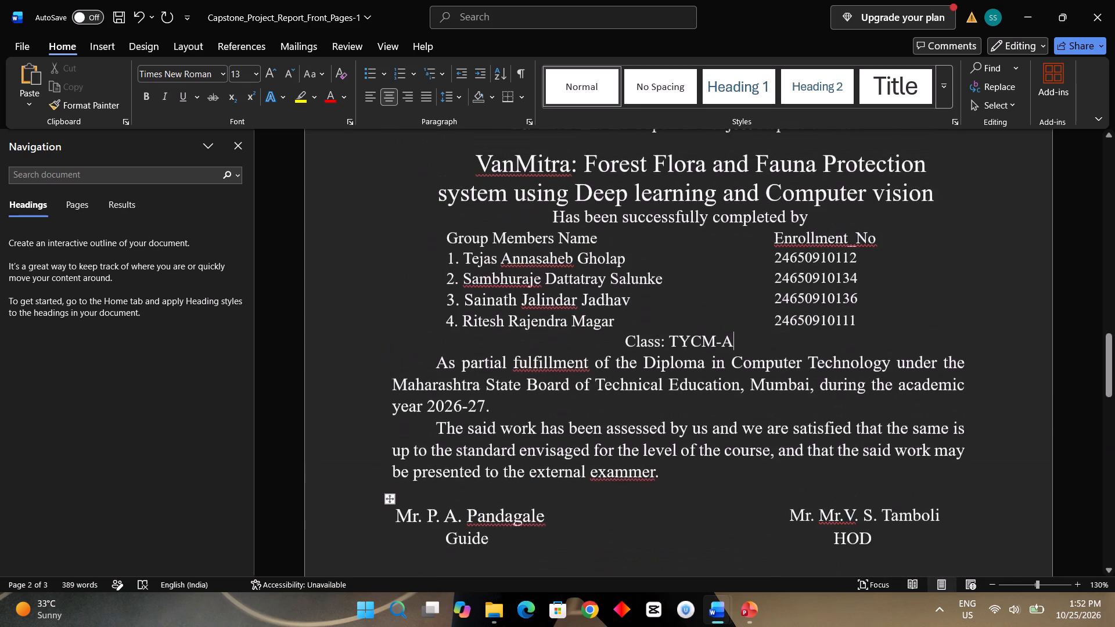
scroll(731, 340, "down", 1)
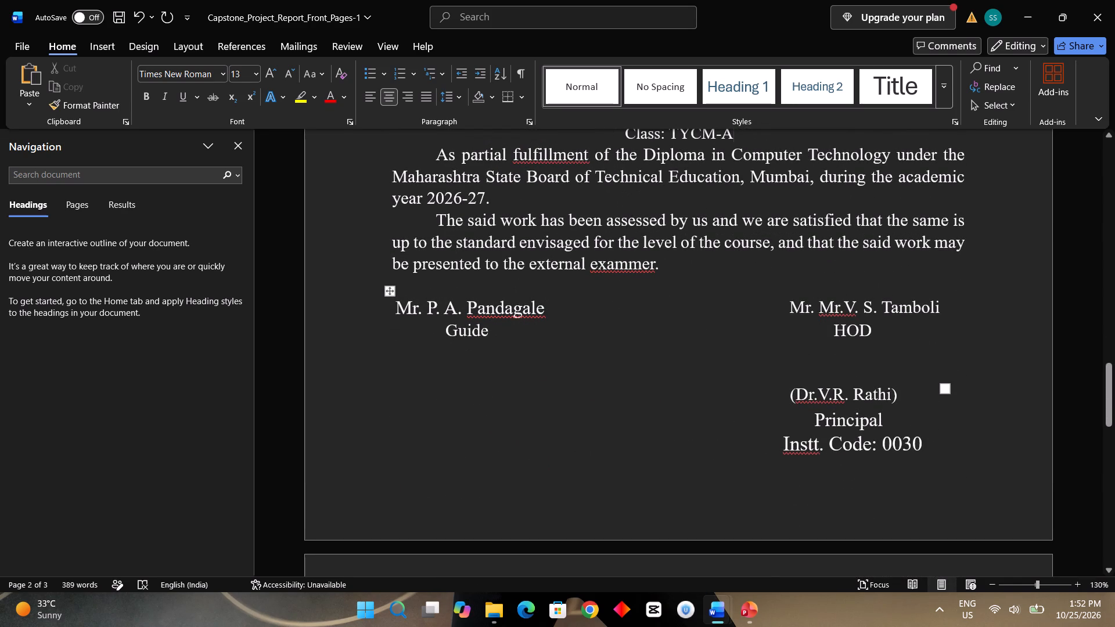
left_click_drag(785, 303, 956, 296)
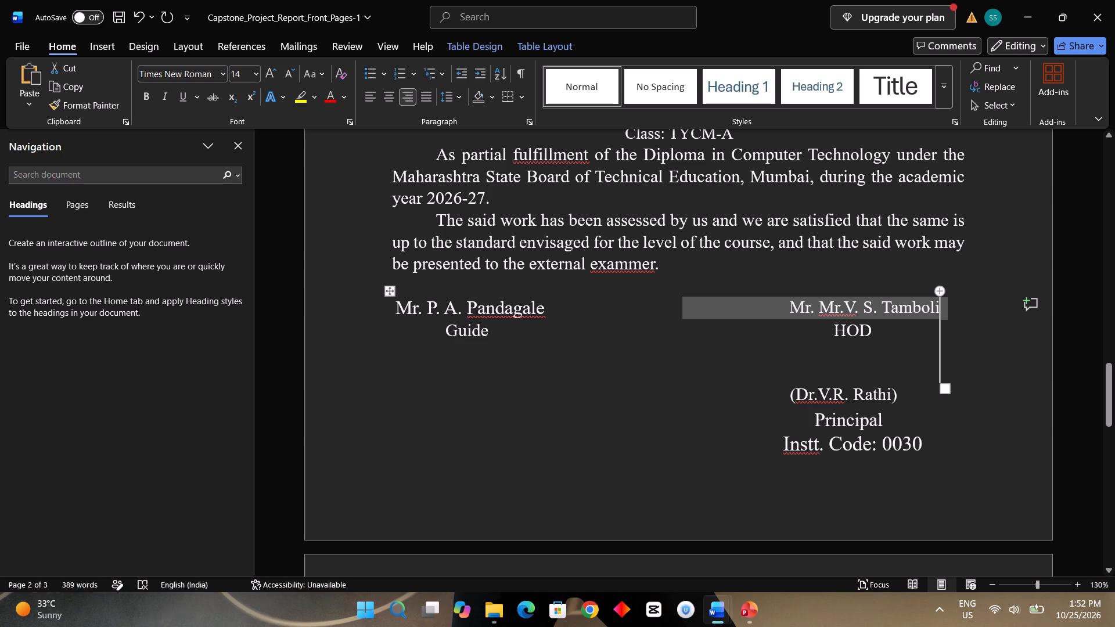
key("ctrl+c")
left_click(506, 318)
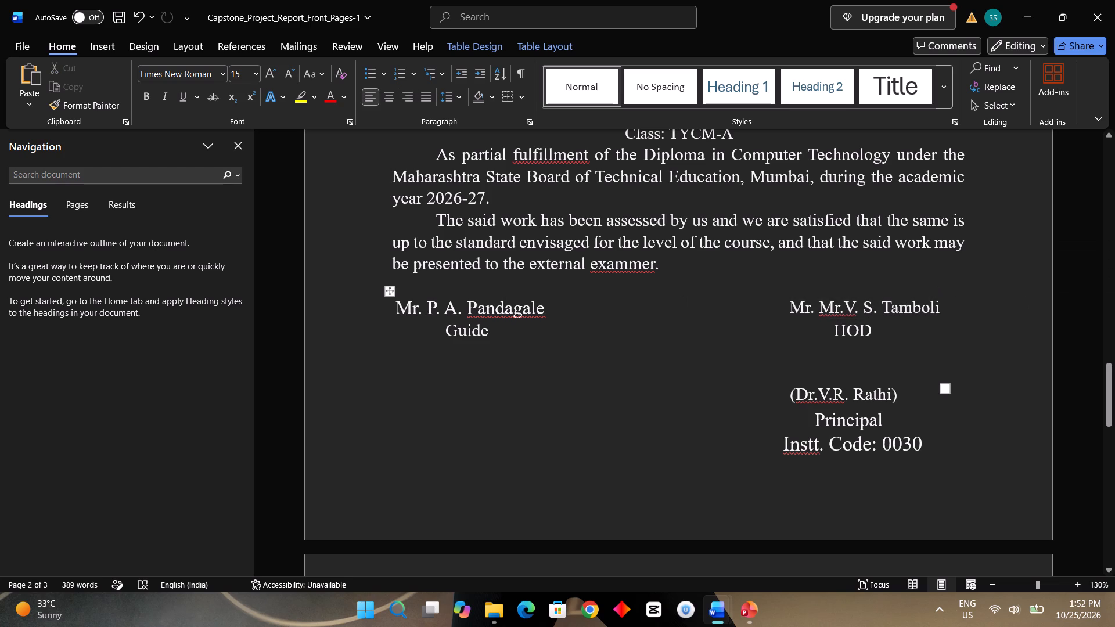
scroll(402, 309, "right", 1)
scroll(402, 309, "left", 1)
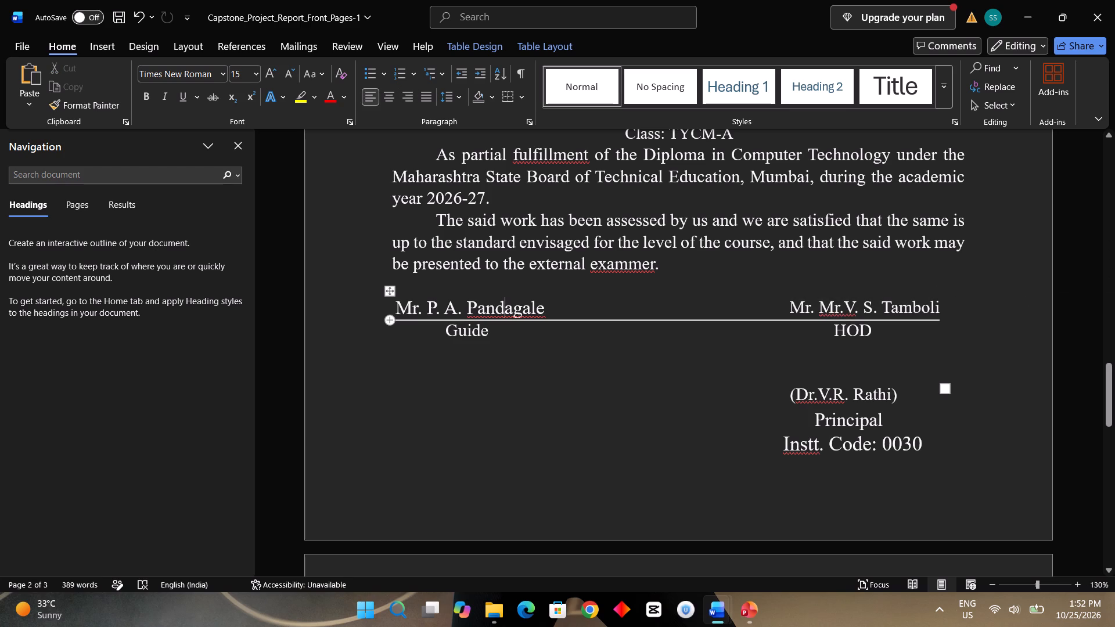
left_click(367, 310)
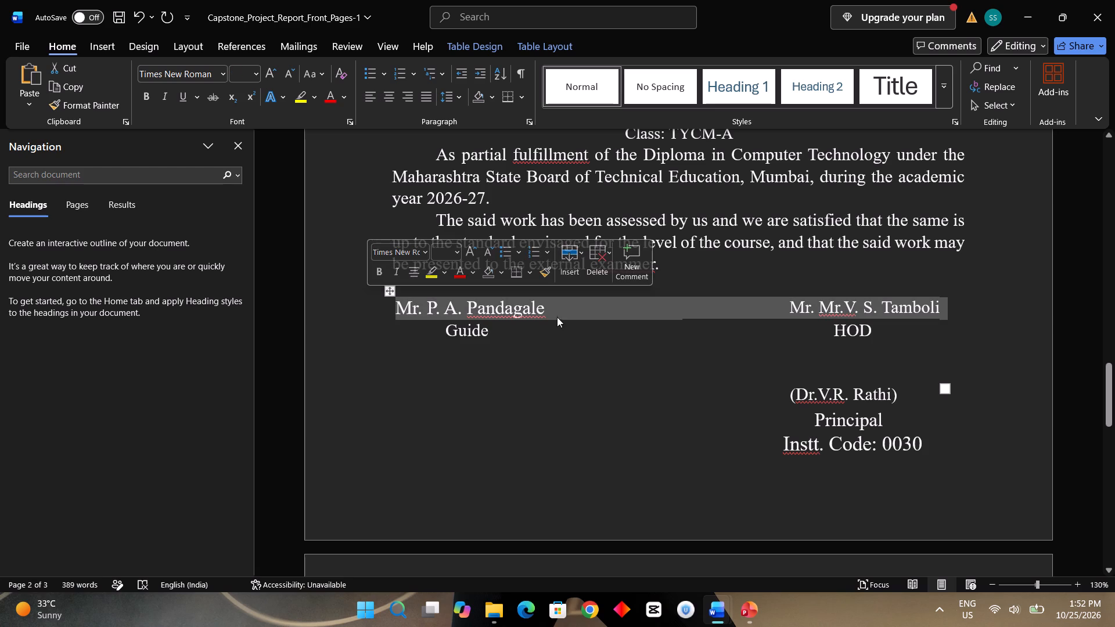
left_click(556, 311)
left_click_drag(553, 308, 401, 311)
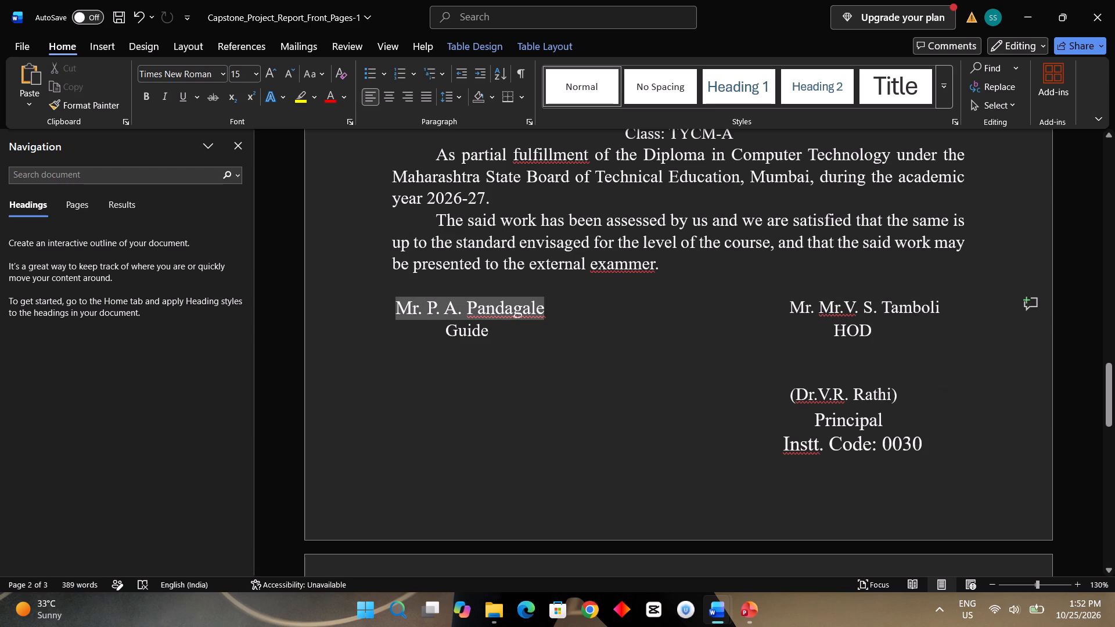
left_click_drag(401, 311, 400, 311)
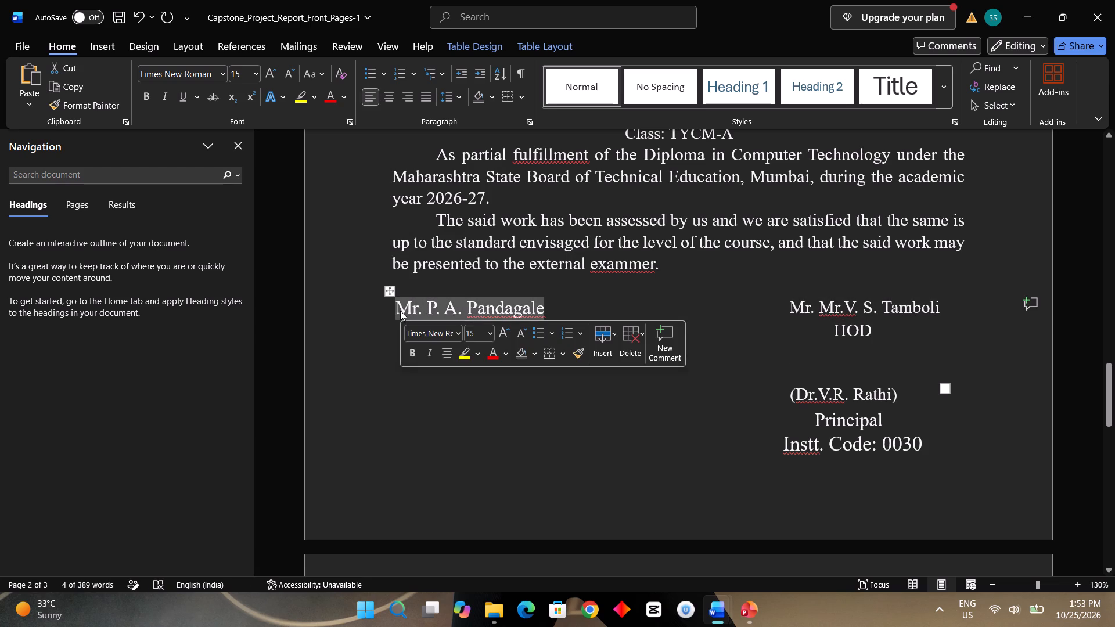
key("ctrl+v")
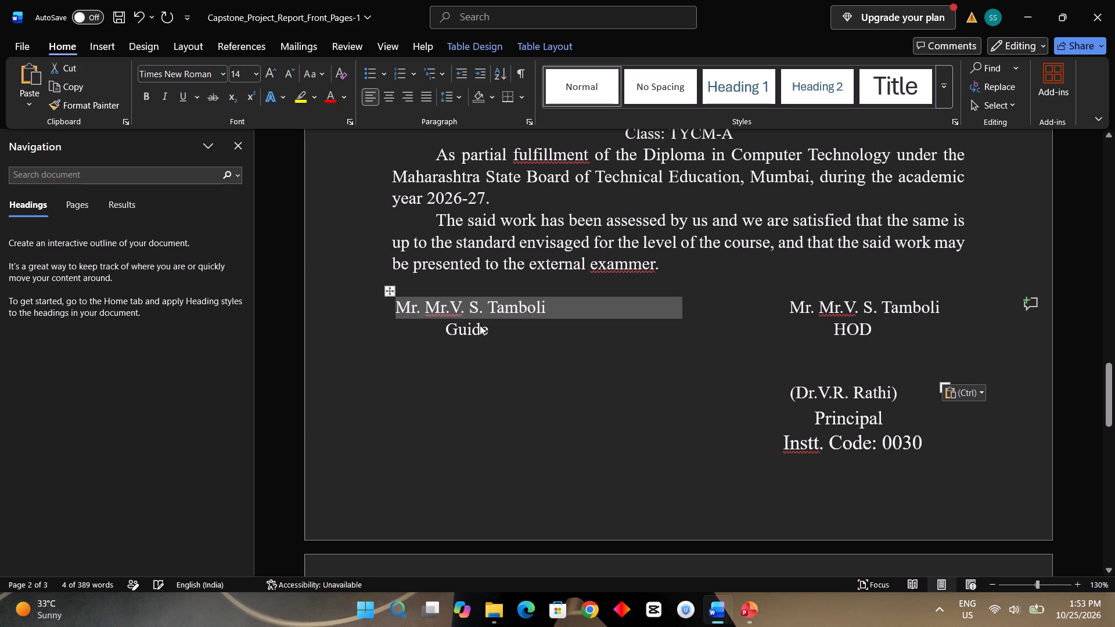
left_click(550, 387)
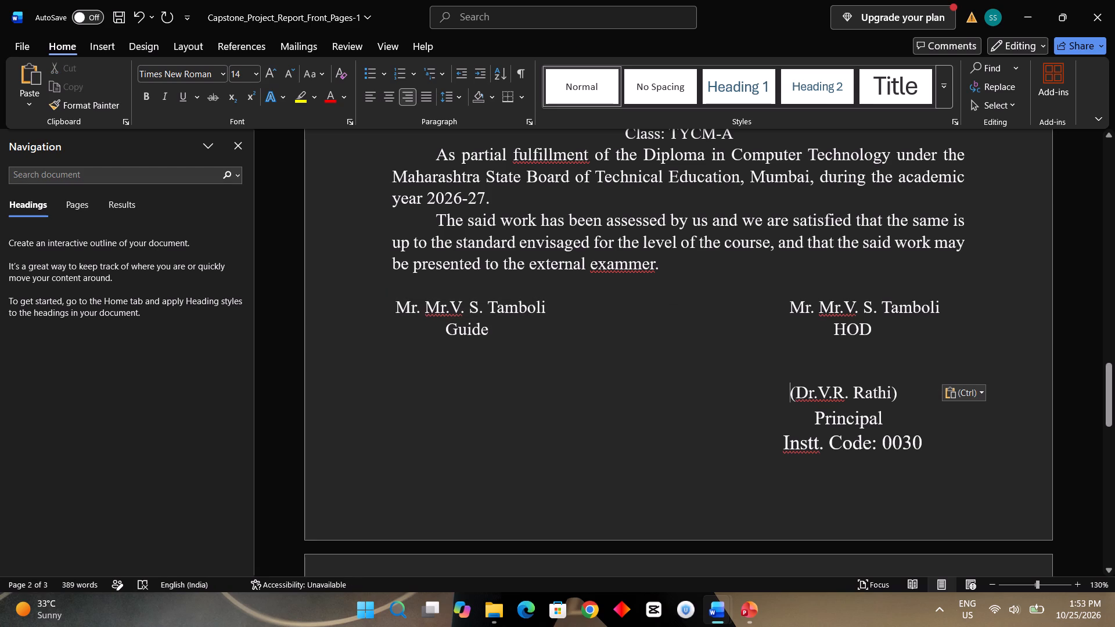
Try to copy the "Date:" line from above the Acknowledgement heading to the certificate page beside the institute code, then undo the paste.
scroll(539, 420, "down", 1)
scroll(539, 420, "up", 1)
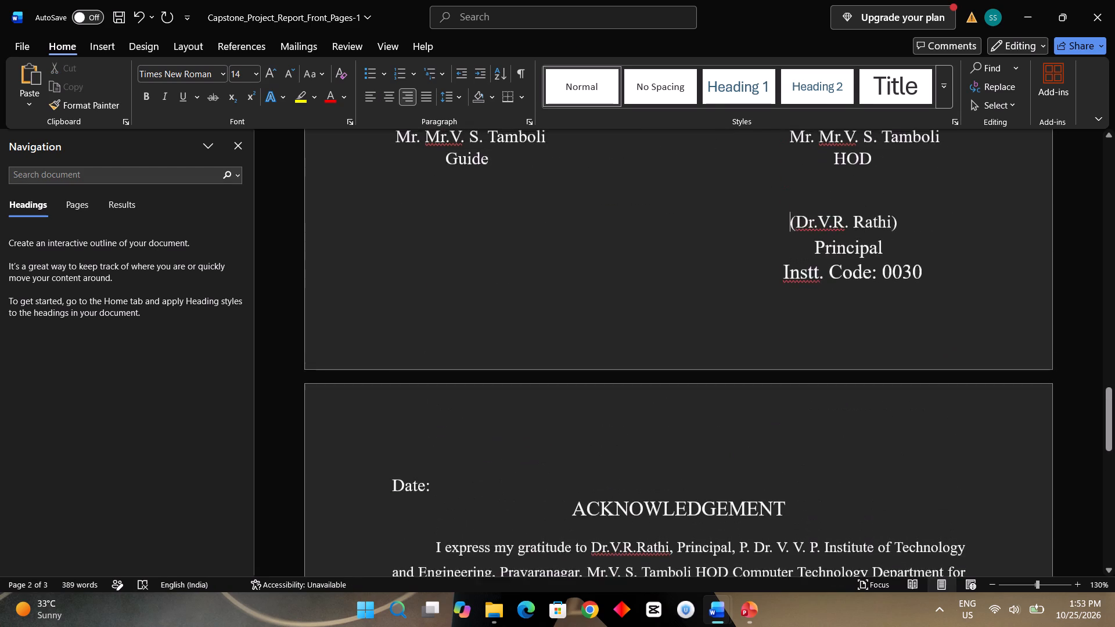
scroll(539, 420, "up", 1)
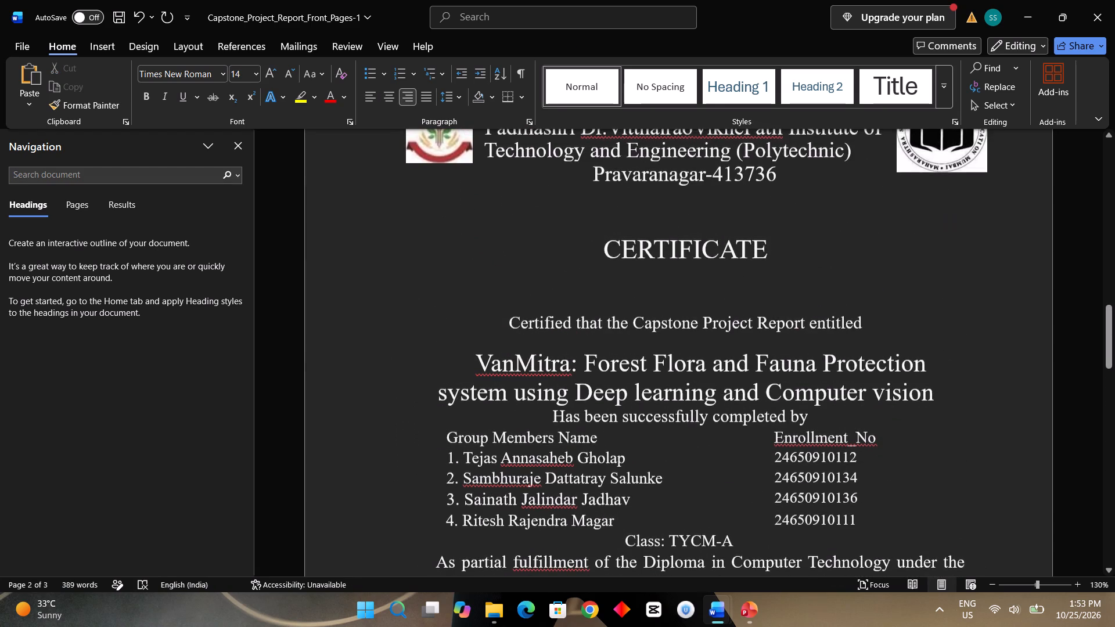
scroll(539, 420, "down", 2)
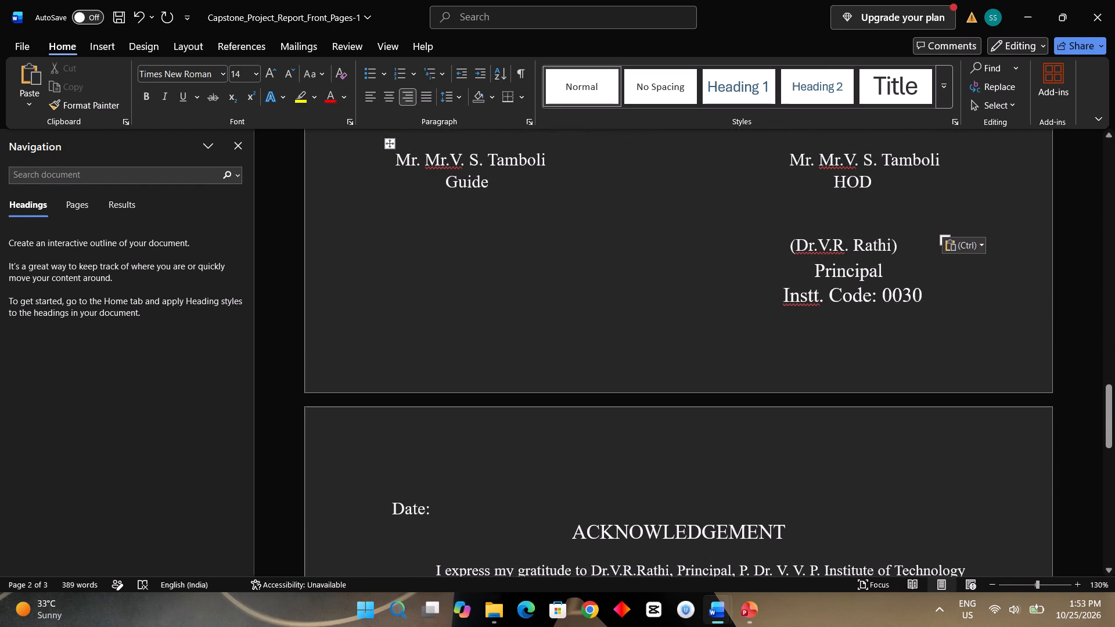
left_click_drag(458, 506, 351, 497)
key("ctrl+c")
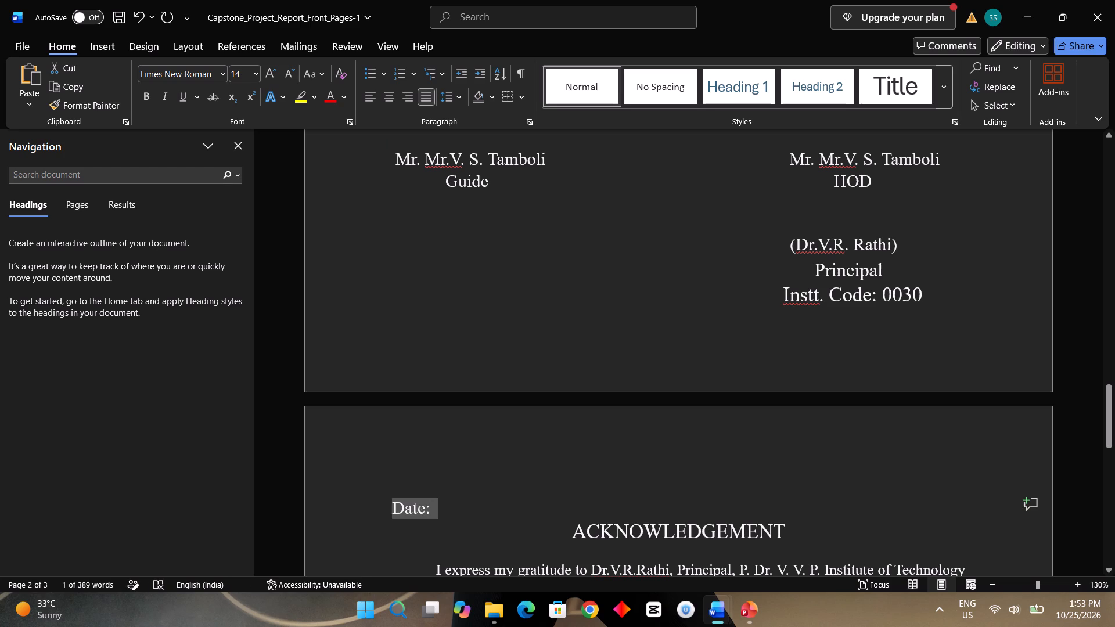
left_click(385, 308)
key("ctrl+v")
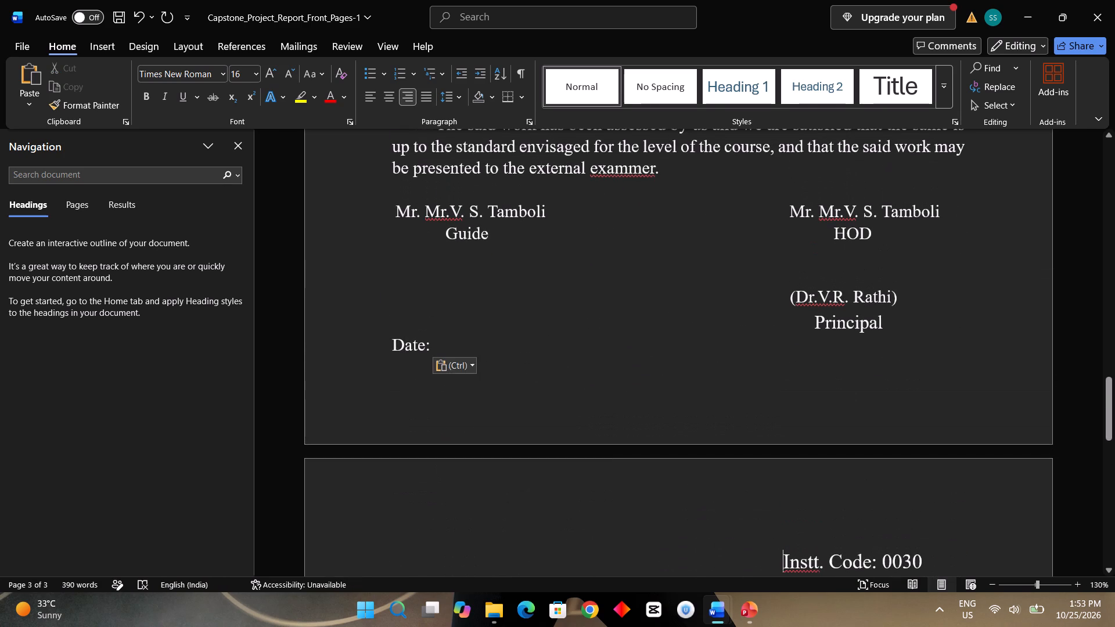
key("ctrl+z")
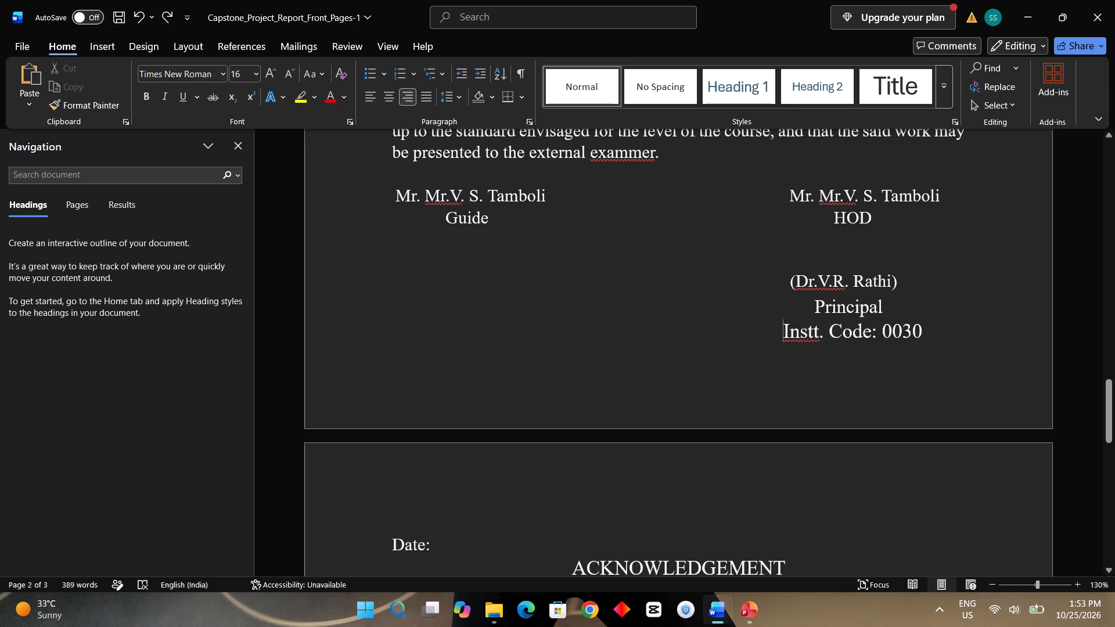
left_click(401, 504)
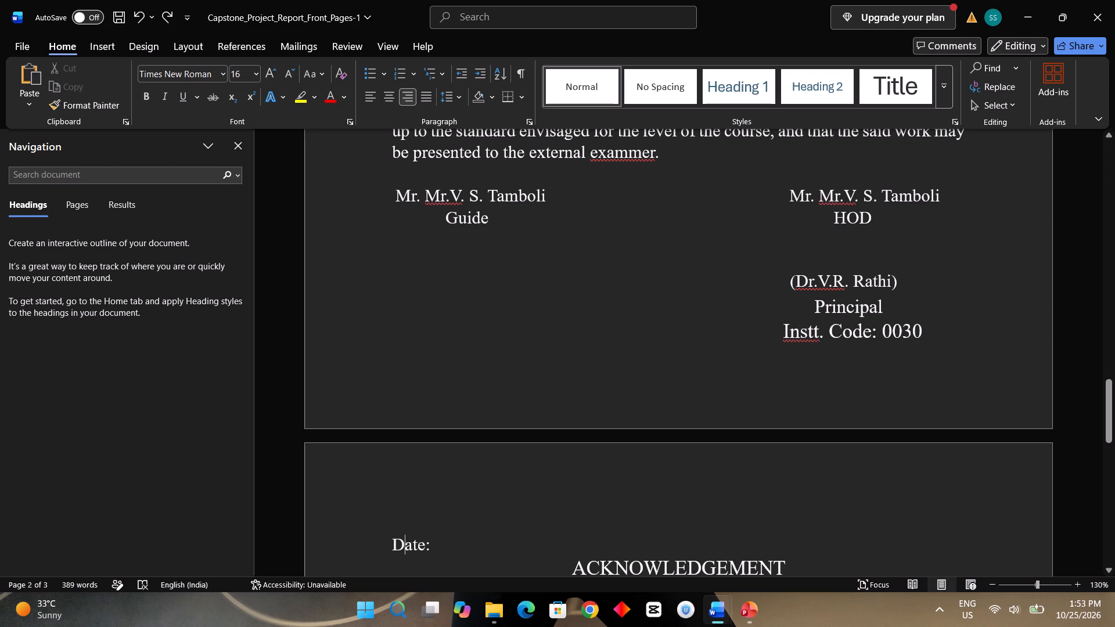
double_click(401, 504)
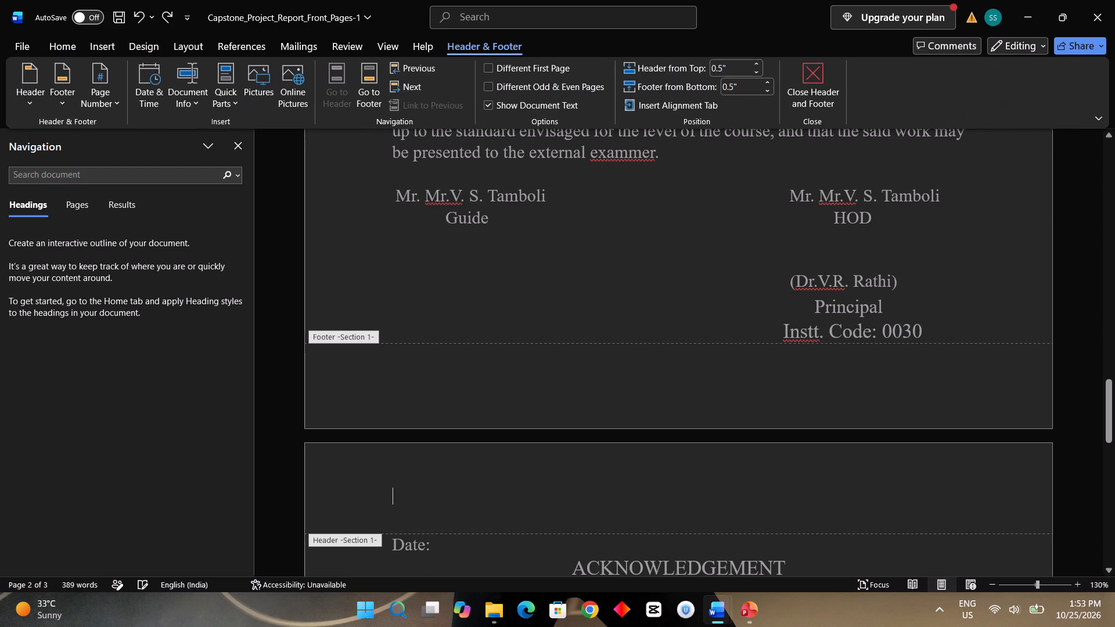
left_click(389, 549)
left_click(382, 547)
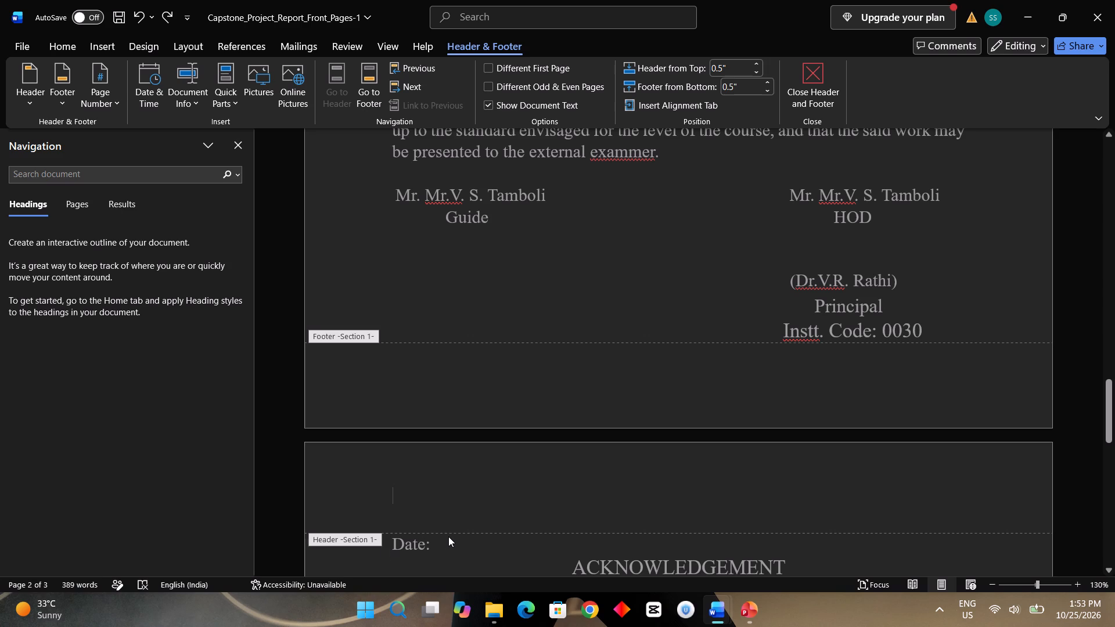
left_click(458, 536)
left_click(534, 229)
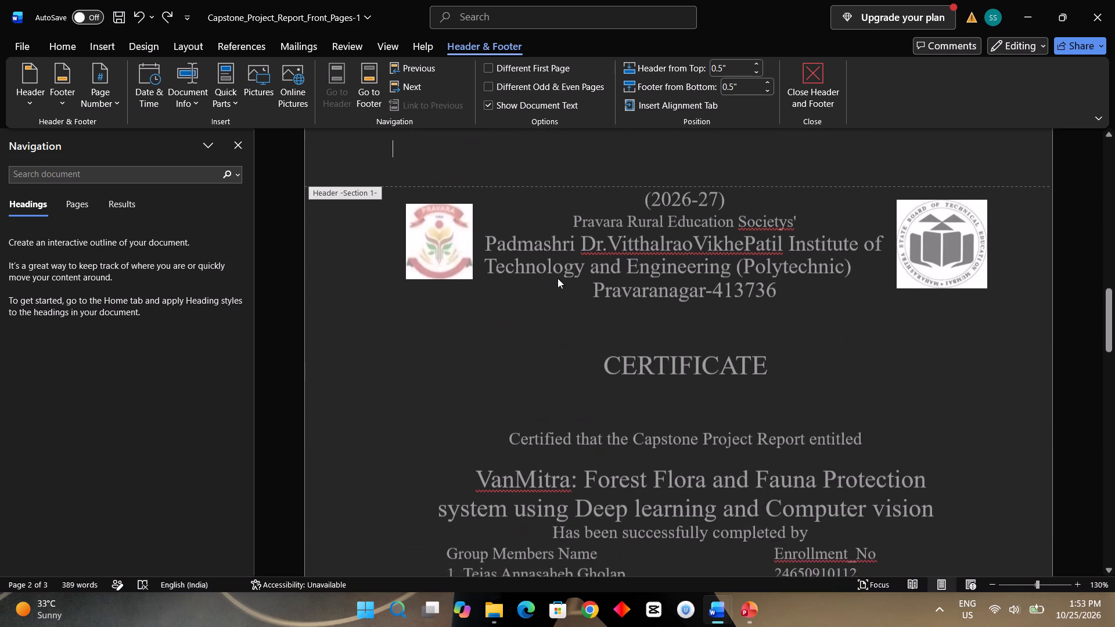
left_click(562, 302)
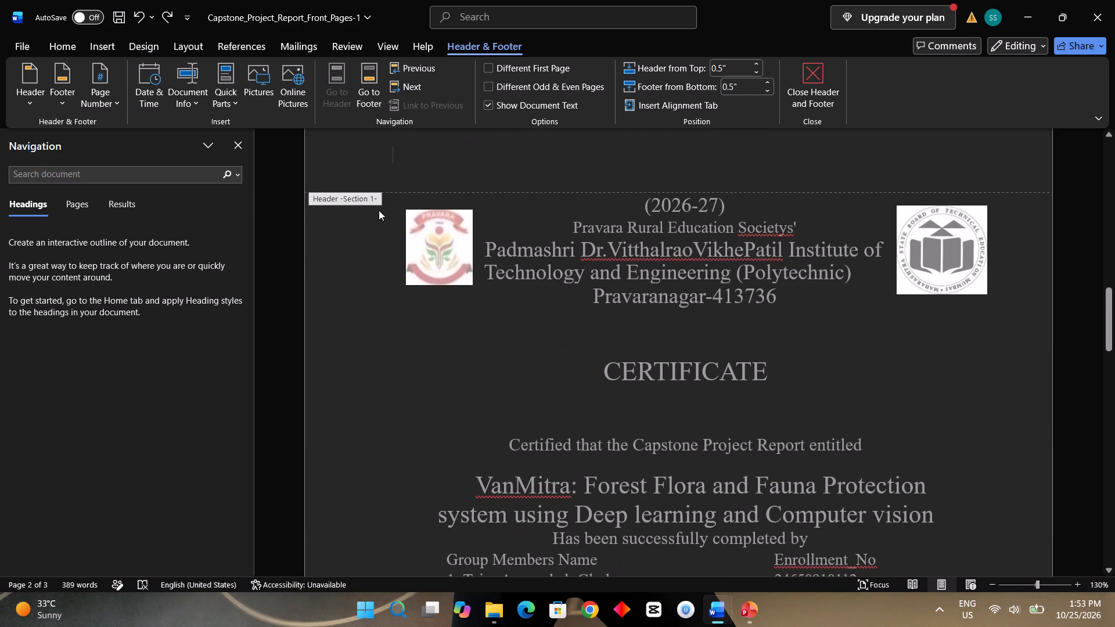
Show the document's page thumbnails for navigation.
left_click(73, 195)
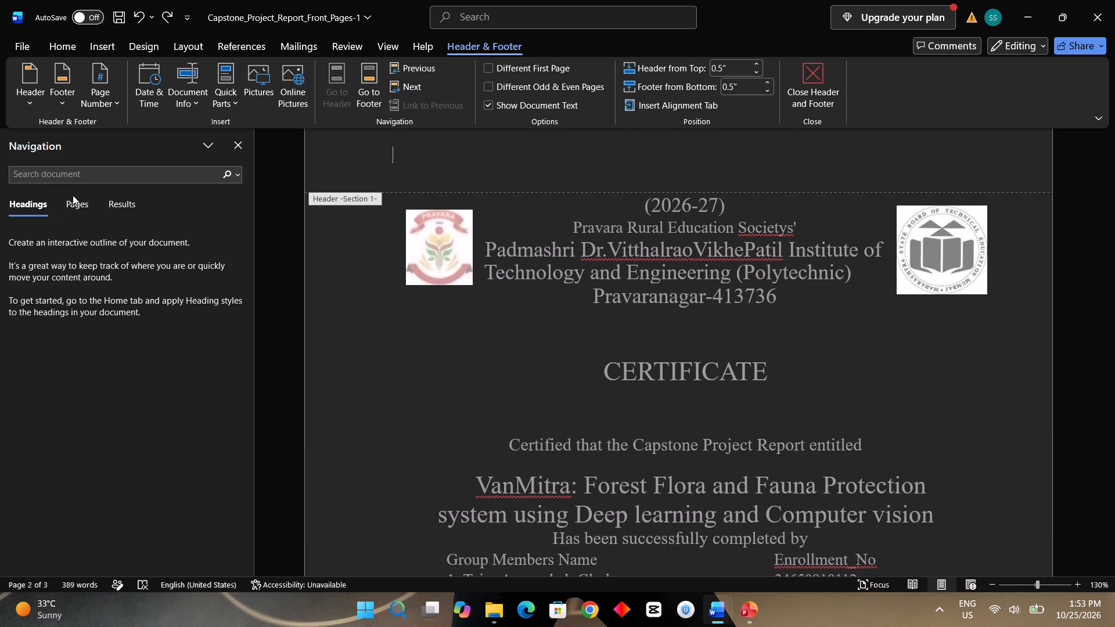
Set the line spacing of the "Pravaranagar-413736" line on the certificate page to 1.0.
triple_click(492, 332)
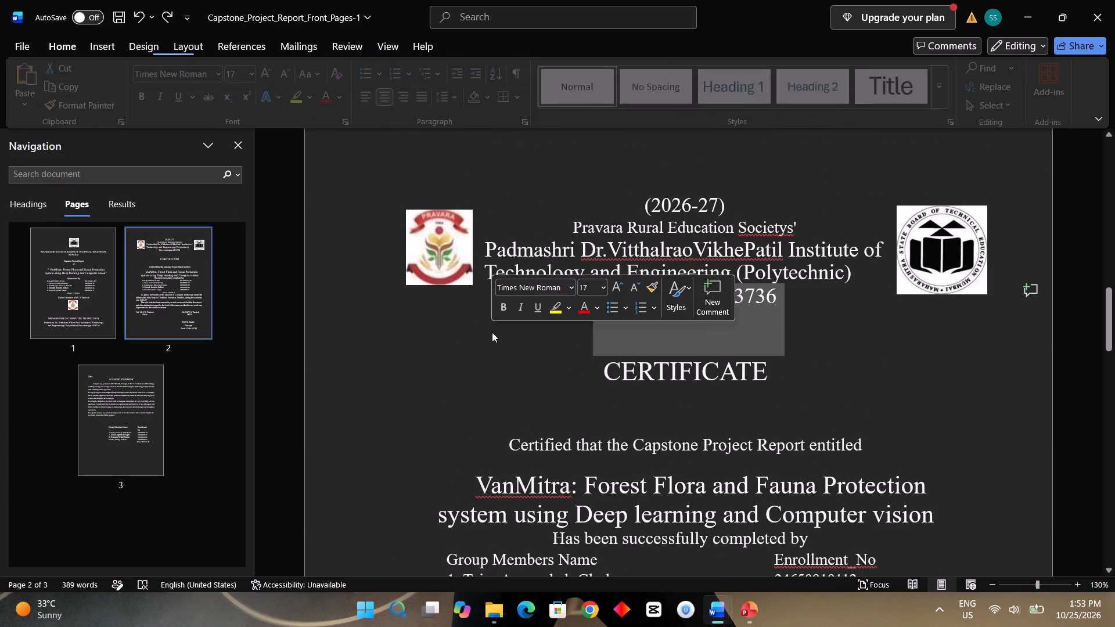
scroll(486, 359, "down", 1)
scroll(486, 359, "up", 1)
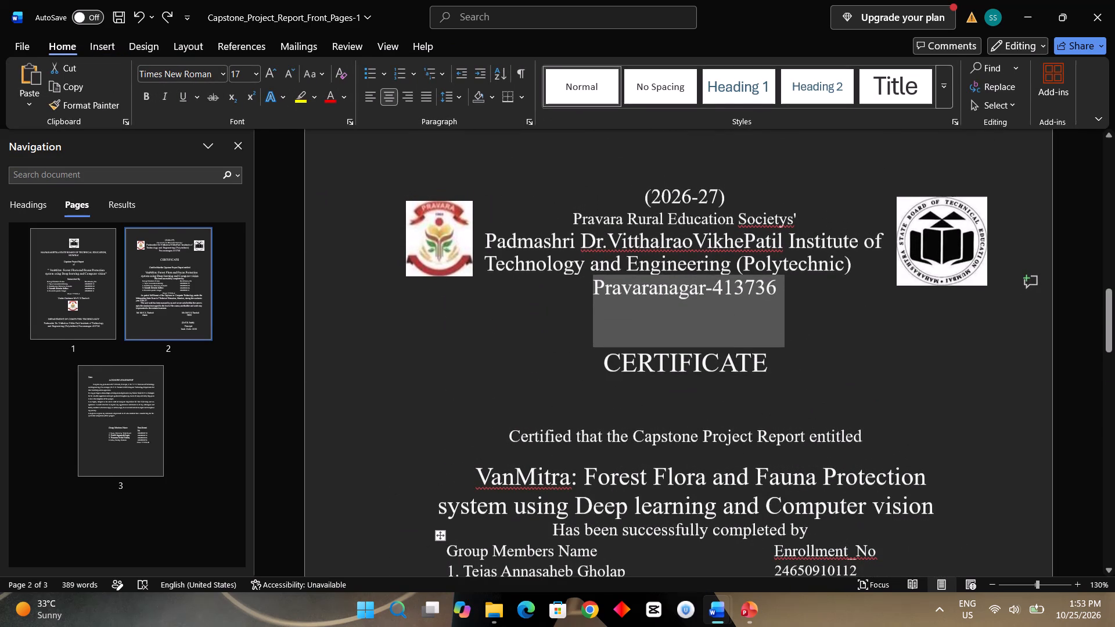
left_click(607, 345)
left_click(607, 345)
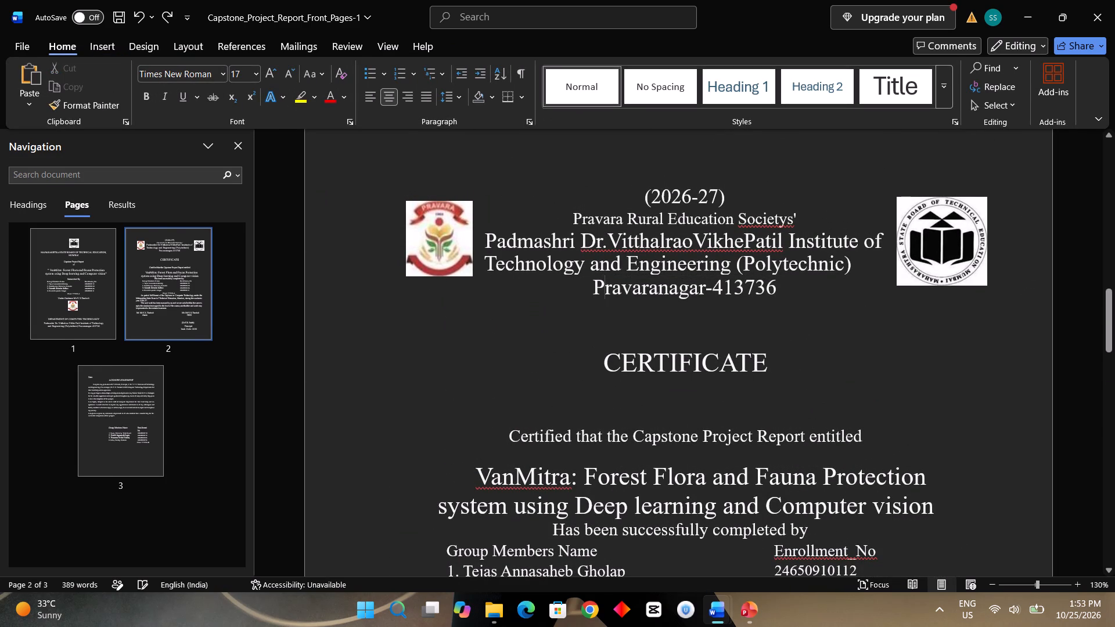
triple_click(602, 325)
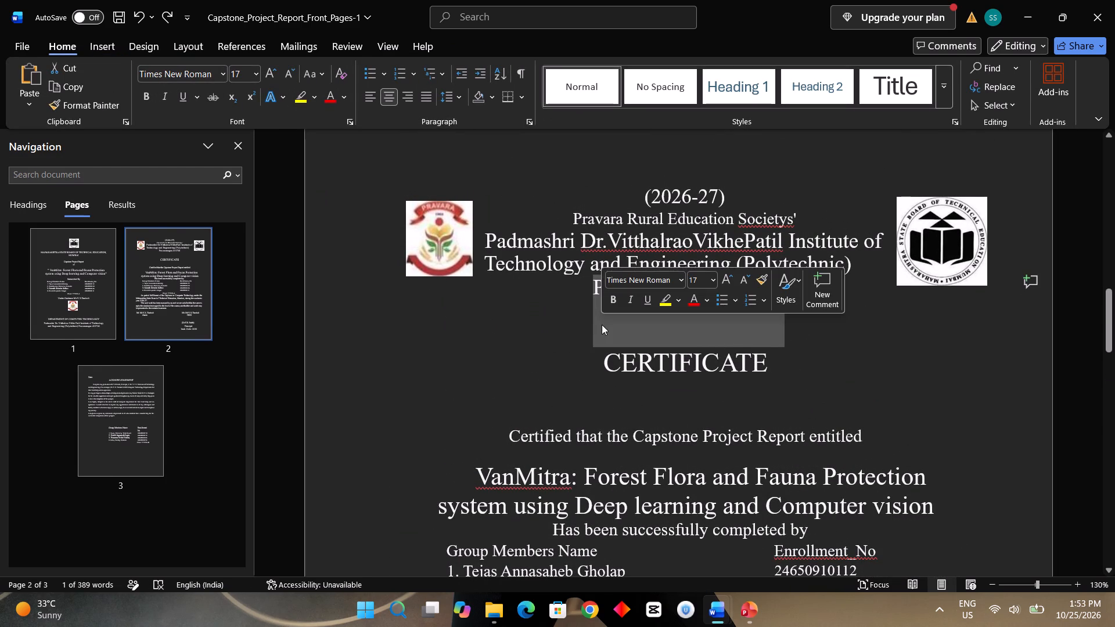
left_click(446, 102)
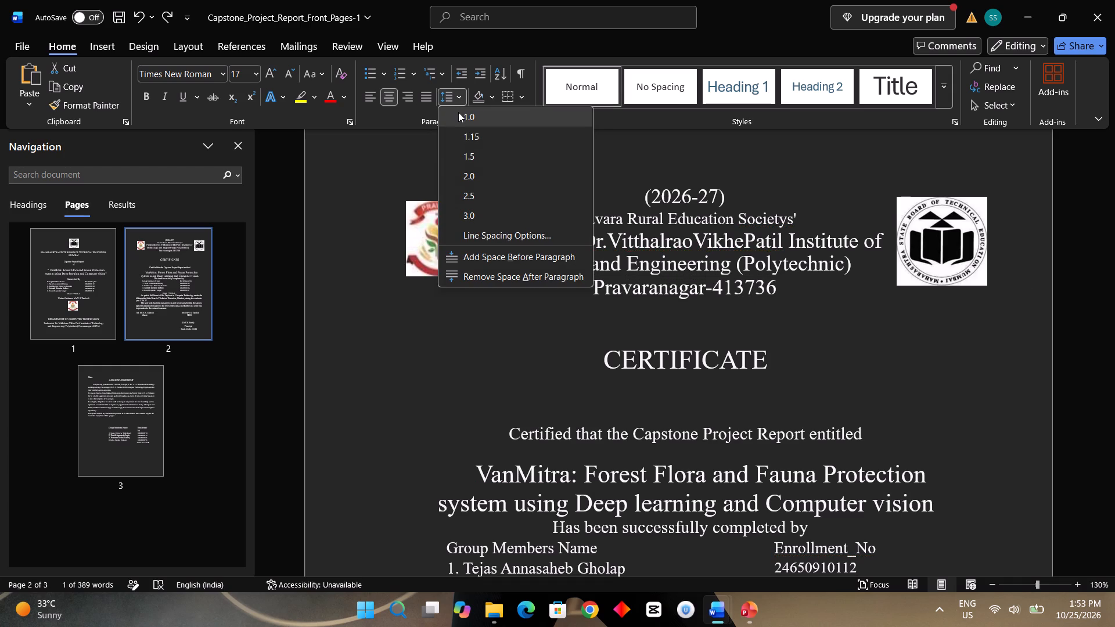
left_click(458, 112)
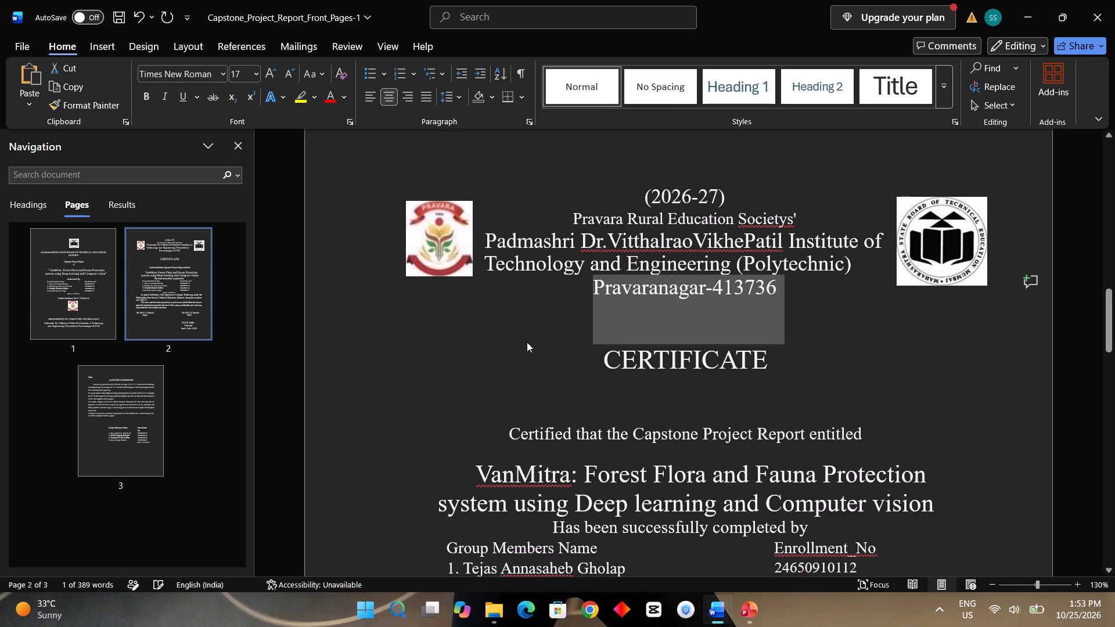
scroll(527, 342, "down", 5)
scroll(527, 342, "up", 2)
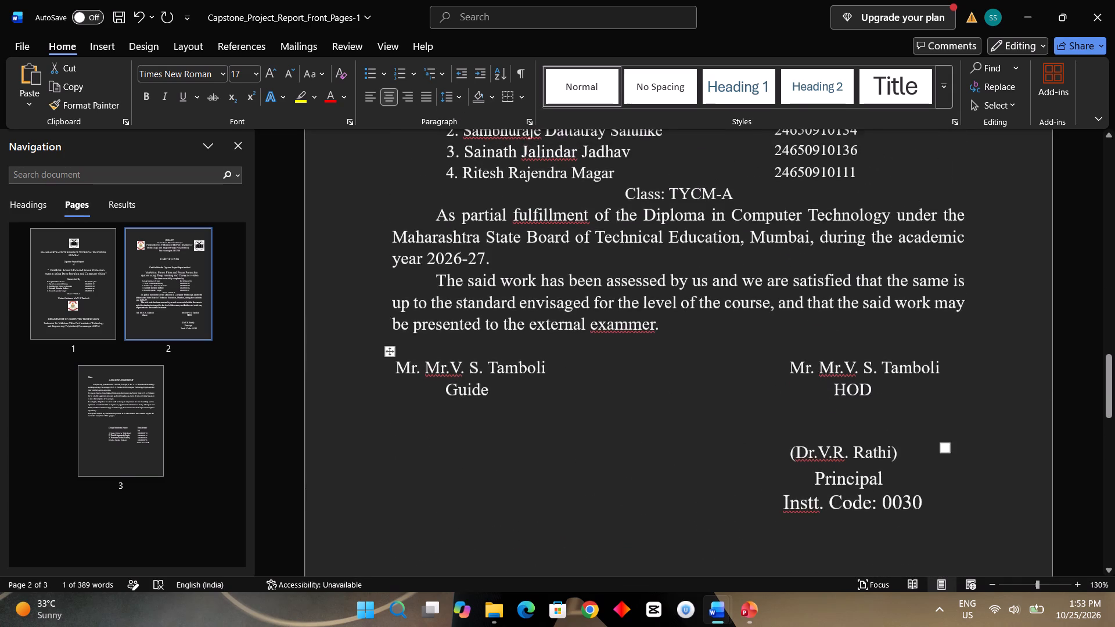
scroll(527, 342, "up", 1)
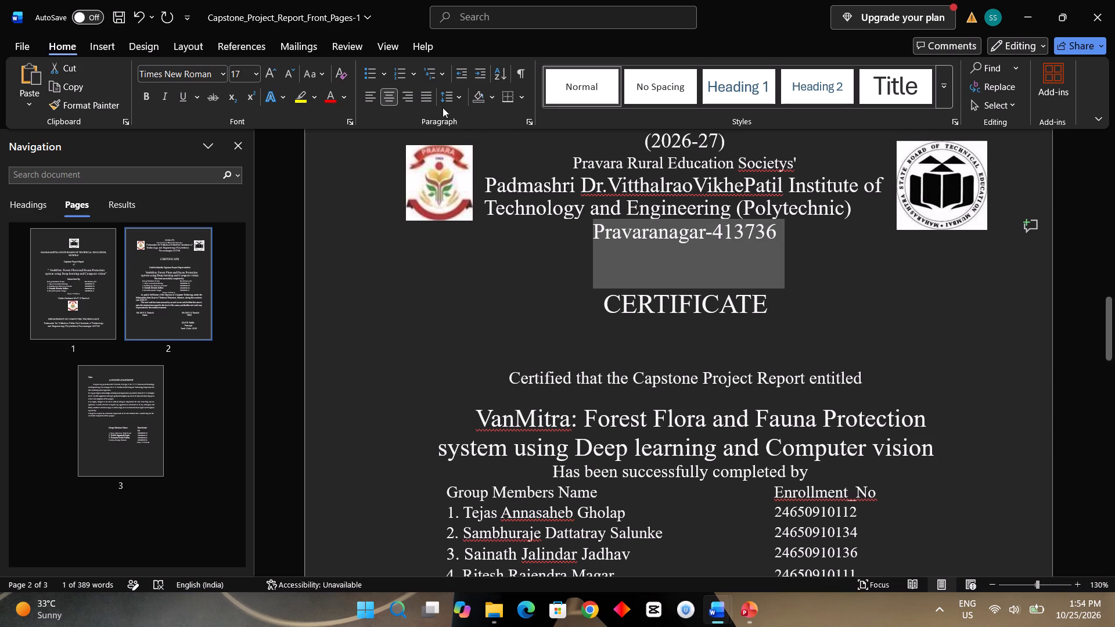
Set the line spacing of the CERTIFICATE heading to 1.0.
left_click(449, 91)
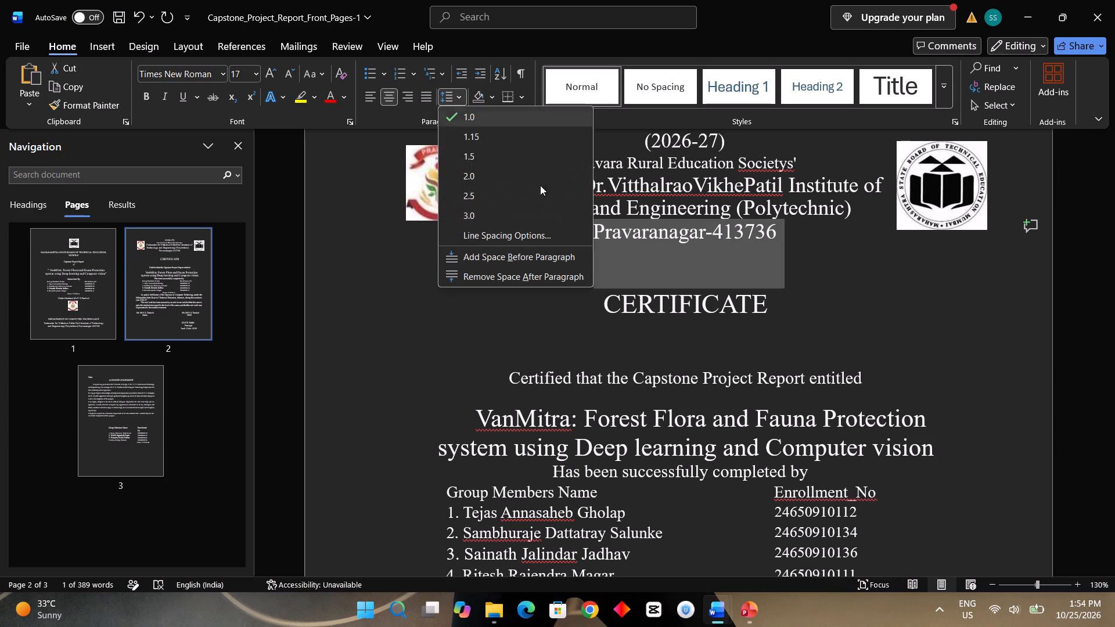
left_click(652, 324)
double_click(652, 324)
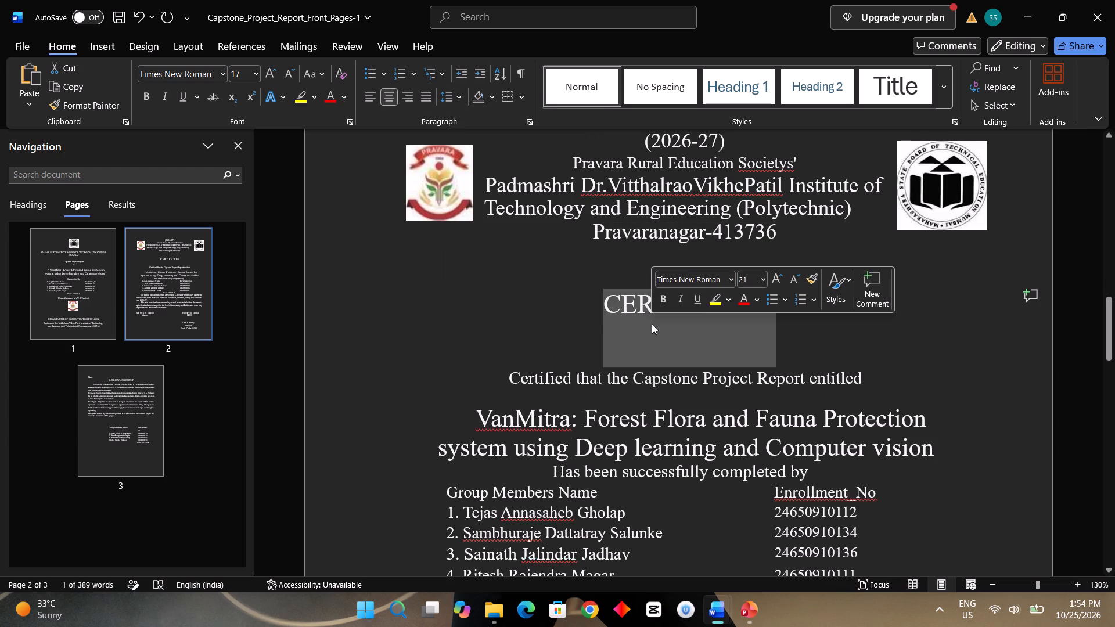
left_click(449, 95)
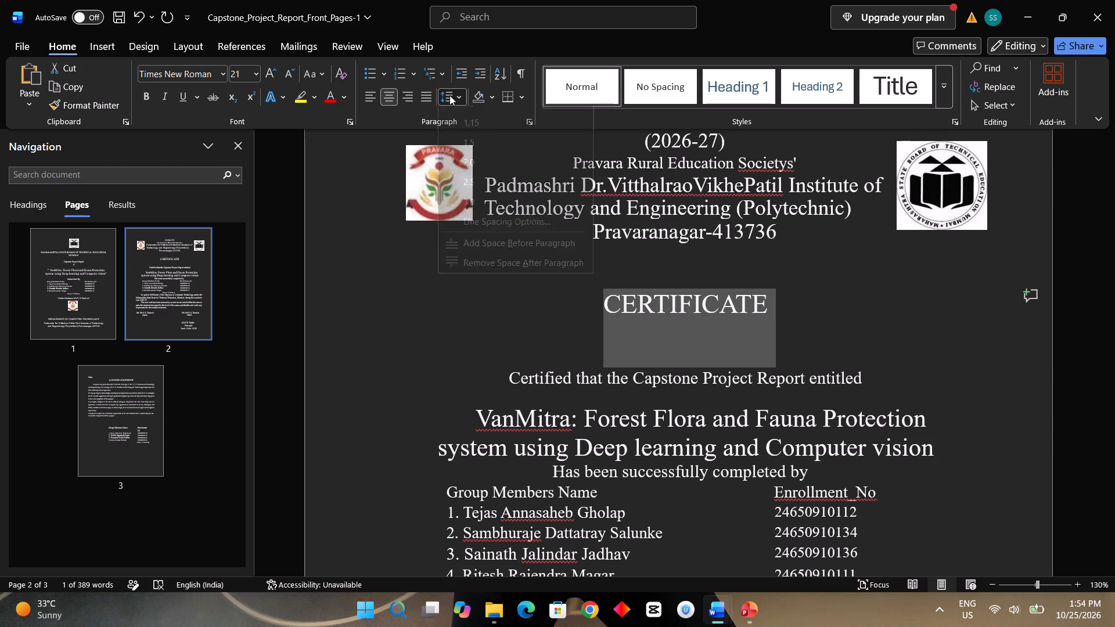
left_click(456, 112)
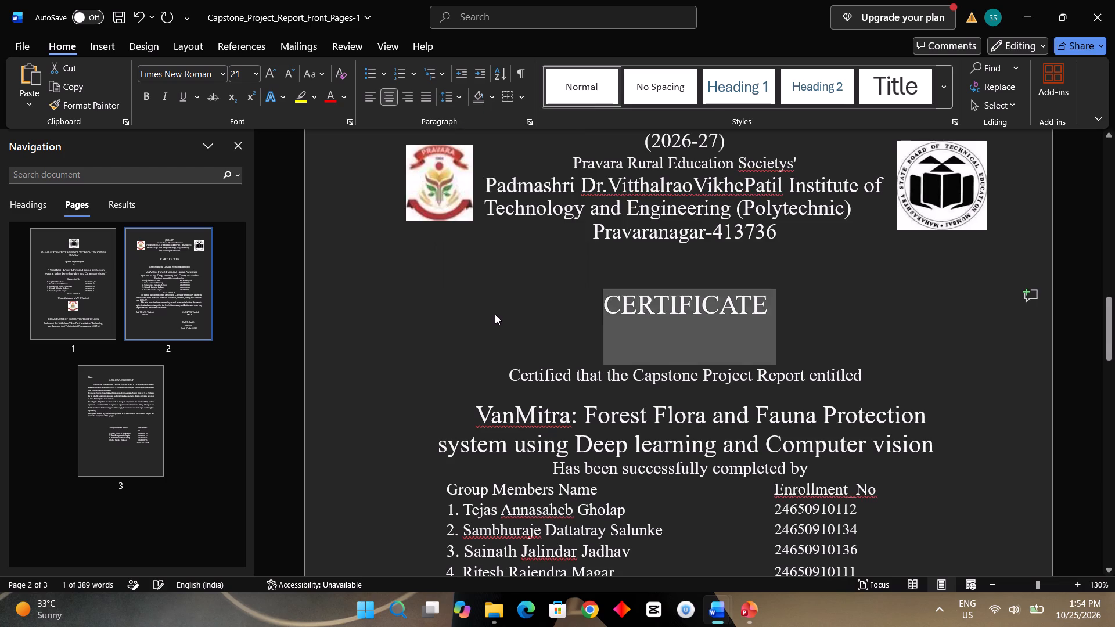
scroll(495, 314, "down", 2)
scroll(495, 314, "up", 1)
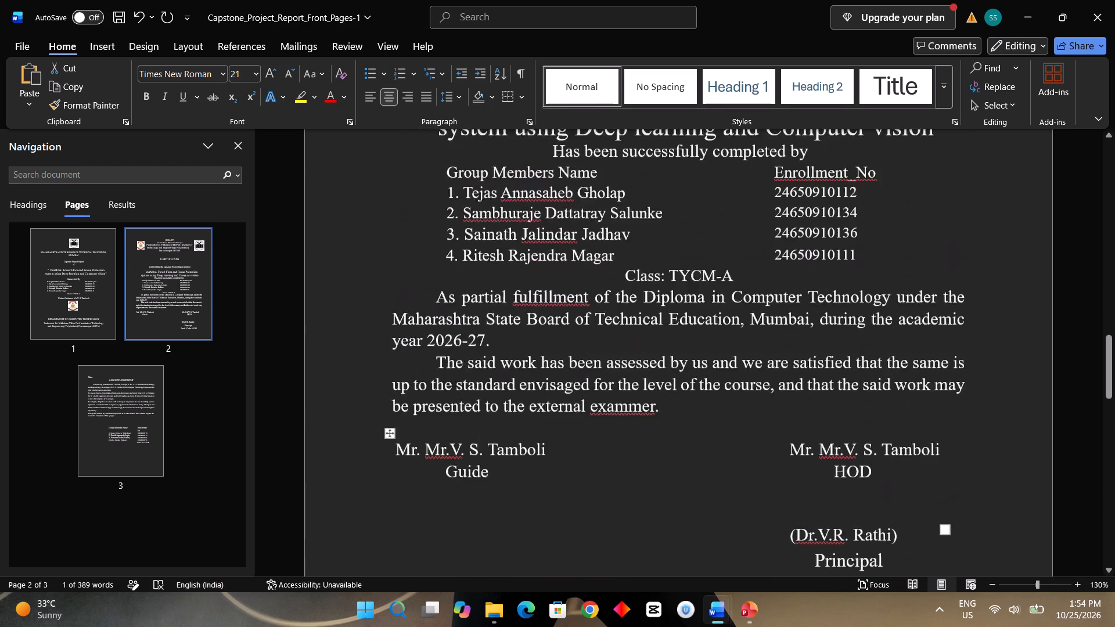
scroll(495, 314, "up", 1)
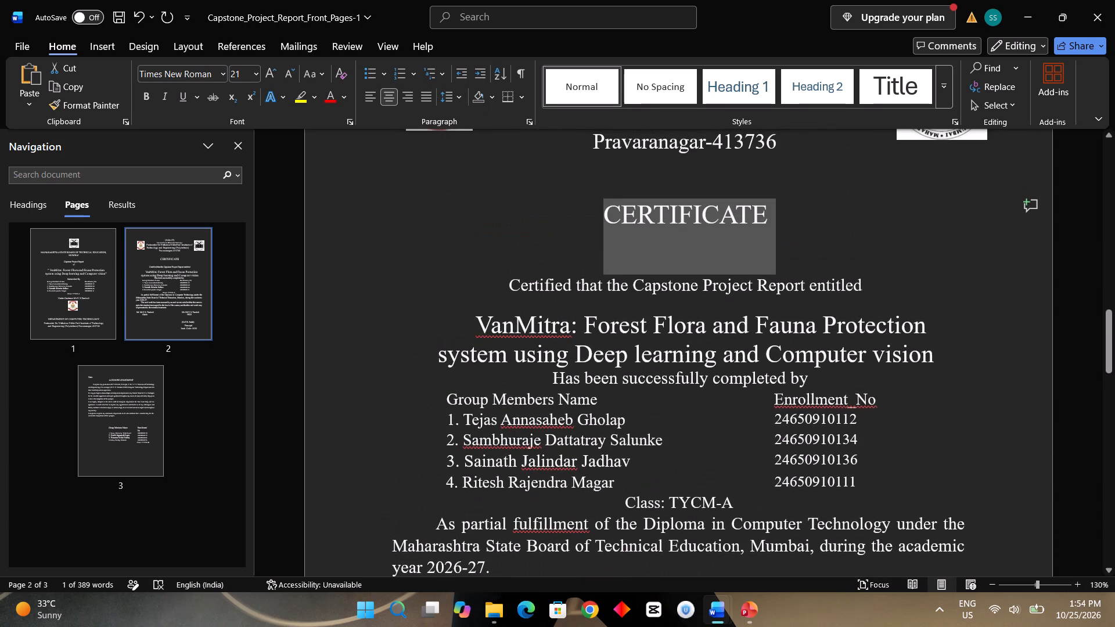
left_click(566, 273)
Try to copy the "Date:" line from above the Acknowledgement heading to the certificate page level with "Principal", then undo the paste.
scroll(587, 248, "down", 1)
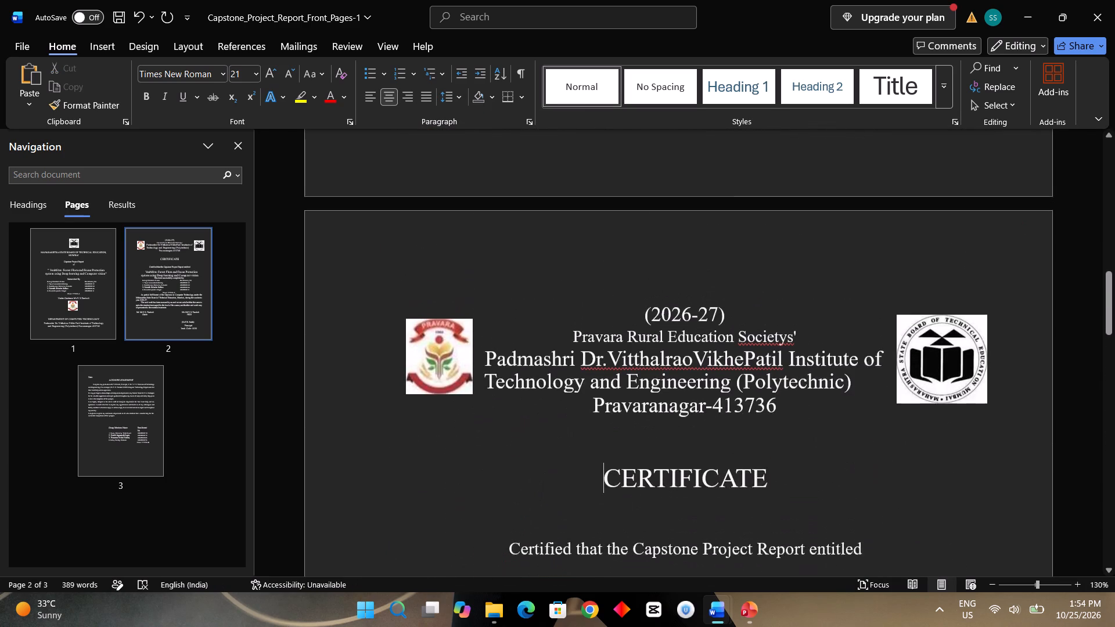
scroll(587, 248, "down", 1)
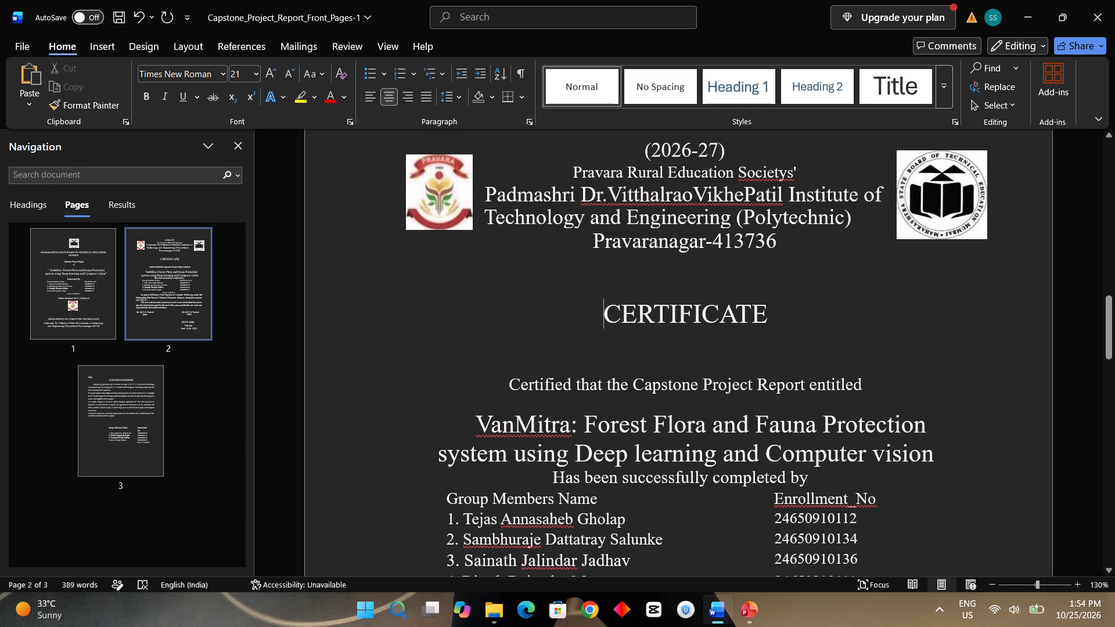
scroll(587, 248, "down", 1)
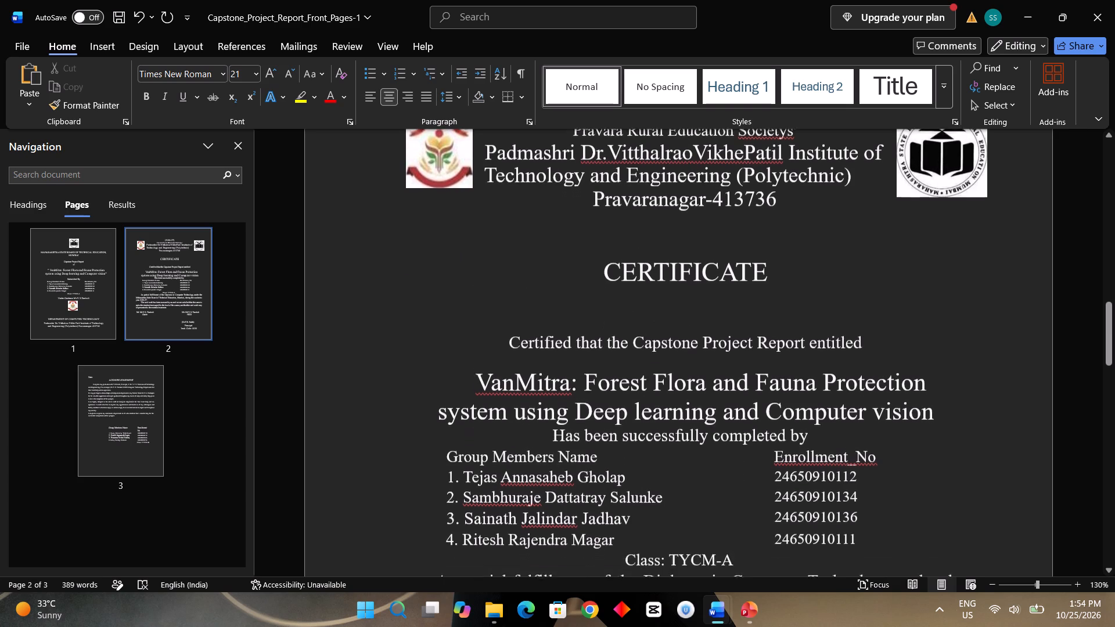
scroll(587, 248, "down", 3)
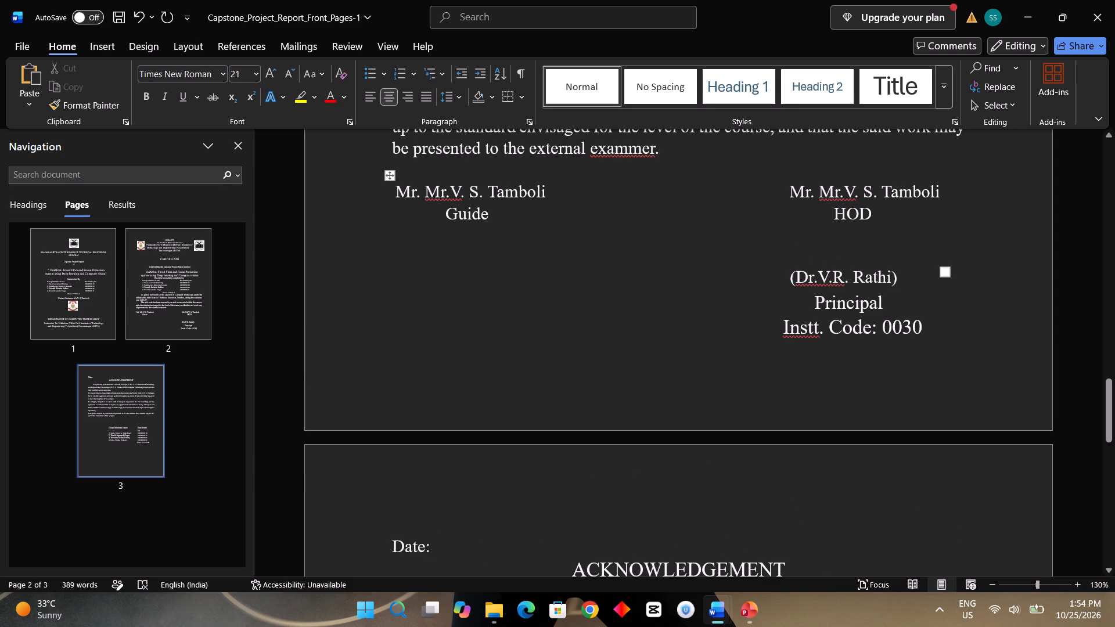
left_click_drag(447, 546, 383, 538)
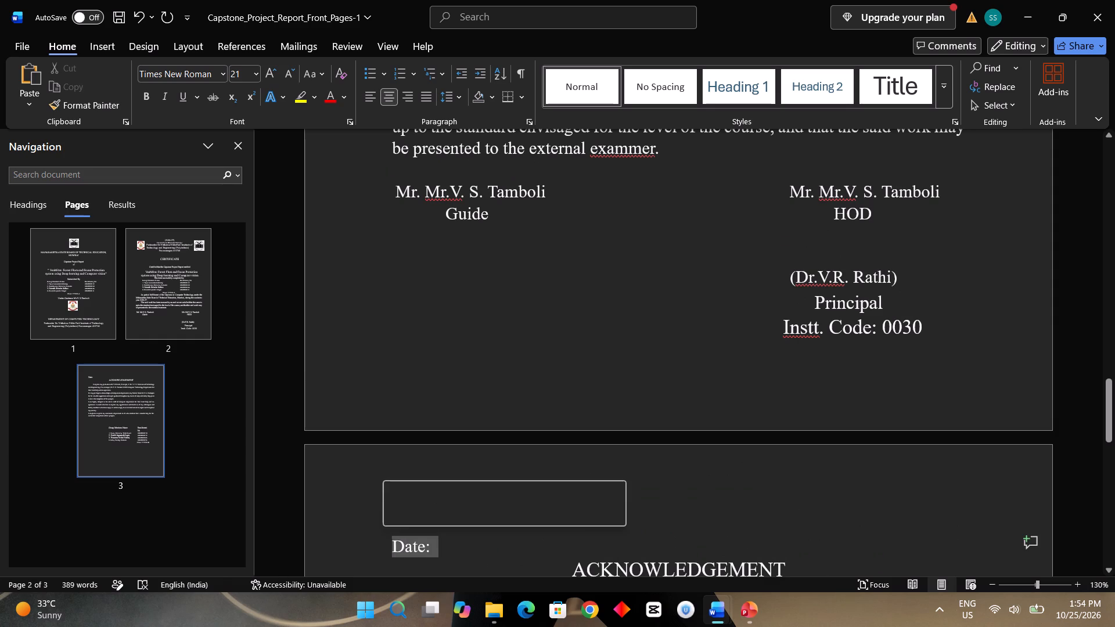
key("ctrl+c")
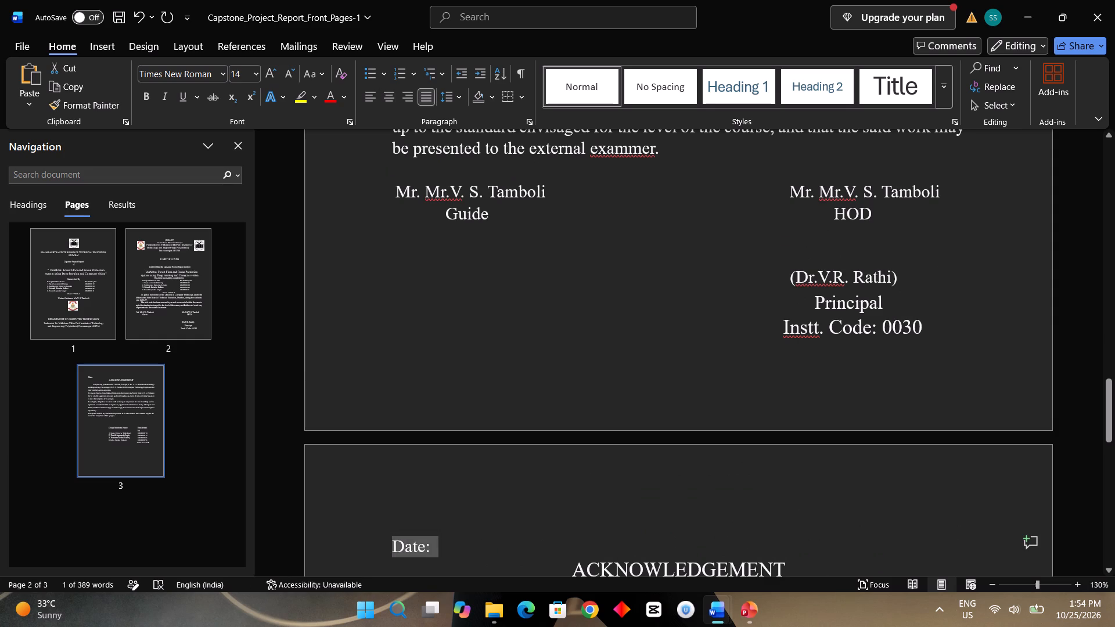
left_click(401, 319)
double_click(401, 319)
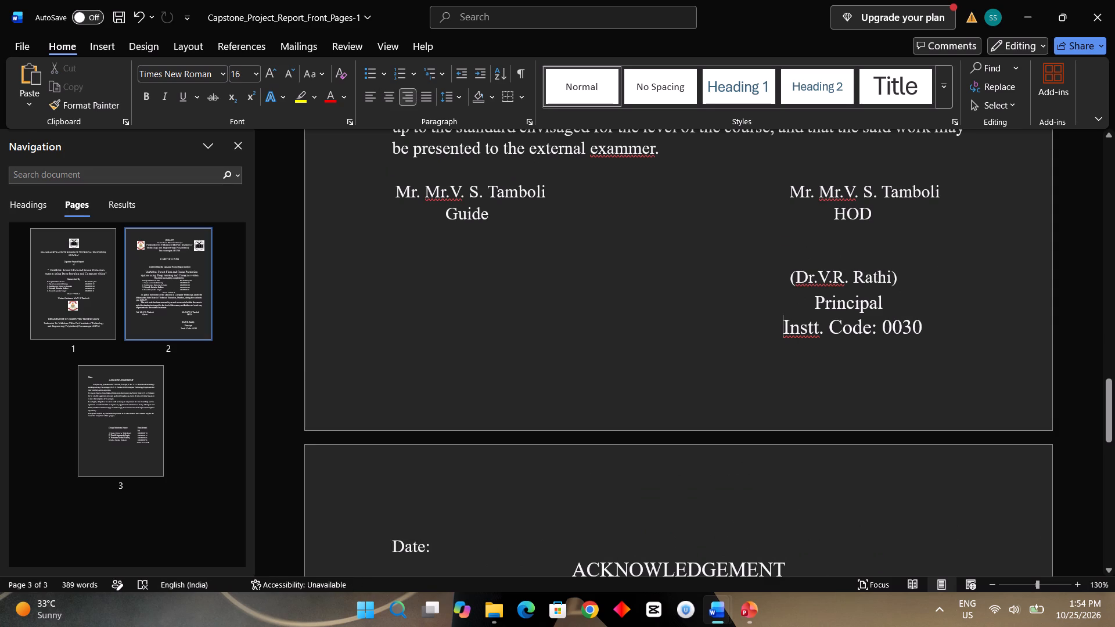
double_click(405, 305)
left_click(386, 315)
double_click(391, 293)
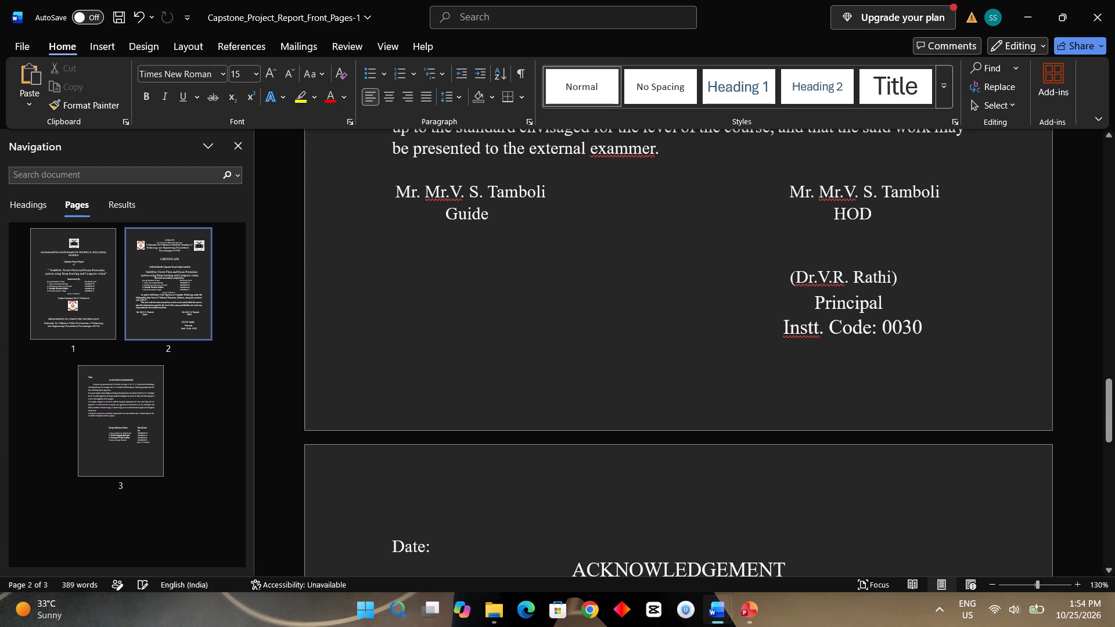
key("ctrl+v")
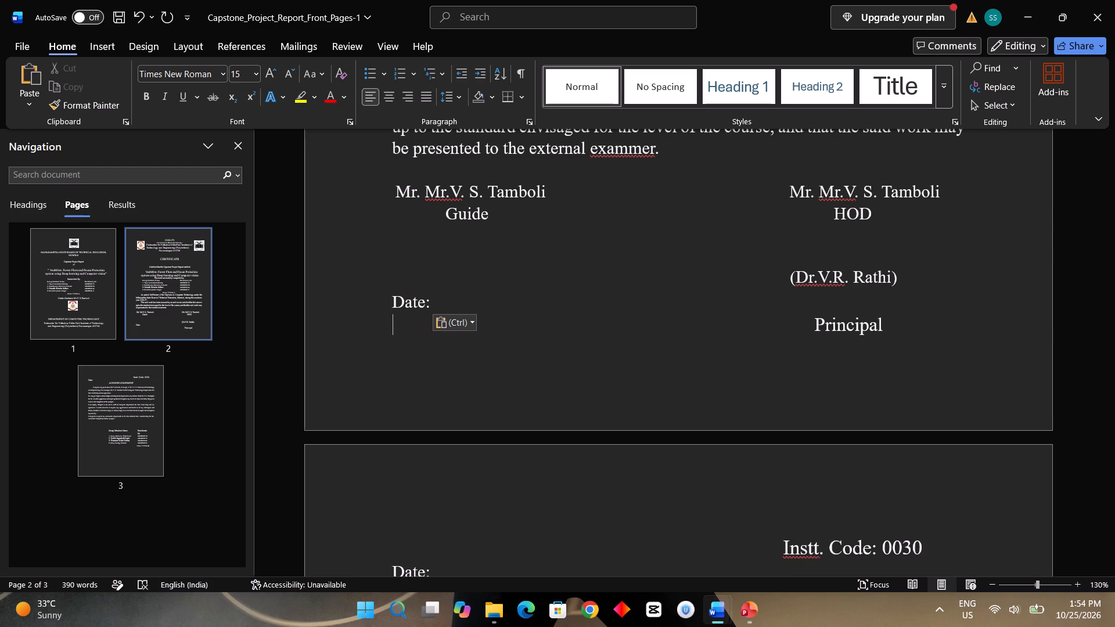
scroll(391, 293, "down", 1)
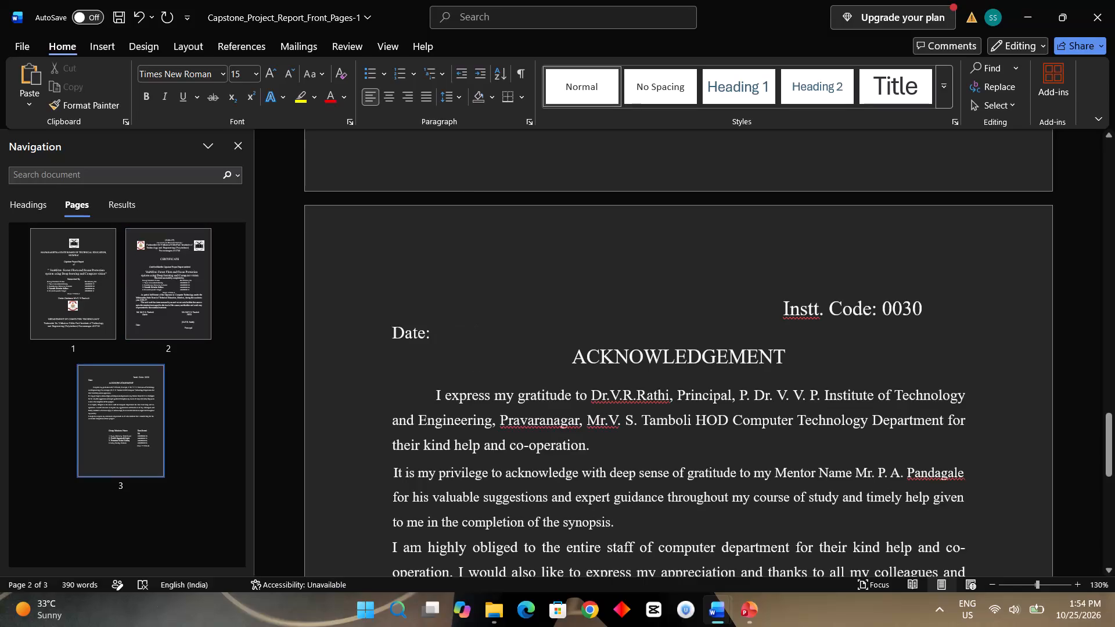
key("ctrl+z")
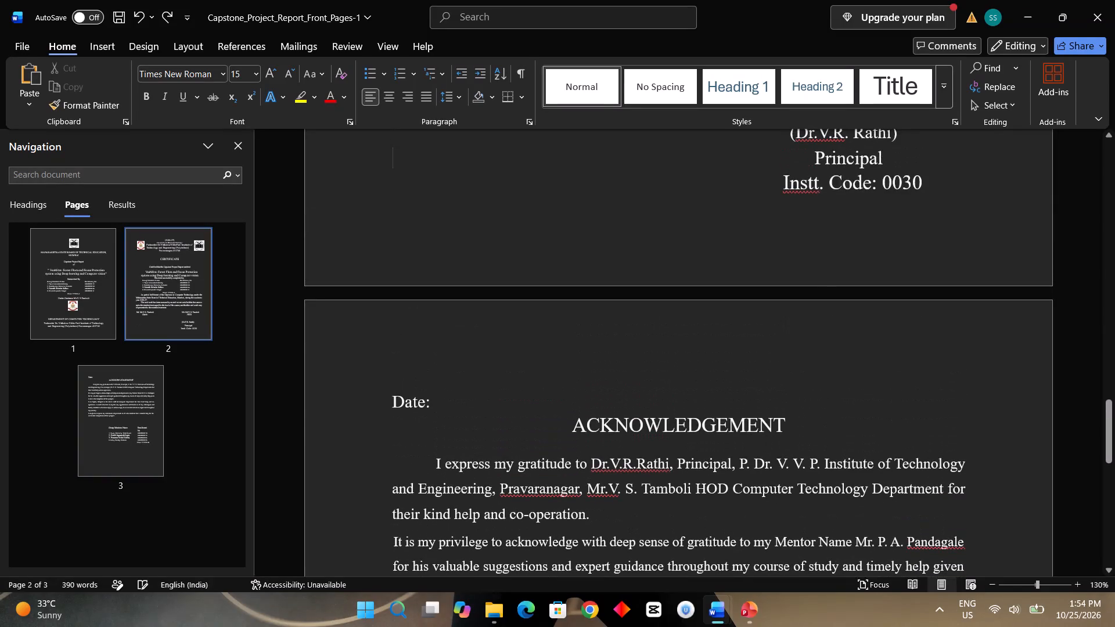
Add "Date:" to the certificate page's signature block, level with "Principal".
scroll(383, 239, "up", 1)
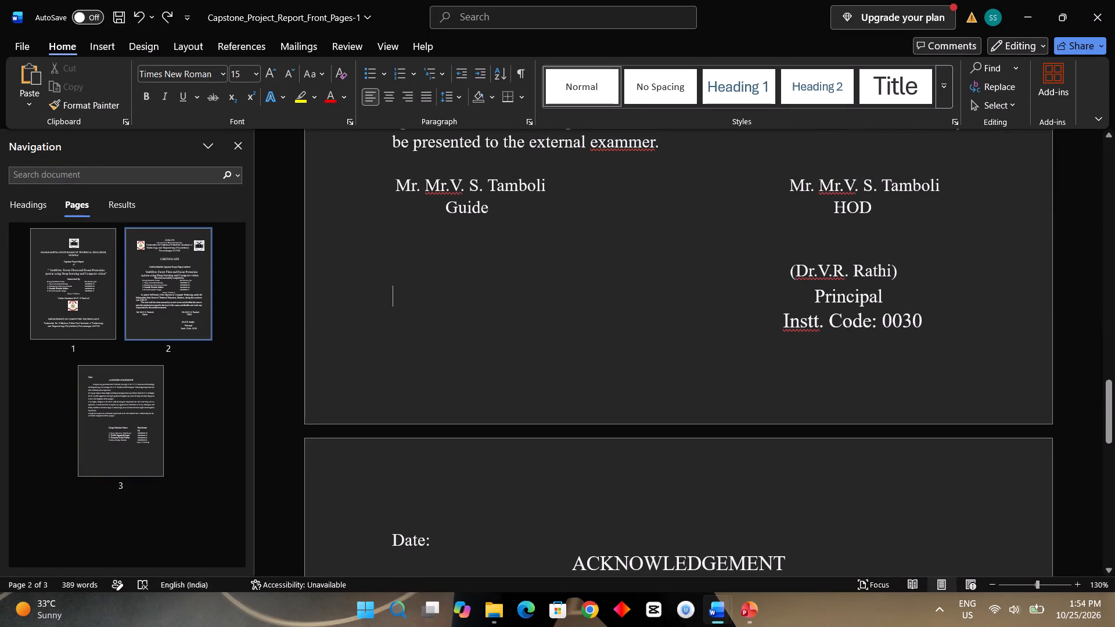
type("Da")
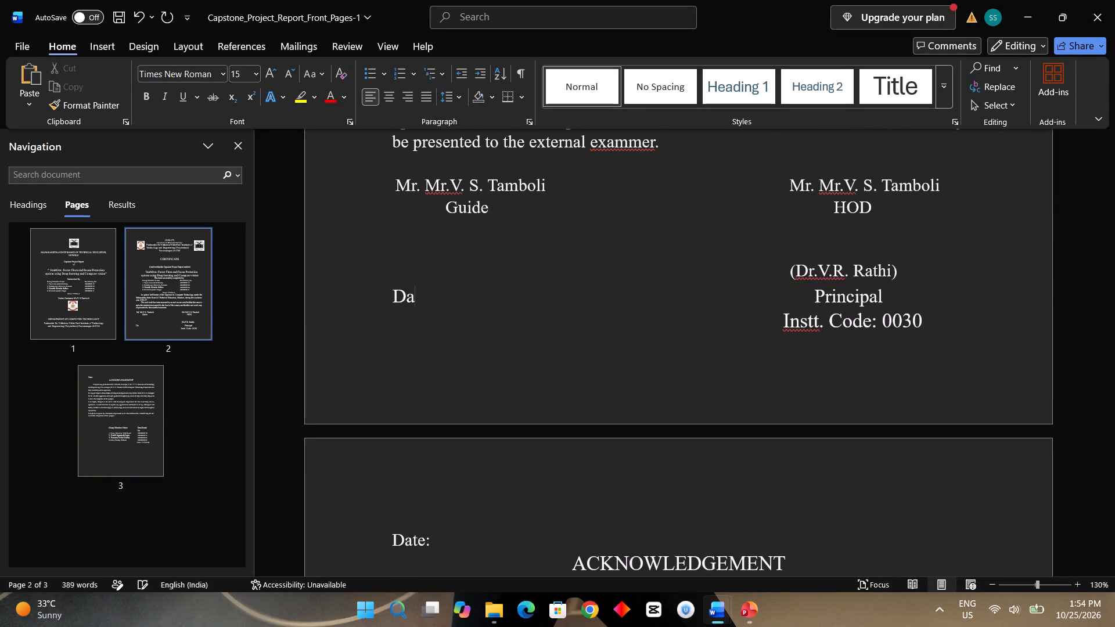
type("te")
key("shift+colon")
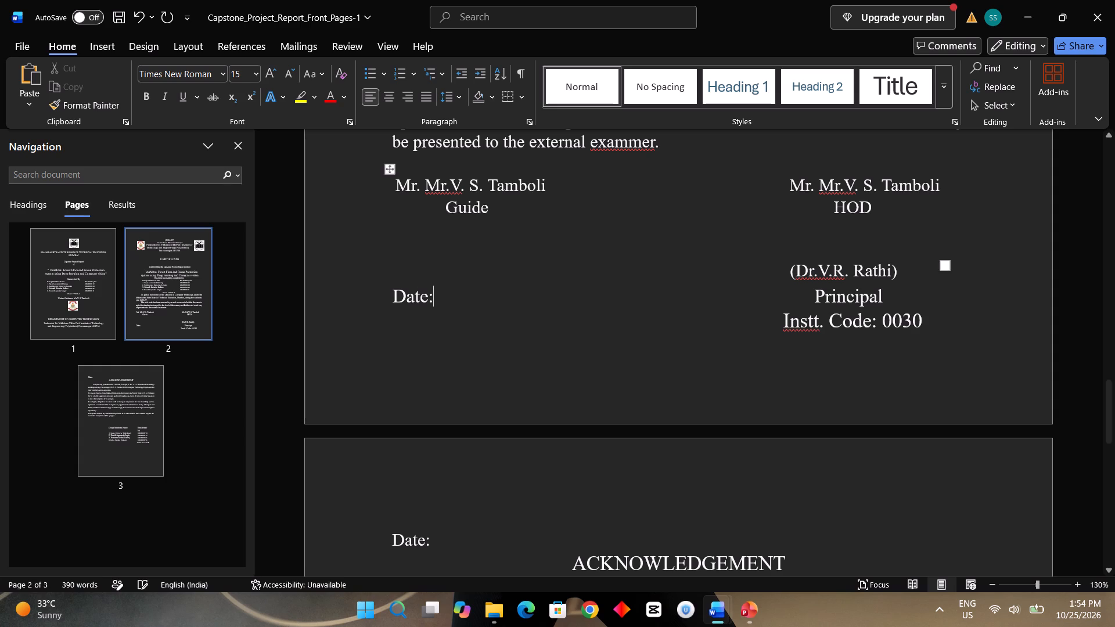
Delete the "Date:" text above the ACKNOWLEDGEMENT heading.
scroll(441, 321, "down", 1)
left_click(443, 335)
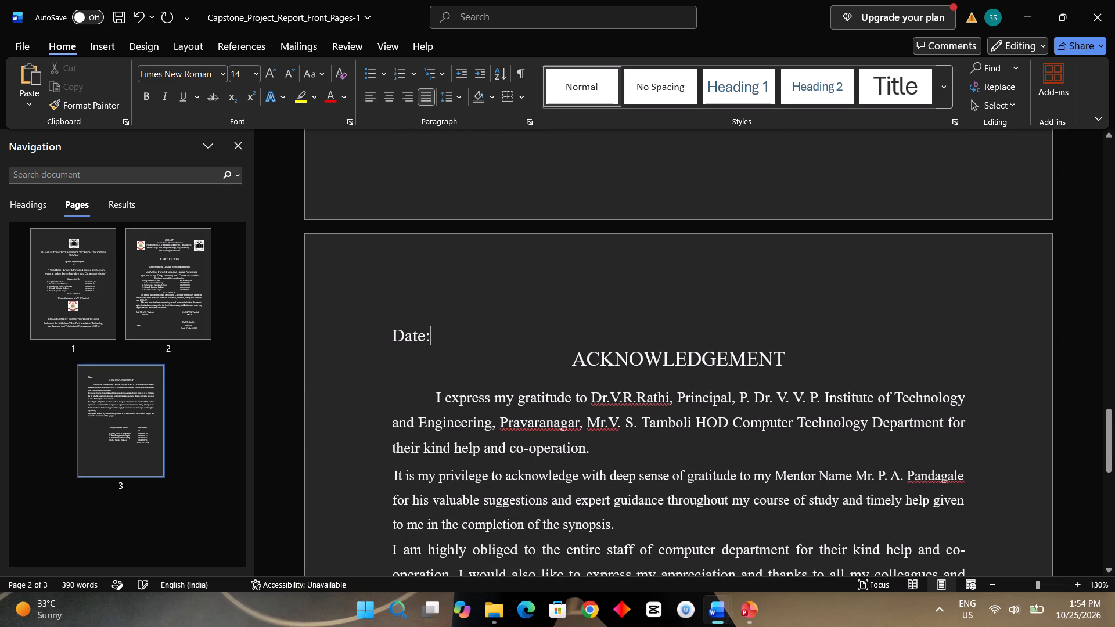
key("BackSpace")
key("BackSpace")
key("BackSpace")
key("BackSpace")
key("BackSpace")
Replace the four member rows in the acknowledgement page's table with the four member rows copied from the certificate page.
scroll(443, 335, "up", 1)
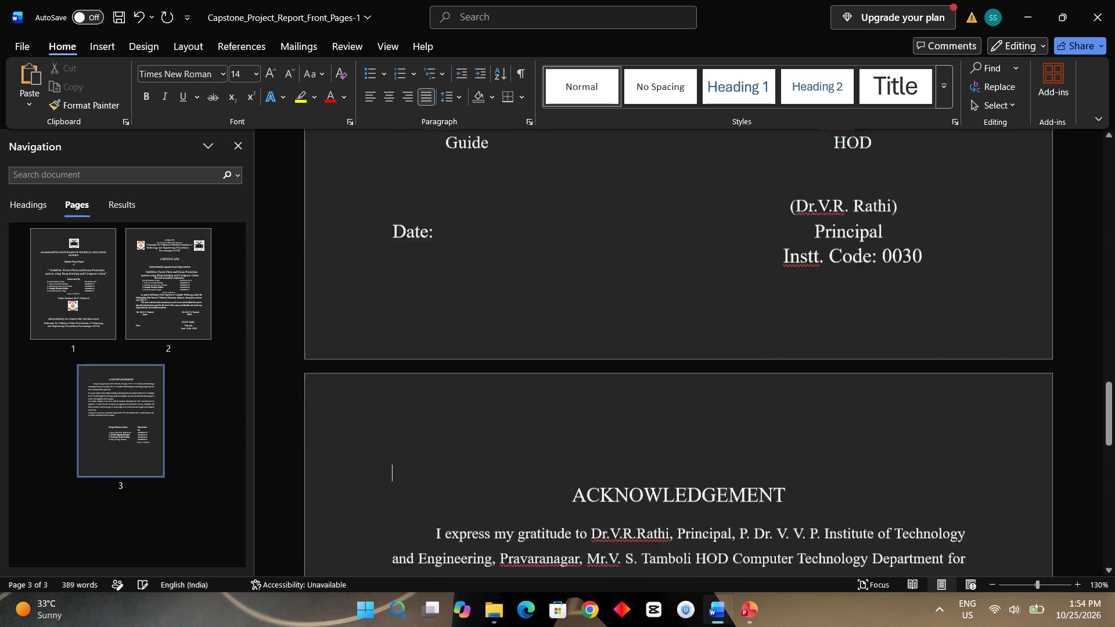
scroll(443, 335, "up", 1)
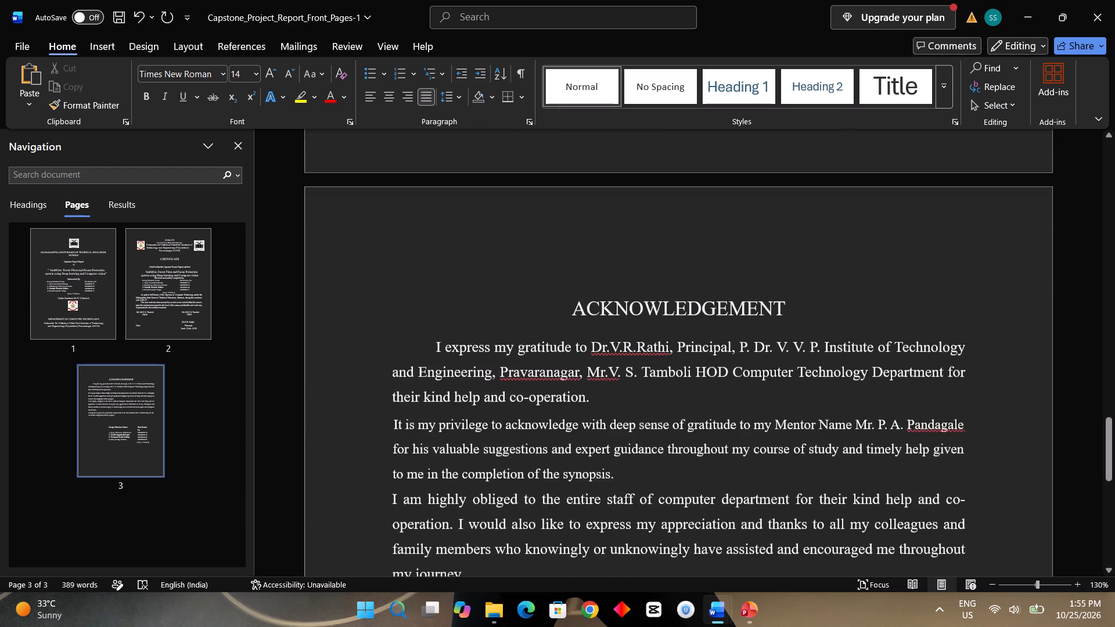
scroll(494, 359, "down", 1)
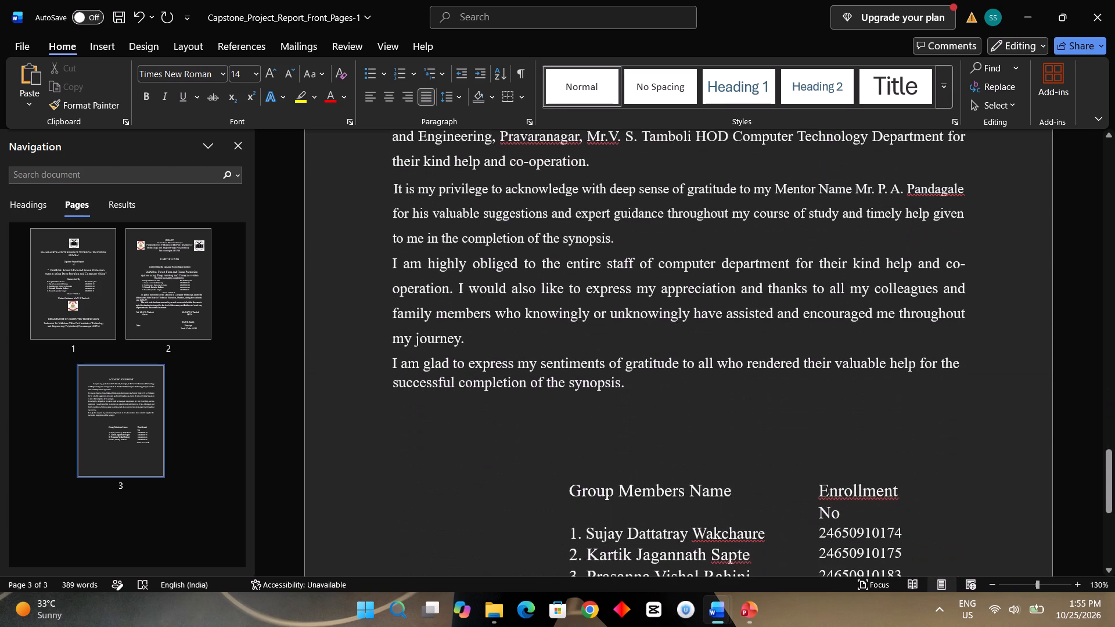
scroll(494, 359, "down", 1)
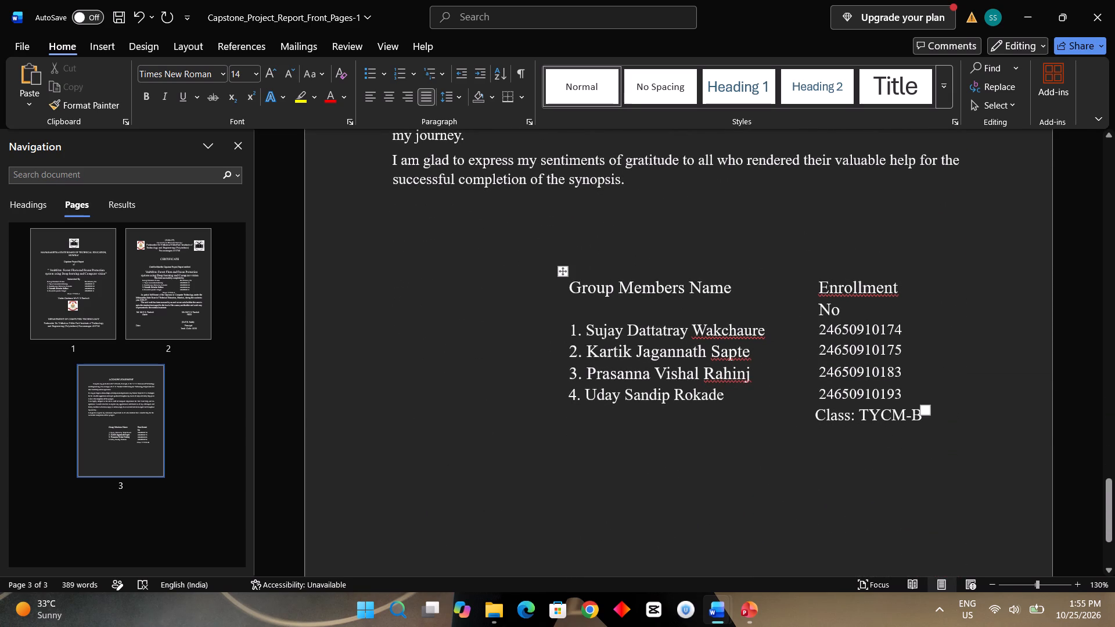
scroll(561, 229, "up", 5)
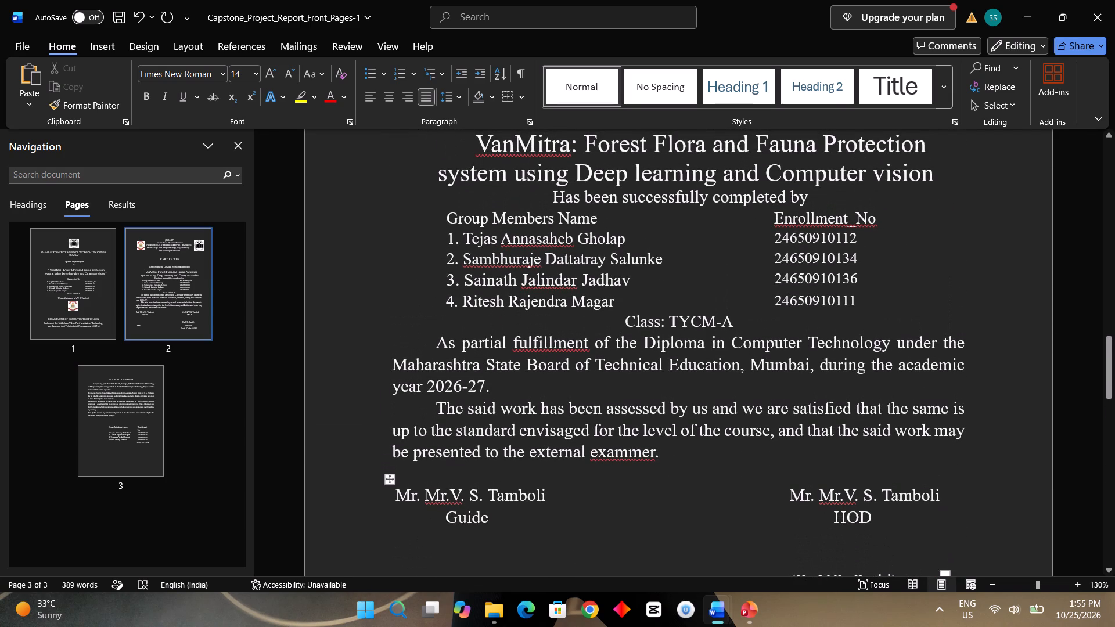
left_click_drag(880, 304, 620, 214)
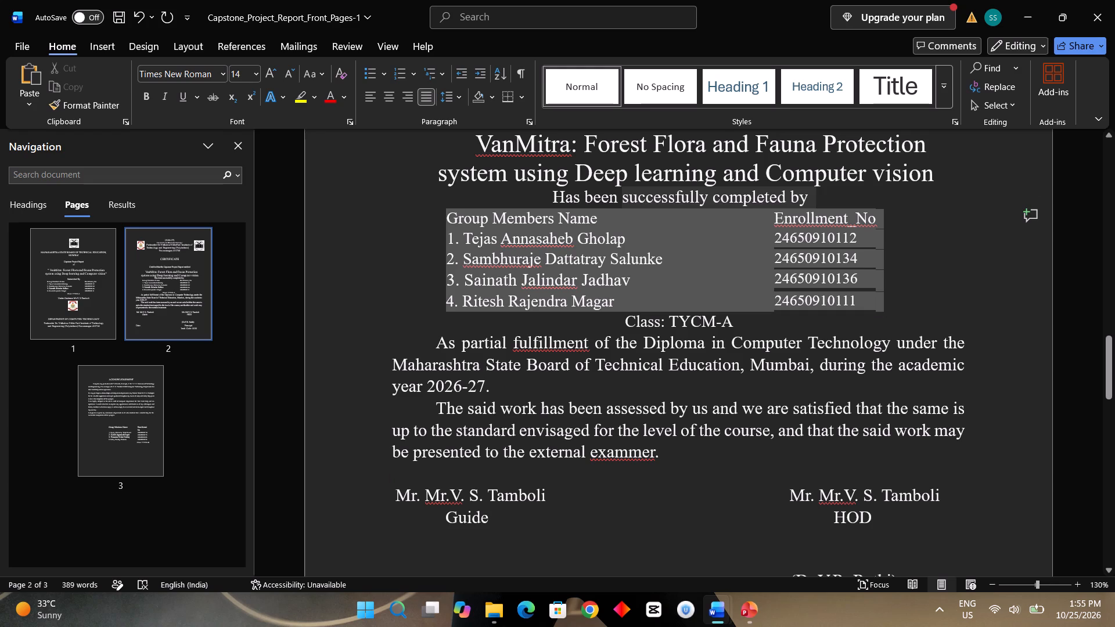
left_click_drag(620, 214, 600, 239)
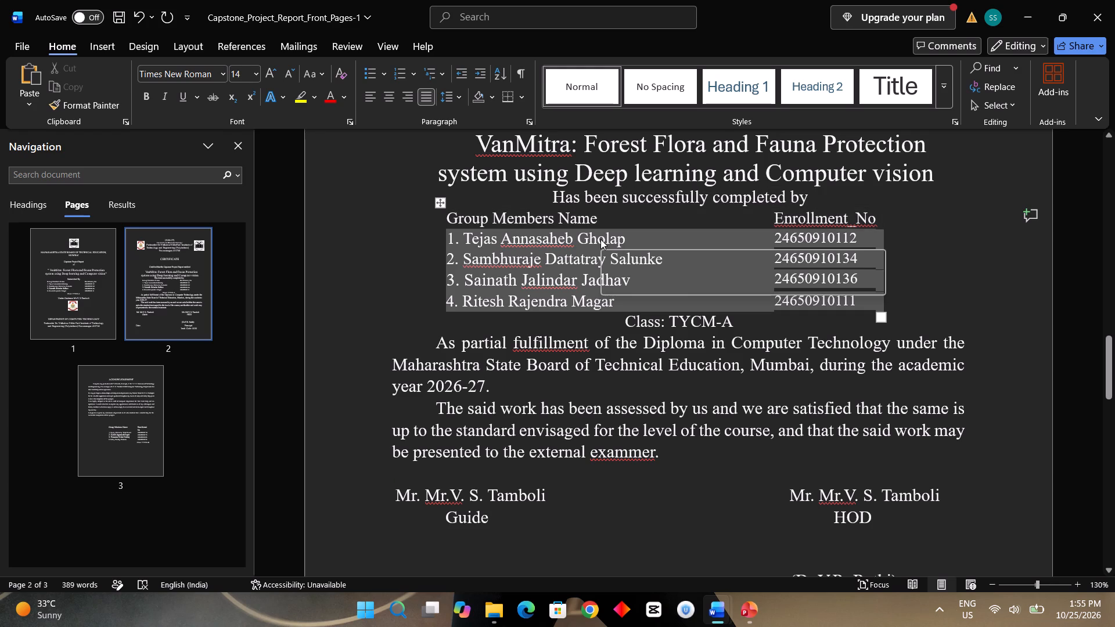
key("ctrl+c")
scroll(659, 377, "down", 5)
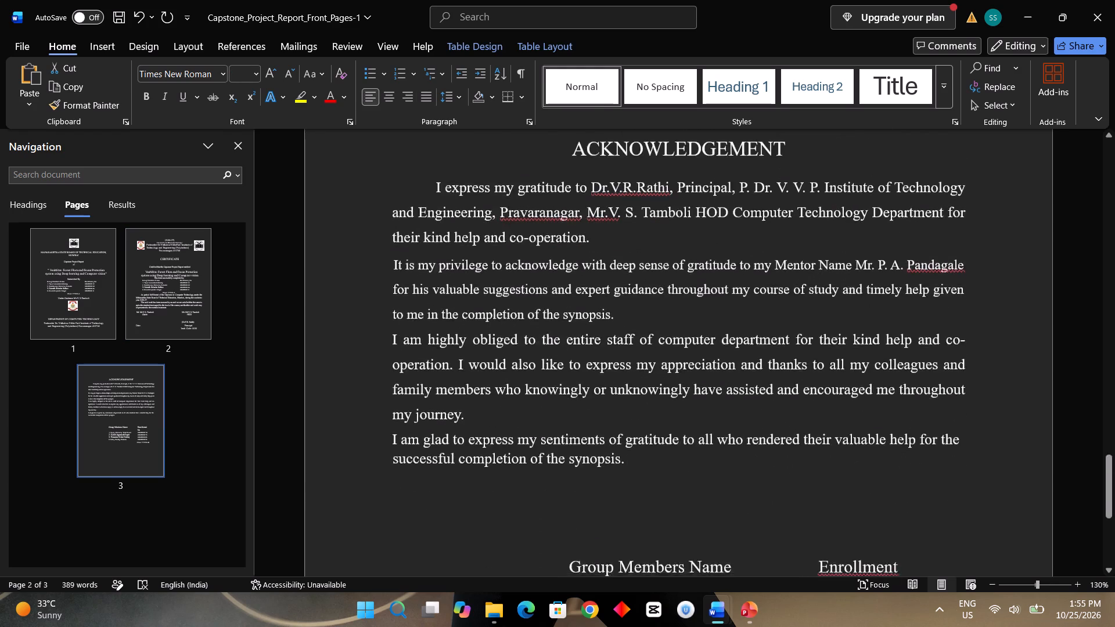
scroll(659, 377, "down", 1)
scroll(659, 377, "up", 1)
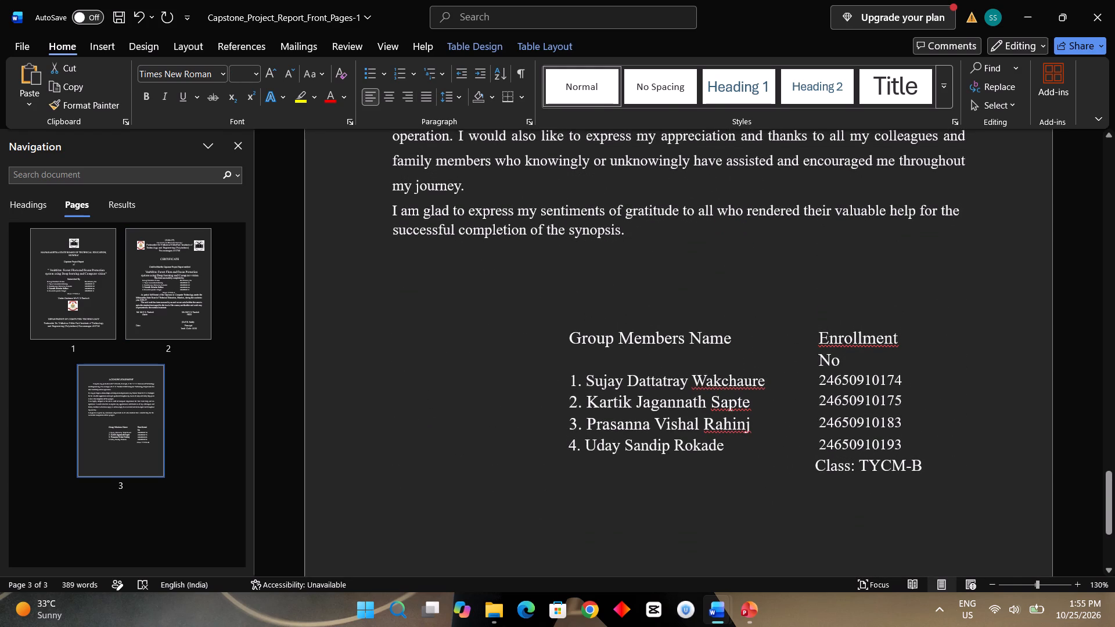
left_click_drag(905, 448, 669, 374)
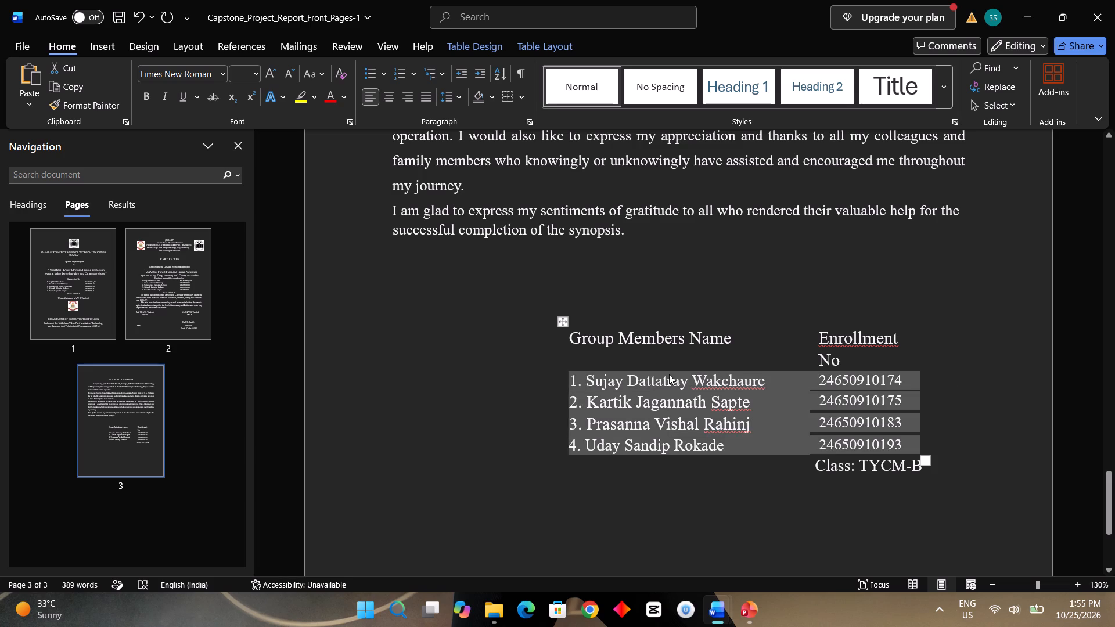
key("ctrl+v")
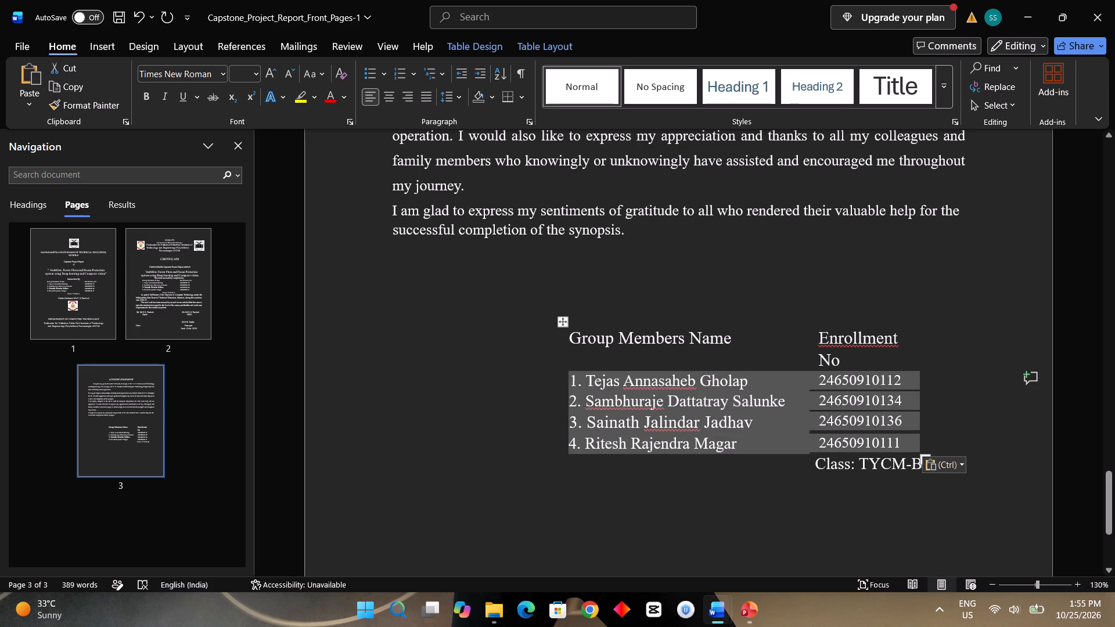
Join the enrollment column heading in the acknowledgement page's table into a single line reading "Enrollment_No".
left_click(814, 357)
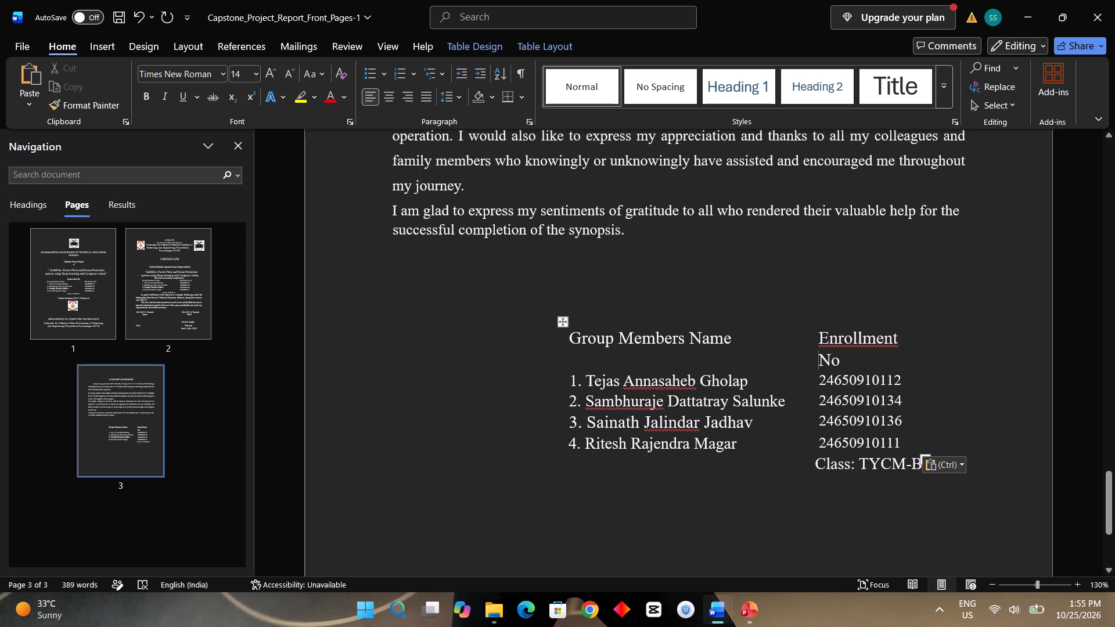
left_click(821, 361)
key("BackSpace")
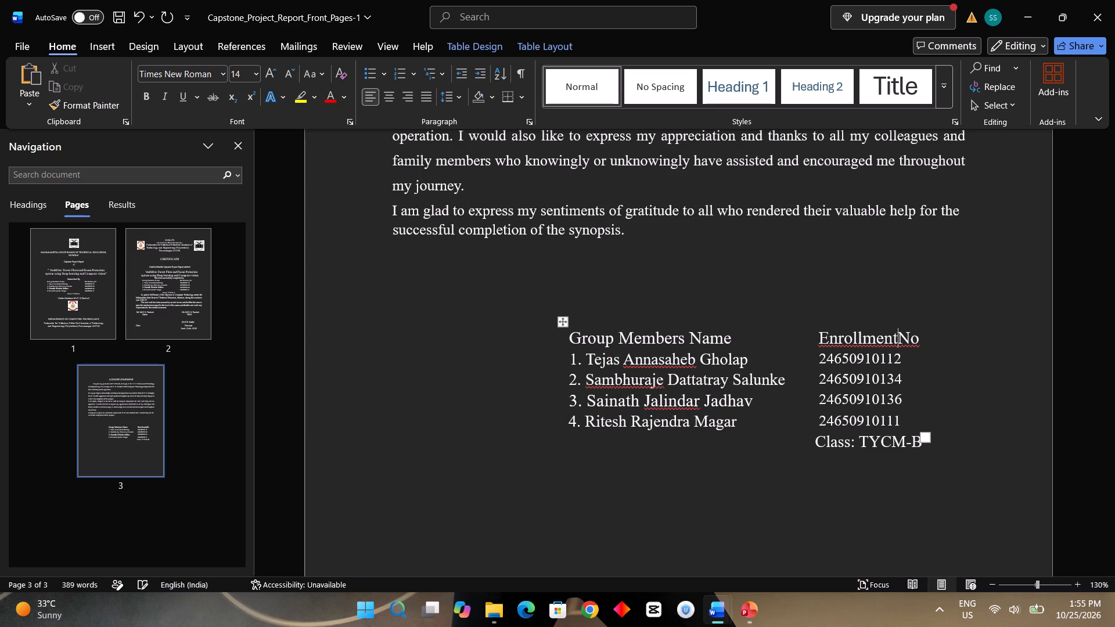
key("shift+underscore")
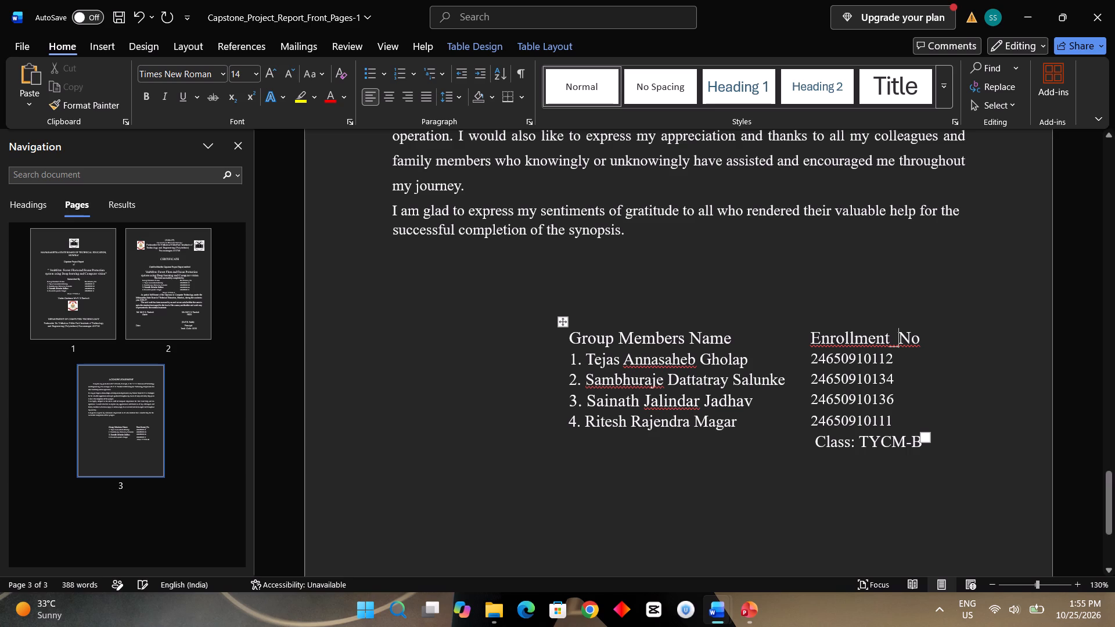
left_click(909, 396)
Remove the Class line's right alignment on the acknowledgement page and pad it with spaces until it sits under the enrollment numbers.
left_click(812, 447)
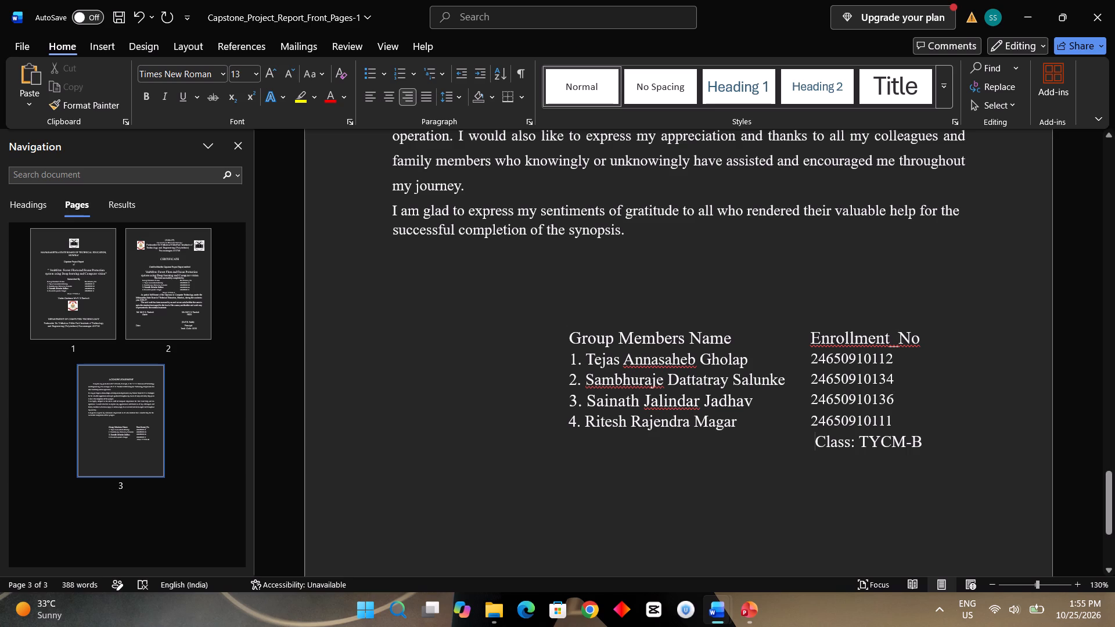
left_click(815, 444)
key("BackSpace")
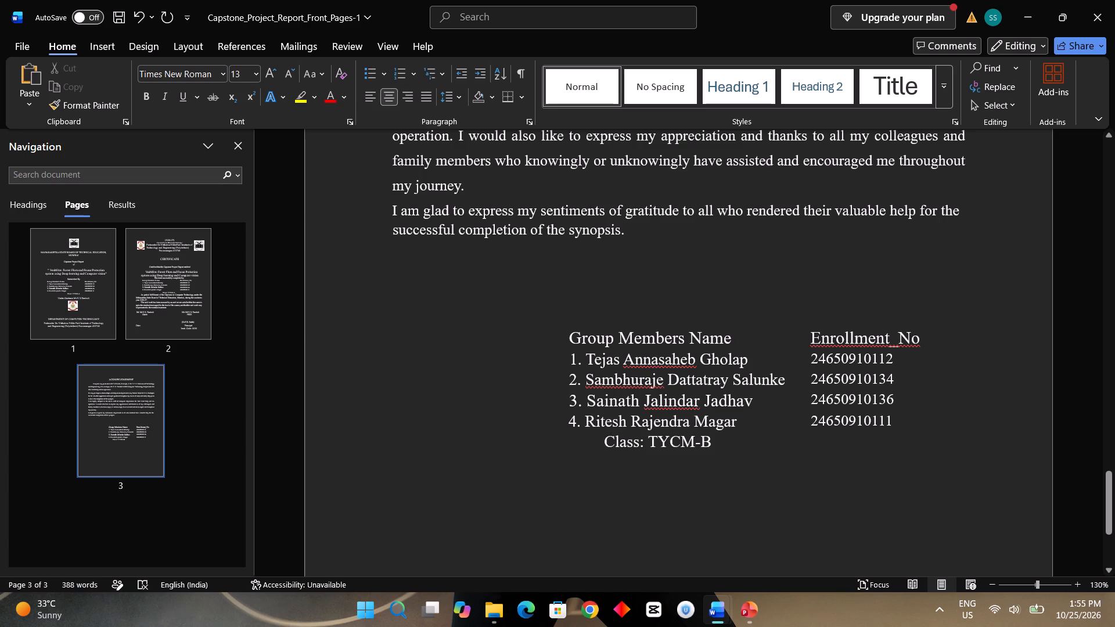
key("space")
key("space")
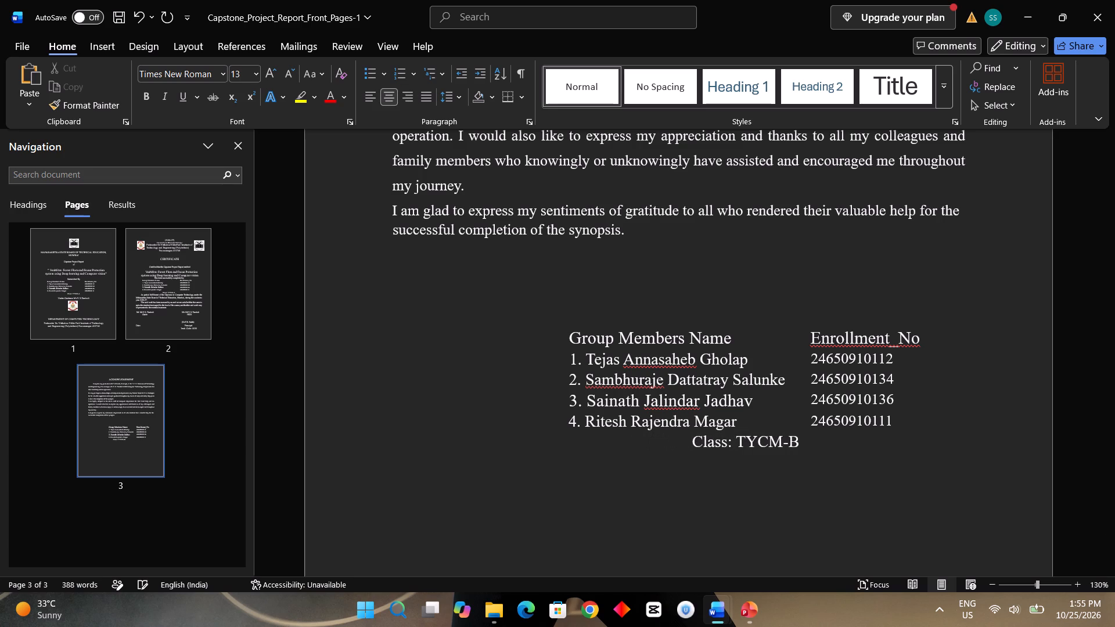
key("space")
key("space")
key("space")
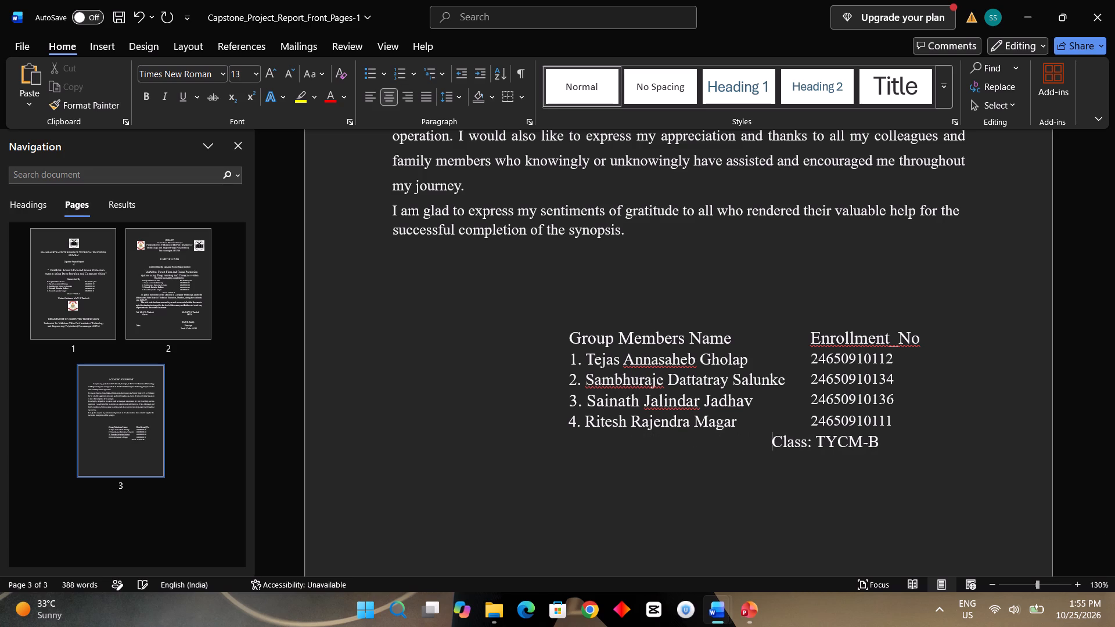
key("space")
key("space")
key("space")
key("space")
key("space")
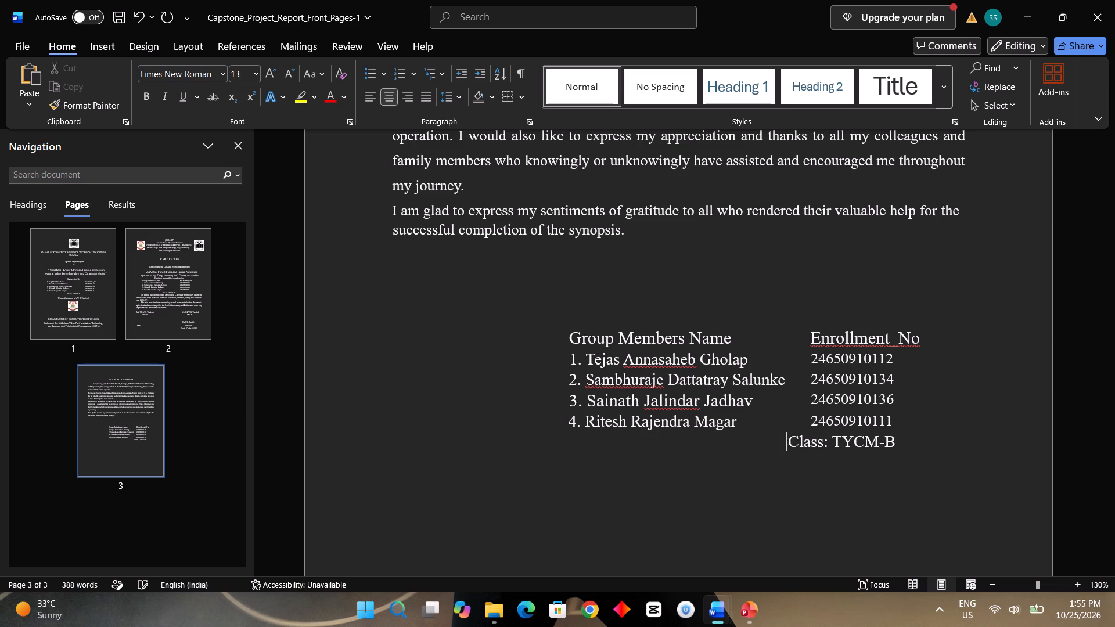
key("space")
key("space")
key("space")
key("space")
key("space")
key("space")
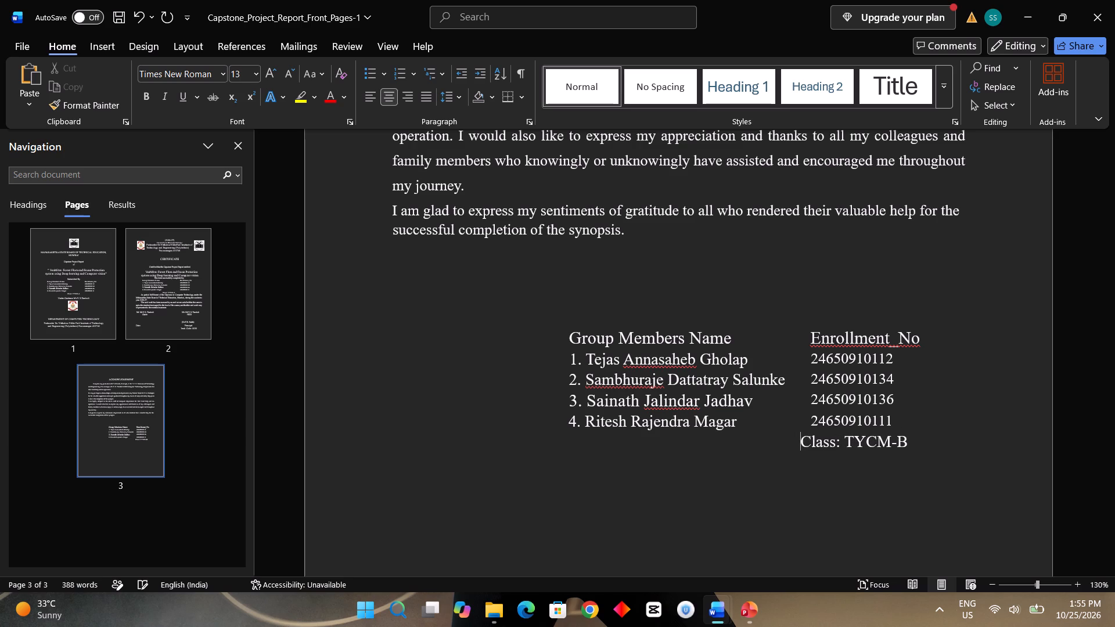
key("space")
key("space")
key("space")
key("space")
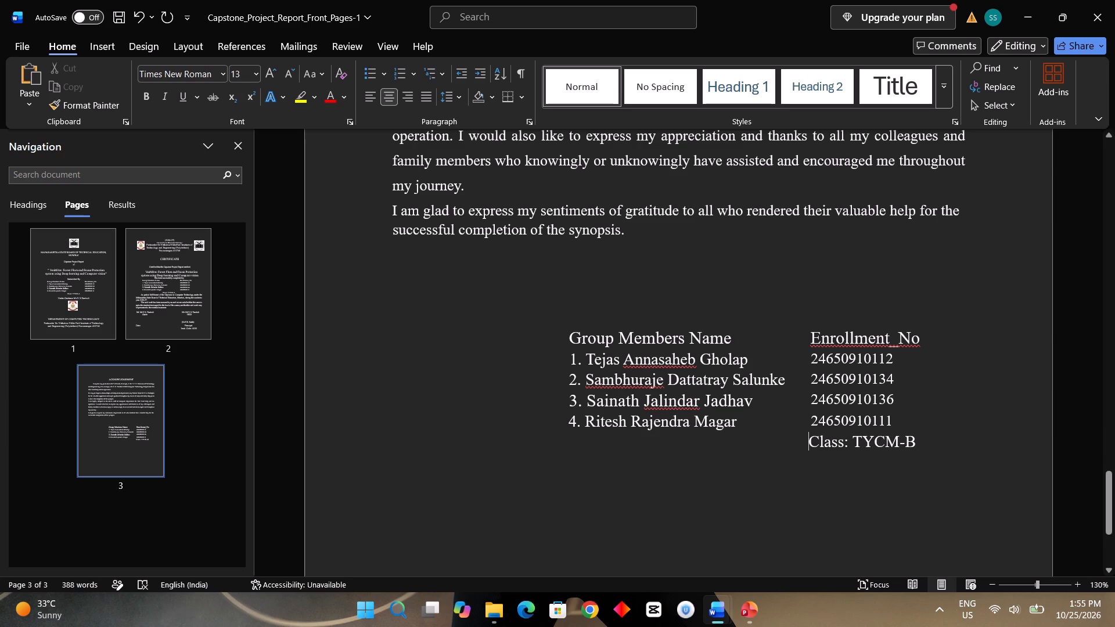
Change the class on the acknowledgement page to TYCM-A.
left_click(915, 434)
key("BackSpace")
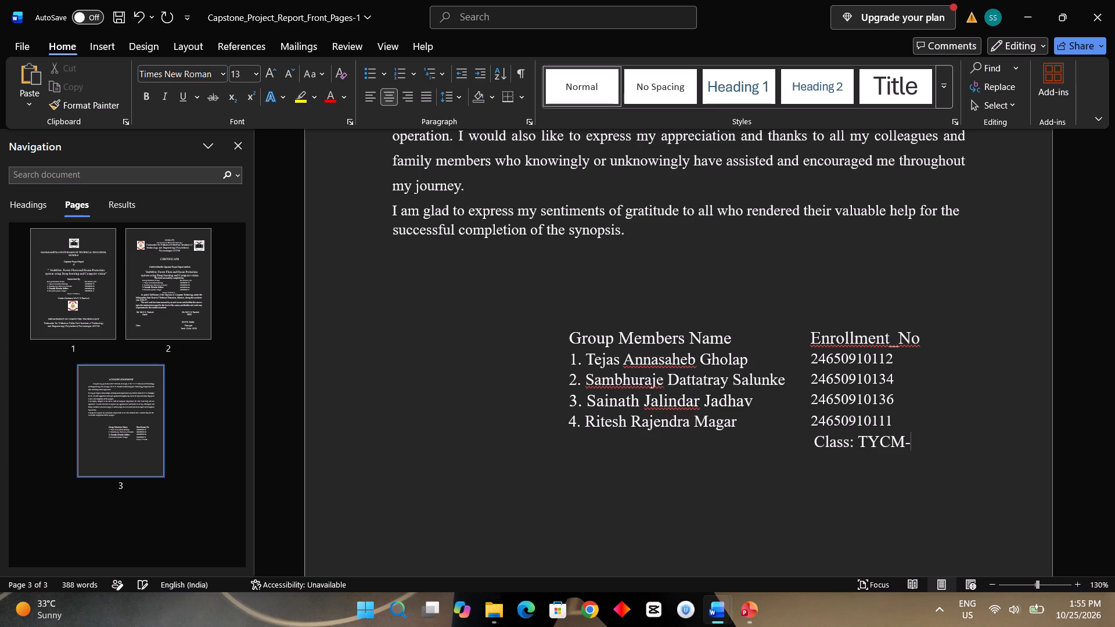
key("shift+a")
Review the acknowledgement page's member table and the certificate page's signature block, member list and body text.
scroll(913, 465, "up", 1)
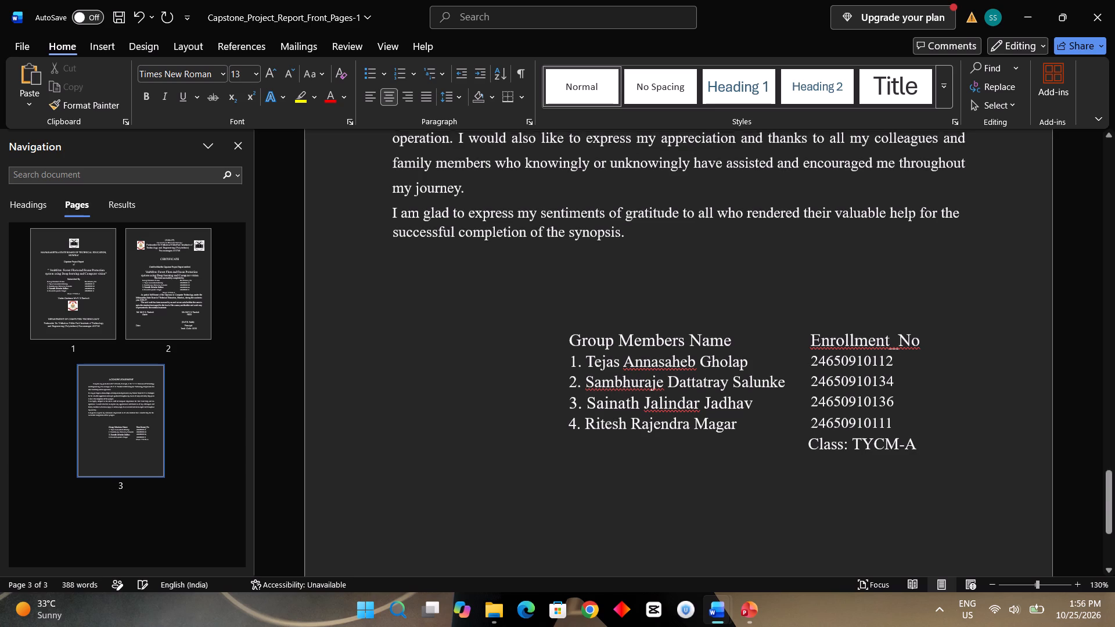
scroll(913, 465, "up", 1)
scroll(913, 465, "down", 1)
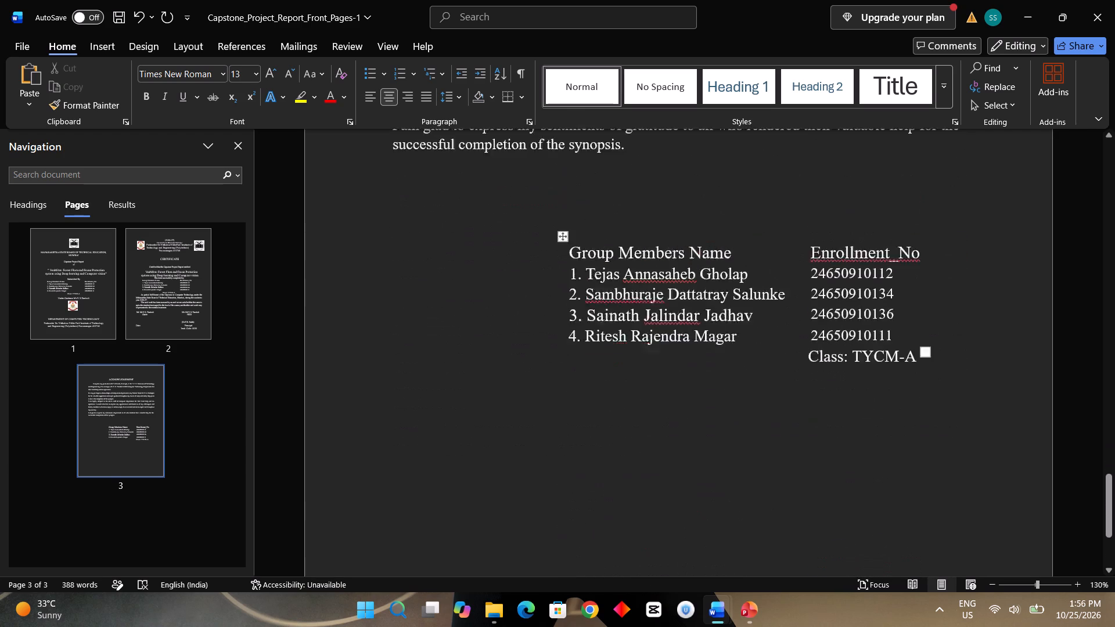
scroll(913, 465, "down", 1)
scroll(913, 465, "up", 2)
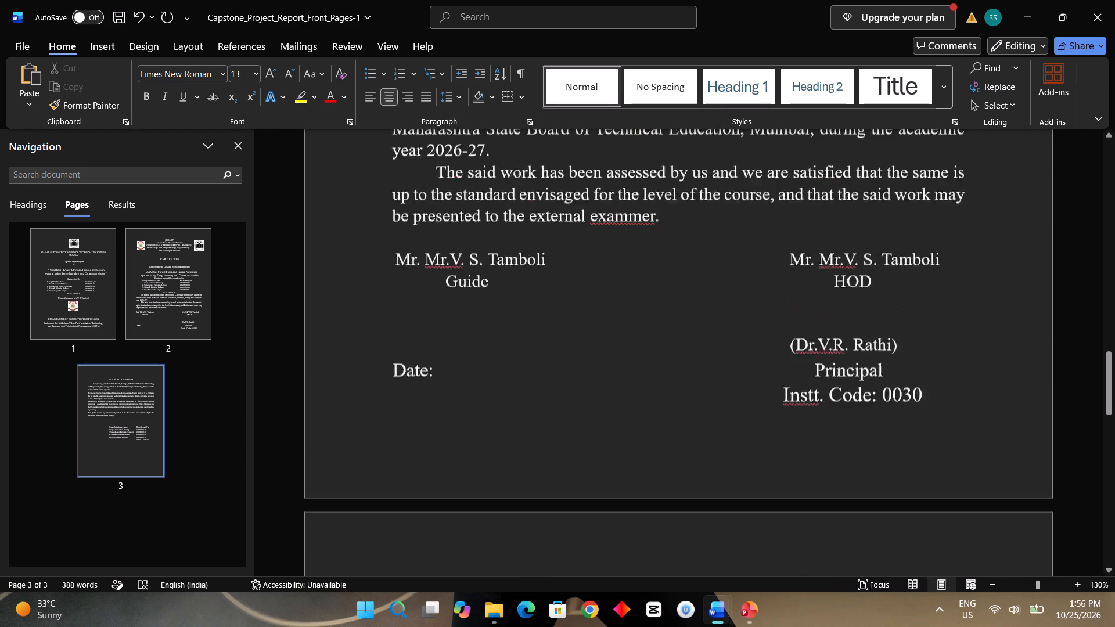
scroll(913, 465, "up", 1)
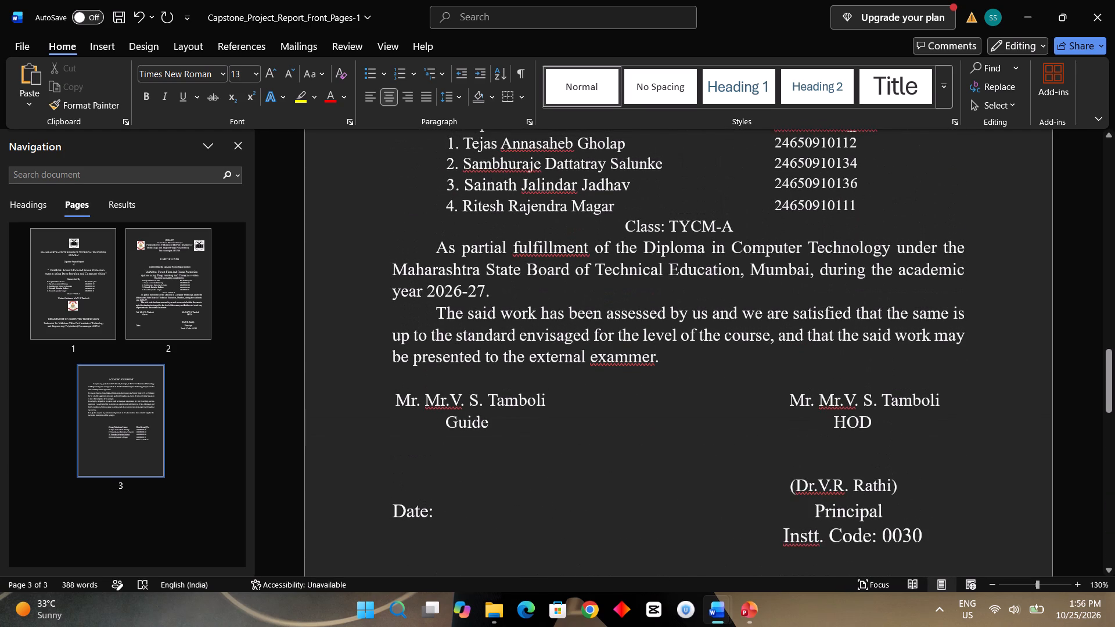
left_click(509, 523)
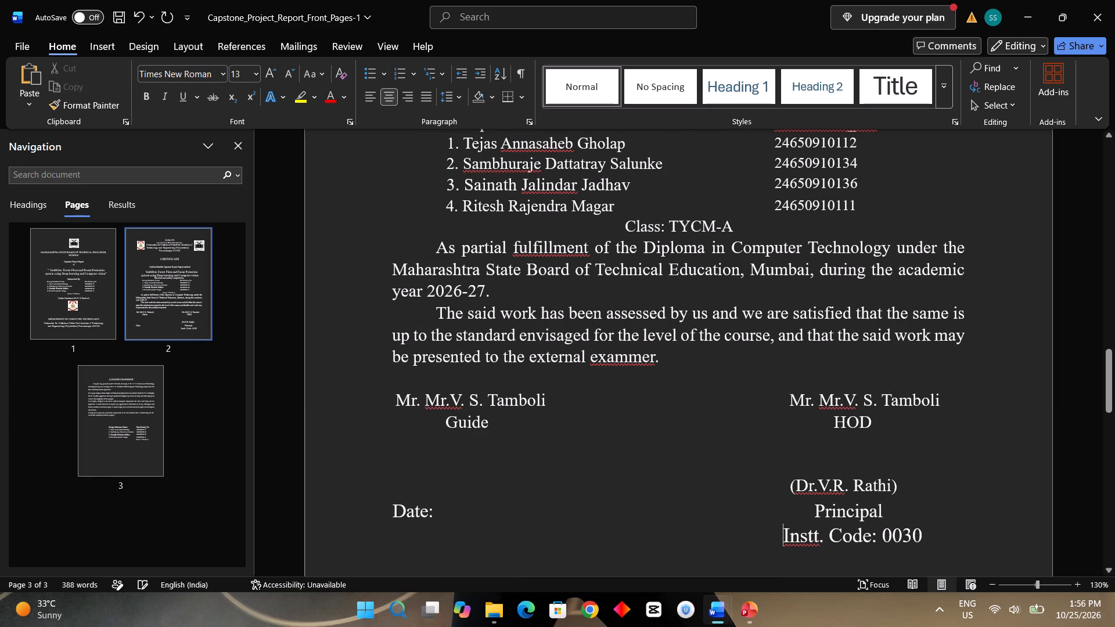
scroll(509, 523, "up", 1)
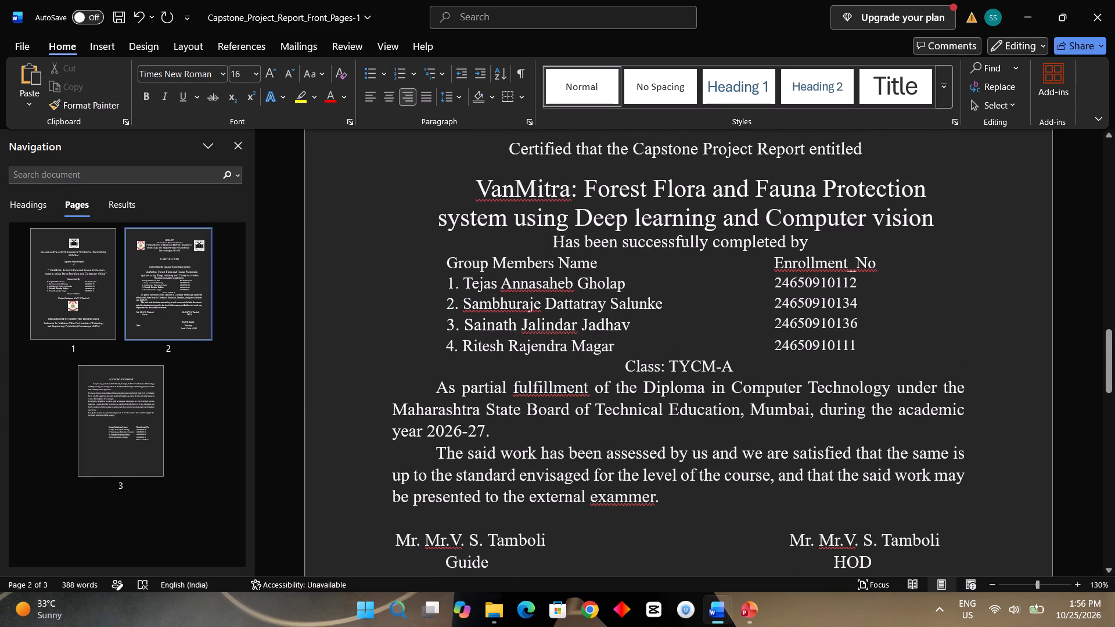
Make the principal's name bold in the first paragraph of the acknowledgement page.
scroll(509, 523, "down", 4)
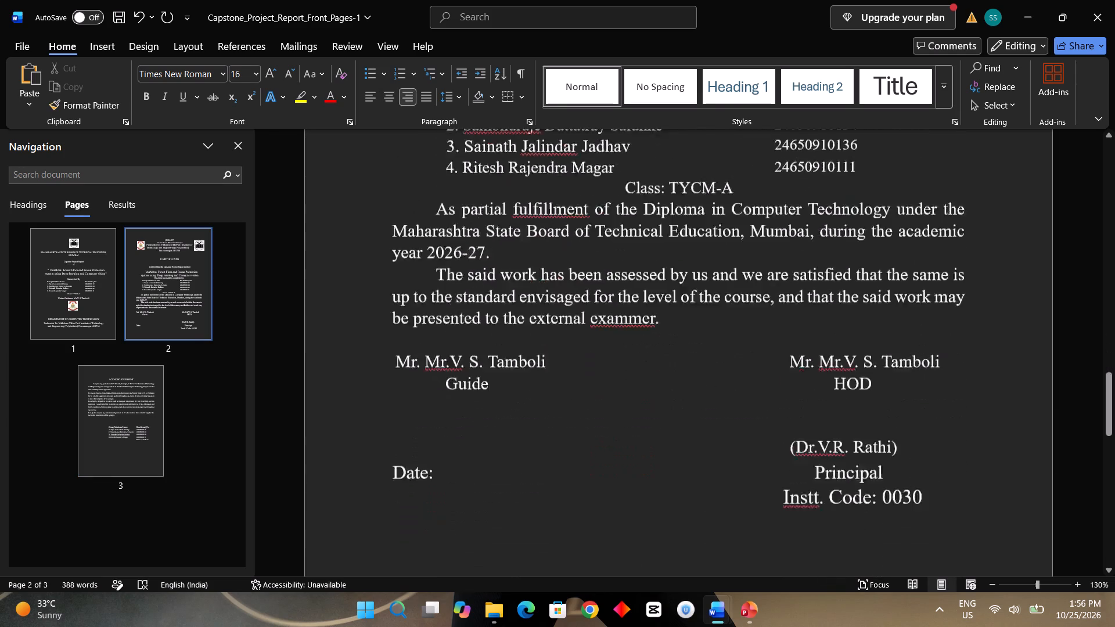
scroll(509, 523, "down", 1)
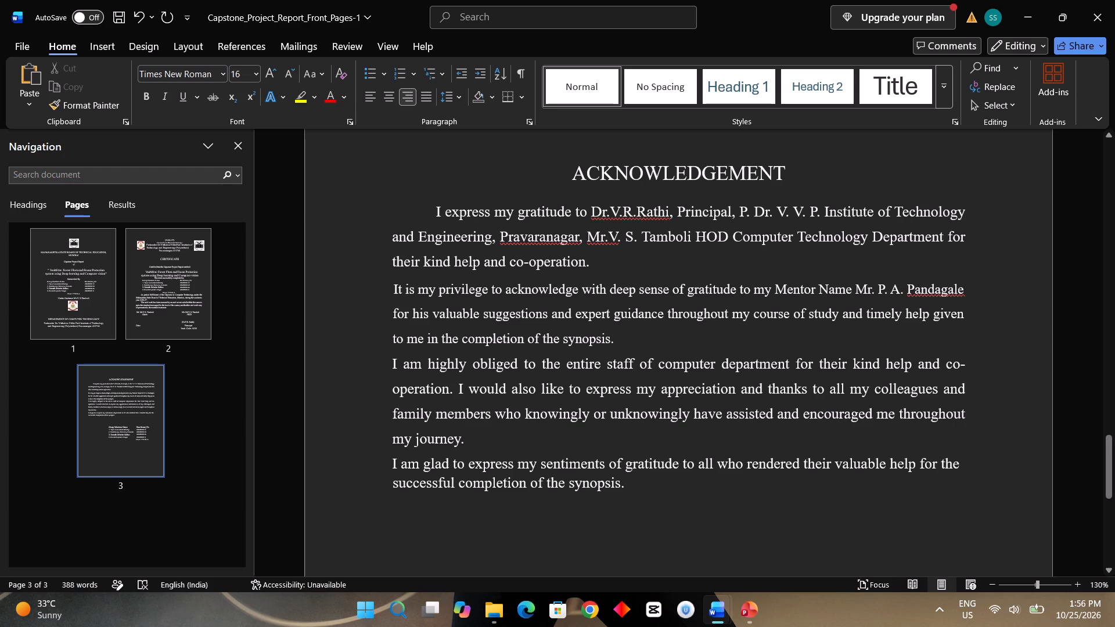
left_click(654, 263)
left_click(757, 187)
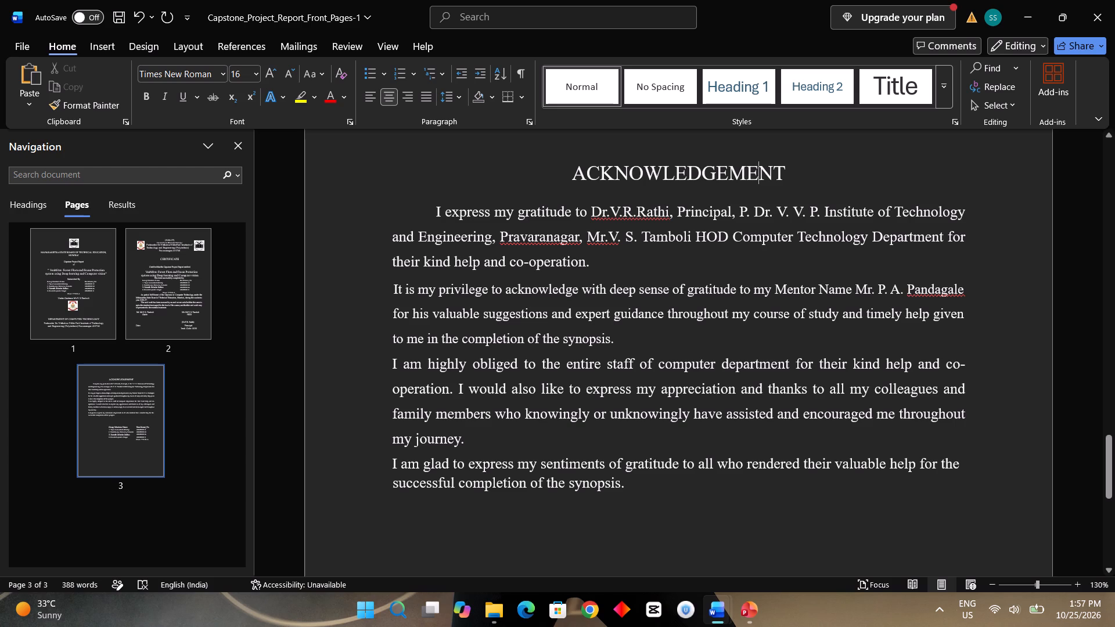
left_click_drag(597, 212, 634, 218)
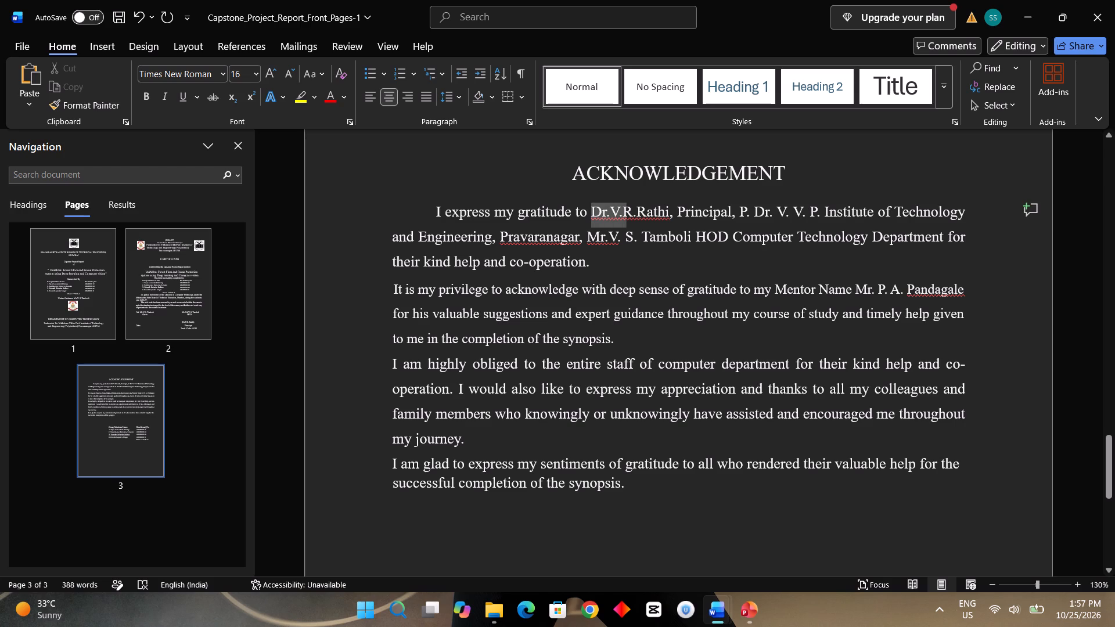
left_click_drag(634, 218, 670, 223)
left_click(681, 202)
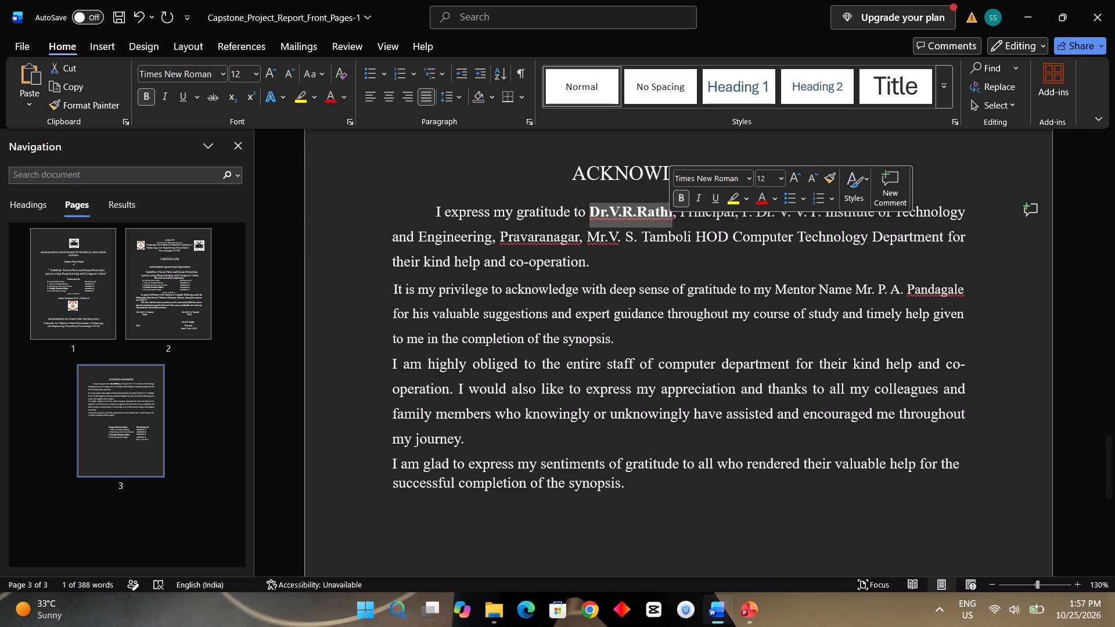
left_click(544, 222)
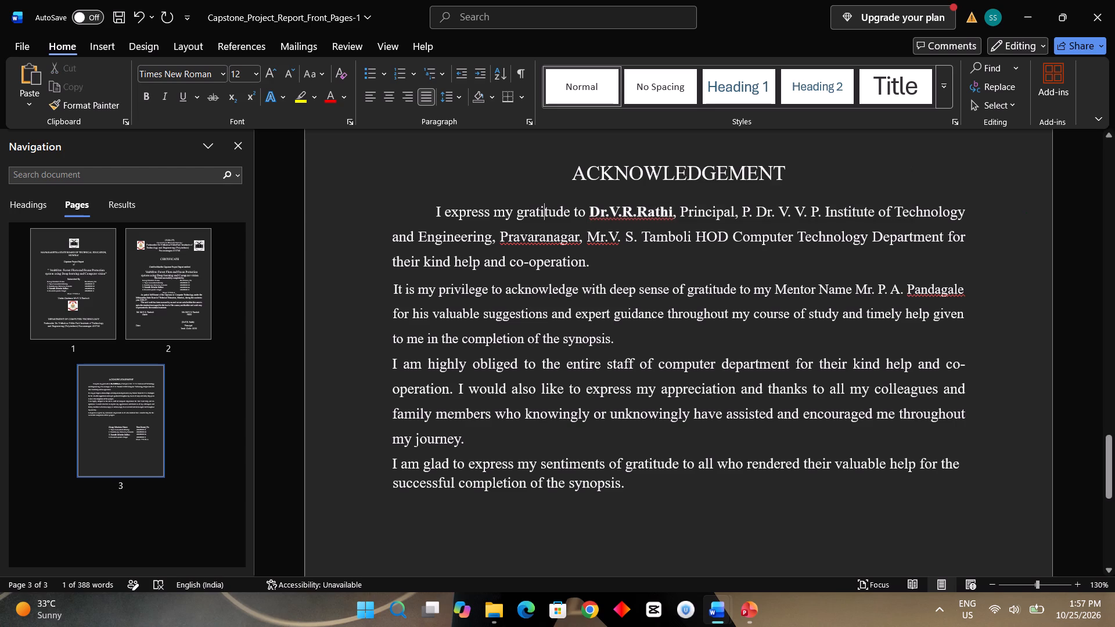
Make the HOD's name, including its title, bold in the first acknowledgement paragraph.
left_click_drag(590, 241, 667, 252)
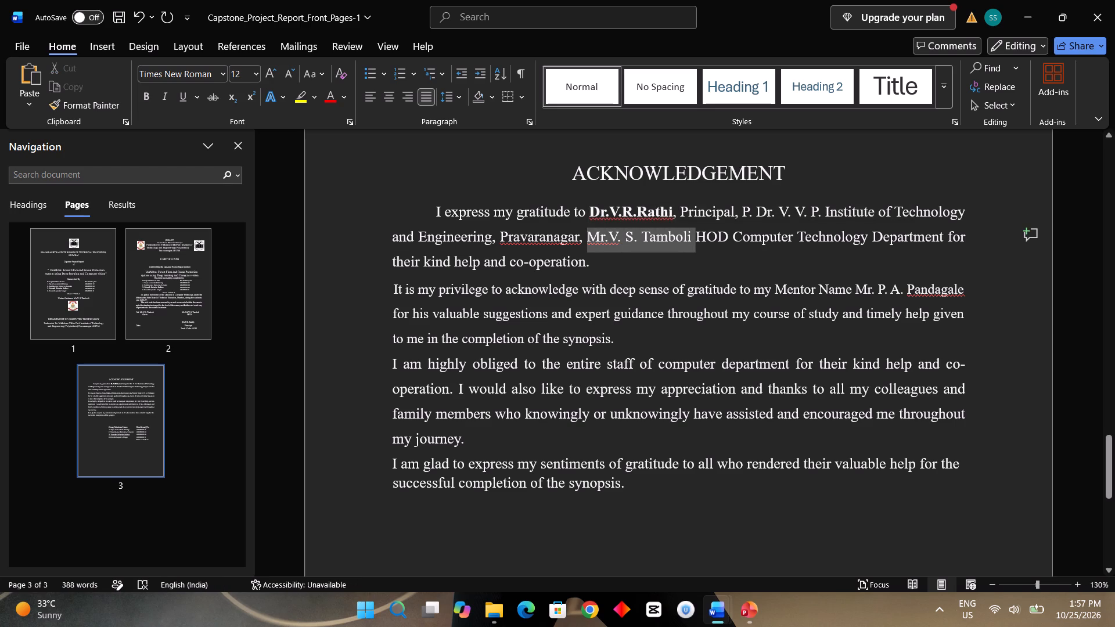
left_click_drag(667, 252, 687, 242)
left_click_drag(687, 242, 689, 241)
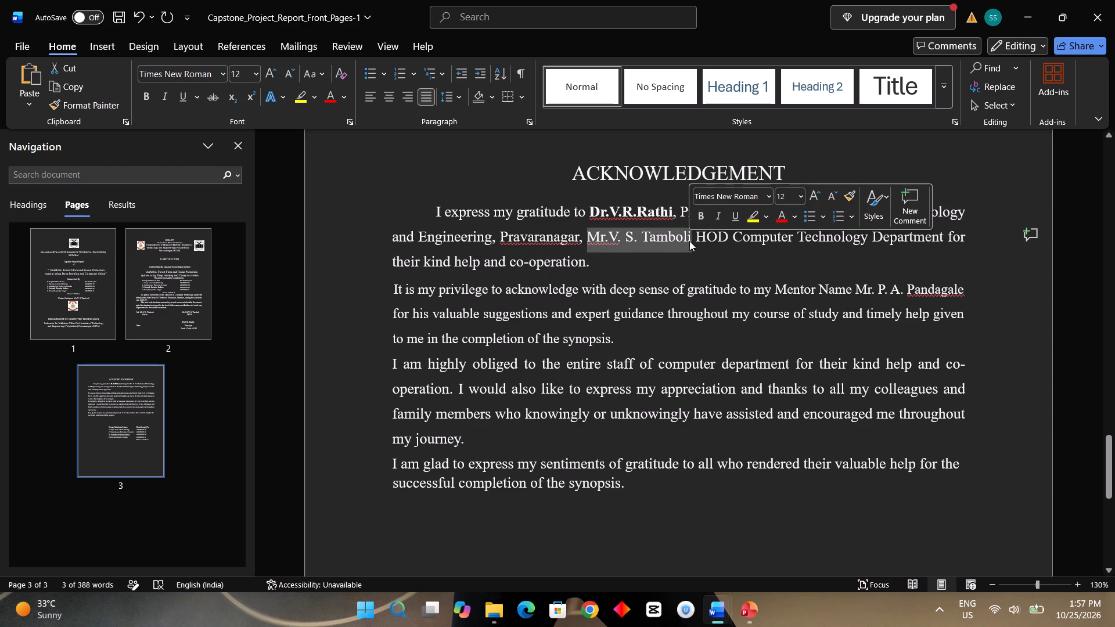
left_click(707, 221)
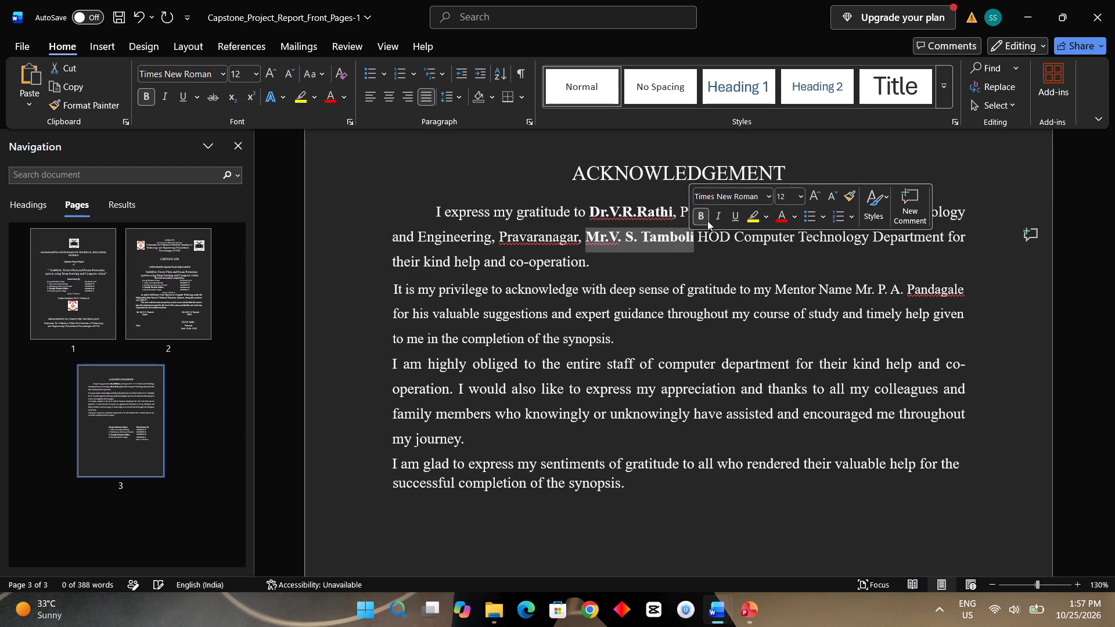
left_click(531, 160)
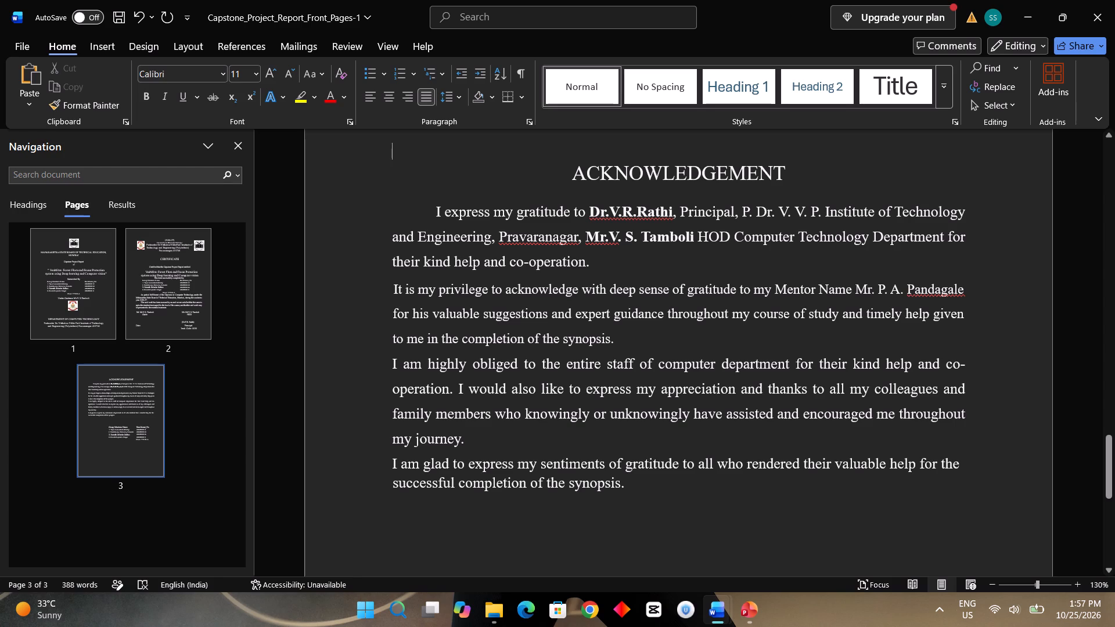
Replace the mentor's name in the second acknowledgement paragraph with a copy of the bold HOD name.
scroll(709, 307, "down", 1)
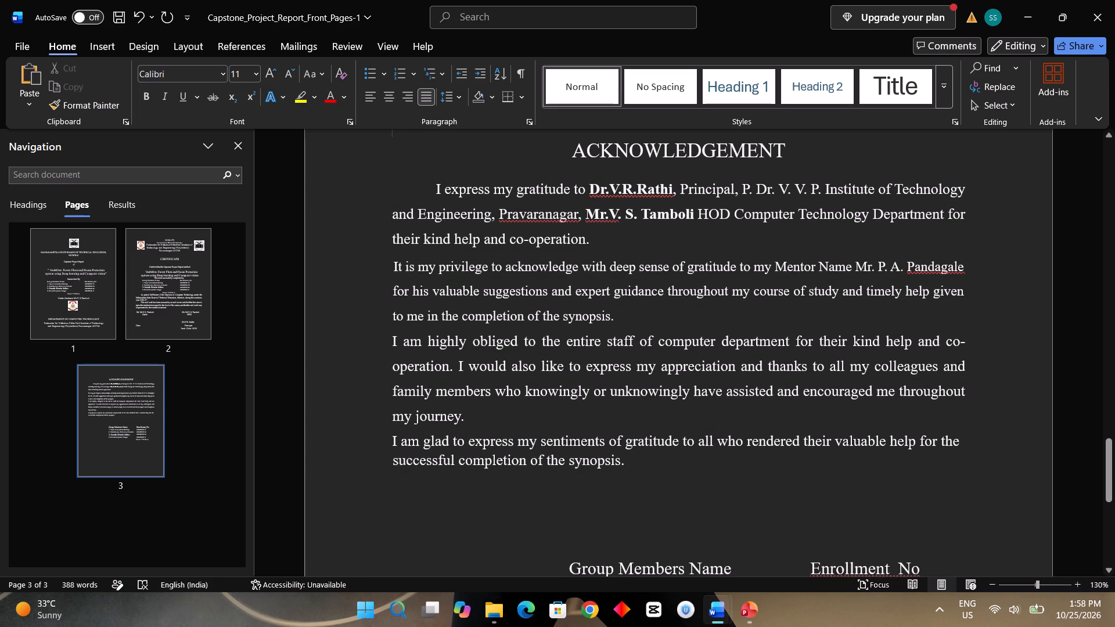
left_click_drag(698, 214, 598, 215)
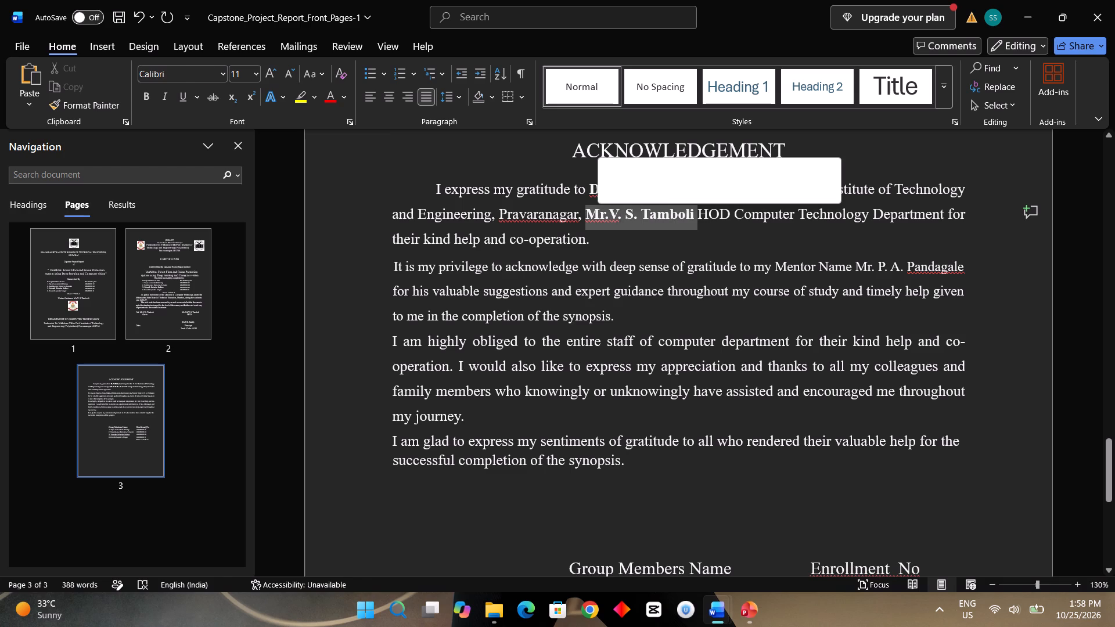
key("ctrl+c")
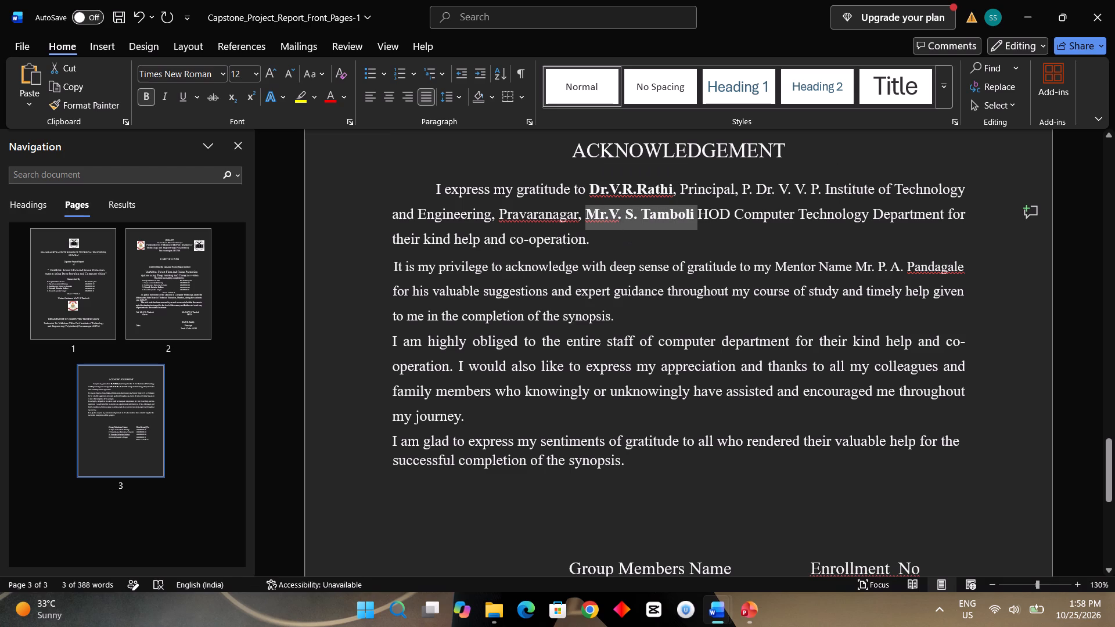
scroll(786, 271, "right", 1)
scroll(862, 267, "right", 1)
right_click_drag(854, 265, 937, 258)
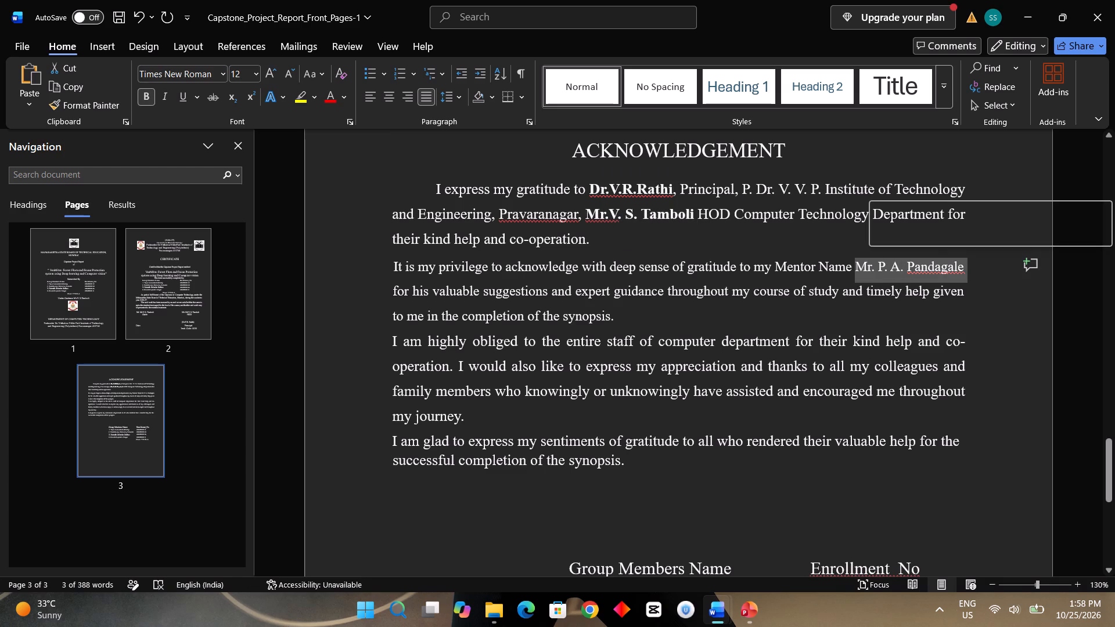
key("ctrl+v")
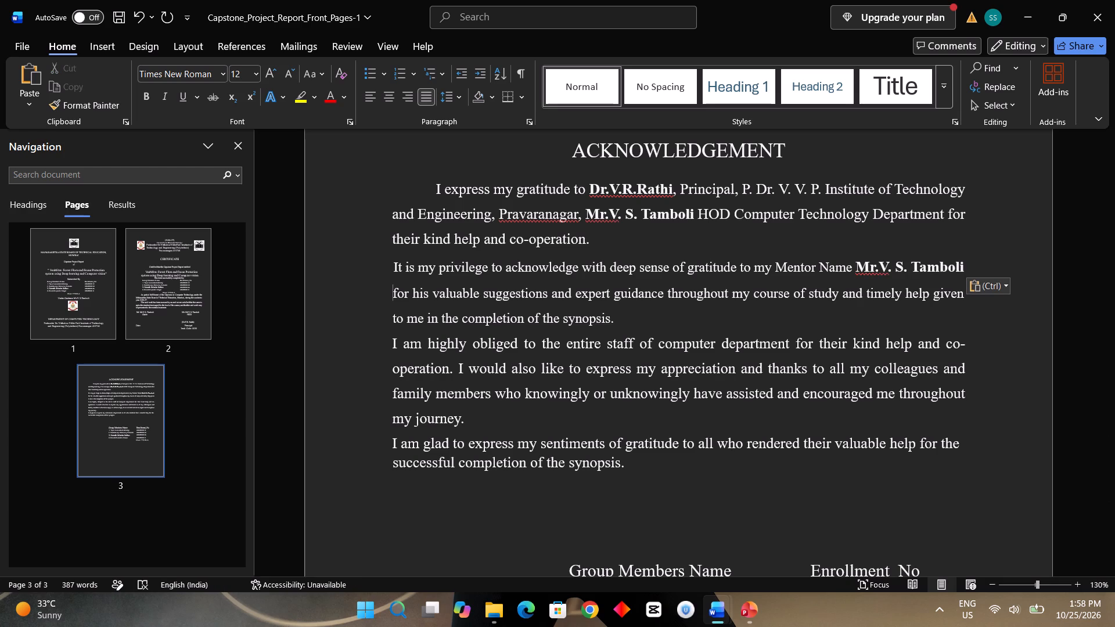
Review the certificate page's header, member list, body text and signature block, and the cover page, at a smaller zoom.
scroll(937, 258, "up", 3)
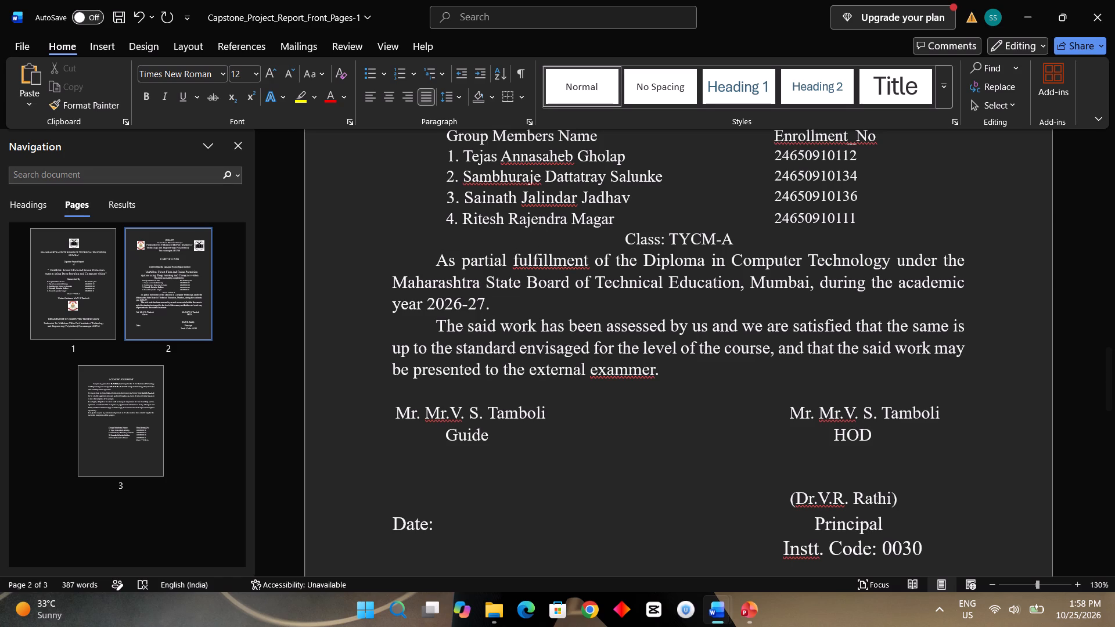
scroll(937, 258, "up", 1)
scroll(937, 258, "down", 5, "ctrl")
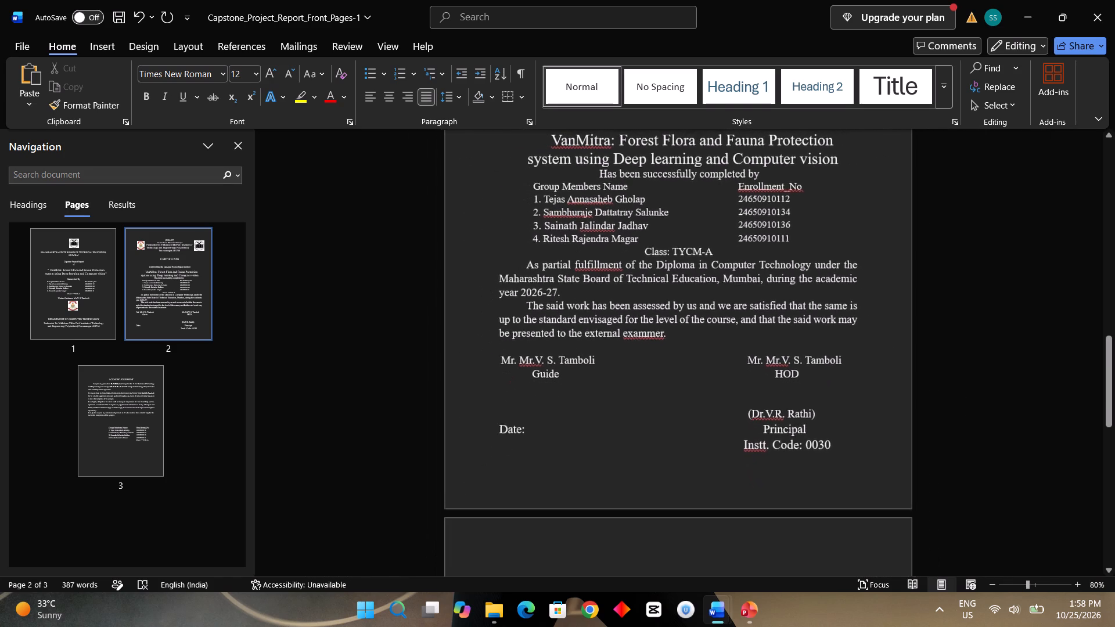
scroll(937, 258, "up", 2)
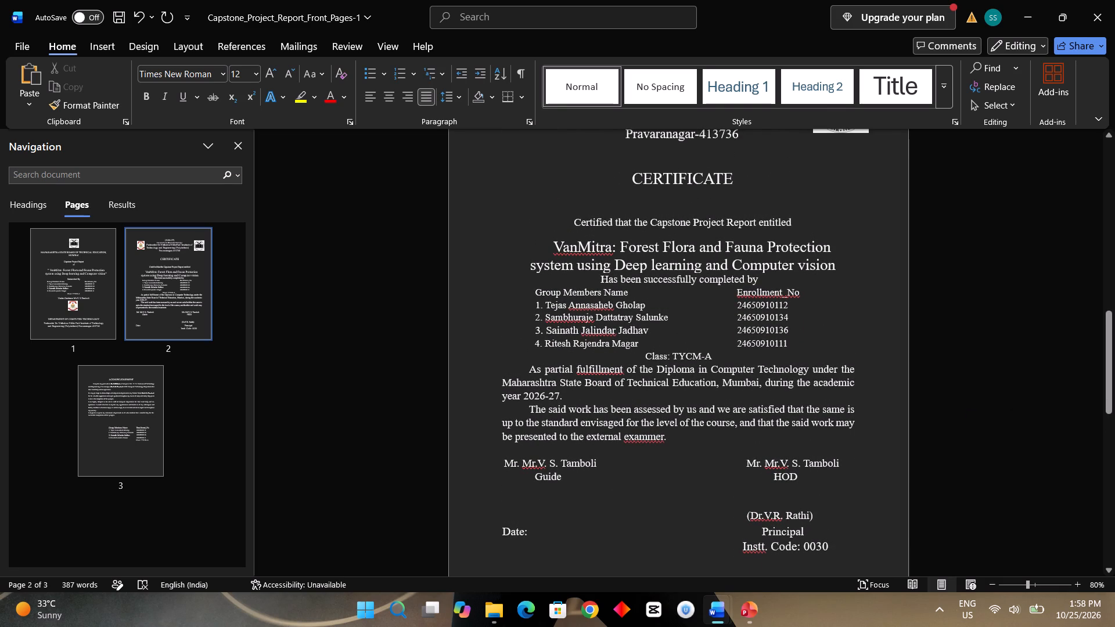
scroll(937, 258, "up", 1)
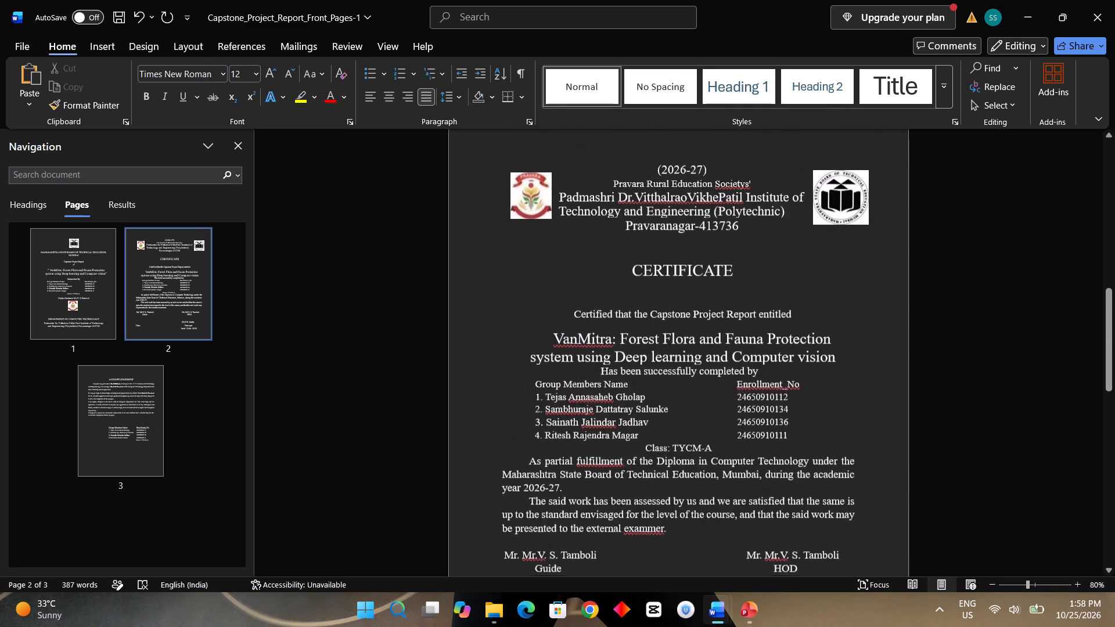
scroll(937, 258, "down", 1)
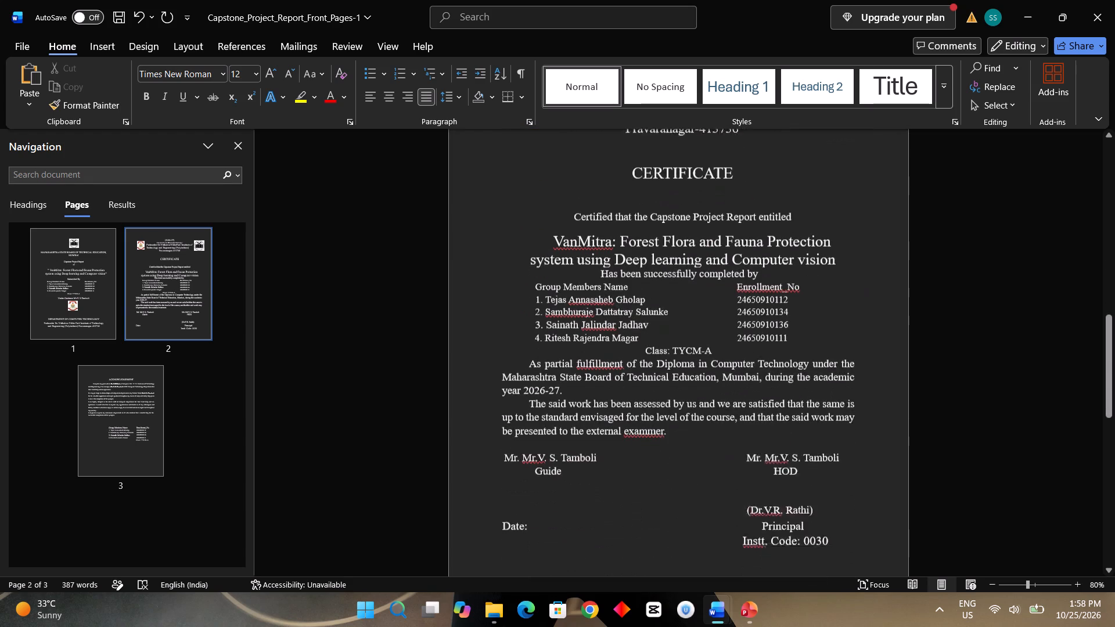
scroll(937, 258, "down", 1)
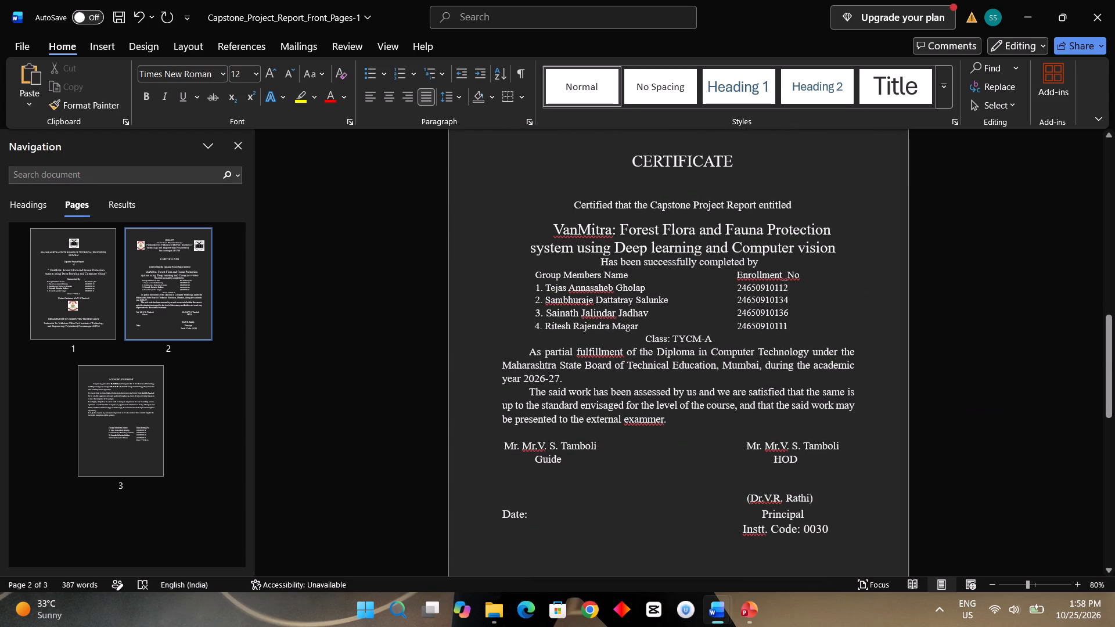
scroll(937, 258, "up", 4)
scroll(937, 258, "down", 1)
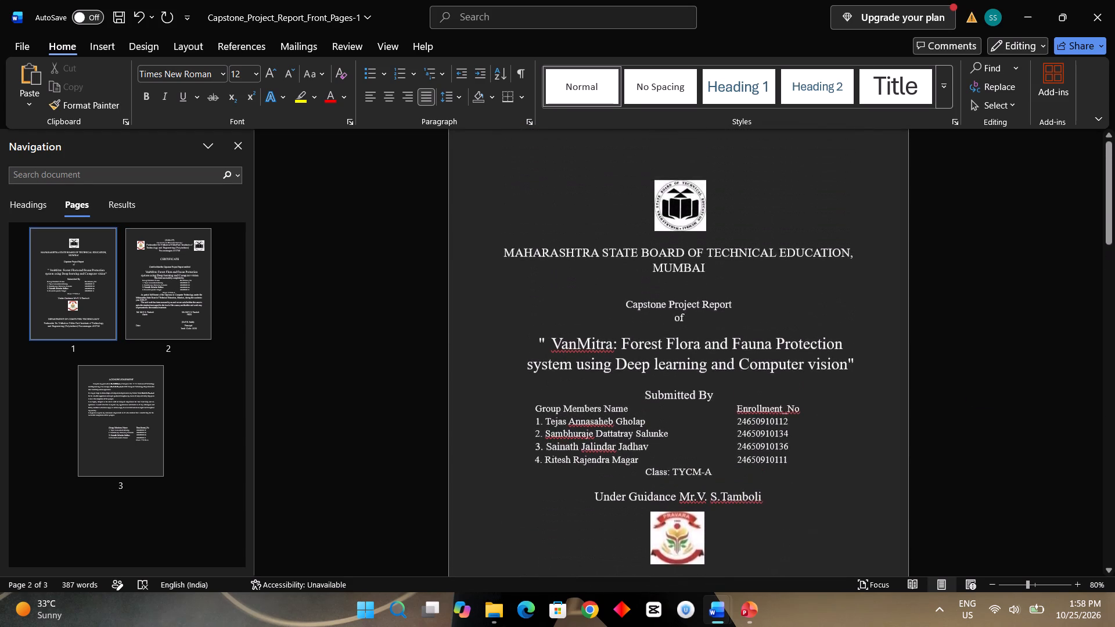
scroll(937, 258, "down", 3)
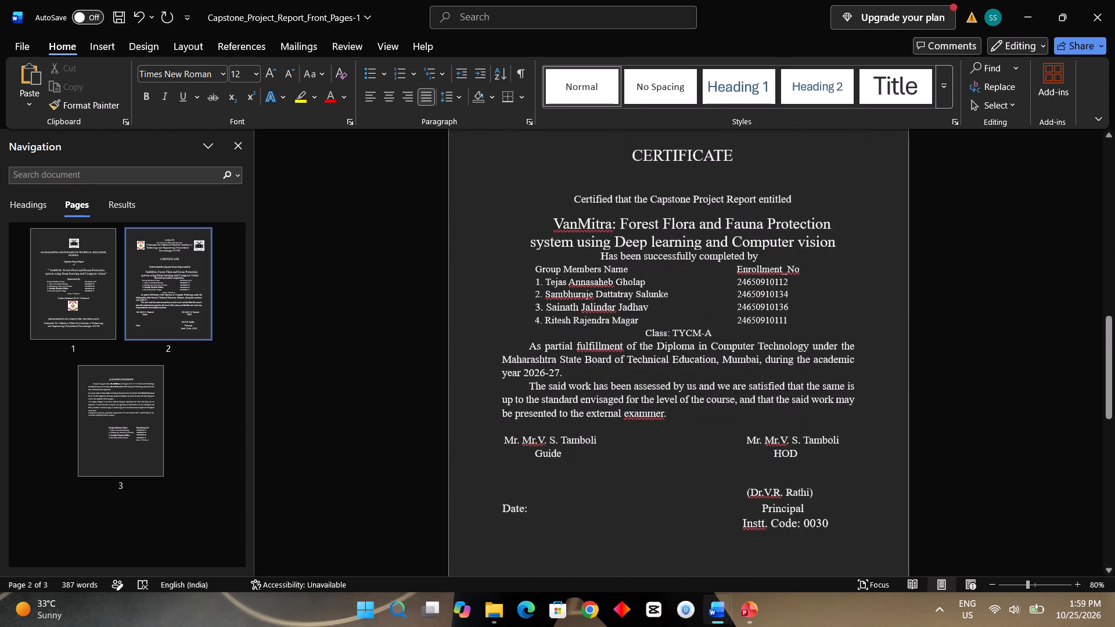
scroll(937, 258, "down", 1)
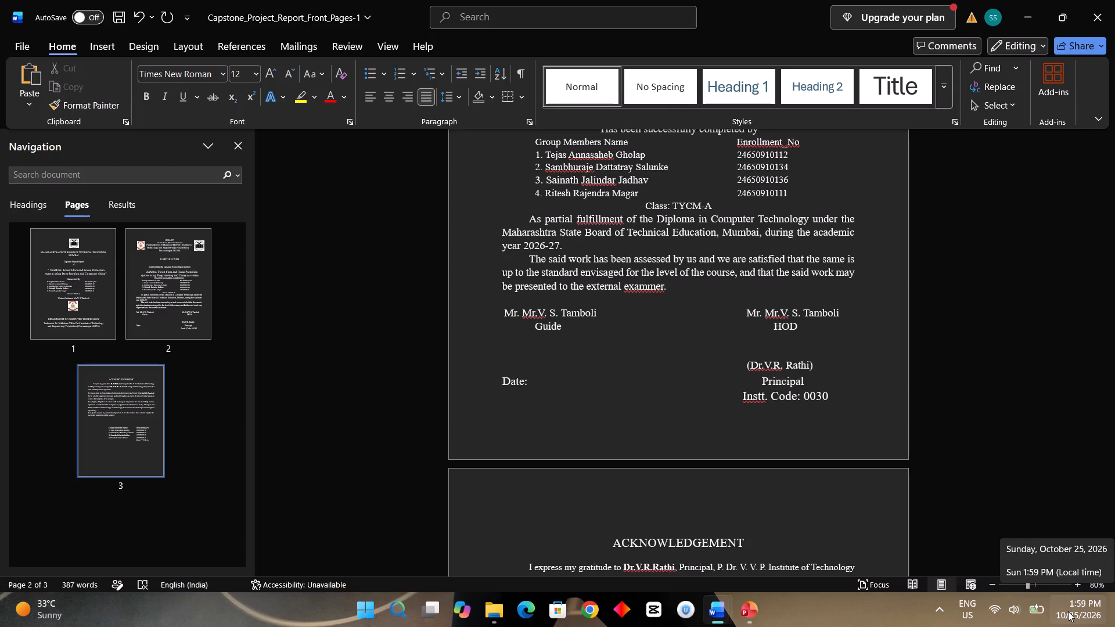
Switch to Windows Settings, set the personalization colour mode to Light, and return to the report in Word.
key("super+i")
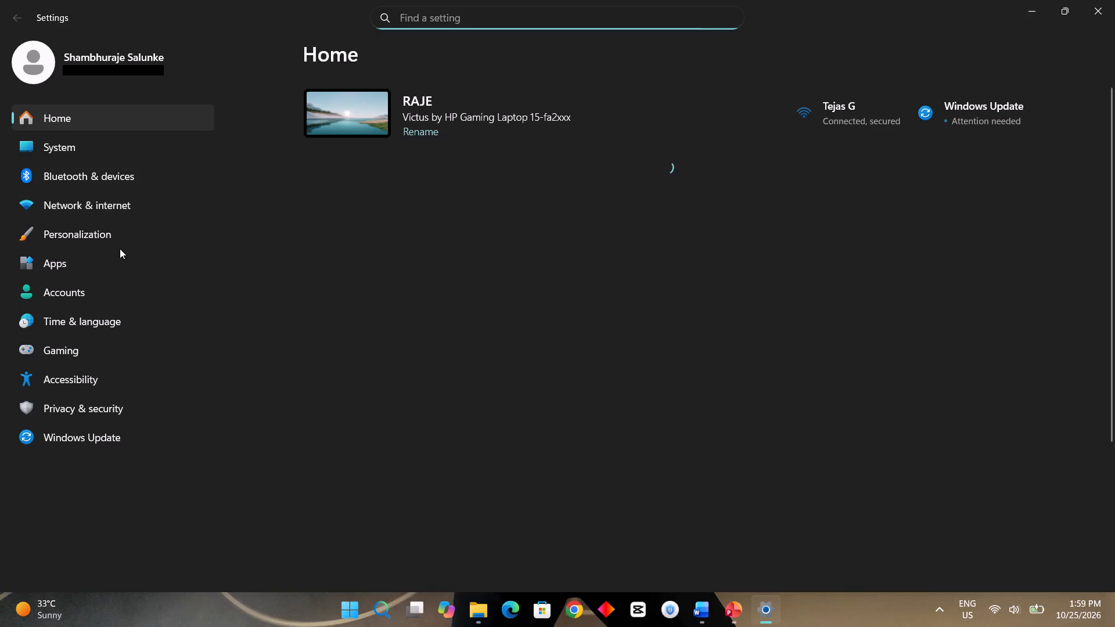
left_click(109, 232)
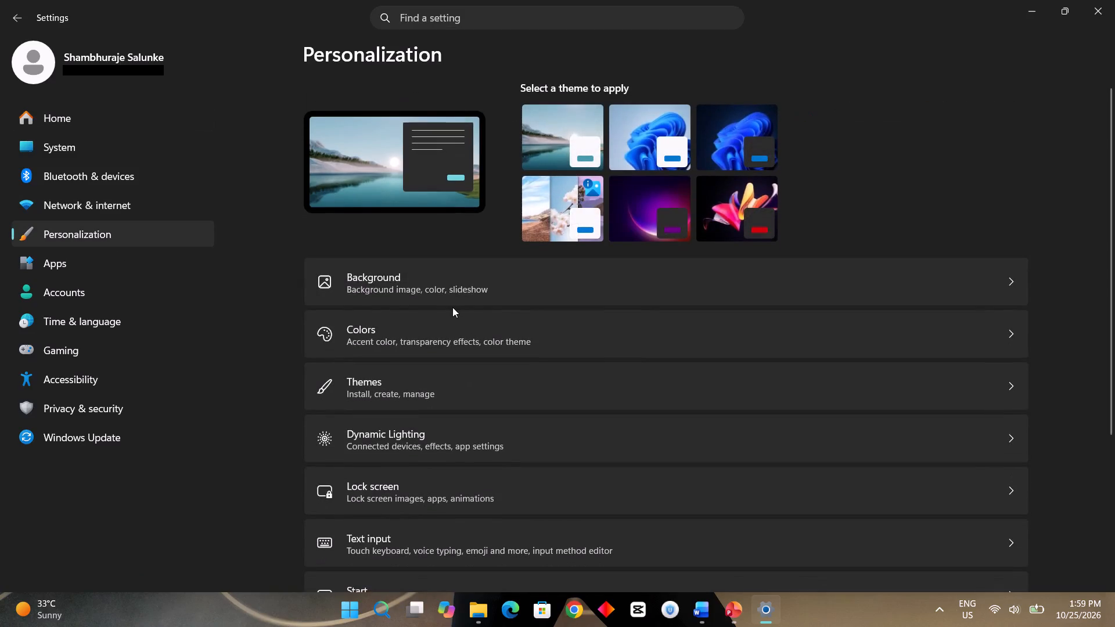
left_click(559, 337)
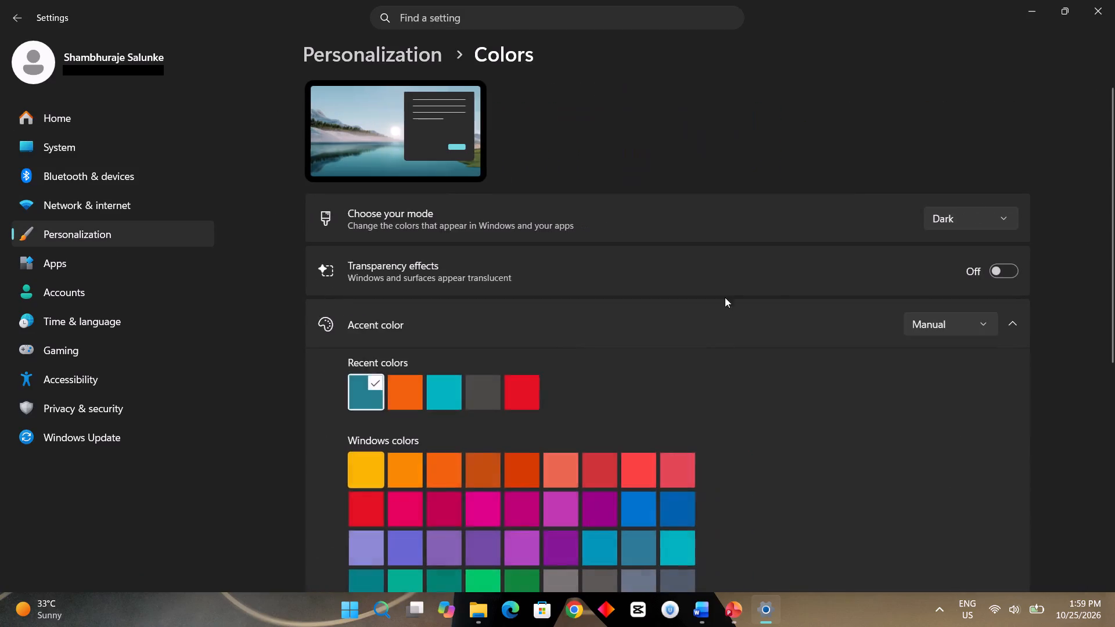
left_click(977, 225)
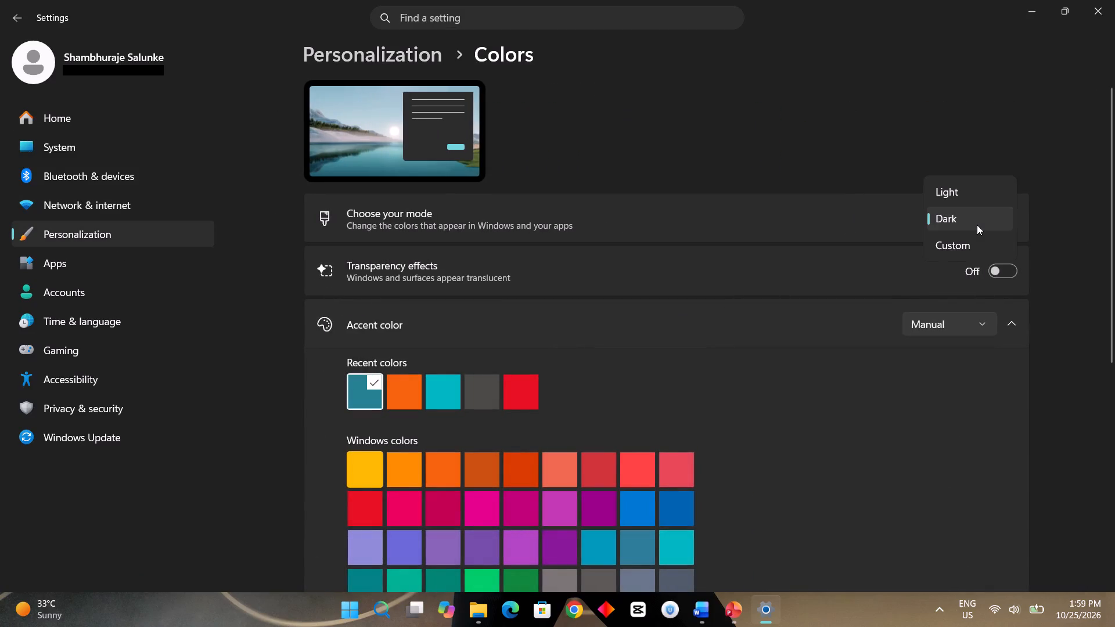
left_click(982, 189)
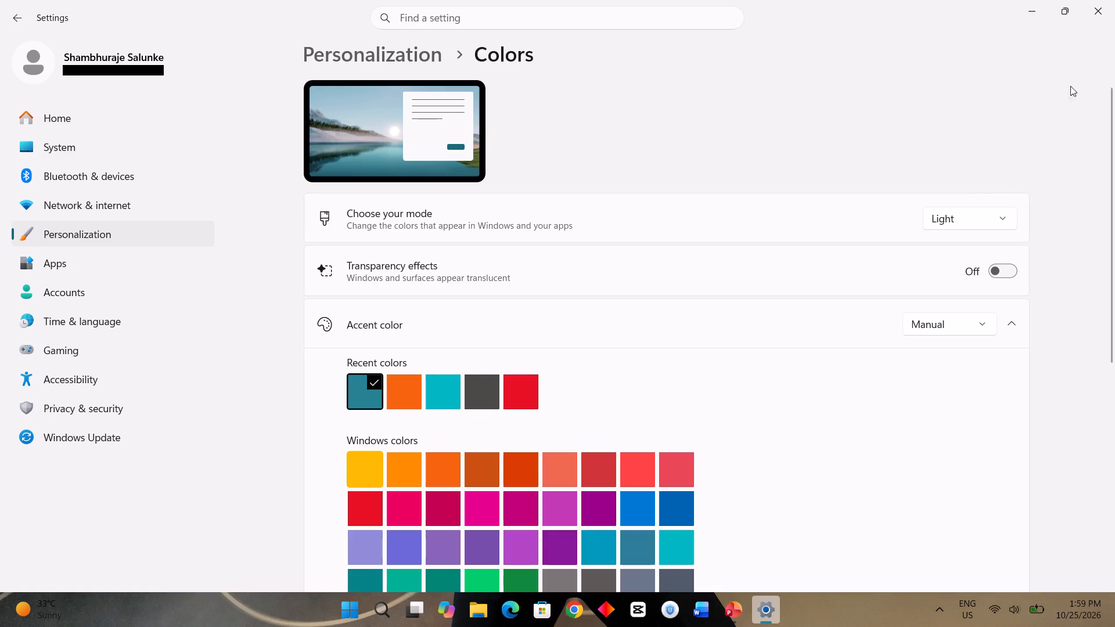
left_click(1013, 0)
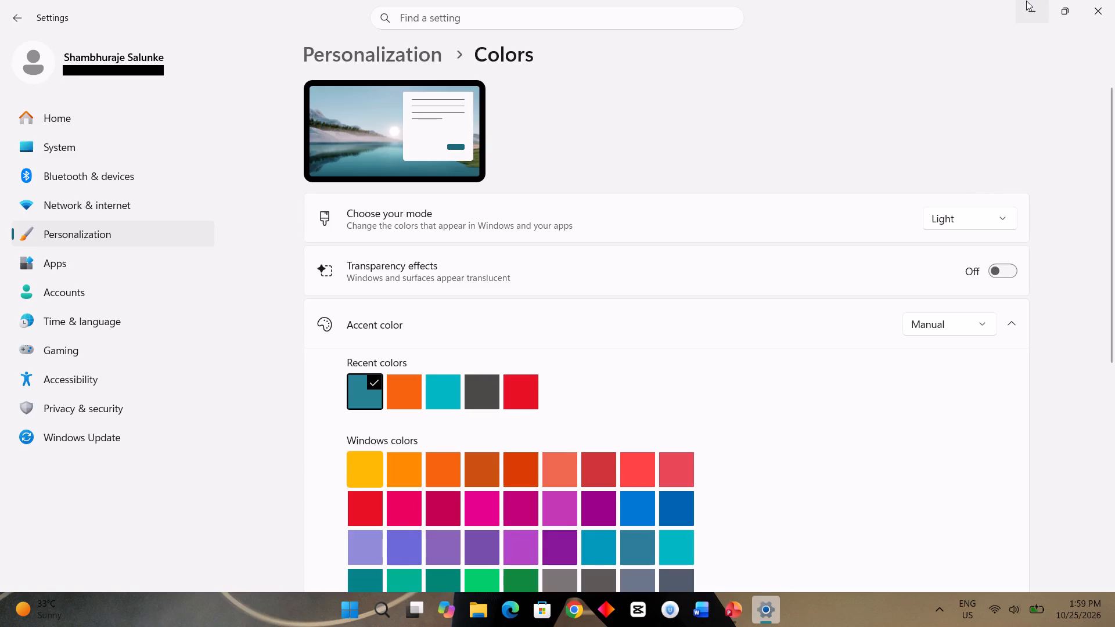
left_click(1026, 1)
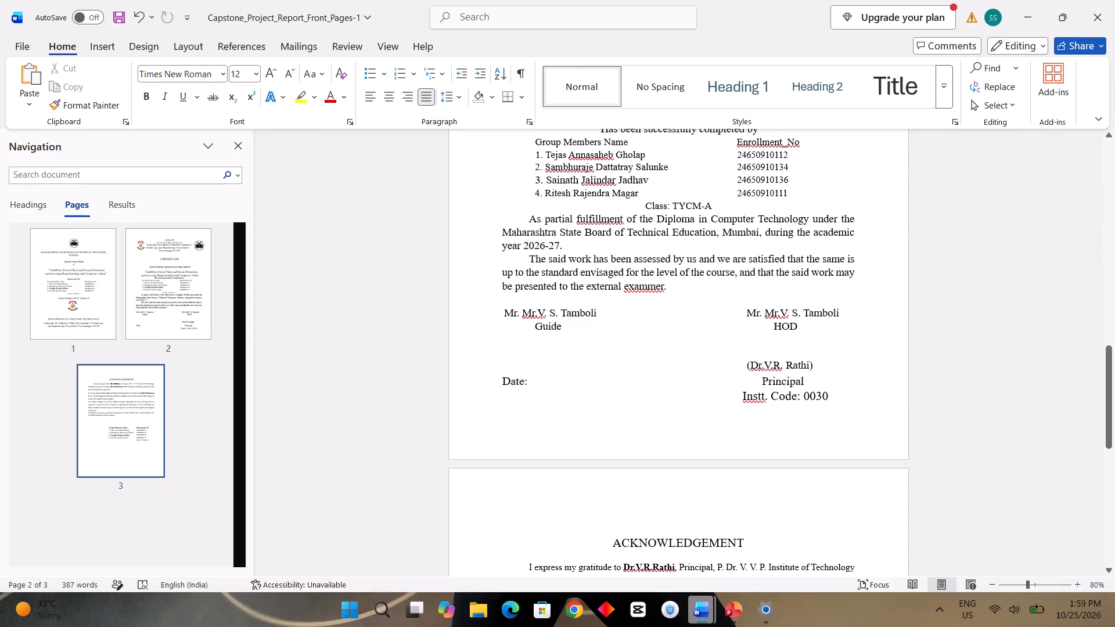
scroll(1045, 251, "up", 3)
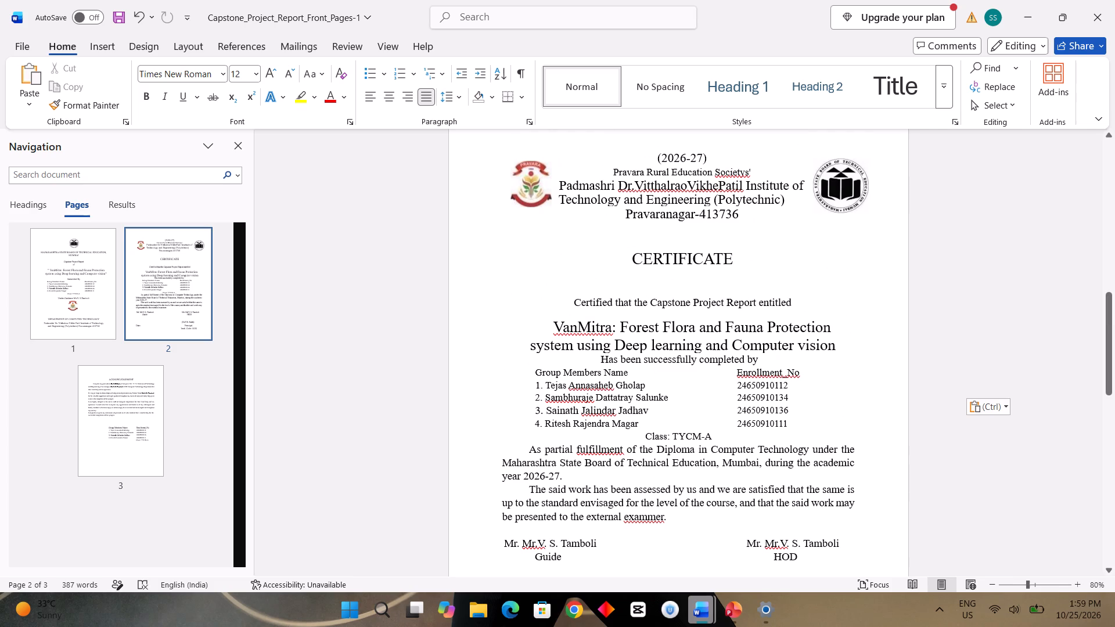
Review the certificate page's text and signature block, the acknowledgement page, and the cover page's title and member list.
scroll(840, 387, "down", 1)
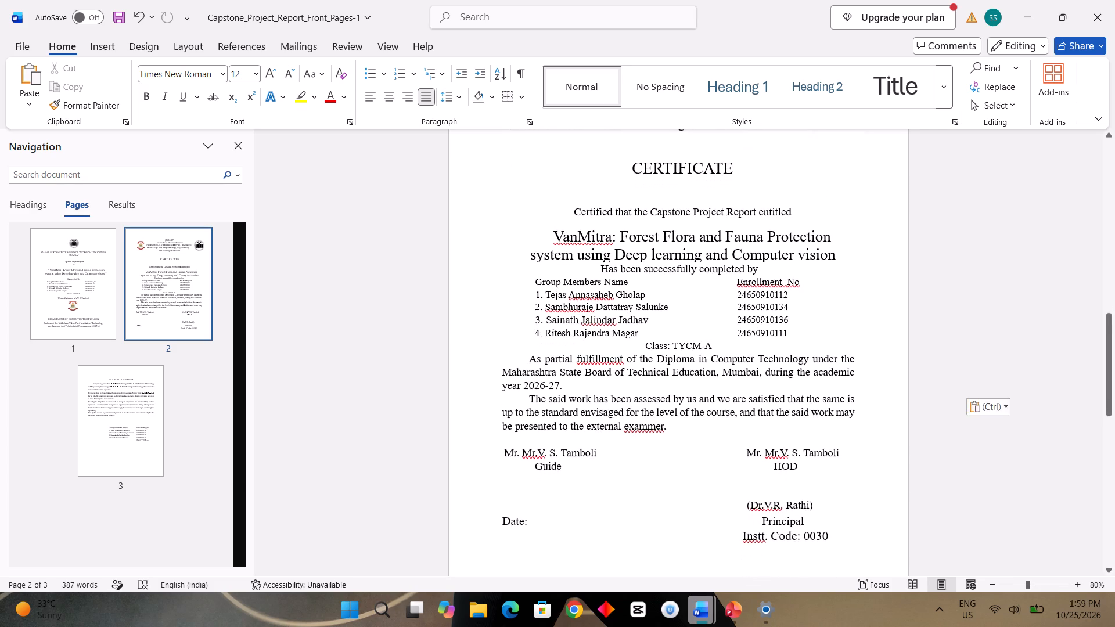
scroll(840, 387, "down", 1)
scroll(840, 387, "up", 1)
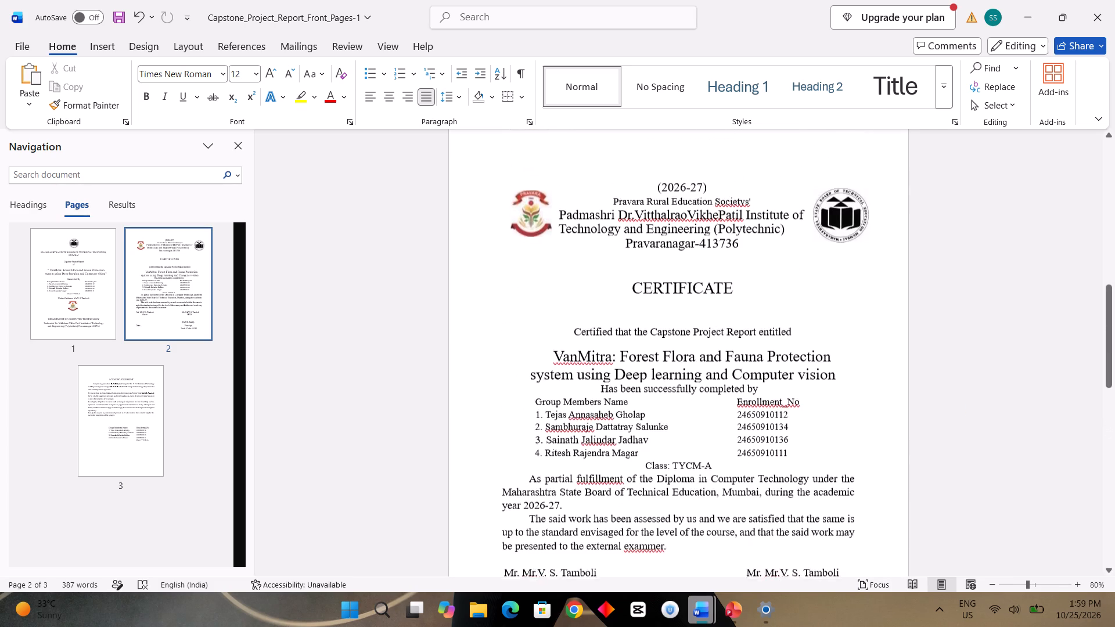
scroll(840, 387, "down", 2)
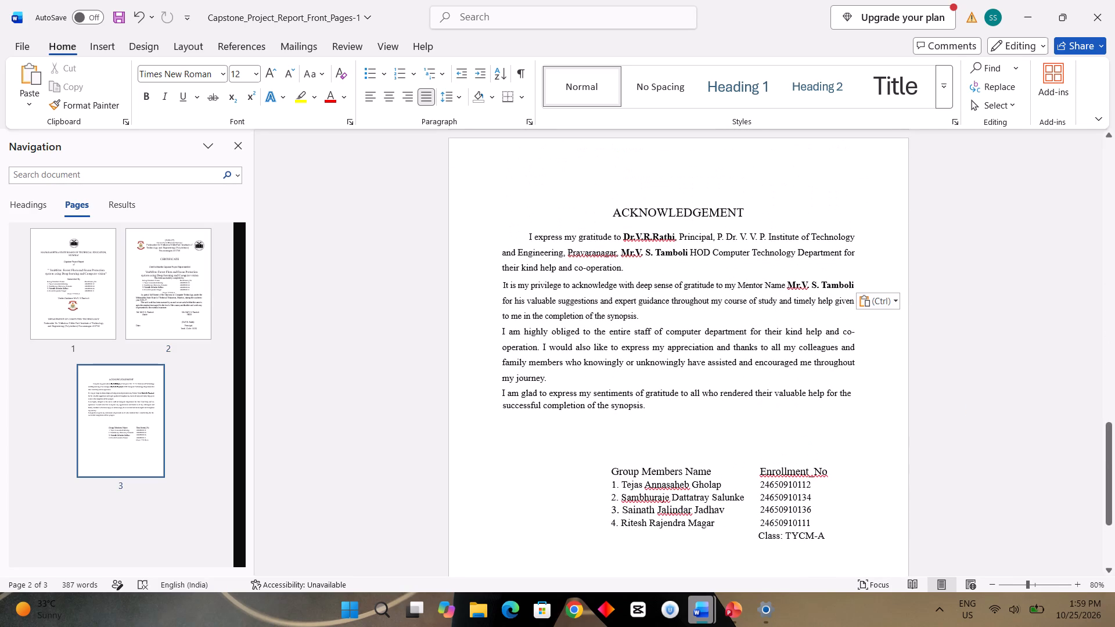
scroll(840, 387, "up", 3)
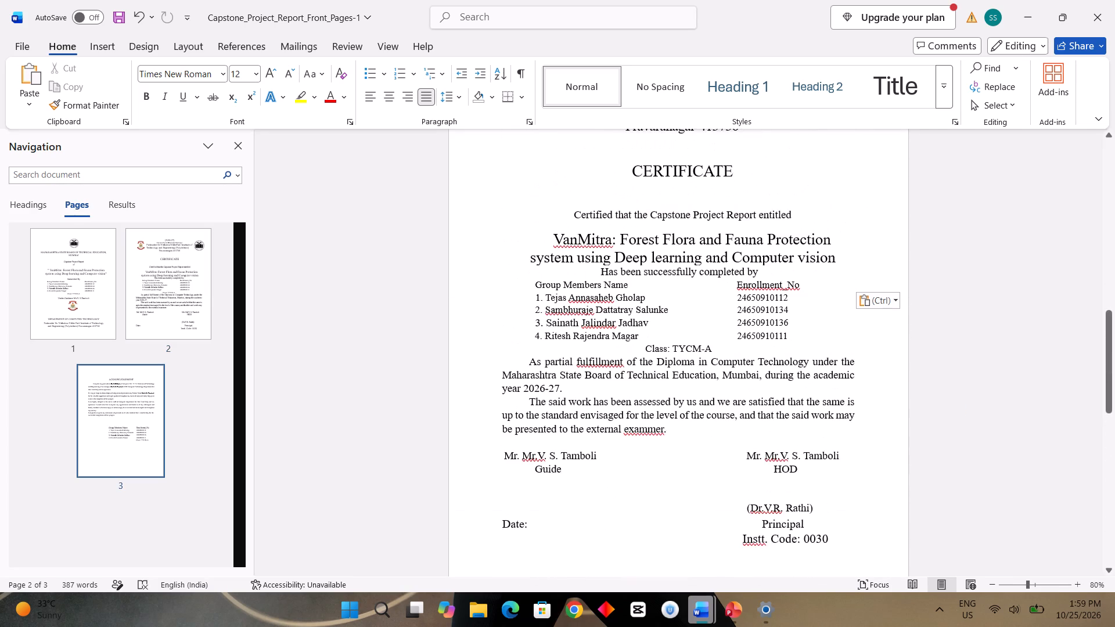
left_click(829, 318)
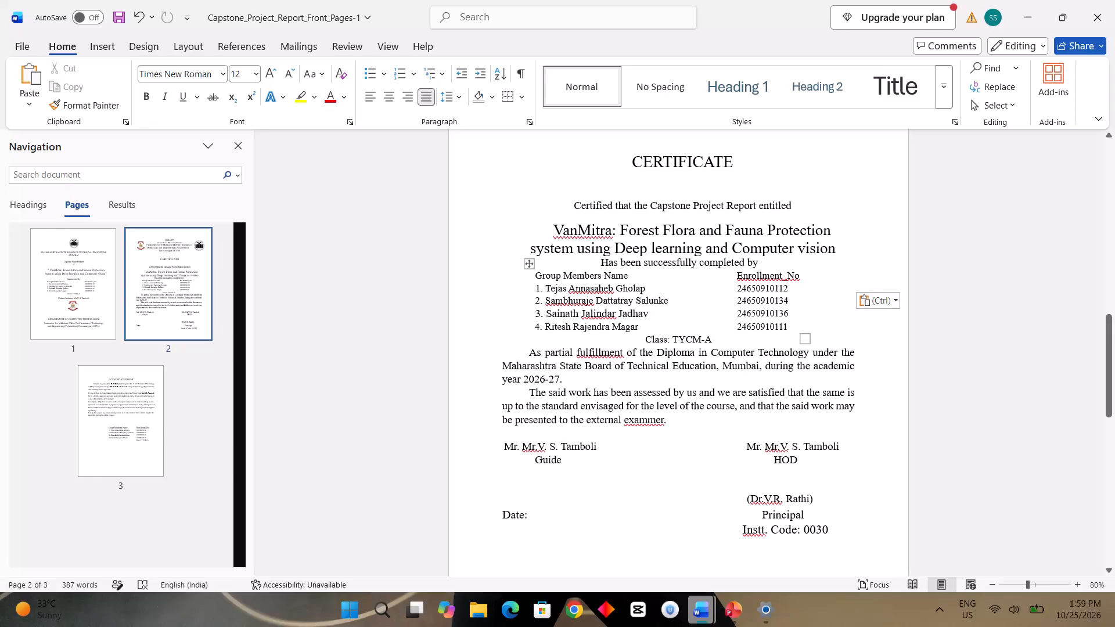
scroll(783, 409, "down", 1)
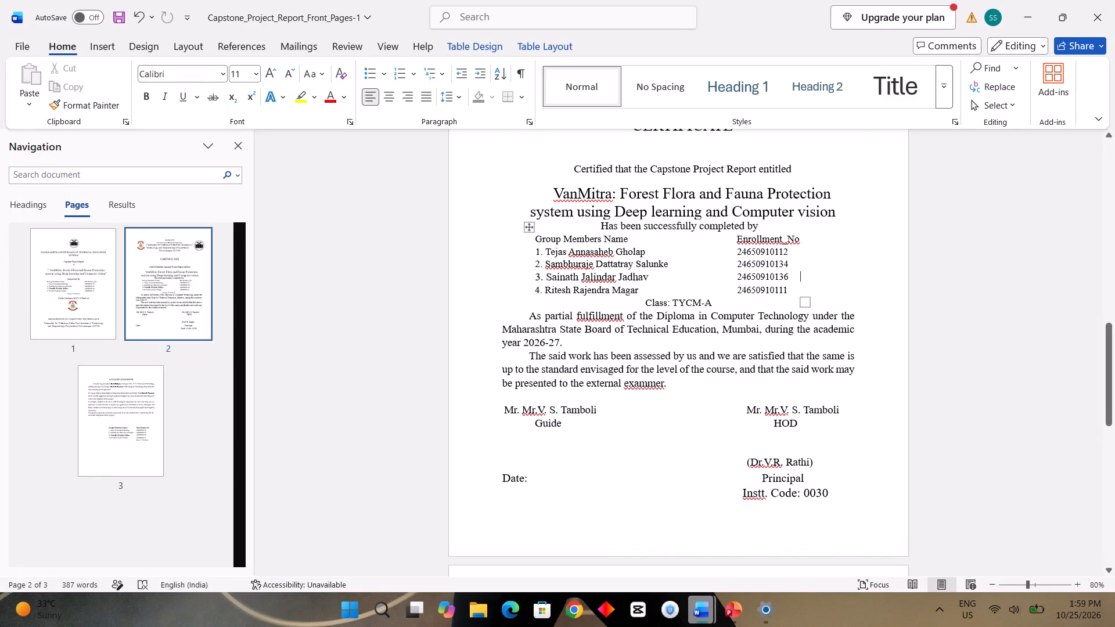
scroll(783, 409, "up", 1)
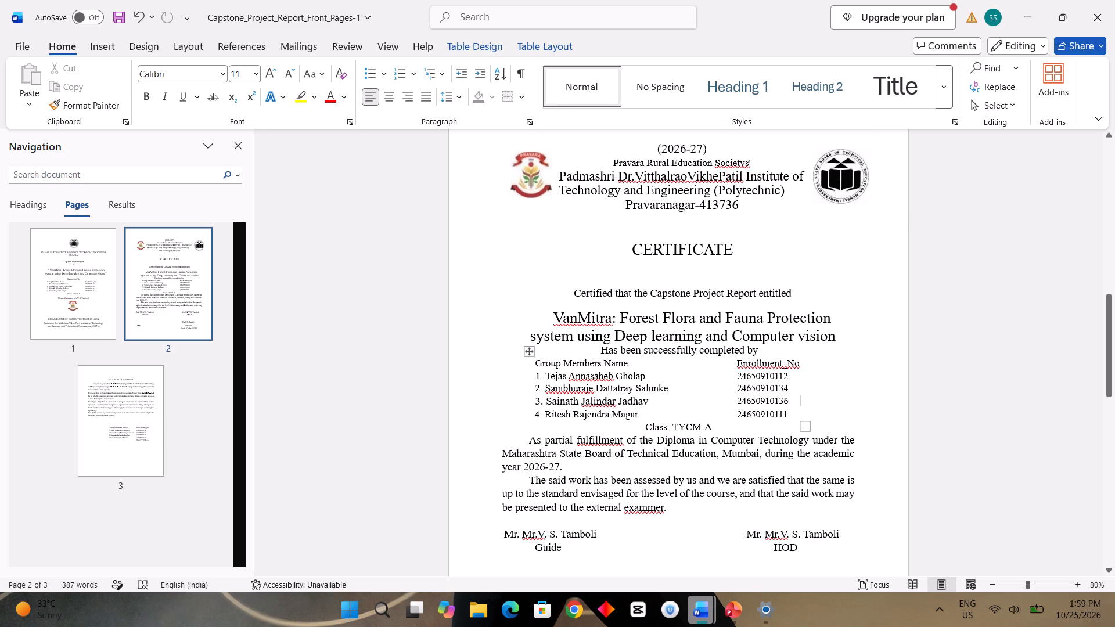
left_click(833, 369)
scroll(833, 369, "up", 3)
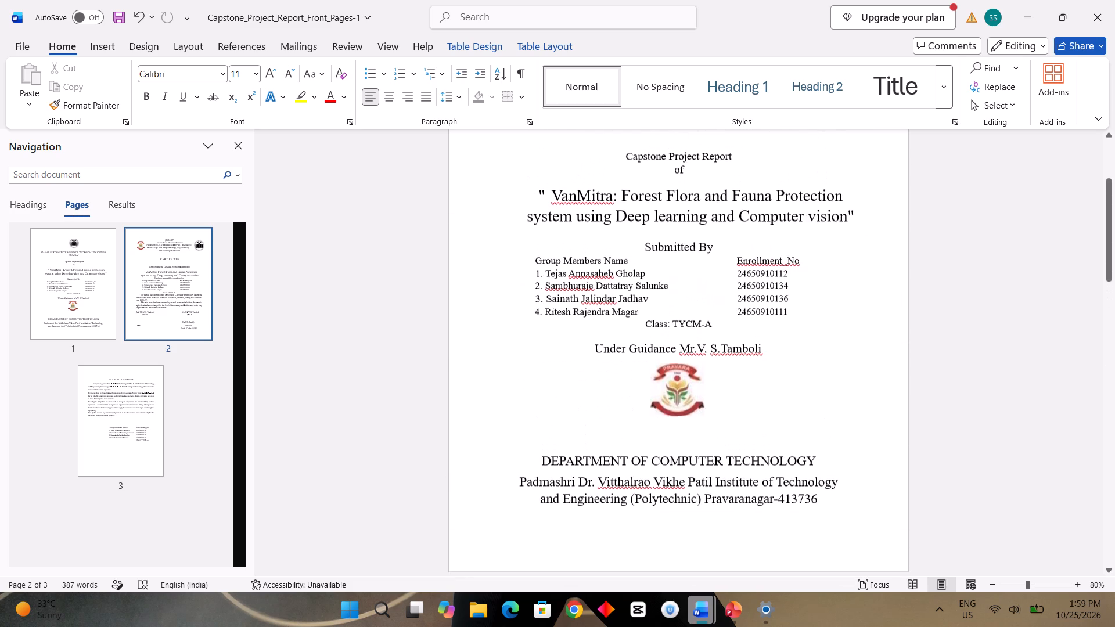
scroll(833, 369, "up", 1)
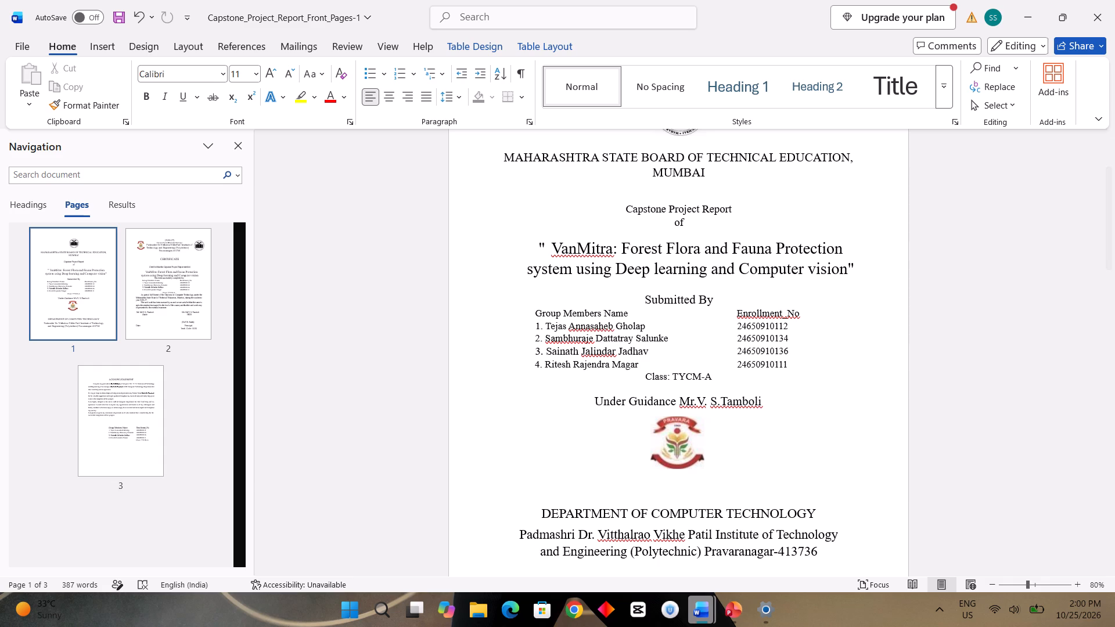
left_click(548, 246)
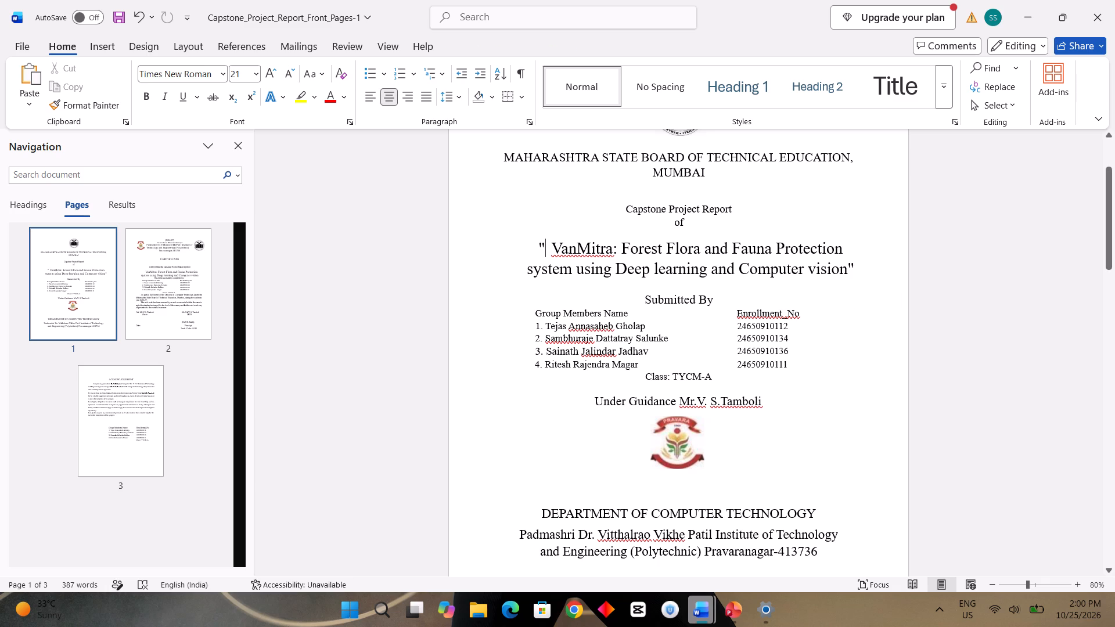
left_click(848, 299)
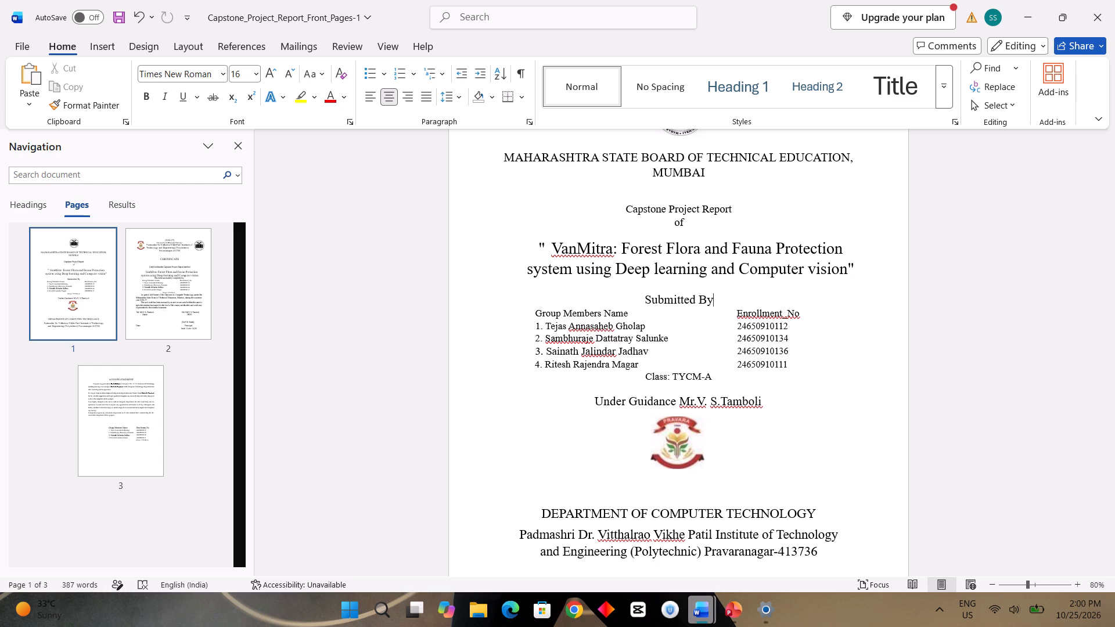
Insert "A" and a space before "Capstone Project Report of" on the cover page.
left_click(673, 199)
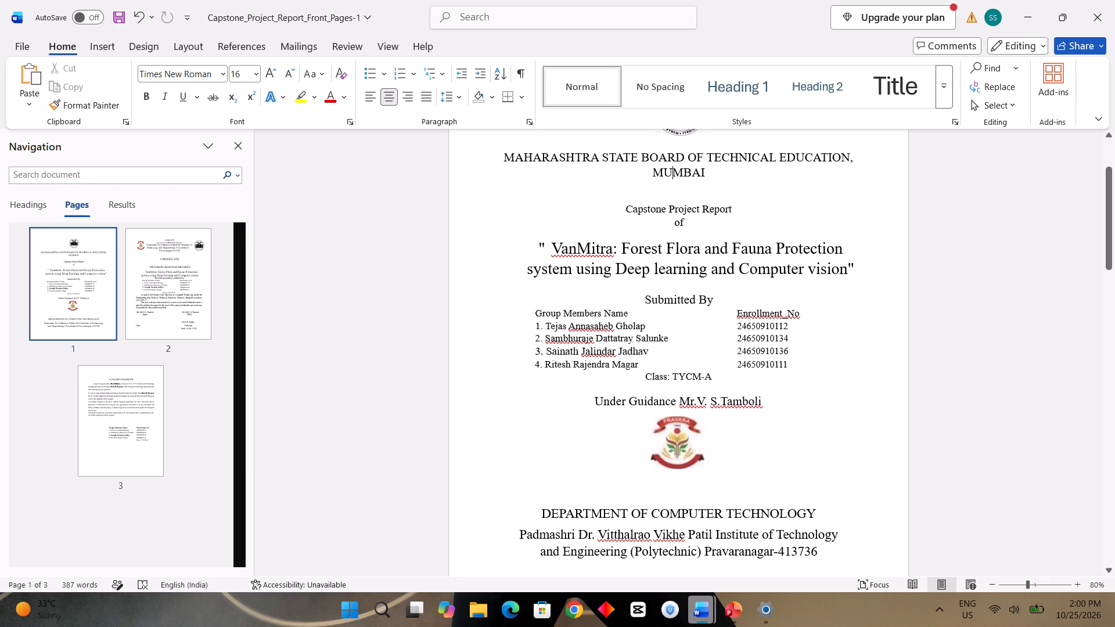
left_click(693, 189)
triple_click(675, 194)
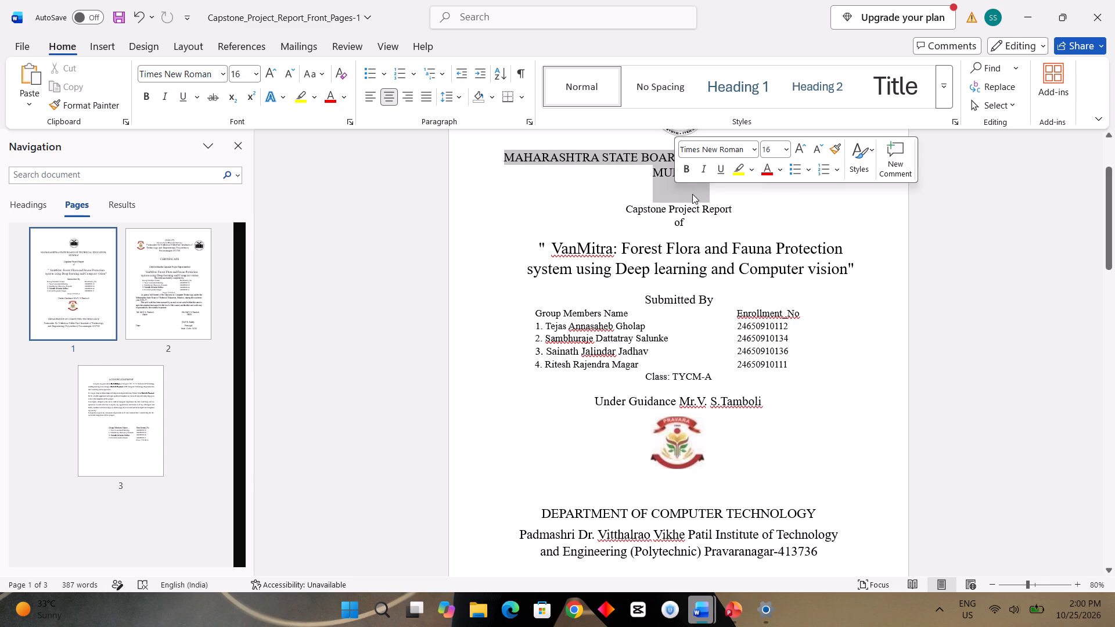
left_click(733, 210)
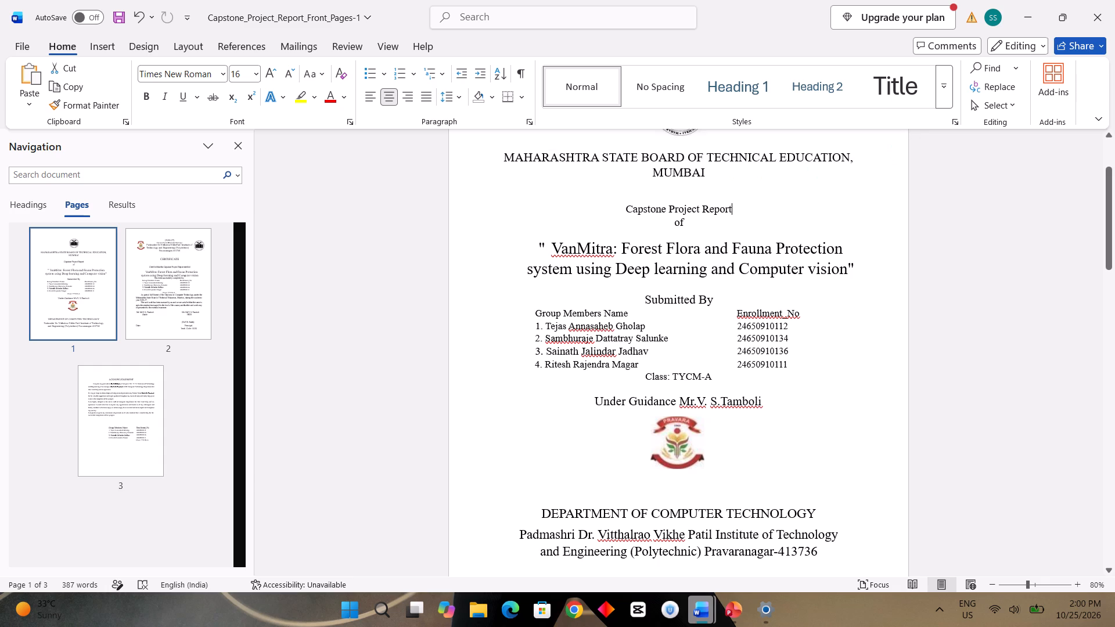
left_click(620, 208)
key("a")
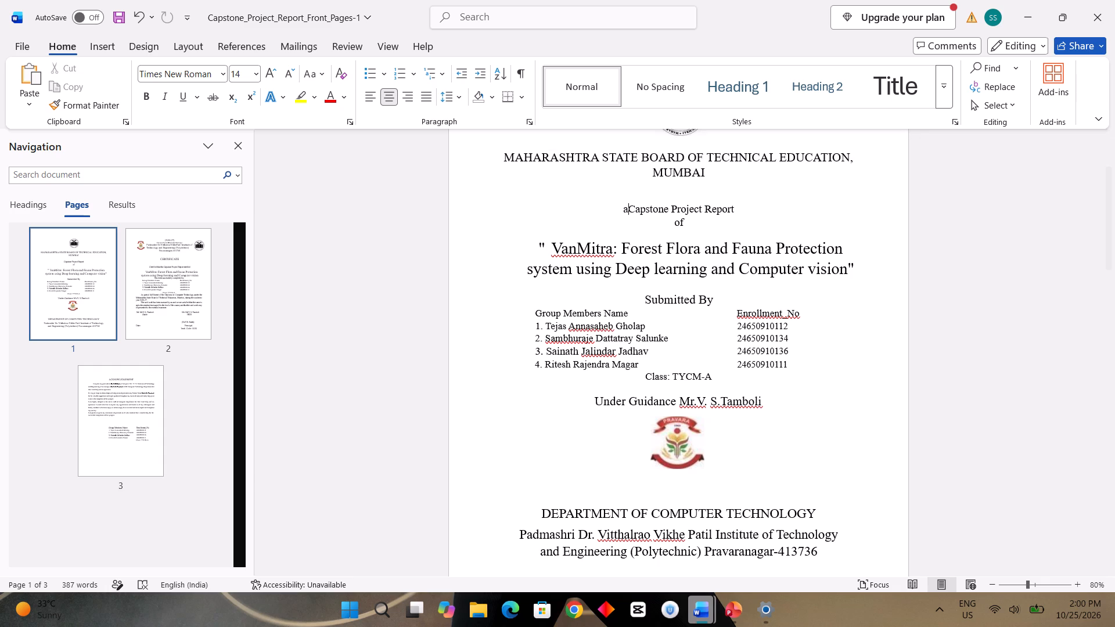
key("BackSpace")
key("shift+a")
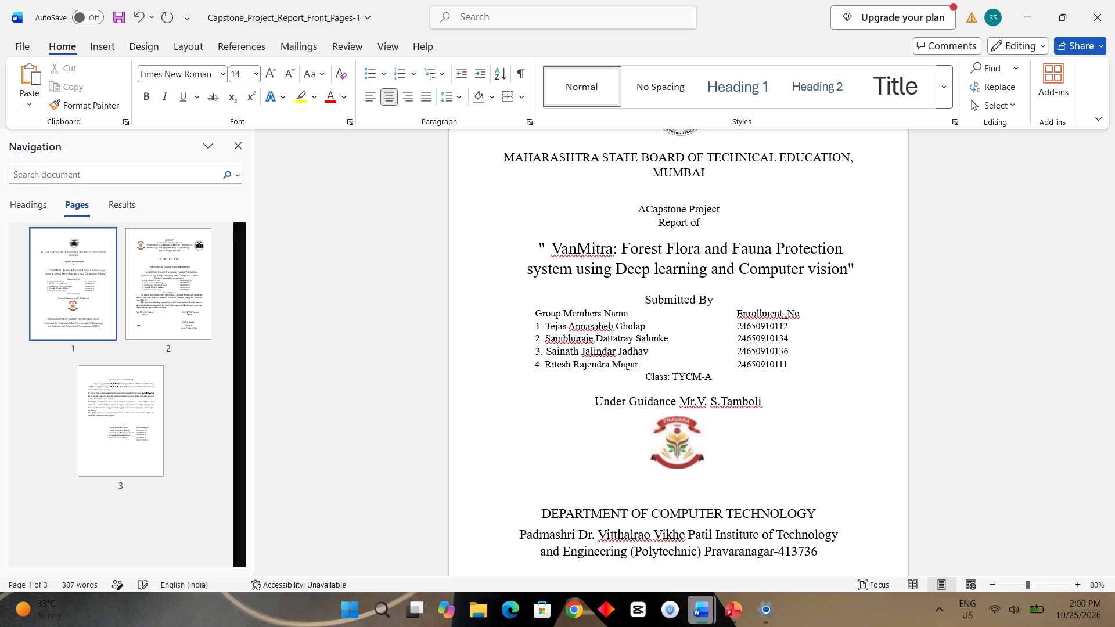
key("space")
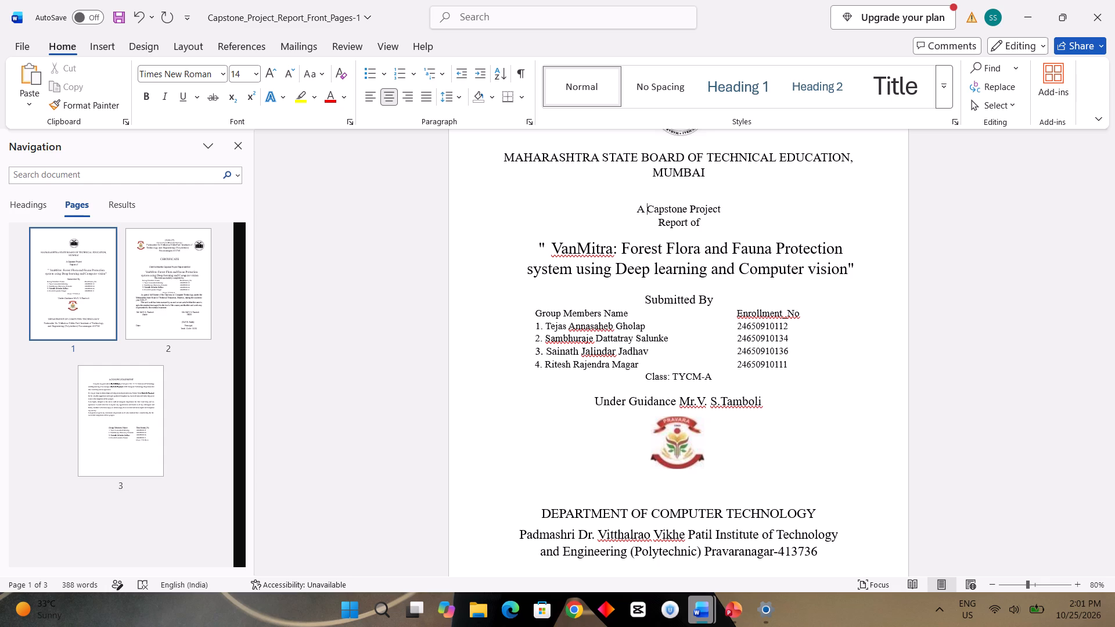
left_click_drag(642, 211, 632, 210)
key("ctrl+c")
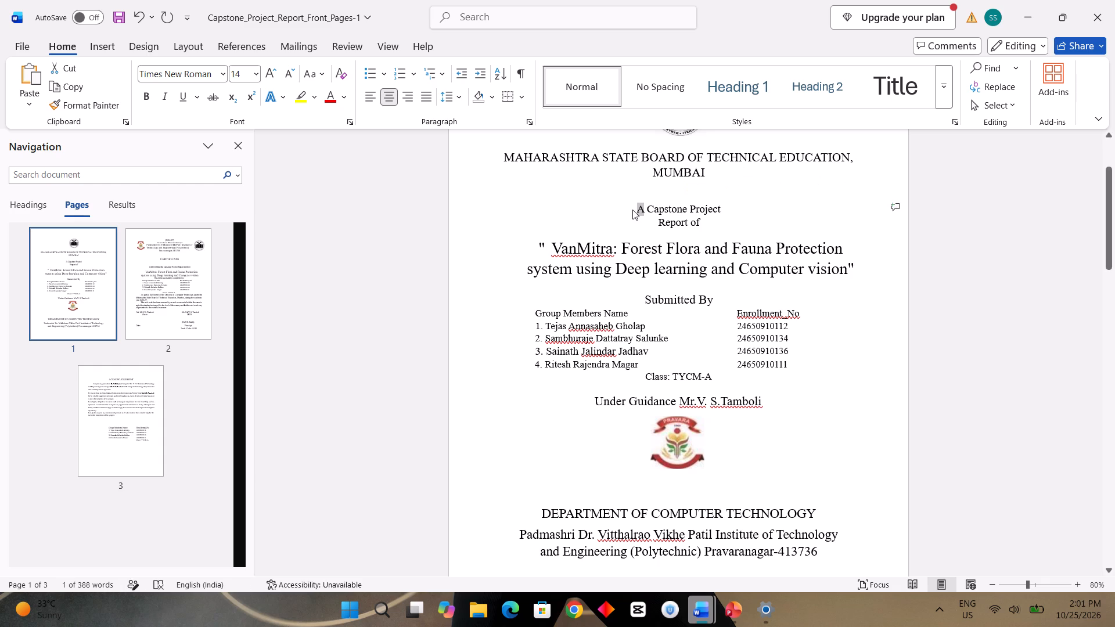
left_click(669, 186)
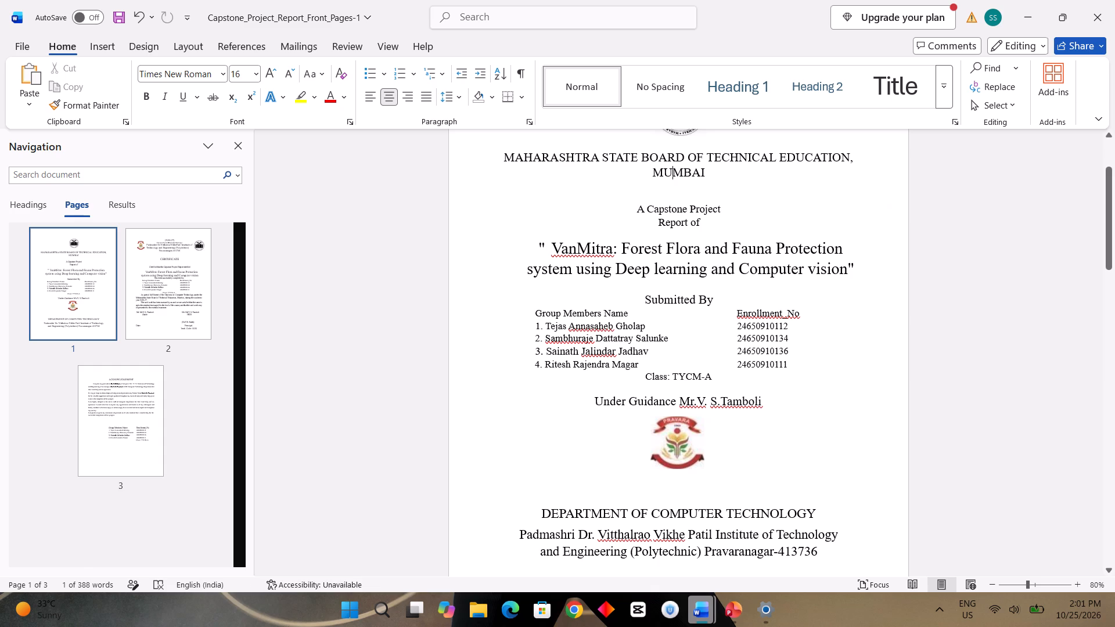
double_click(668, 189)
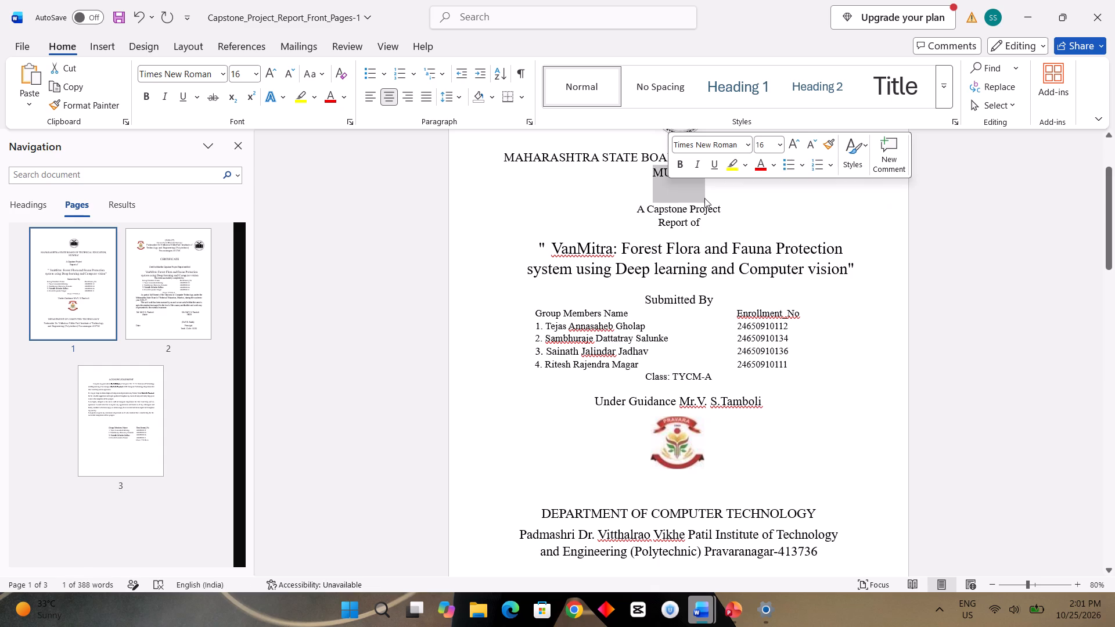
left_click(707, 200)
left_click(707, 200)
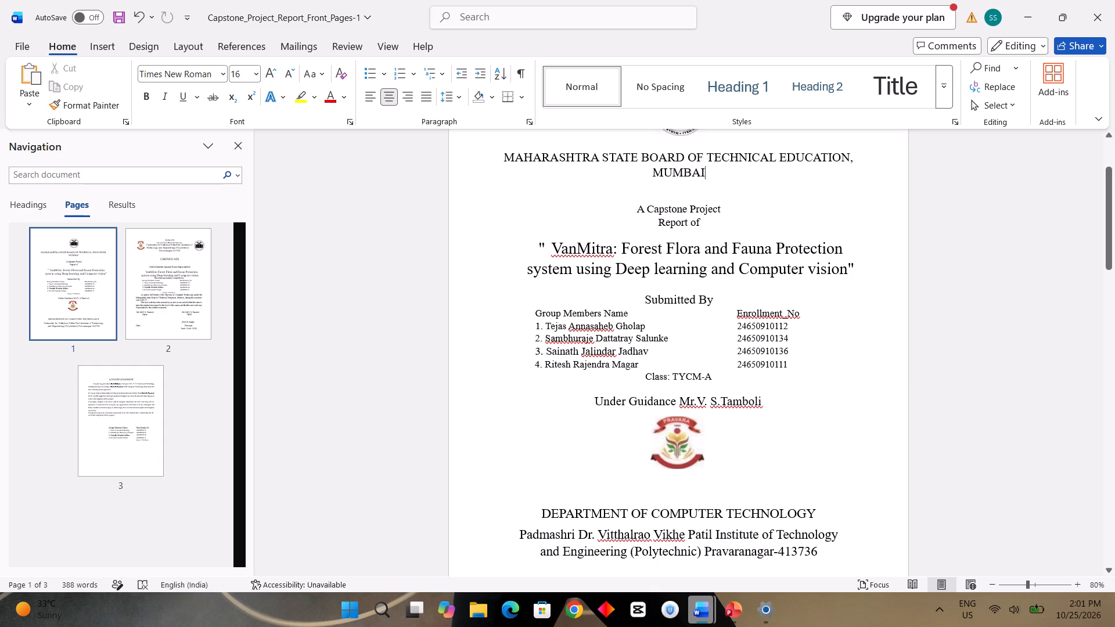
Colour the quoted two-line VanMitra project title on the cover page in the standard dark red.
scroll(648, 237, "down", 1)
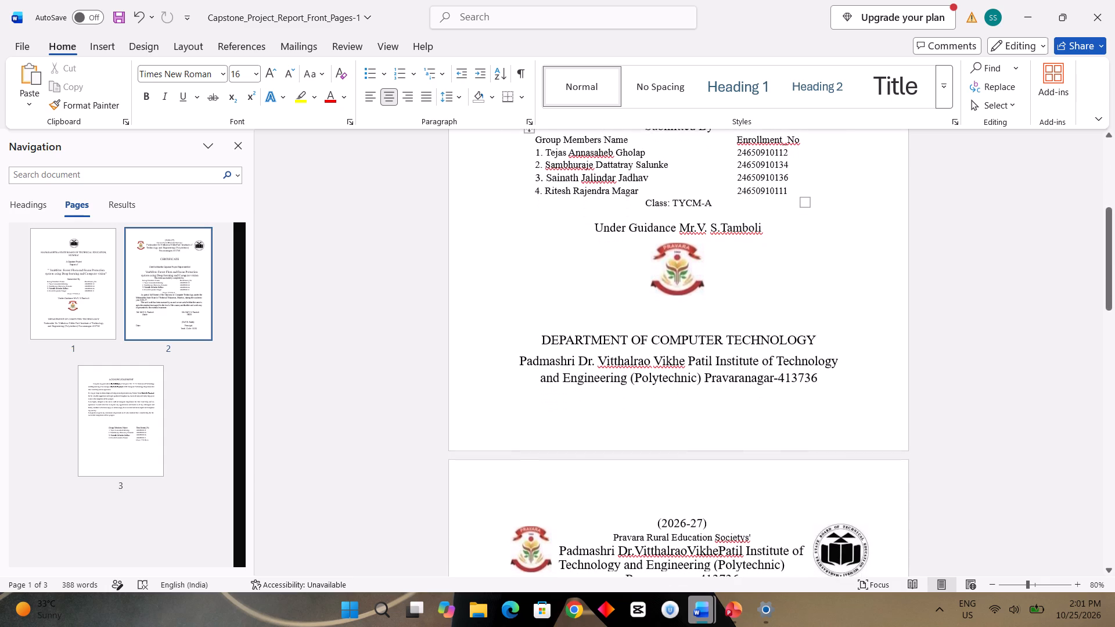
scroll(648, 237, "up", 1)
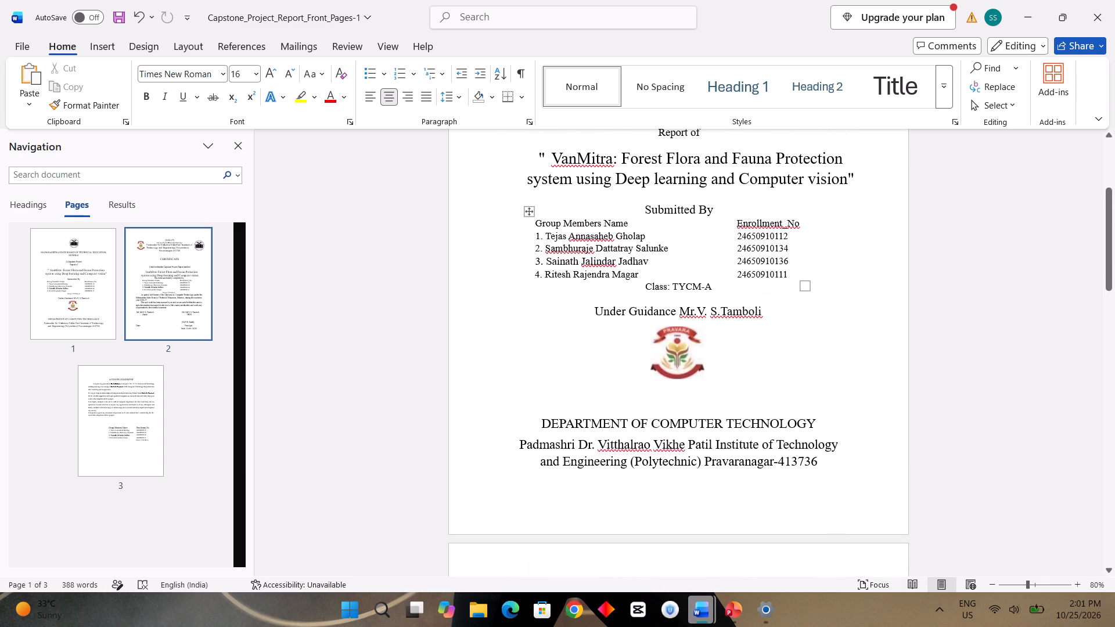
scroll(648, 237, "down", 2)
scroll(648, 237, "up", 1)
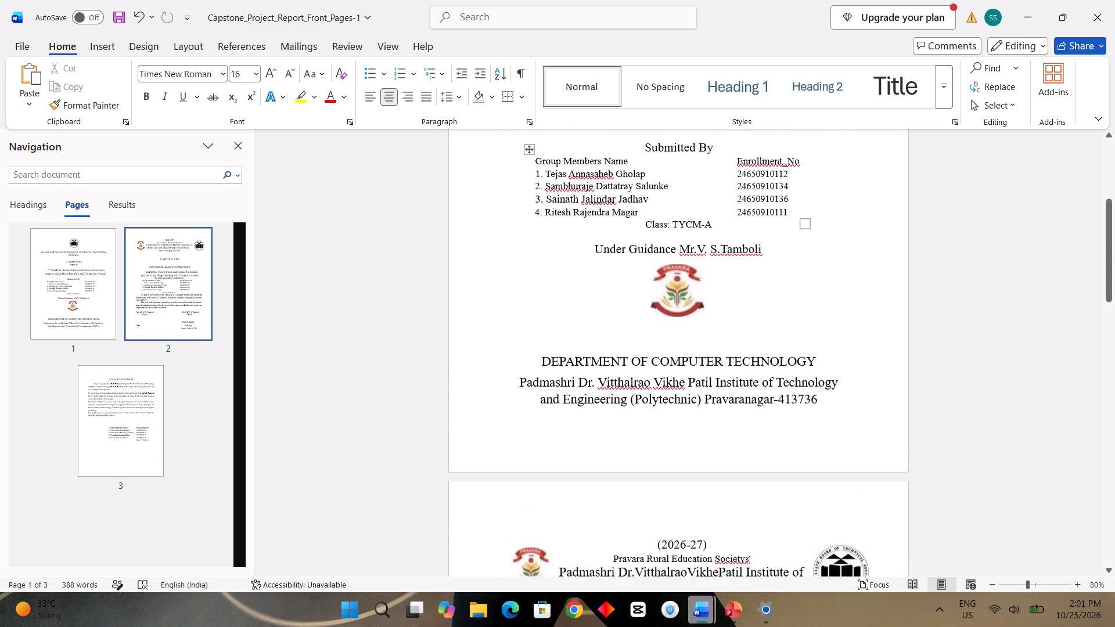
scroll(648, 237, "up", 1)
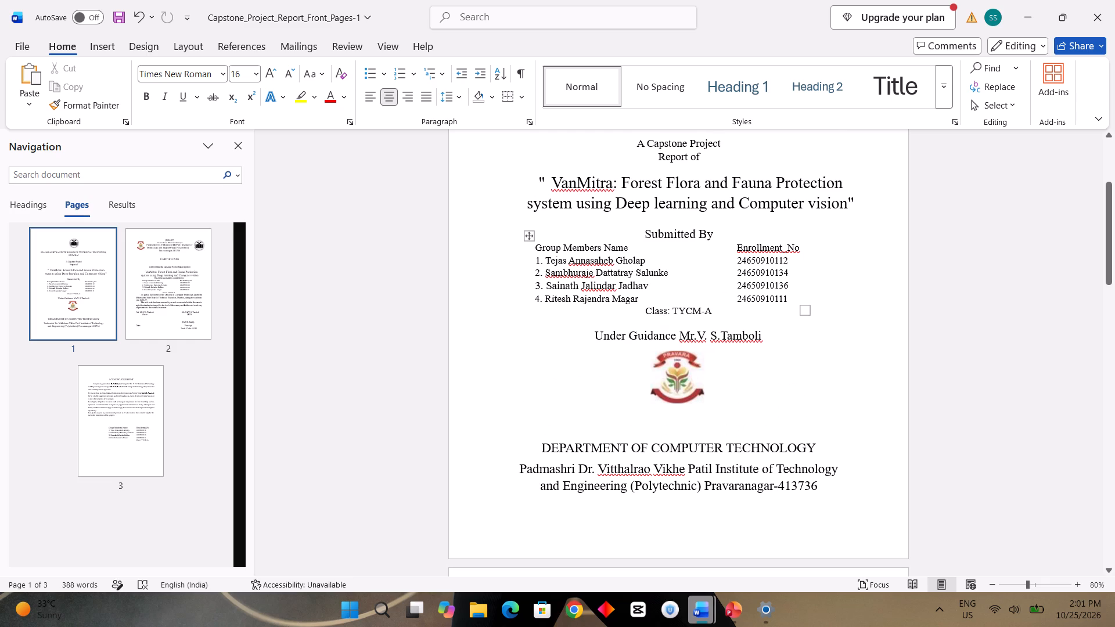
left_click_drag(854, 208, 527, 180)
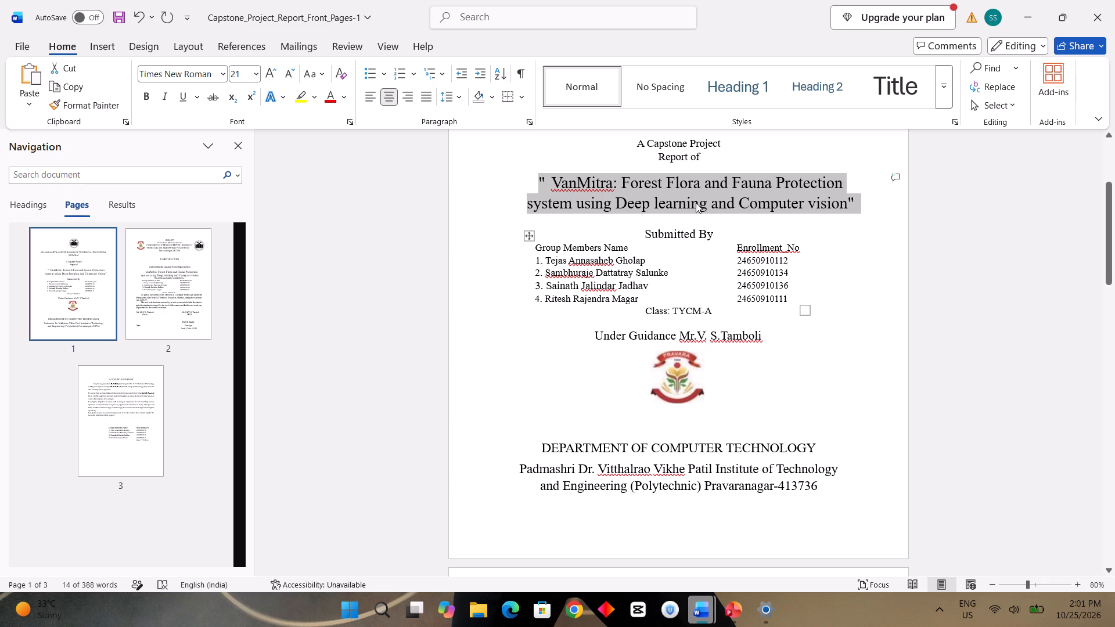
left_click(819, 217)
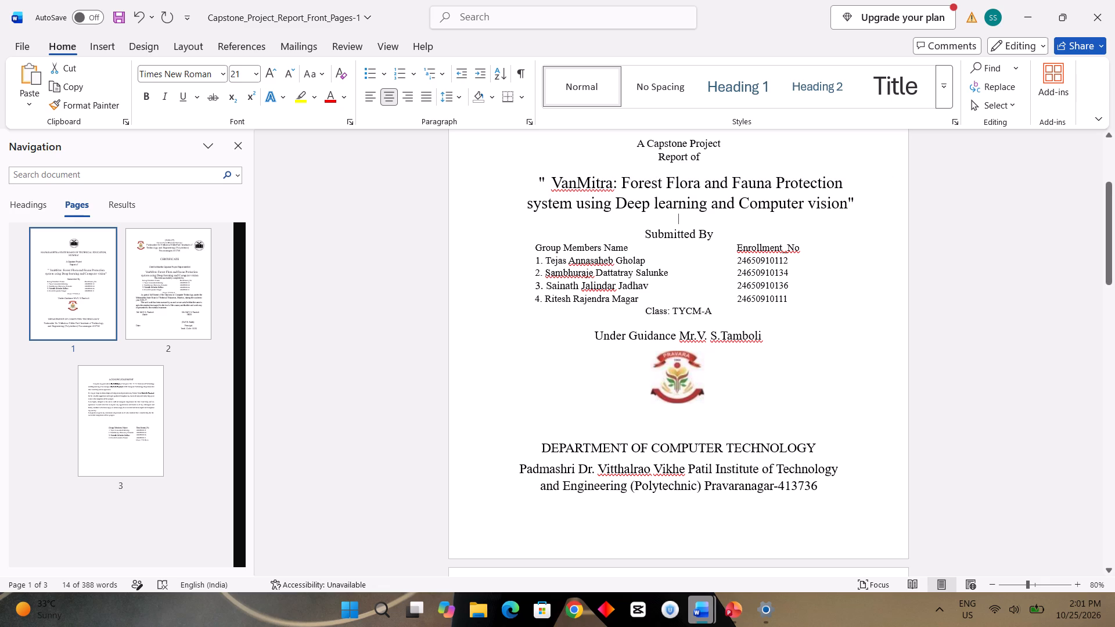
left_click_drag(875, 206, 531, 182)
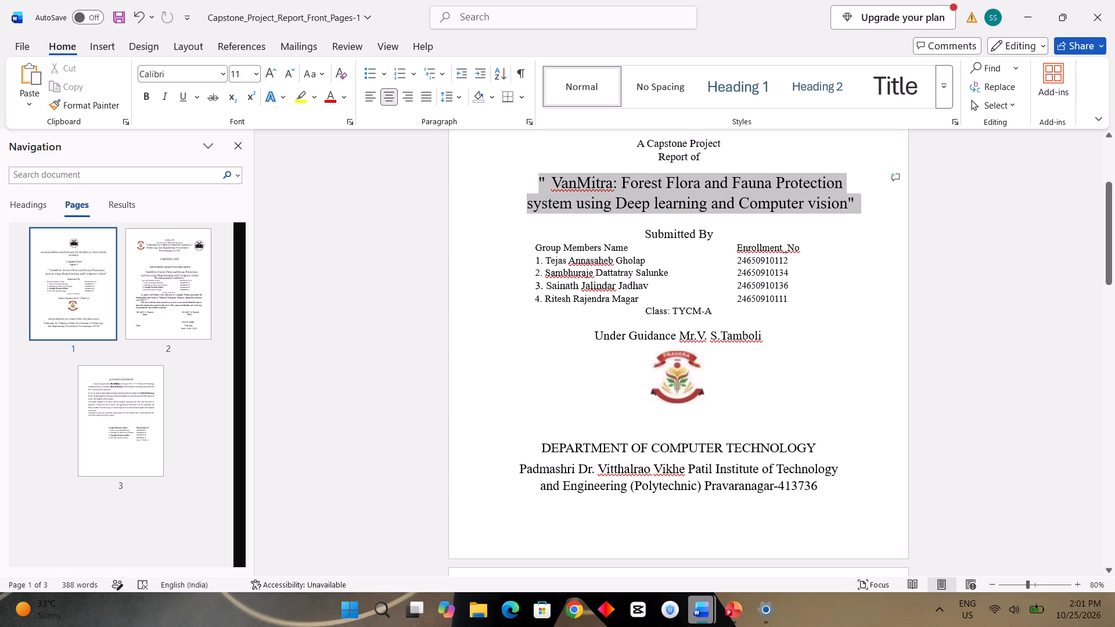
left_click_drag(531, 182, 532, 182)
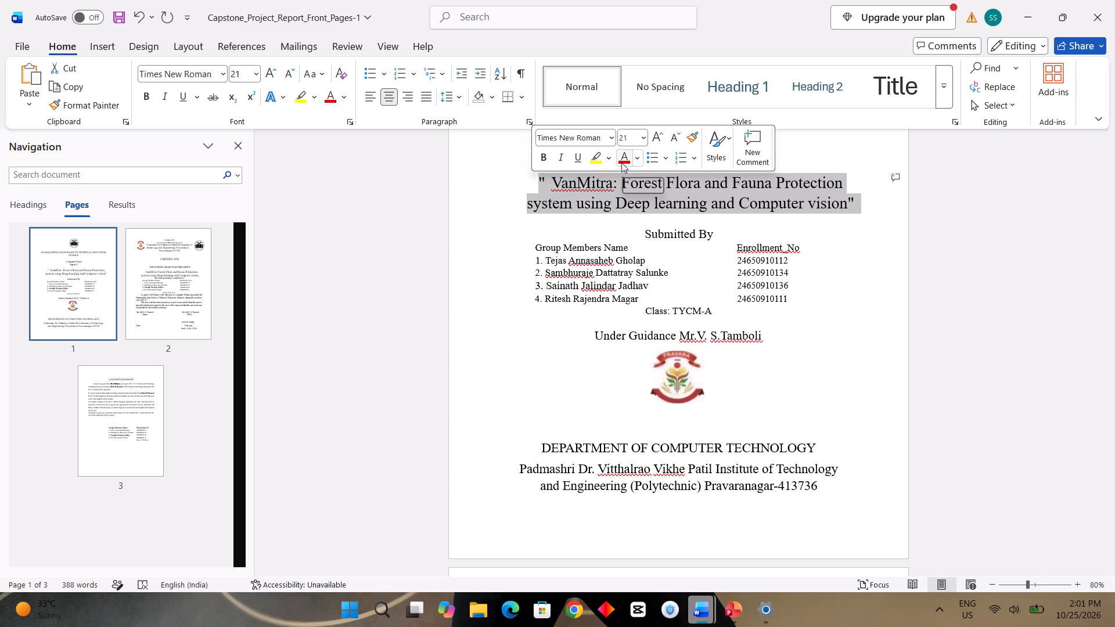
left_click(638, 157)
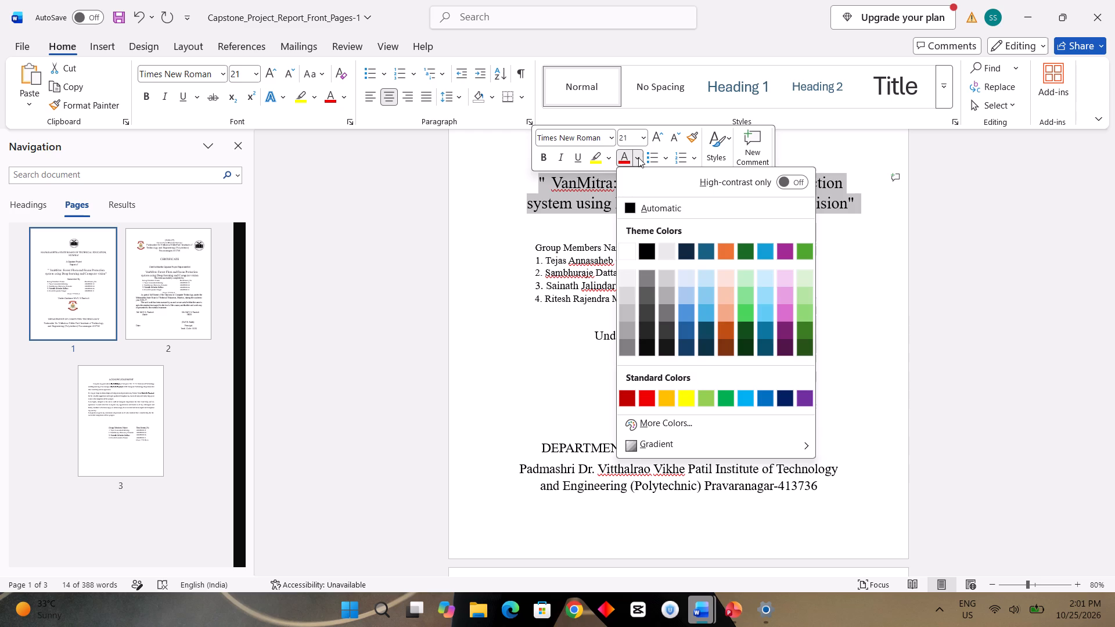
left_click(629, 403)
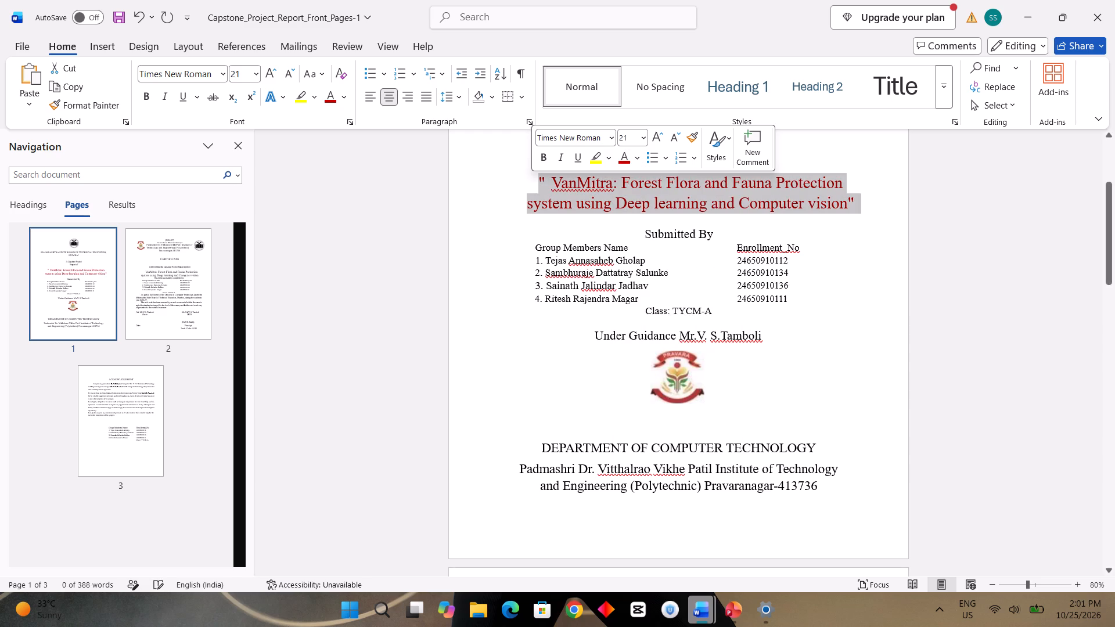
left_click(837, 310)
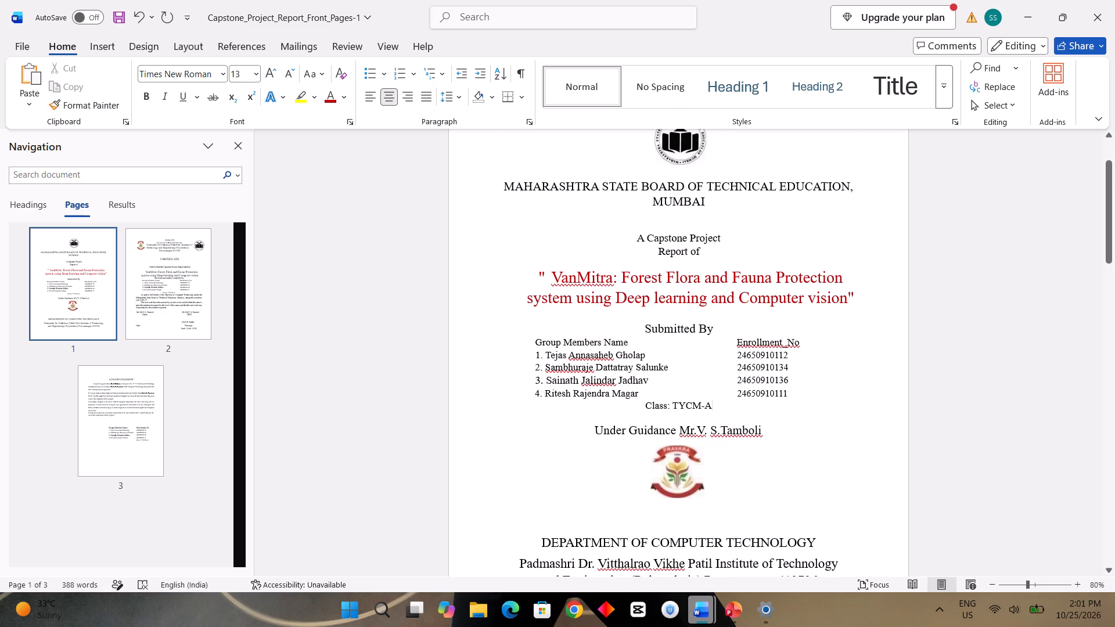
scroll(837, 310, "down", 1)
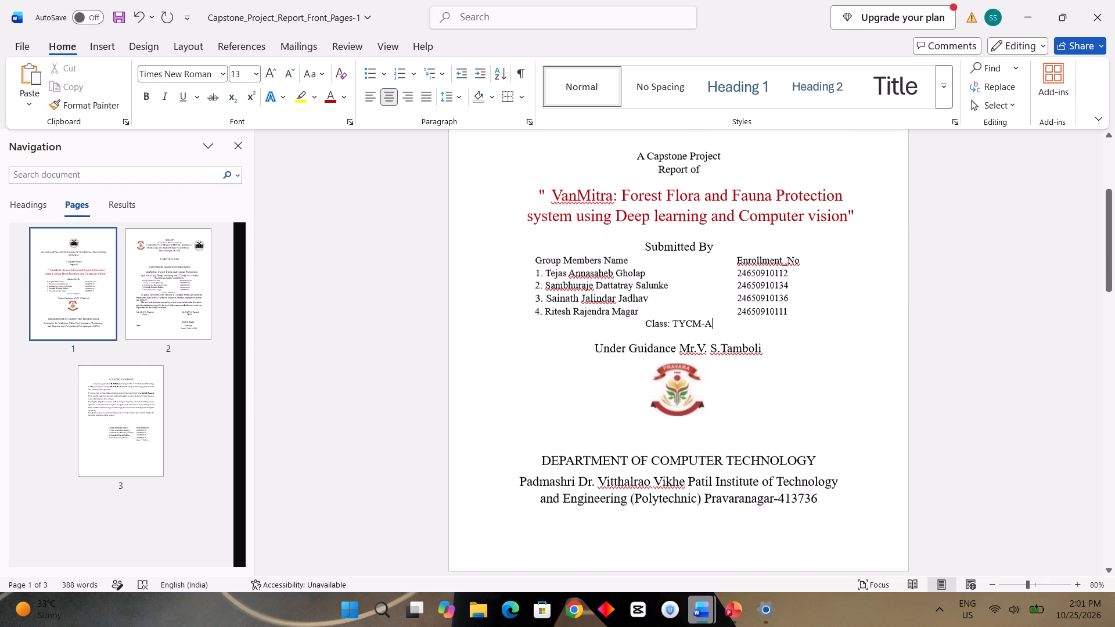
Colour the "CERTIFICATE" heading on the certificate page in the standard dark red.
scroll(837, 310, "down", 1)
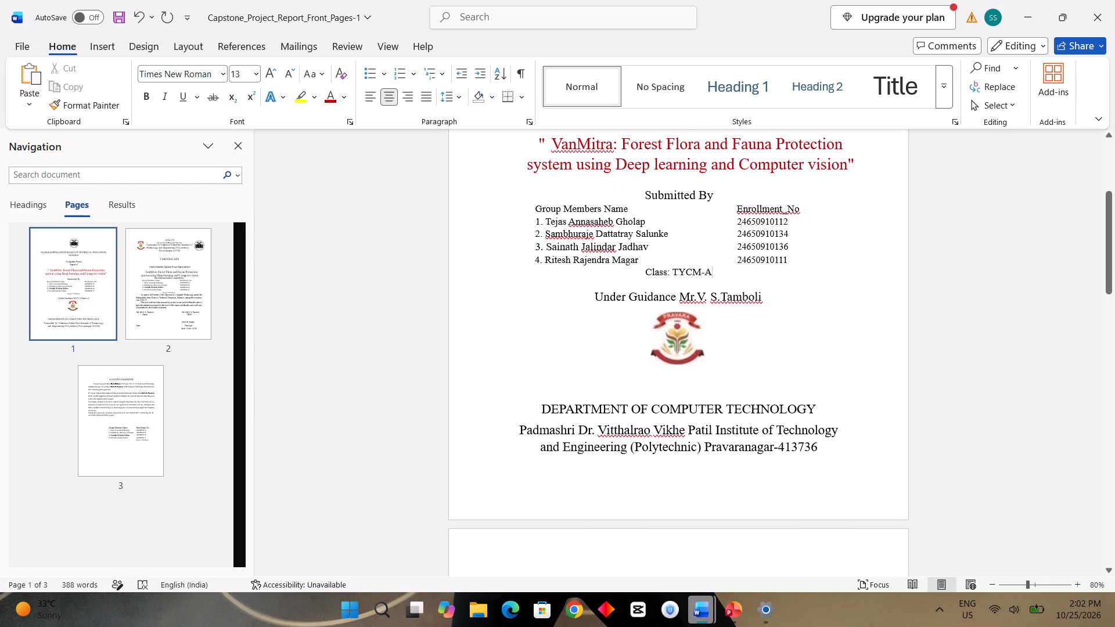
scroll(837, 310, "down", 1)
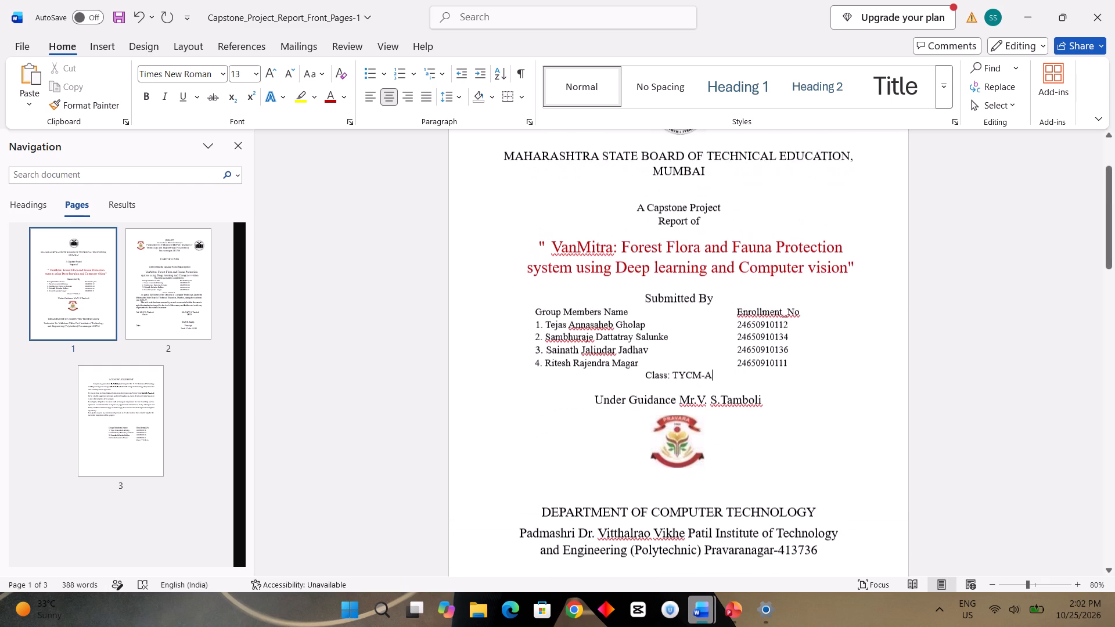
scroll(837, 310, "down", 1)
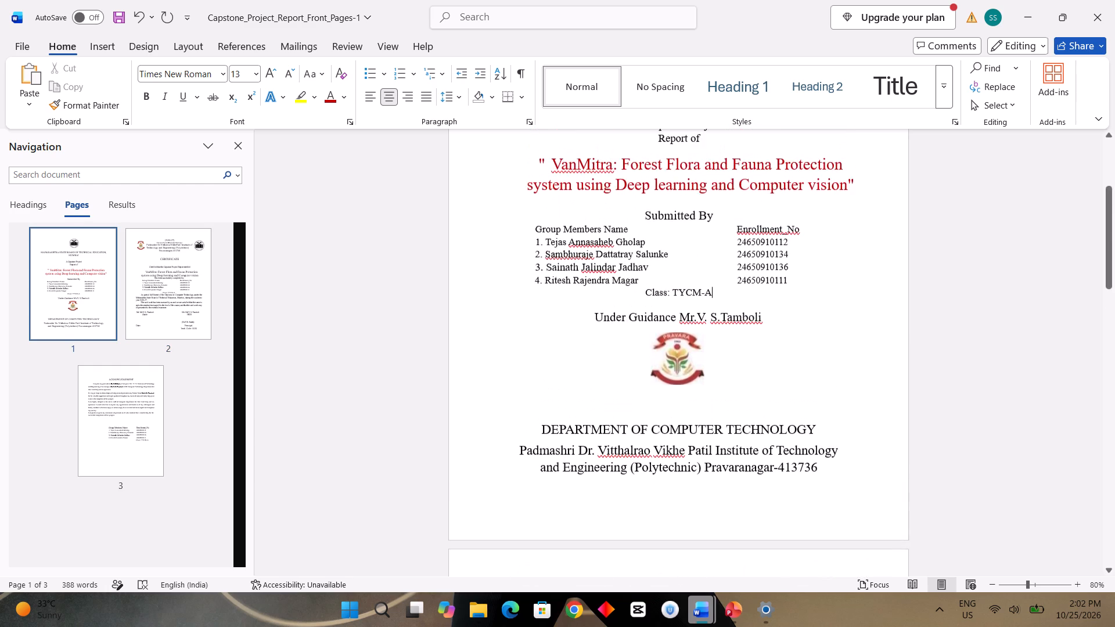
left_click_drag(726, 475, 637, 471)
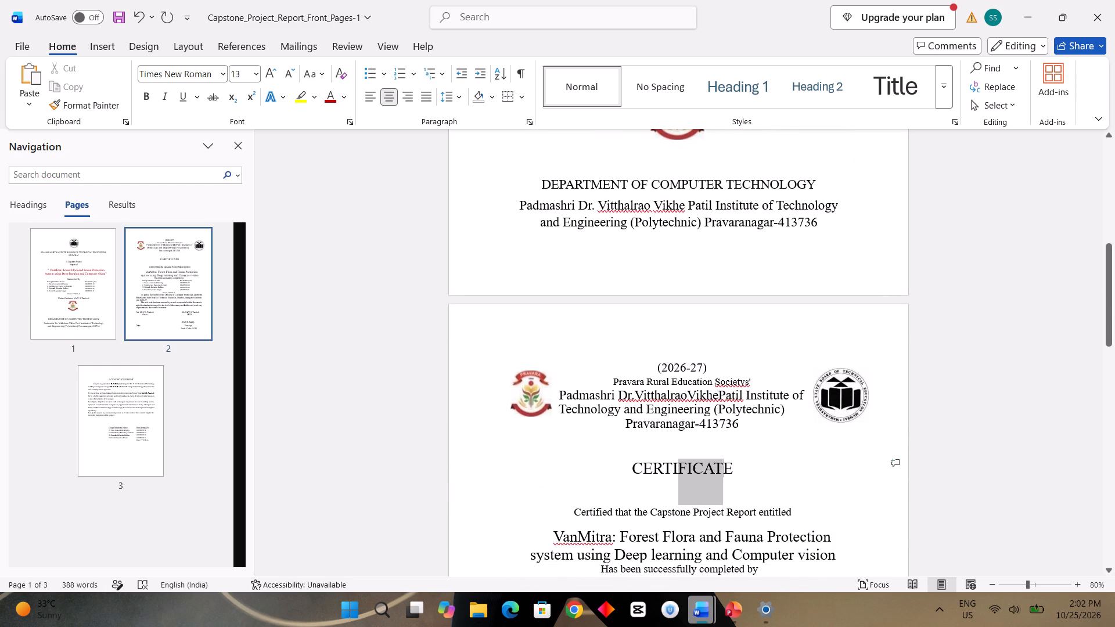
left_click_drag(637, 471, 574, 468)
scroll(574, 468, "up", 3, "ctrl")
scroll(574, 468, "right", 1, "ctrl")
scroll(574, 468, "up", 1, "ctrl")
scroll(574, 468, "right", 1, "ctrl")
scroll(574, 468, "up", 1, "ctrl")
scroll(574, 468, "right", 1, "ctrl")
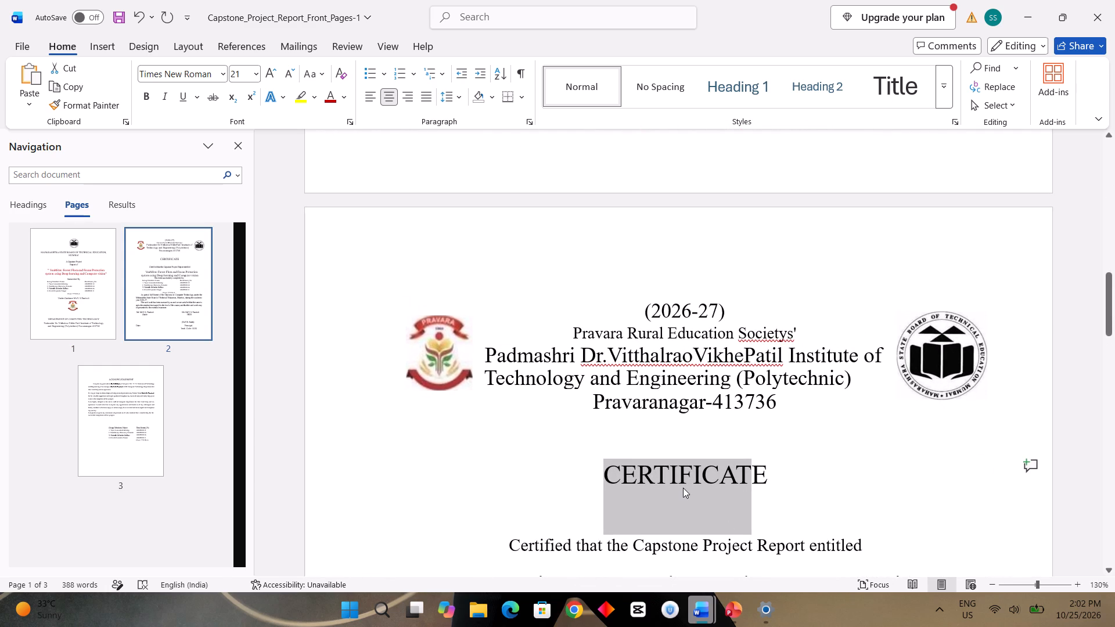
right_click(826, 490)
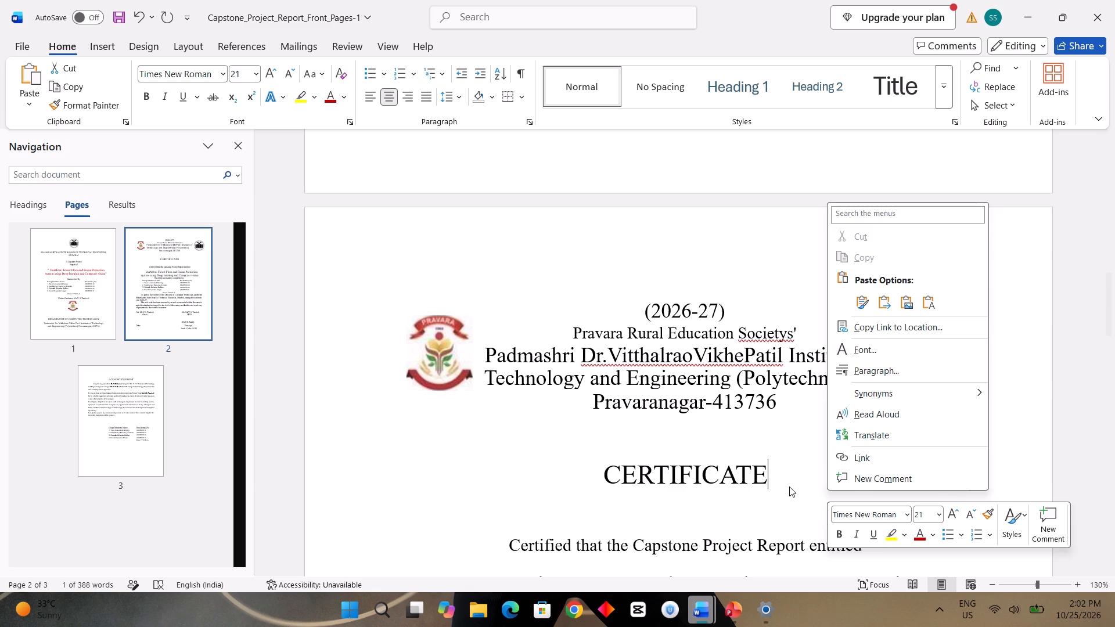
left_click_drag(789, 487, 602, 477)
left_click_drag(600, 475, 807, 457)
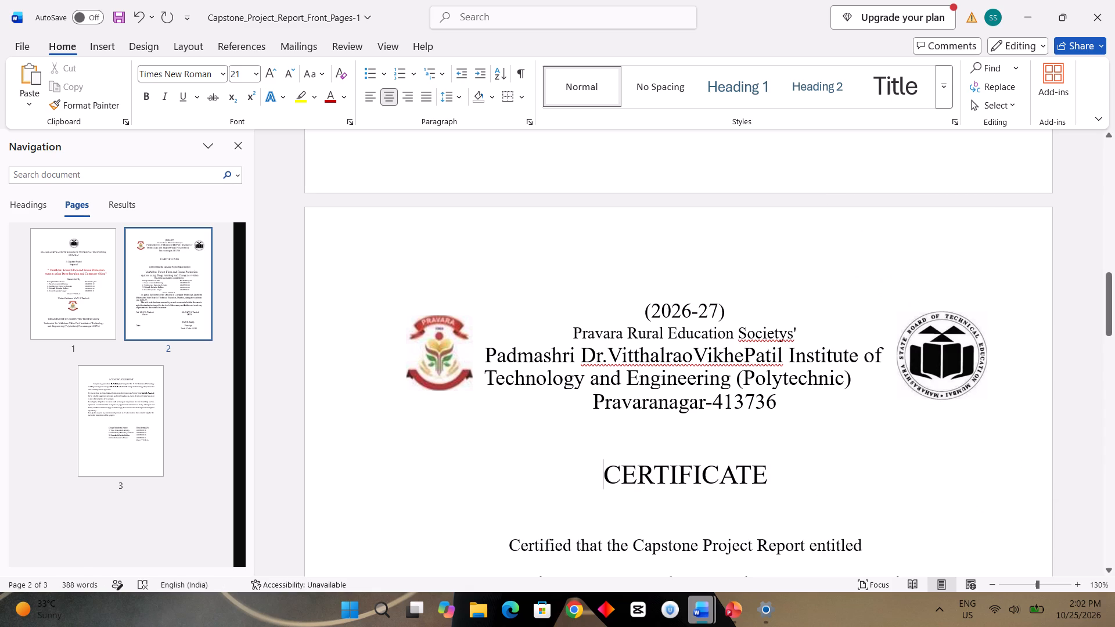
left_click_drag(798, 468, 594, 470)
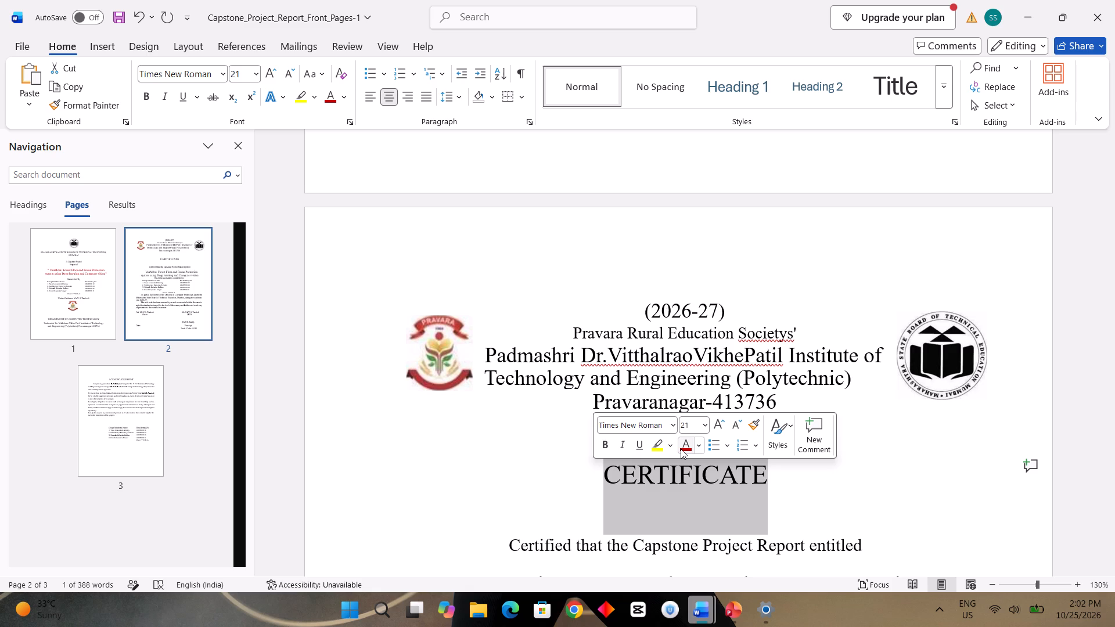
left_click(681, 449)
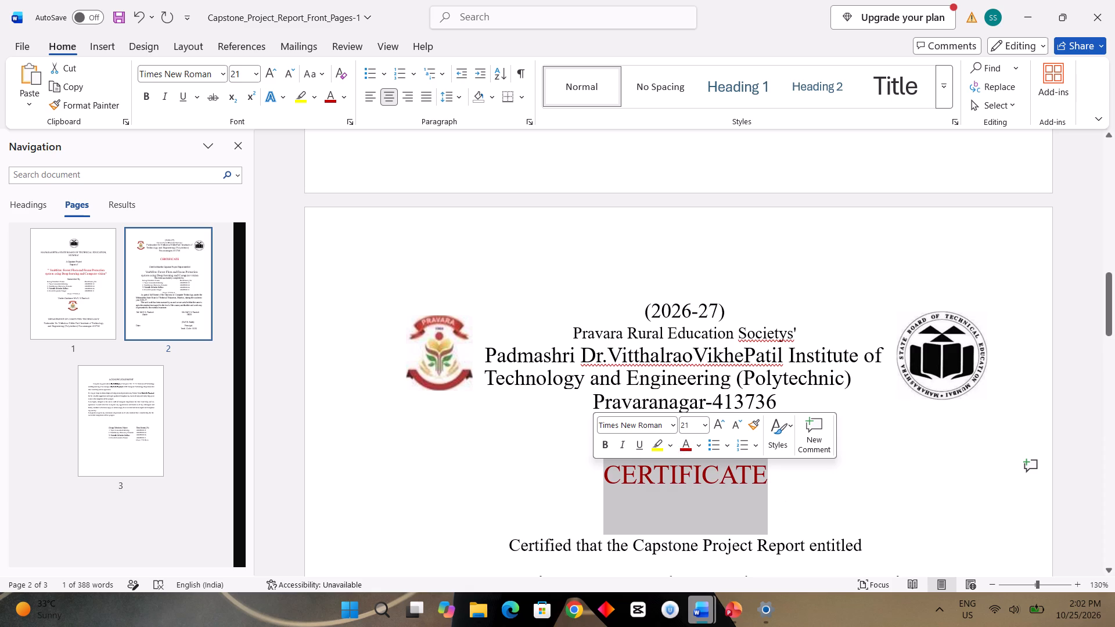
left_click(857, 525)
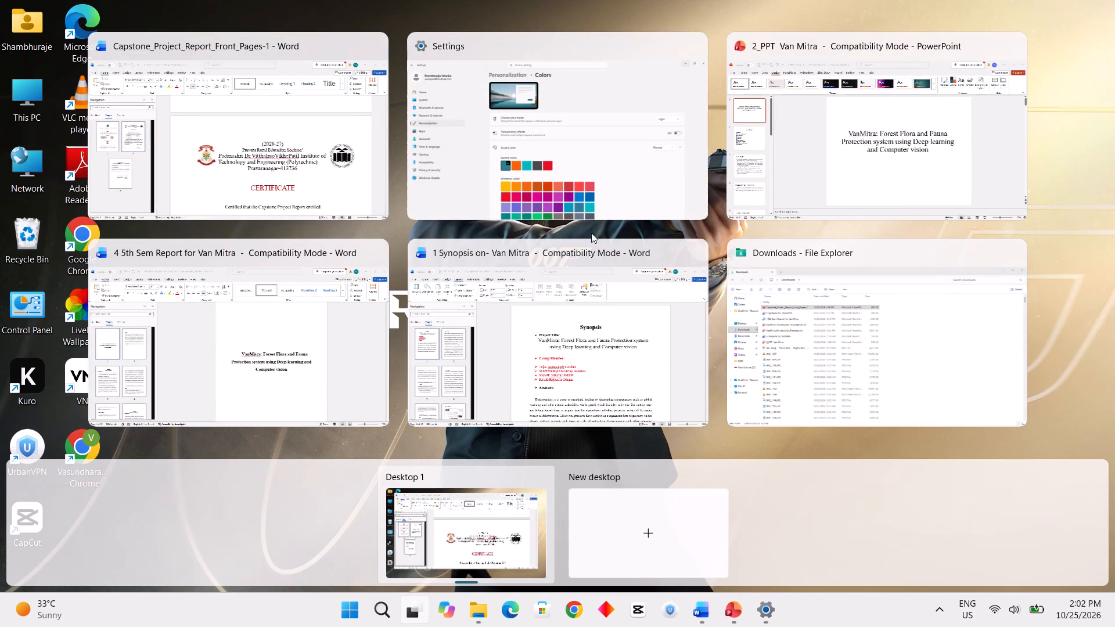
left_click(307, 175)
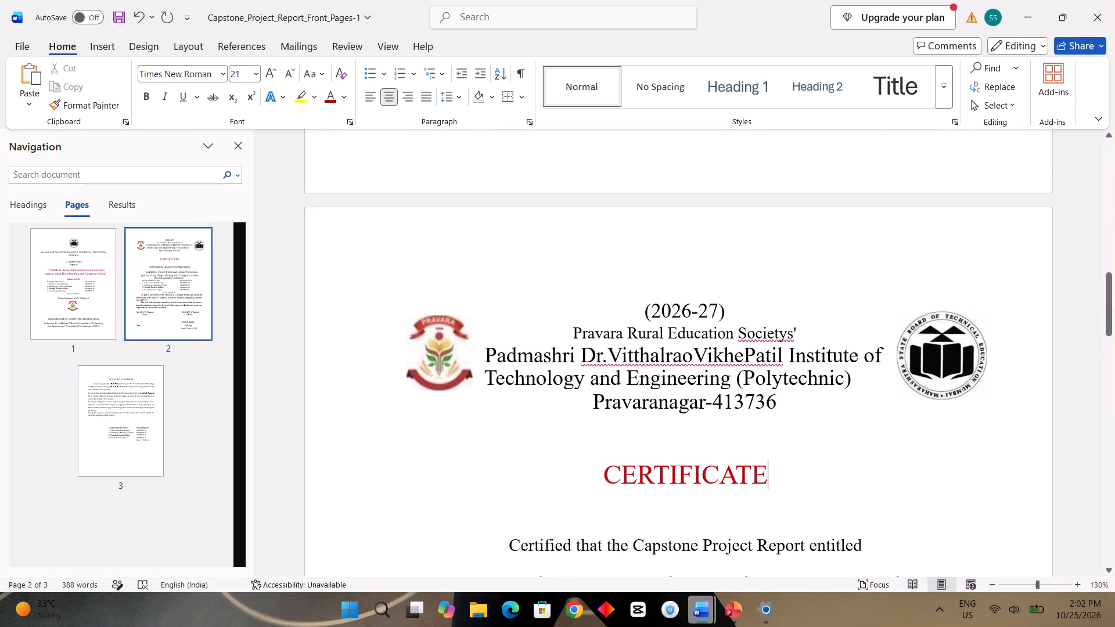
Colour the certificate page's group members and enrolment number table, including the "Class: TYCM-A" line, in the standard dark blue.
scroll(602, 442, "down", 1)
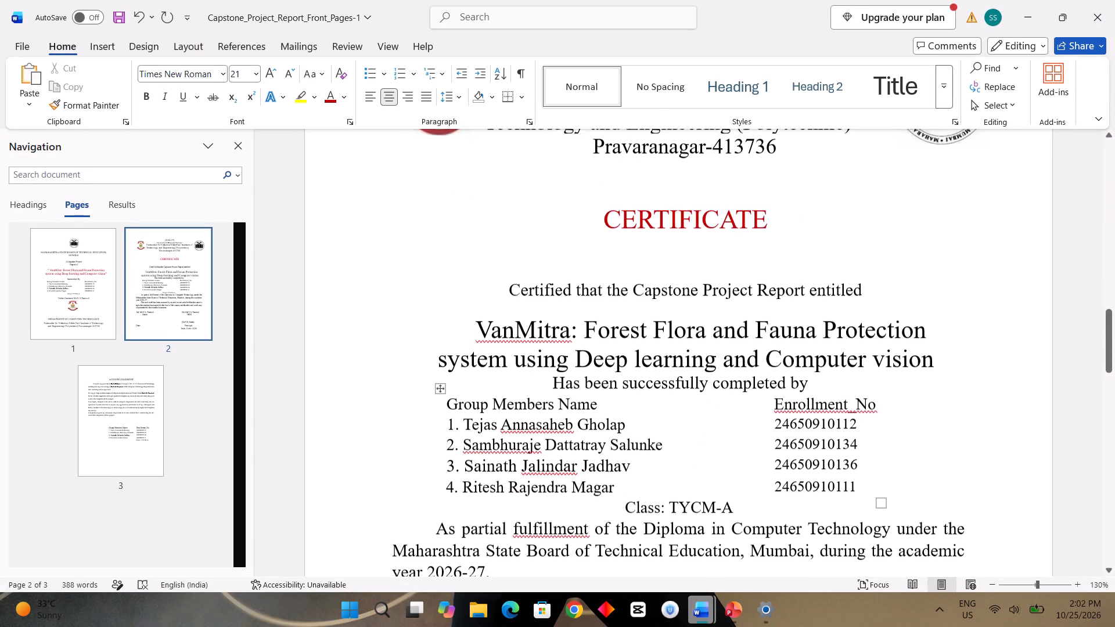
scroll(602, 442, "down", 1)
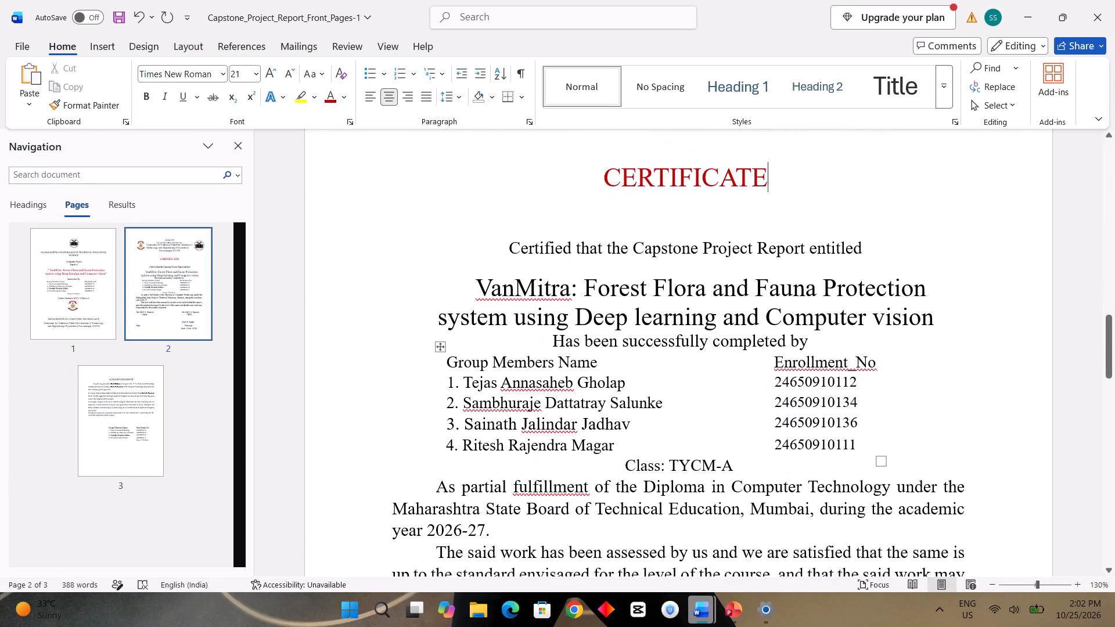
scroll(643, 405, "down", 1)
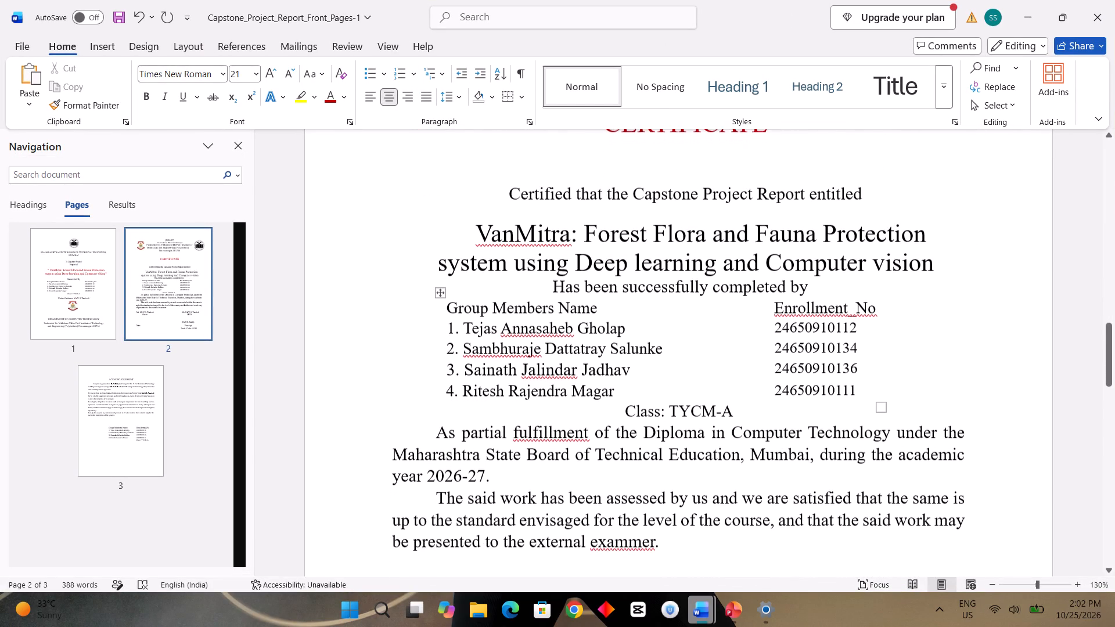
scroll(643, 405, "down", 1)
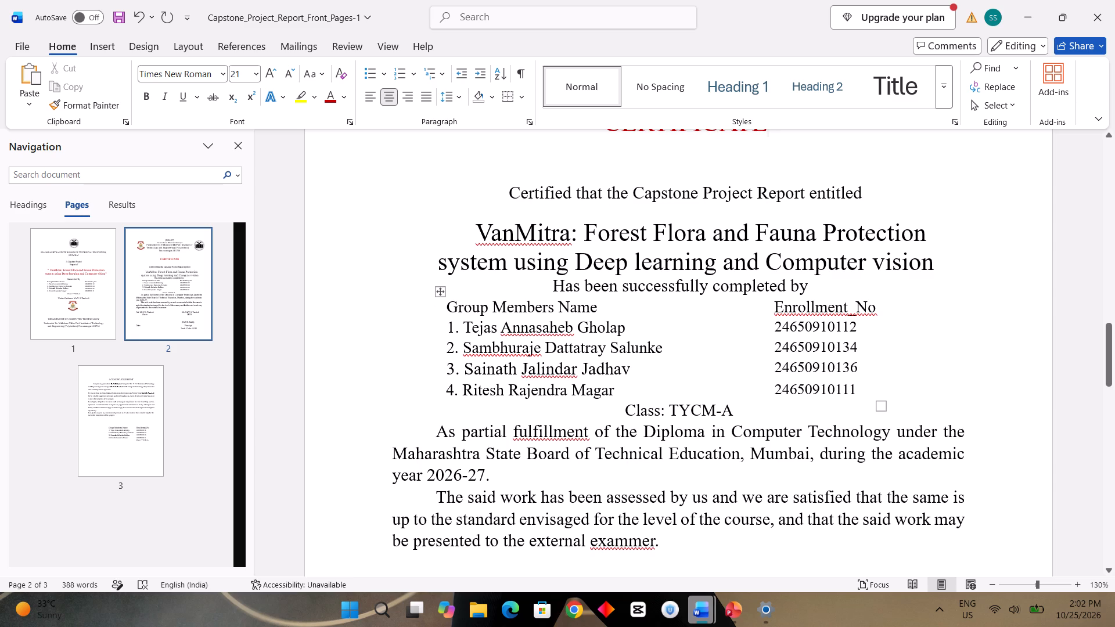
scroll(581, 390, "down", 4, "ctrl")
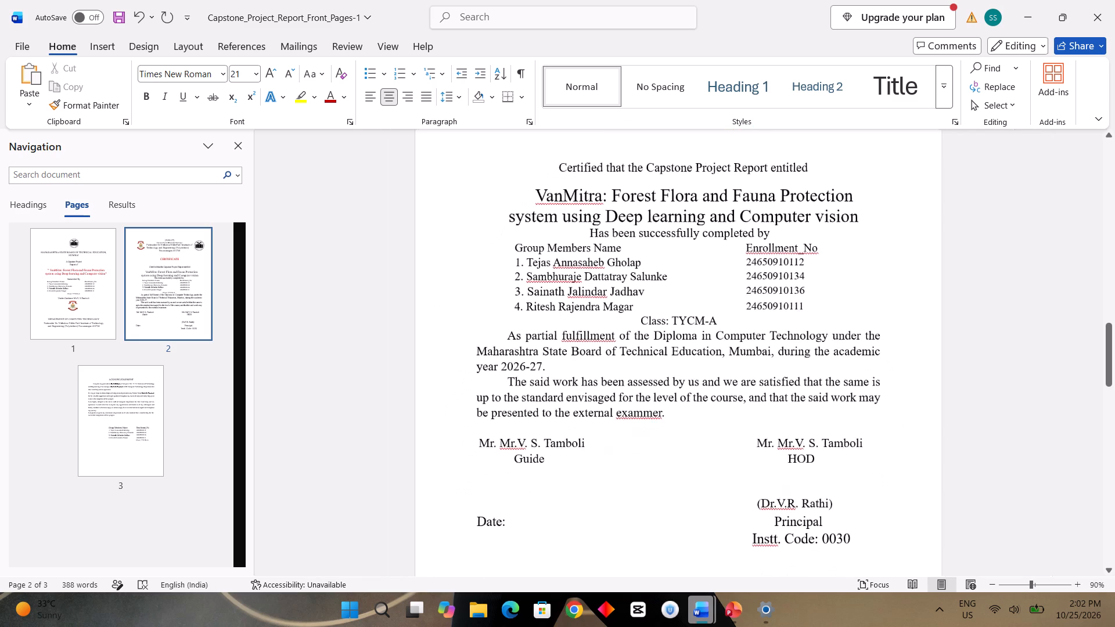
scroll(581, 390, "up", 2)
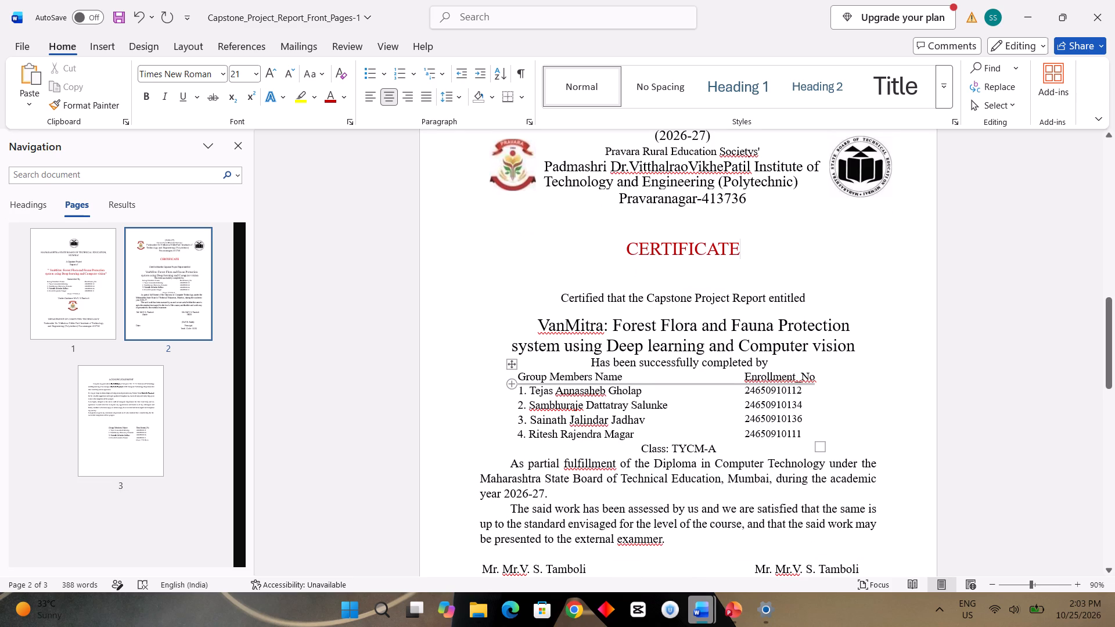
left_click_drag(517, 374, 704, 430)
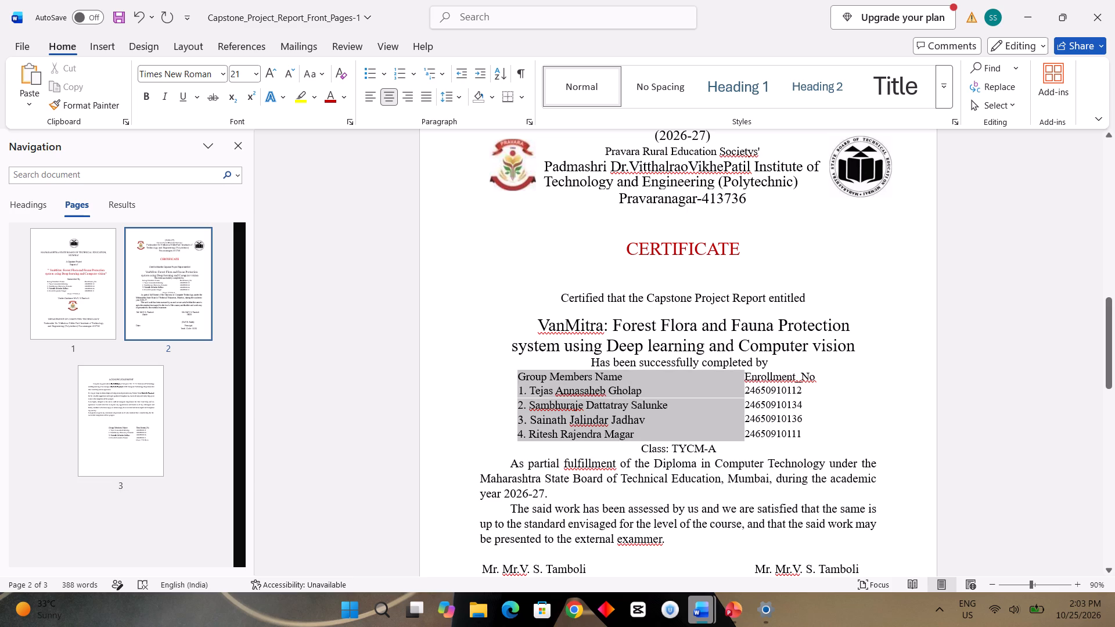
left_click_drag(704, 430, 727, 448)
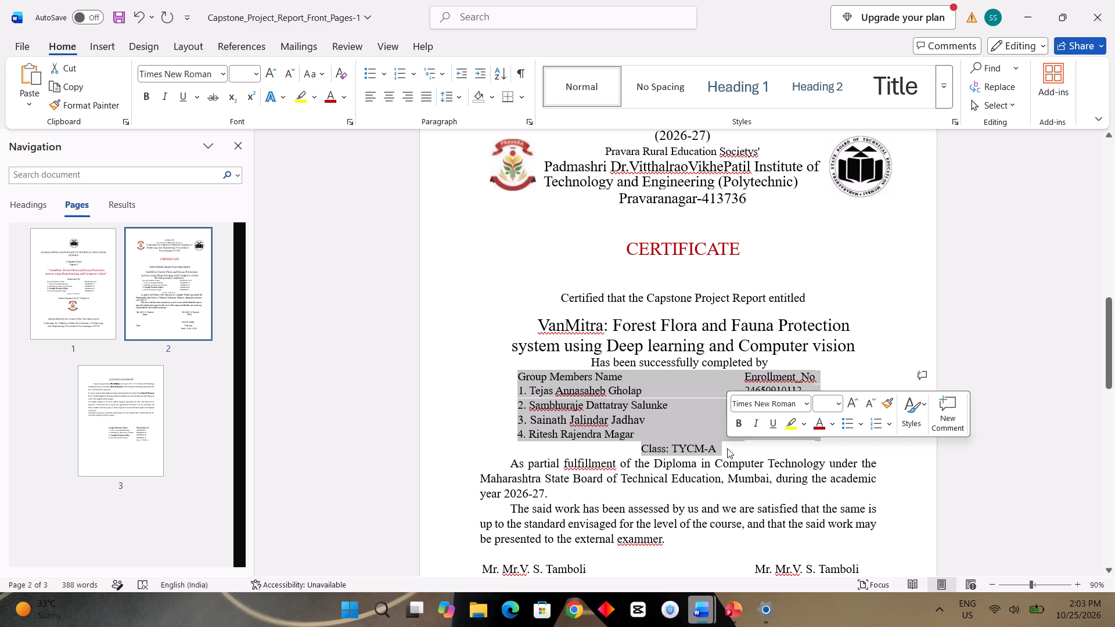
left_click(828, 423)
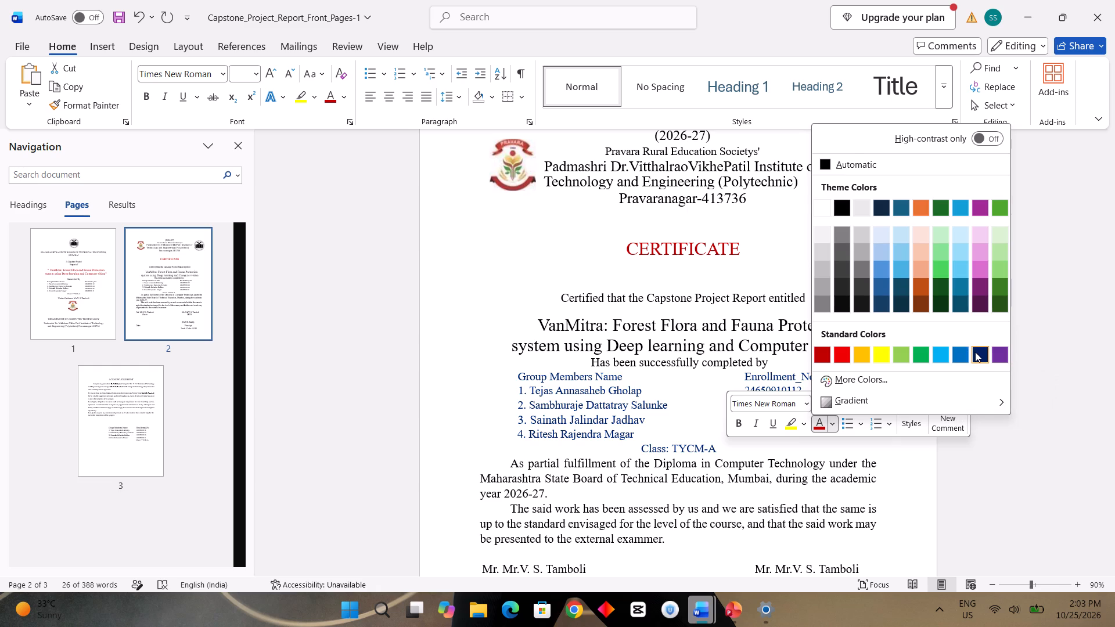
left_click(975, 352)
left_click(898, 351)
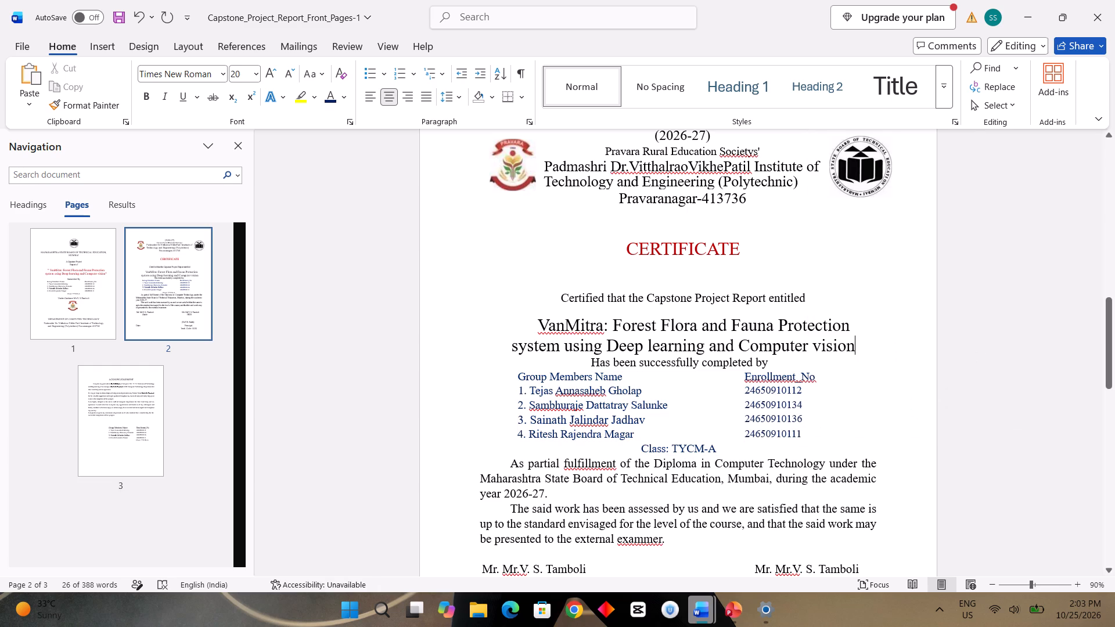
Insert a blank line after "Has been successfully completed by" on the certificate page.
scroll(823, 432, "down", 1)
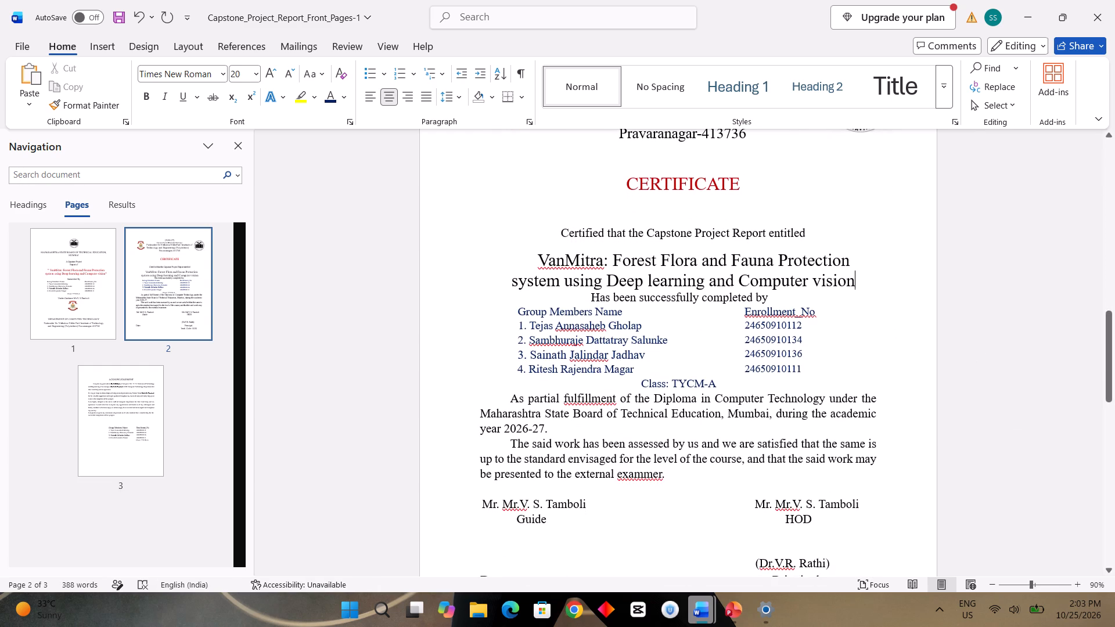
scroll(779, 417, "down", 1)
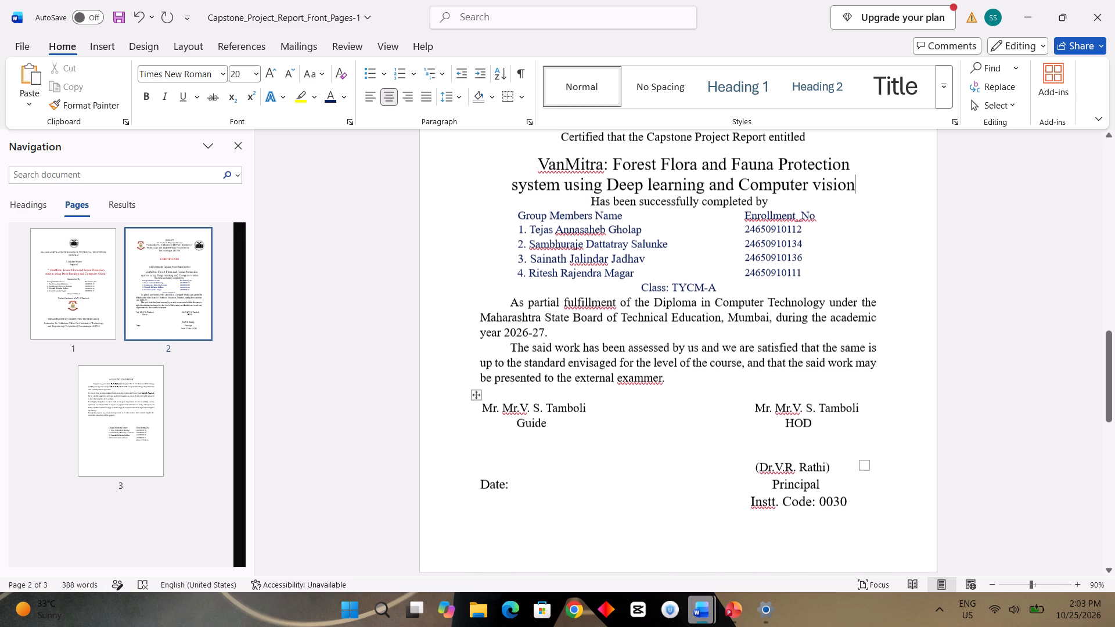
scroll(779, 417, "down", 1)
scroll(779, 417, "up", 1)
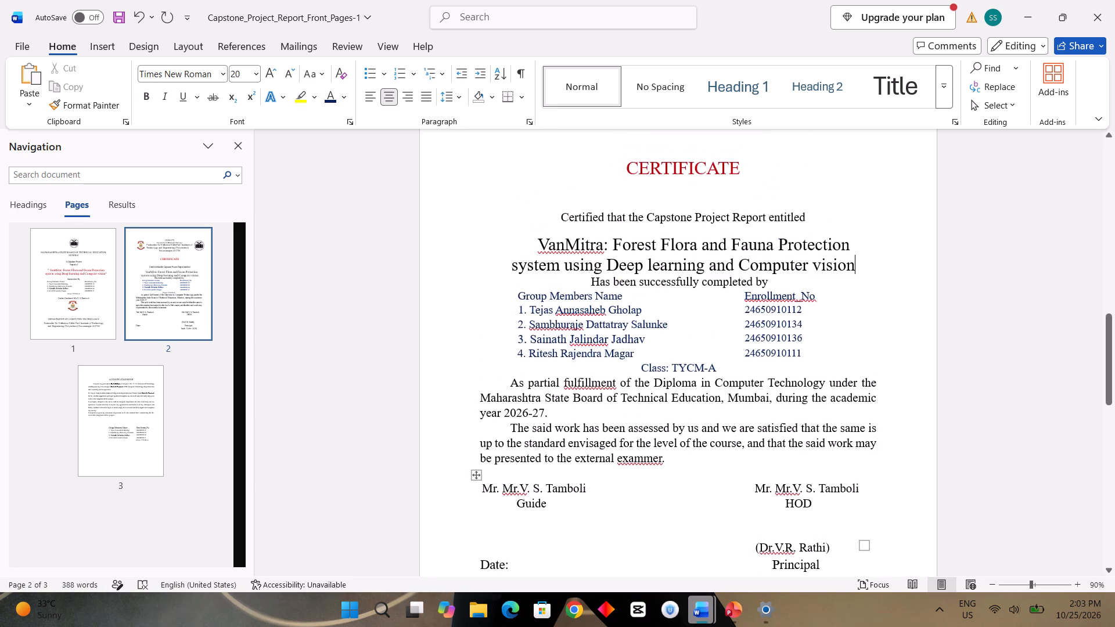
scroll(779, 417, "up", 1)
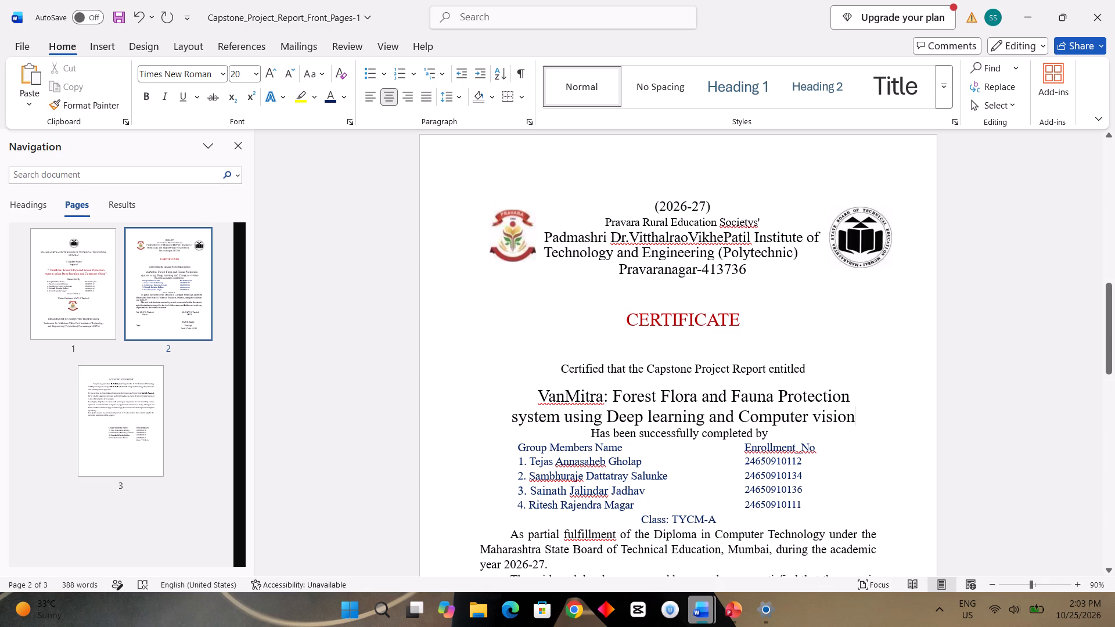
left_click(776, 432)
key("Return")
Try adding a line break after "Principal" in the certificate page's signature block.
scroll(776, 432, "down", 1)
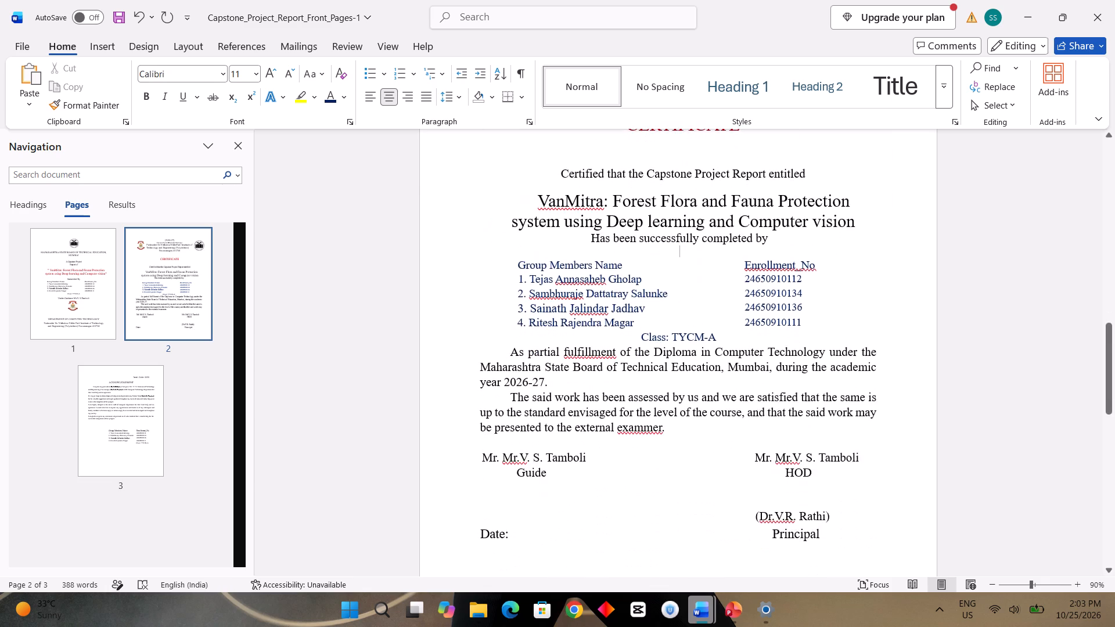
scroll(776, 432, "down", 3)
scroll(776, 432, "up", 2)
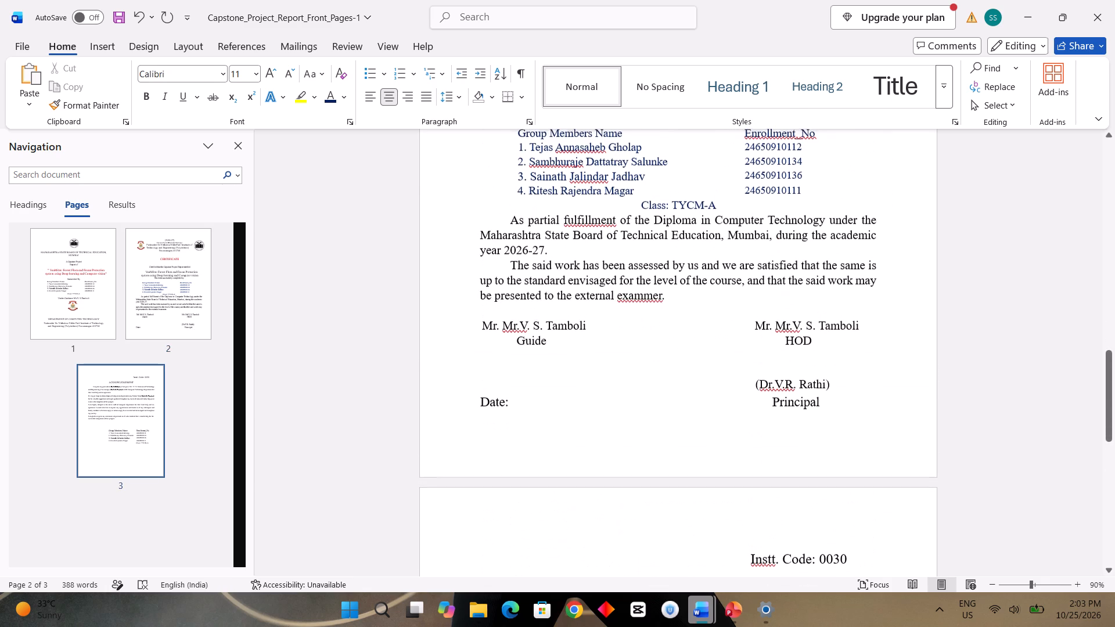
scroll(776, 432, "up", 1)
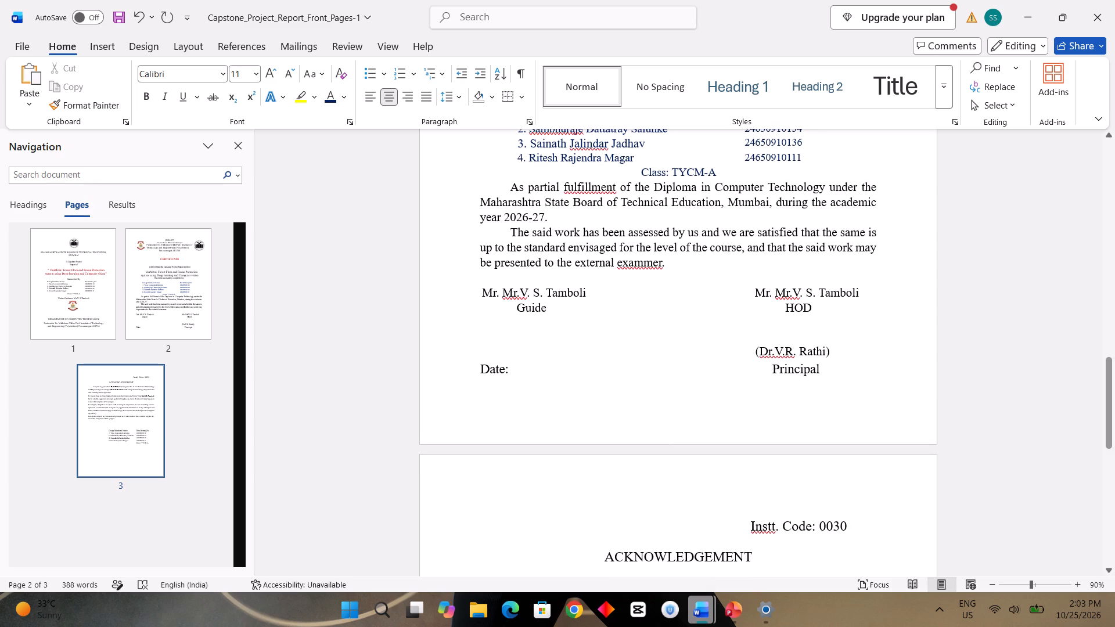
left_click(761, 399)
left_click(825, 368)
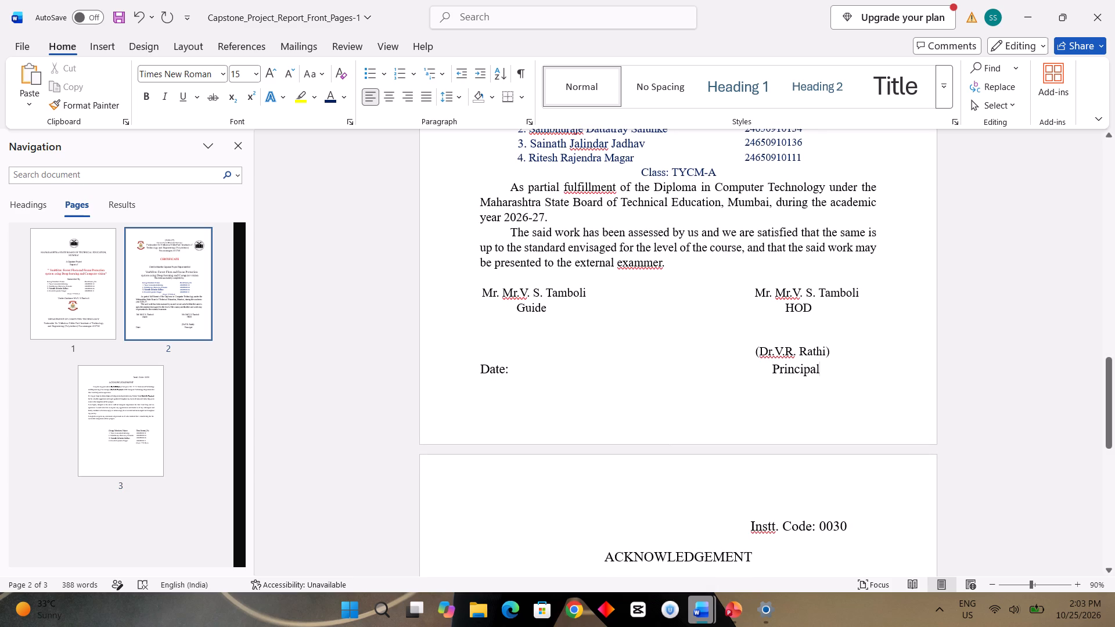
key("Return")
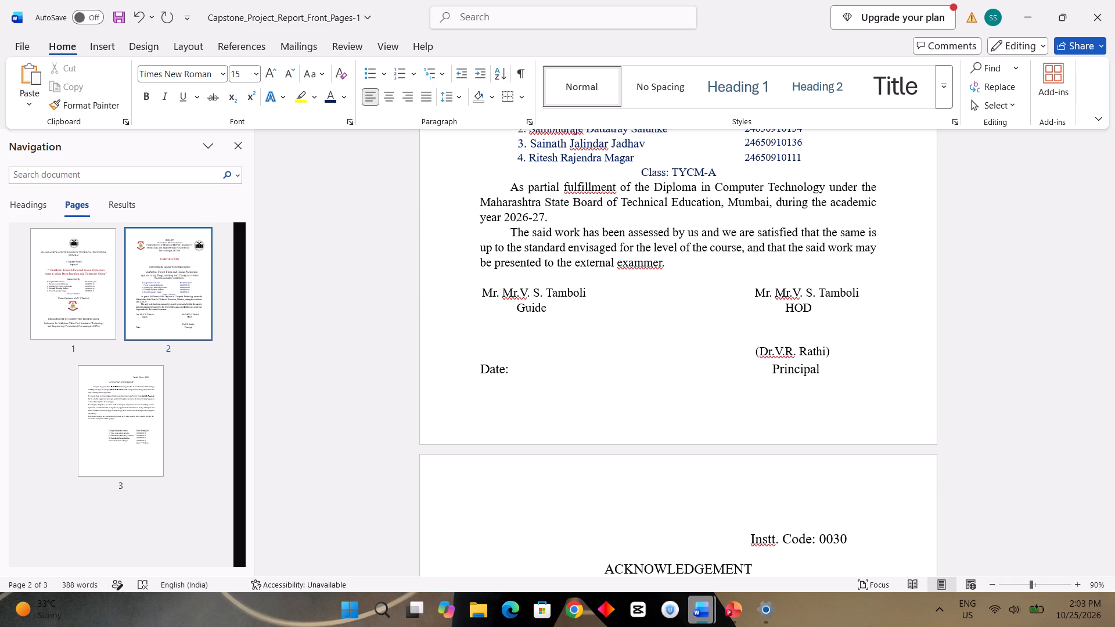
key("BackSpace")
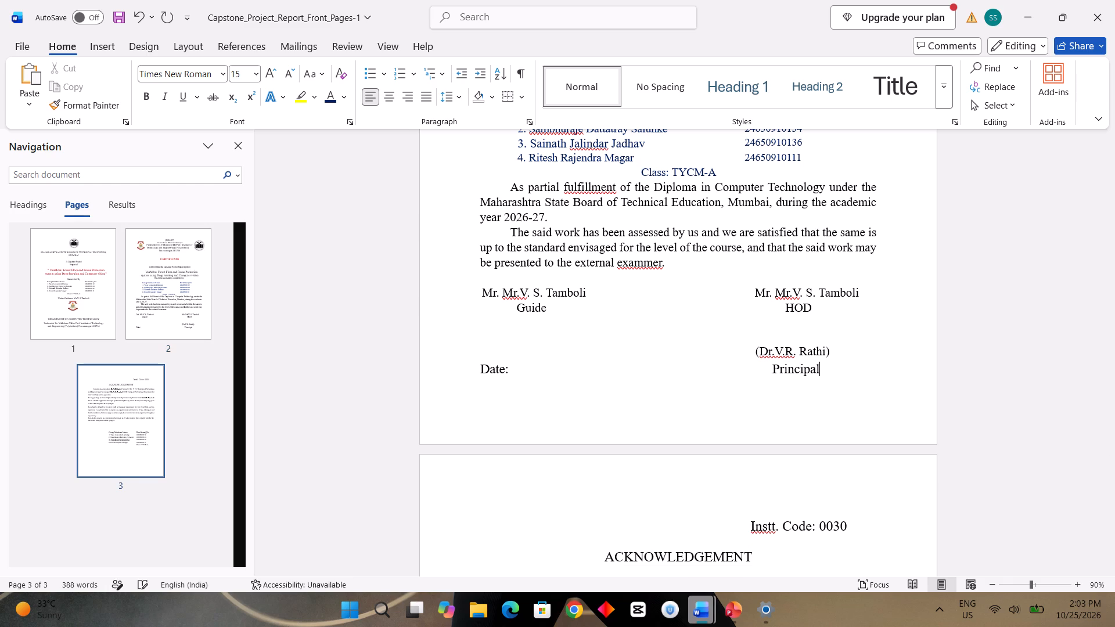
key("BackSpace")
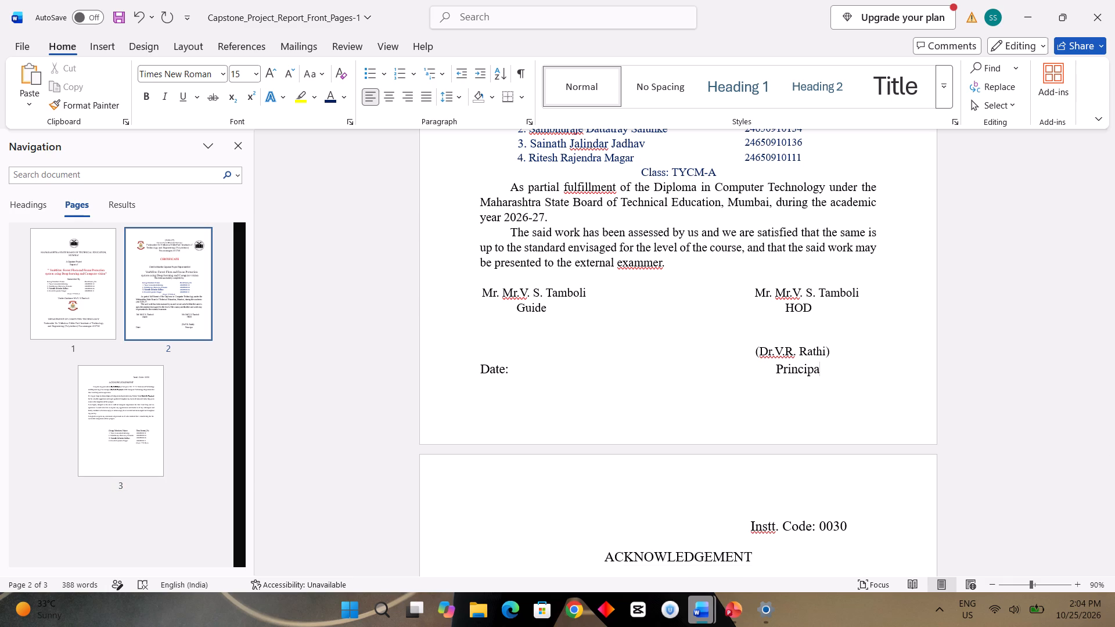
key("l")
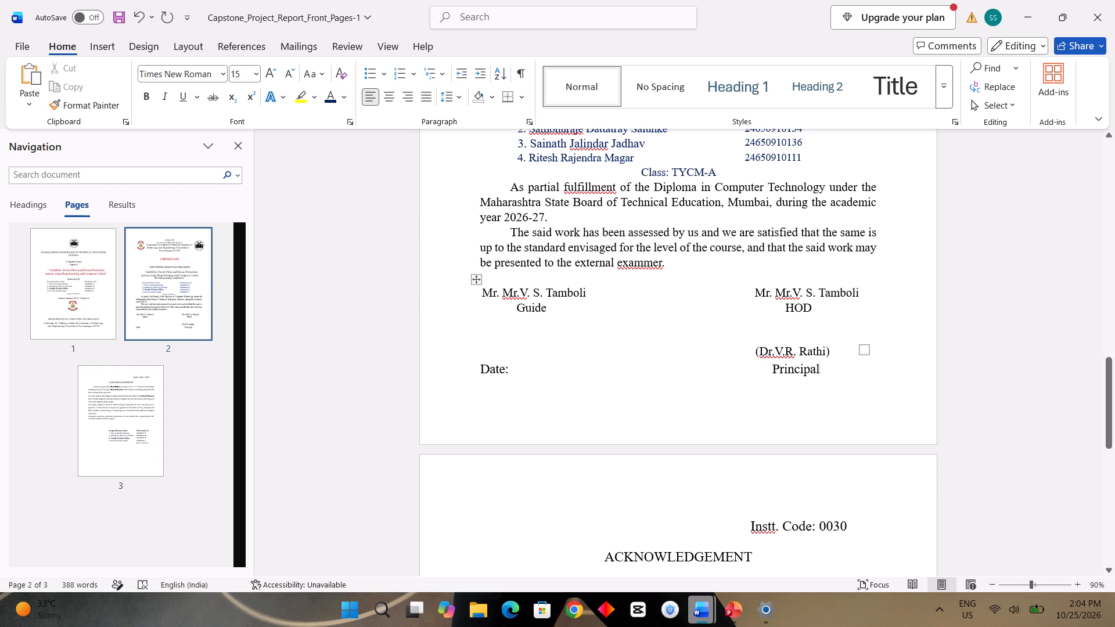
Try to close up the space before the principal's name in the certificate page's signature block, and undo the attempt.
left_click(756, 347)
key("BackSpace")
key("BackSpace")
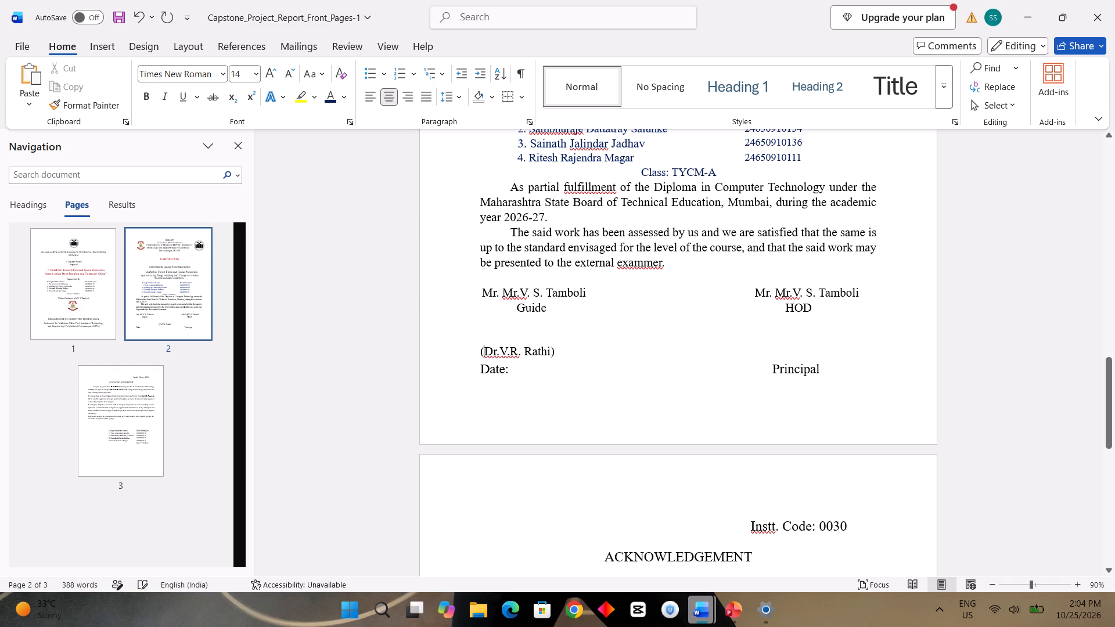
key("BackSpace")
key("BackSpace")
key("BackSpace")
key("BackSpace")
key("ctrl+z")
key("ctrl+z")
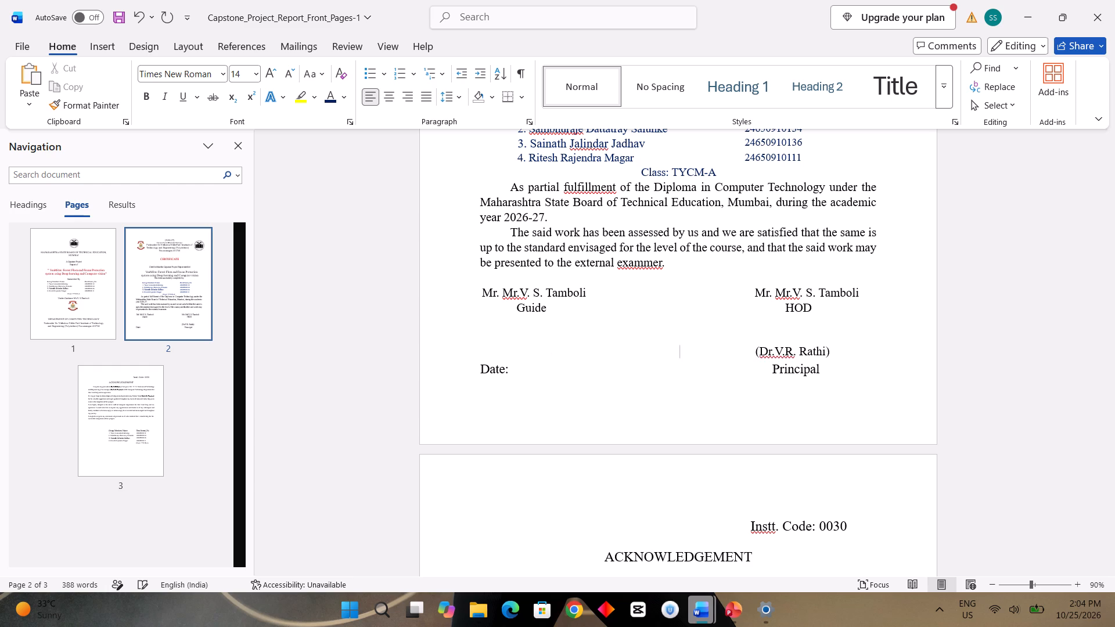
Review the certificate page's project title and signature block and the acknowledgement page's layout and text formatting.
scroll(758, 389, "down", 1)
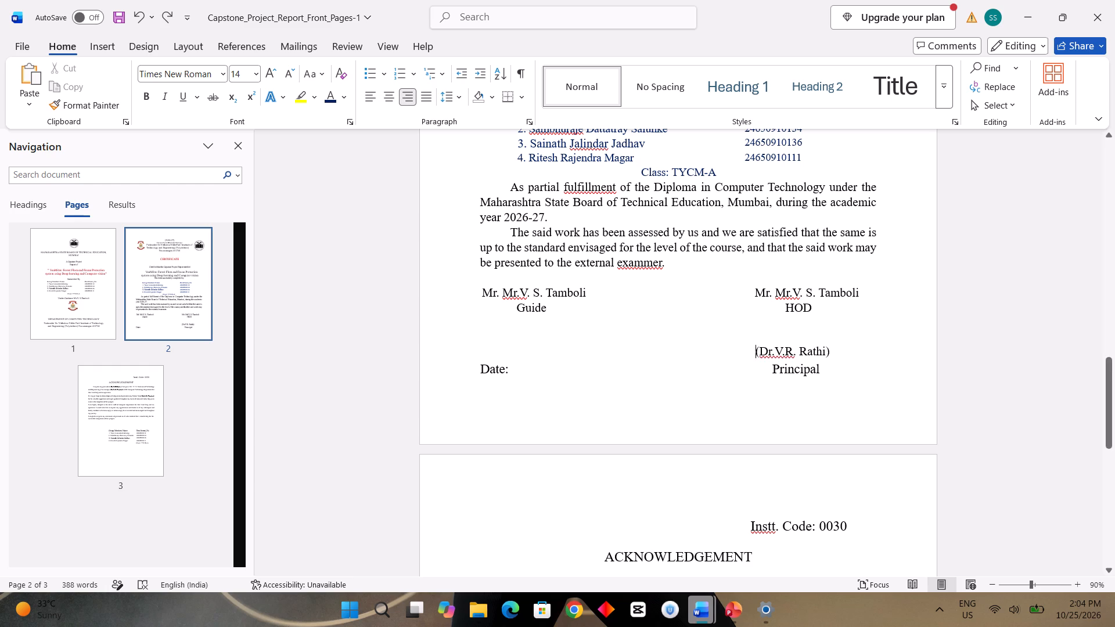
scroll(758, 389, "down", 1)
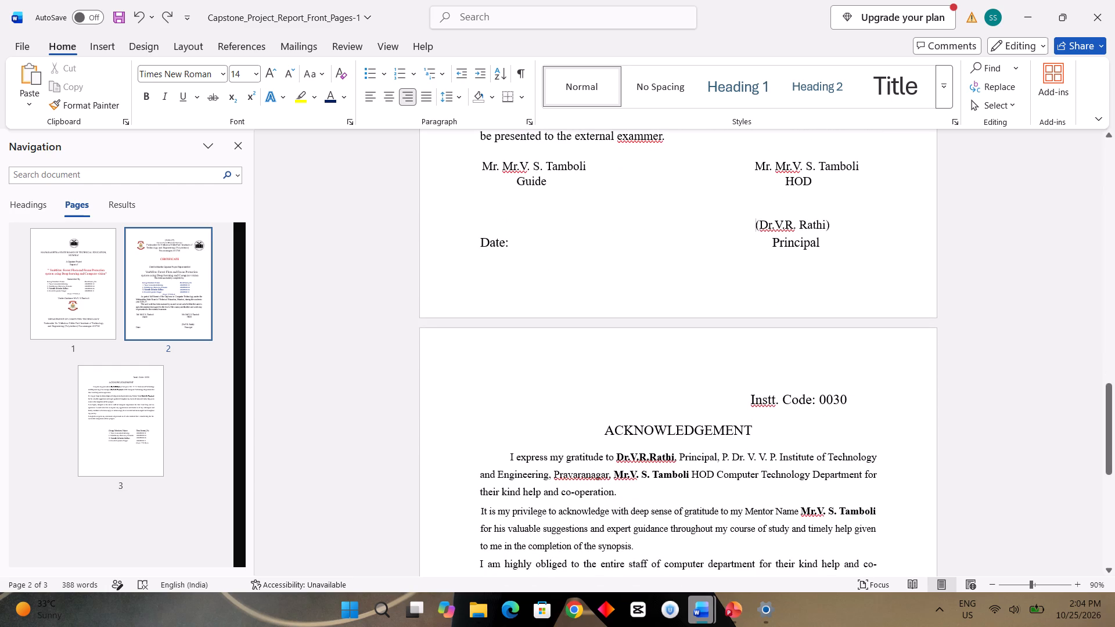
scroll(817, 227, "up", 1)
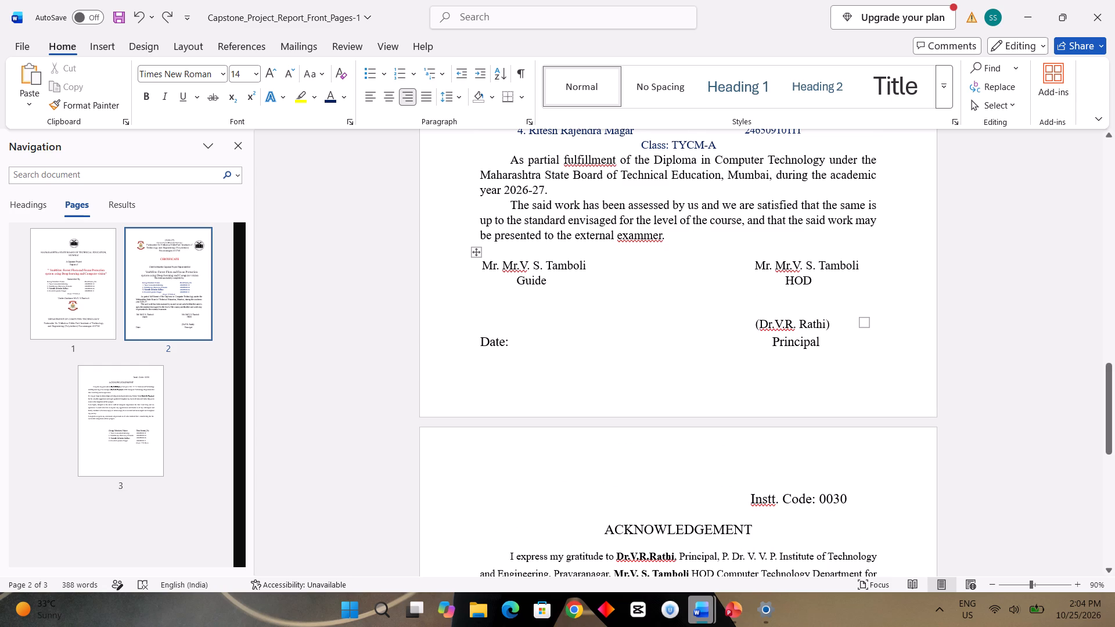
scroll(750, 345, "up", 1)
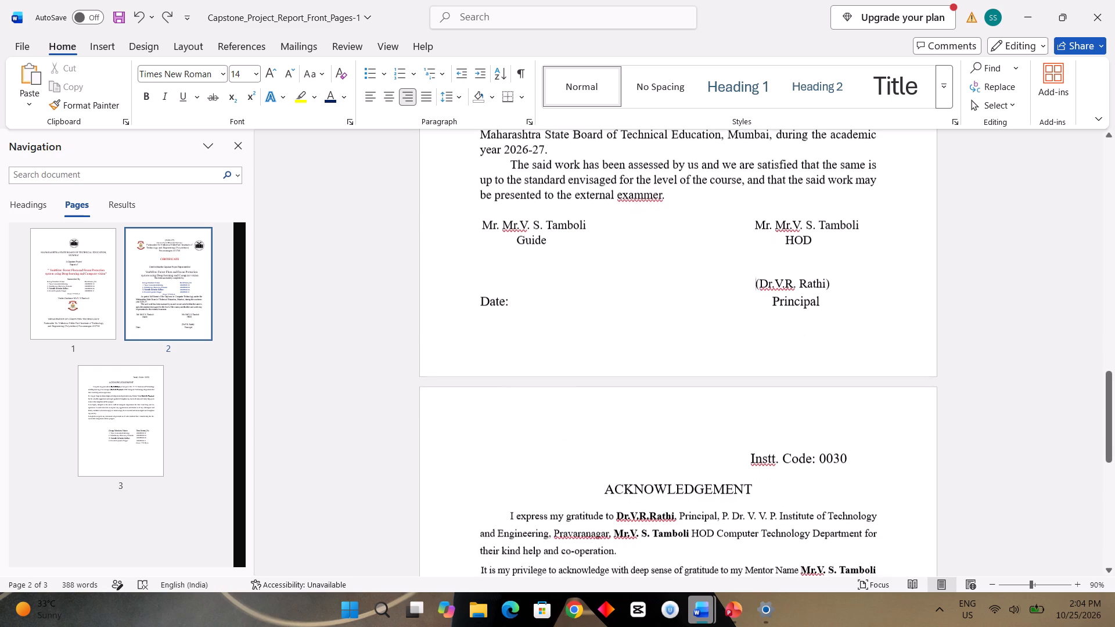
scroll(750, 345, "up", 1)
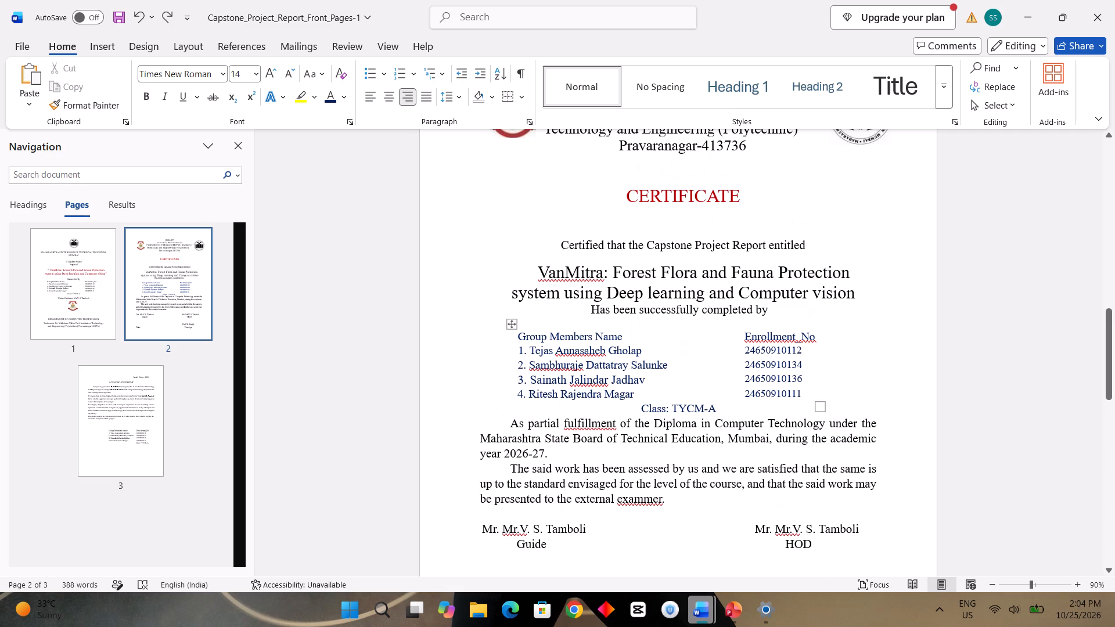
scroll(830, 309, "down", 1)
left_click_drag(858, 293, 639, 269)
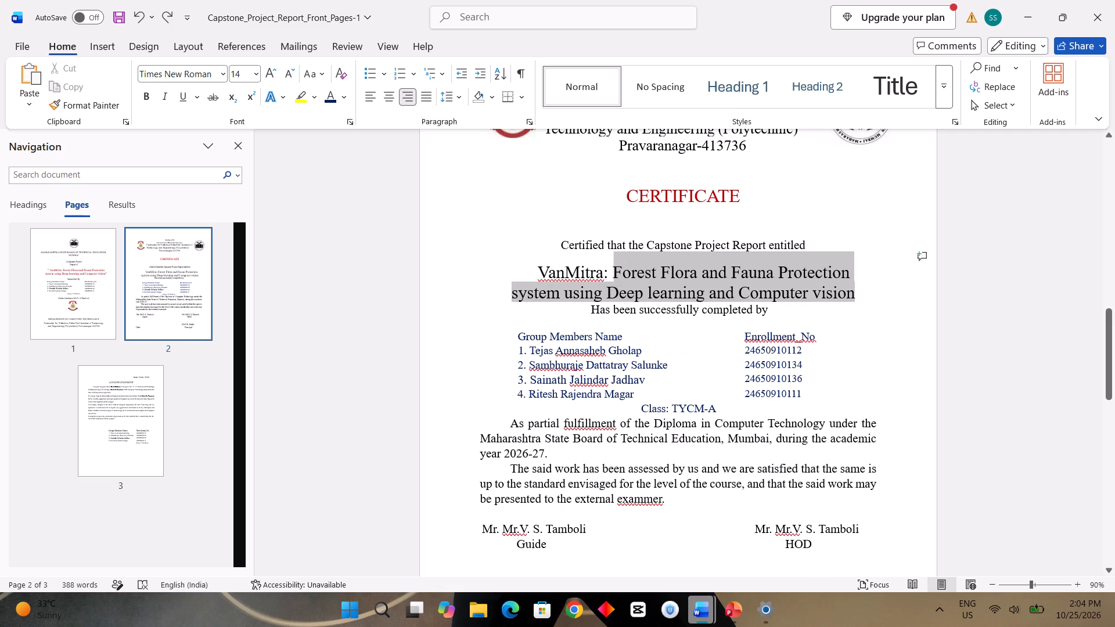
left_click_drag(639, 269, 585, 277)
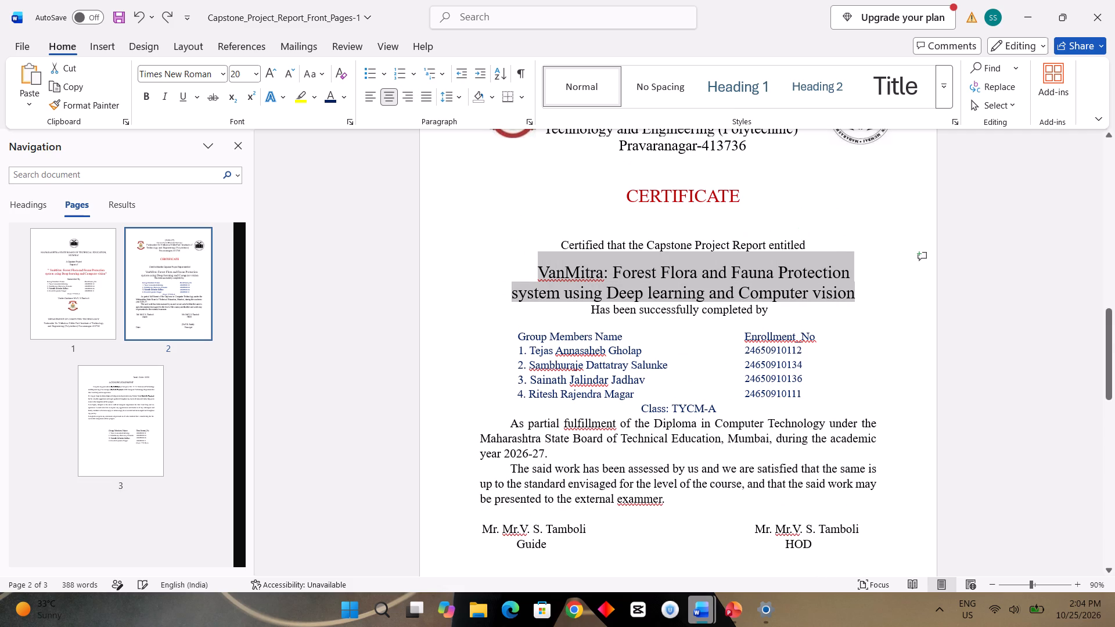
scroll(703, 408, "down", 3)
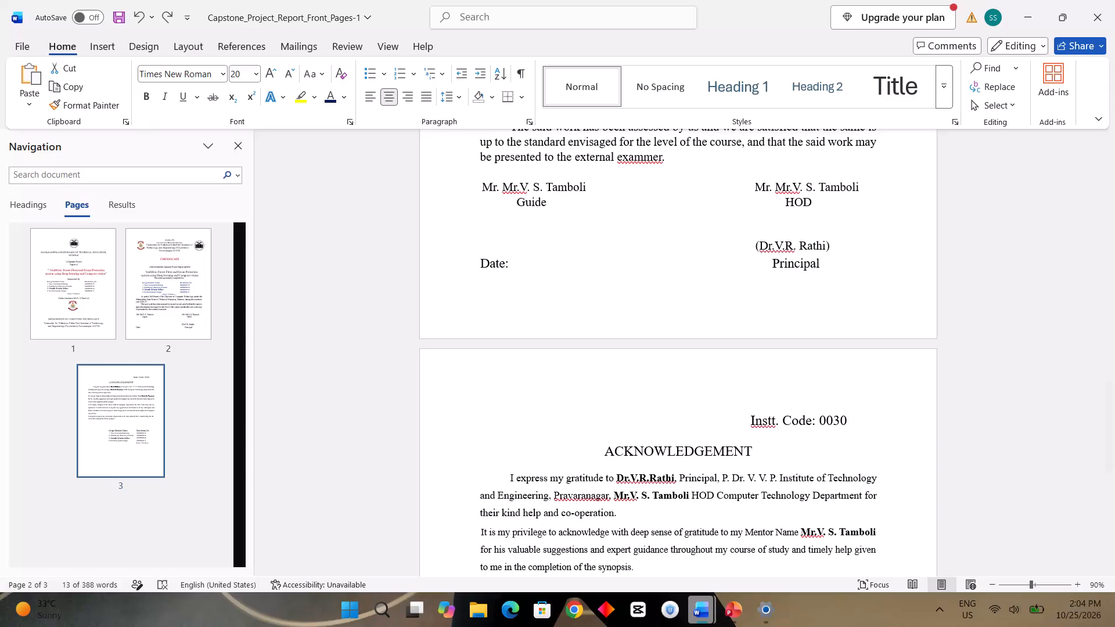
scroll(701, 403, "up", 1)
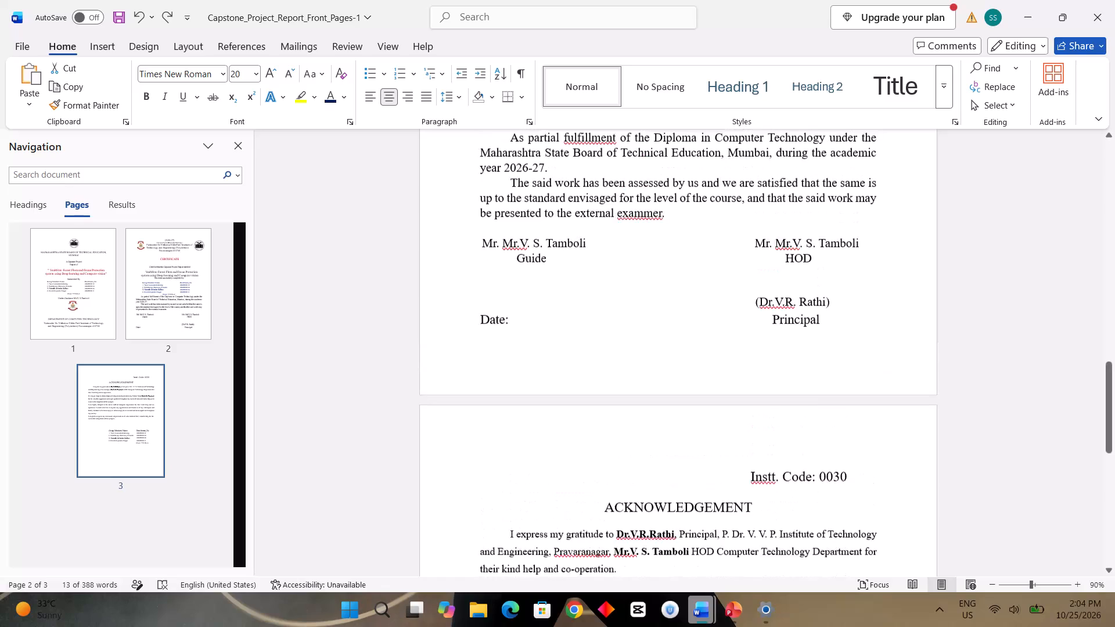
scroll(701, 403, "up", 2)
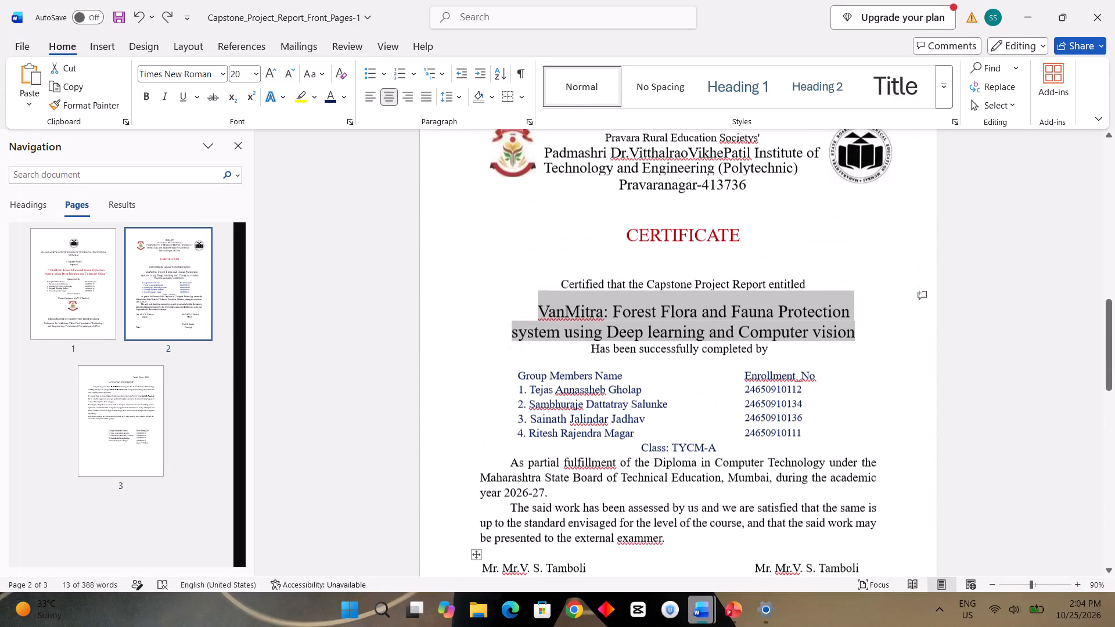
scroll(701, 403, "down", 11)
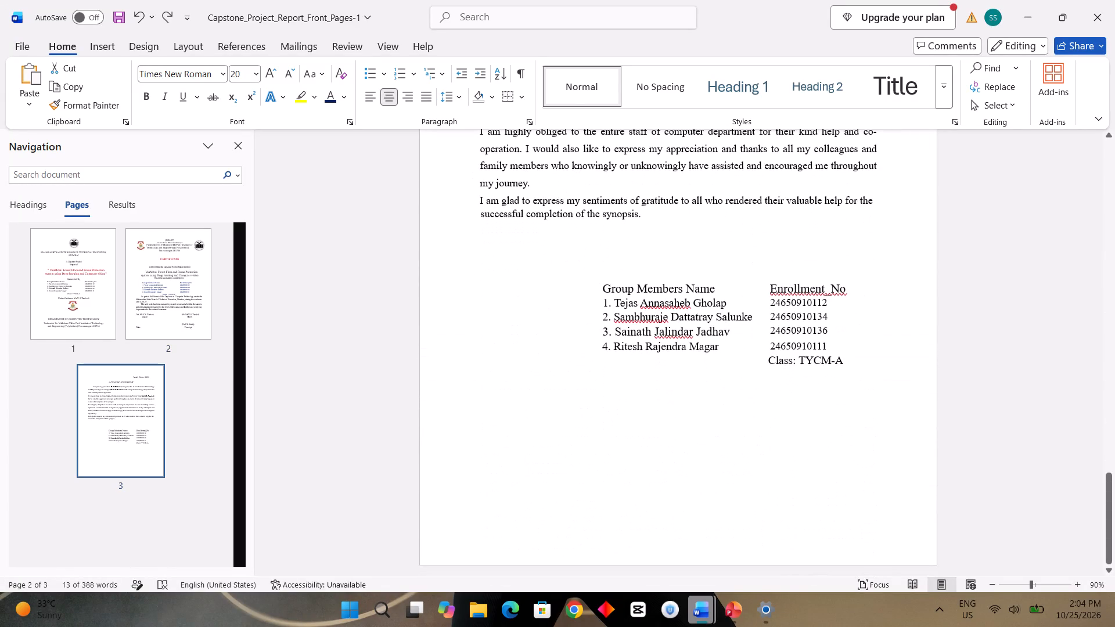
Colour the "ACKNOWLEDGEMENT" heading in the standard dark red.
scroll(701, 403, "up", 1)
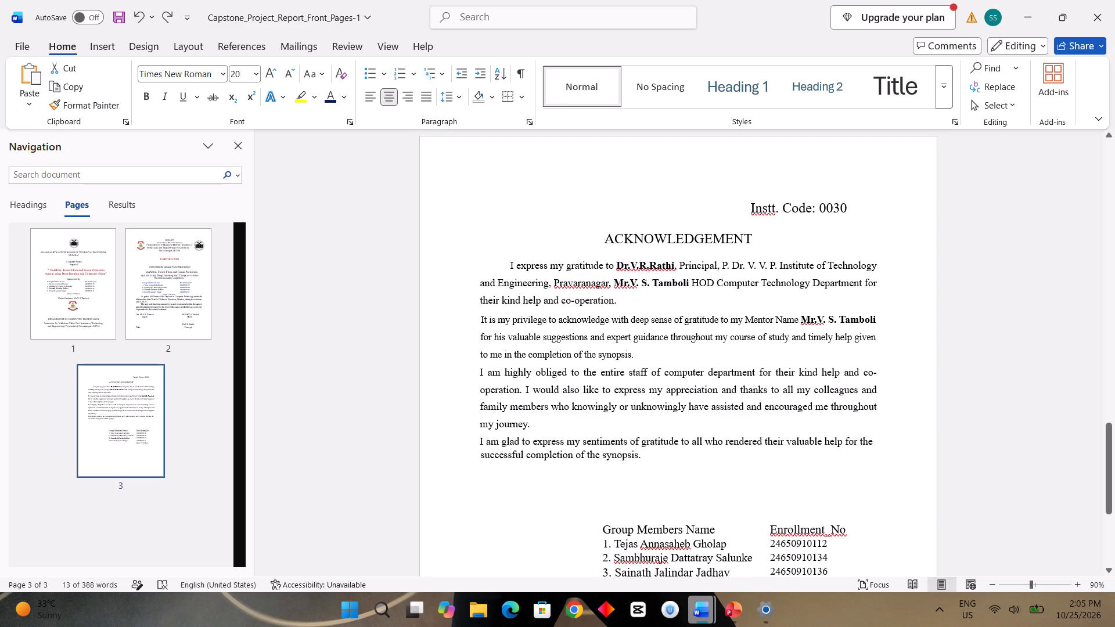
left_click_drag(603, 236, 624, 232)
left_click_drag(624, 232, 760, 238)
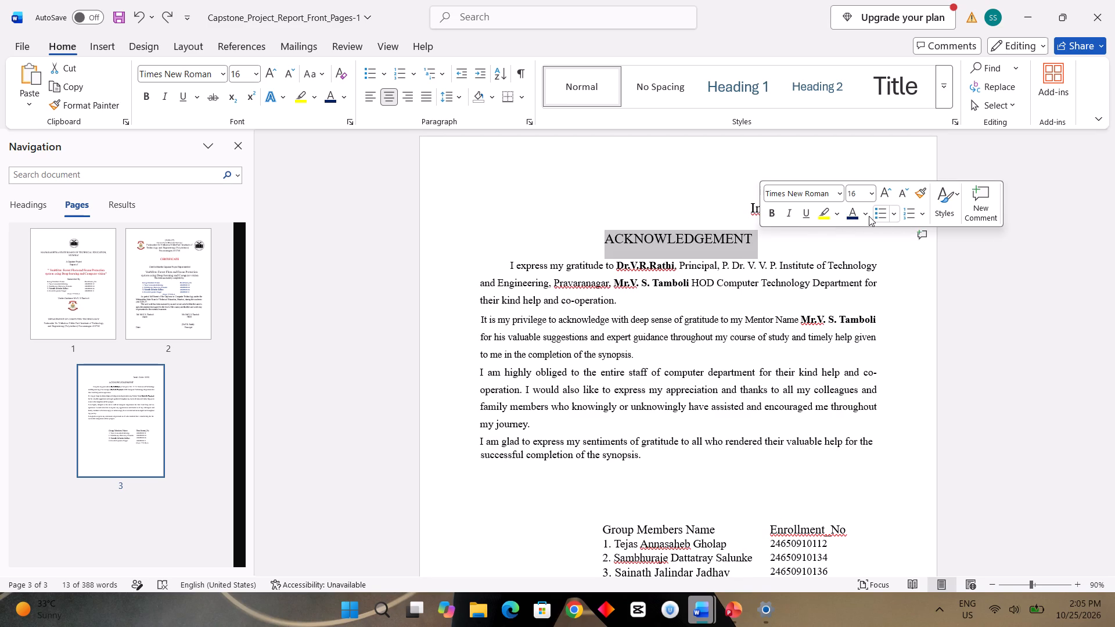
left_click(862, 211)
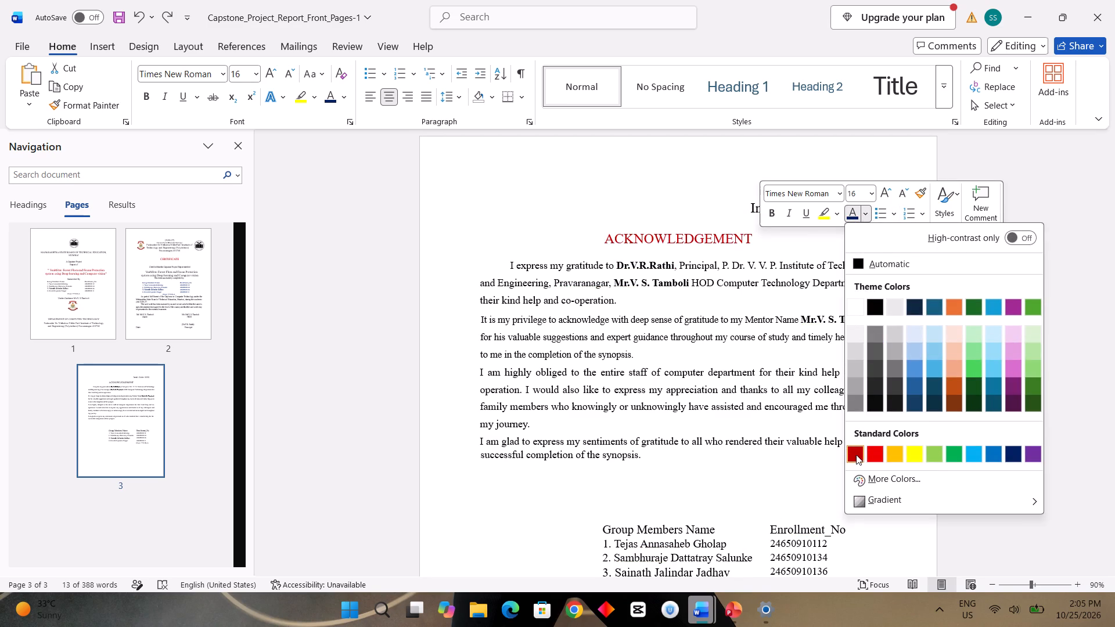
left_click(855, 455)
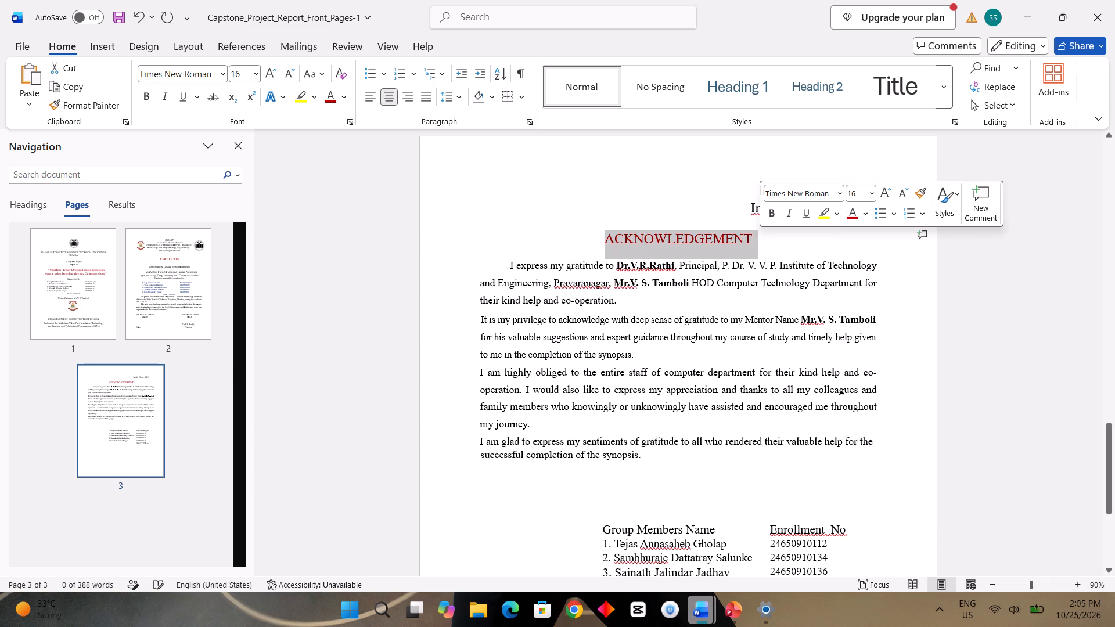
left_click(924, 362)
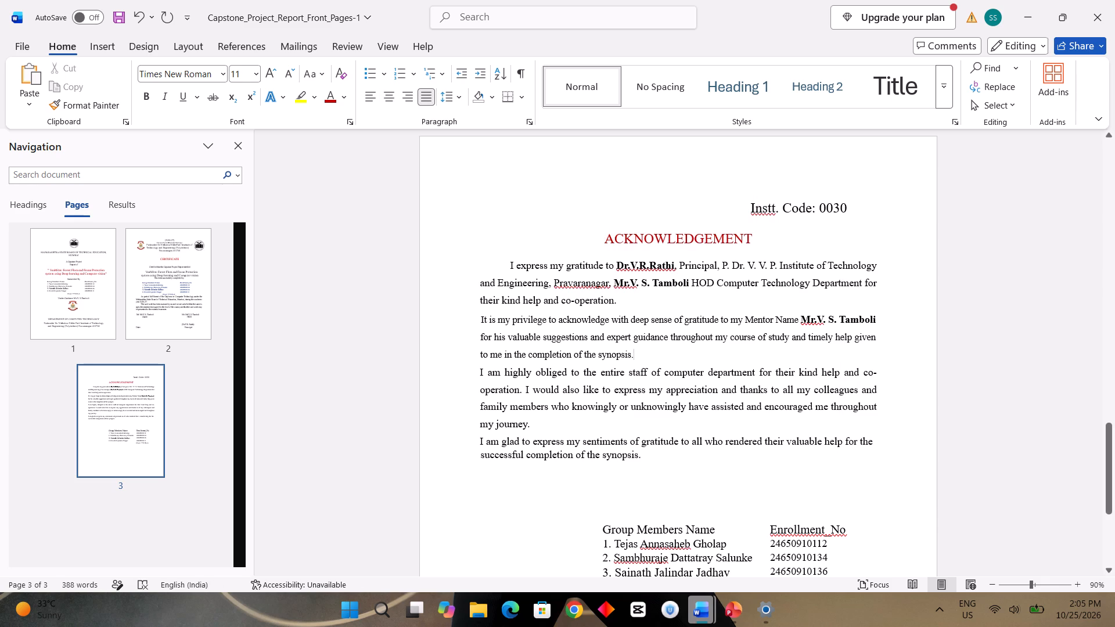
Check the acknowledgement, certificate and cover pages for consistent text colours and layout.
scroll(924, 362, "down", 1)
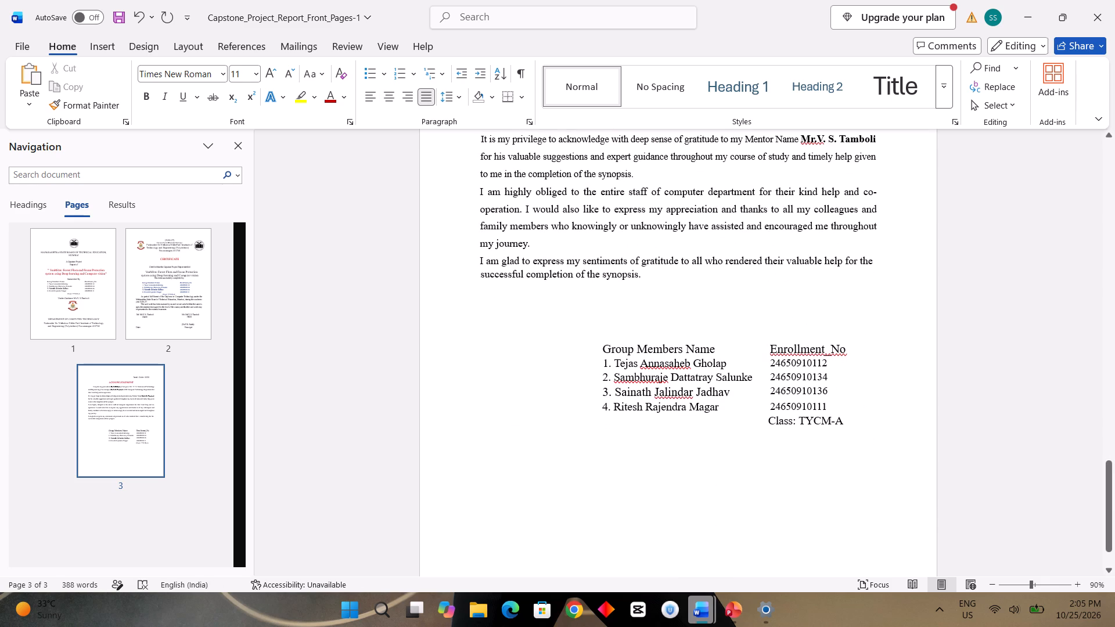
scroll(819, 359, "up", 1)
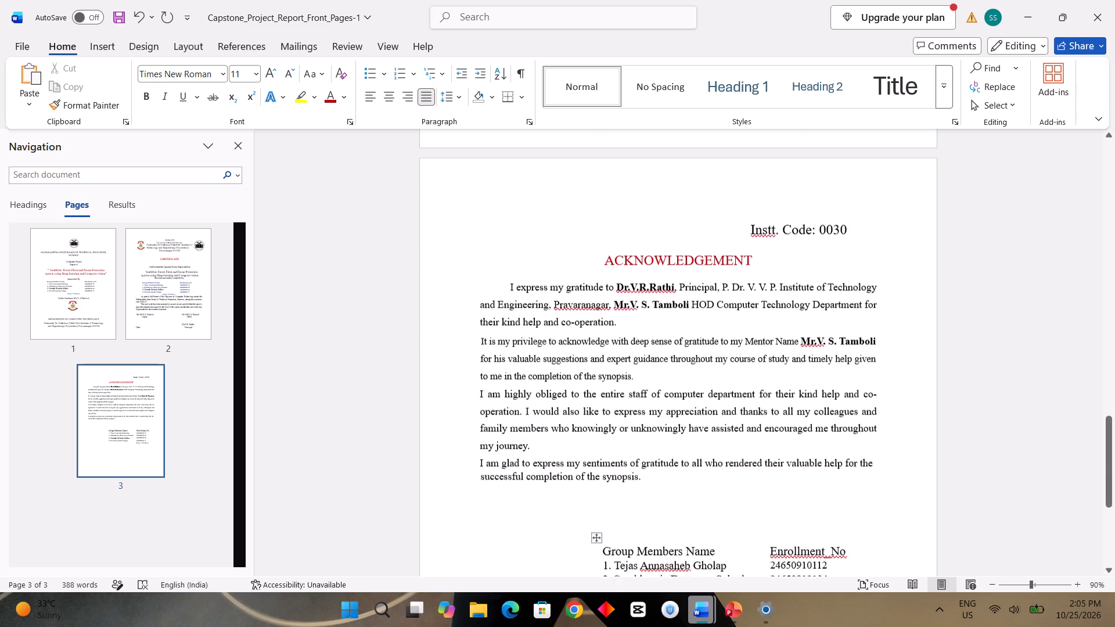
scroll(819, 359, "up", 2)
scroll(699, 329, "up", 1)
scroll(726, 375, "down", 1, "ctrl")
scroll(726, 375, "up", 1, "ctrl")
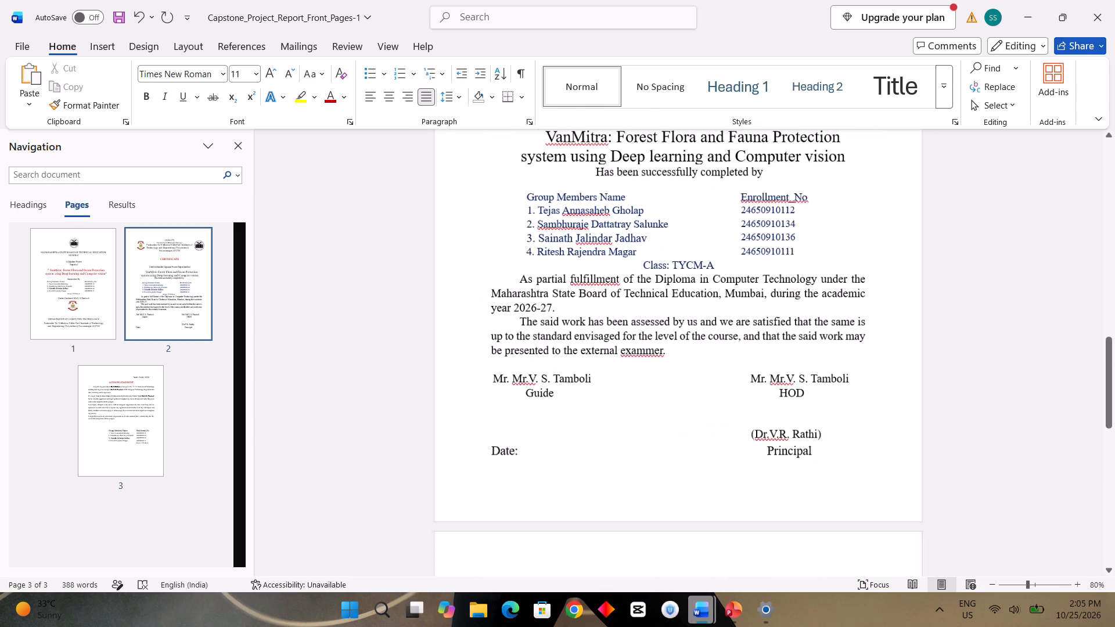
scroll(726, 375, "down", 4)
scroll(726, 375, "up", 1)
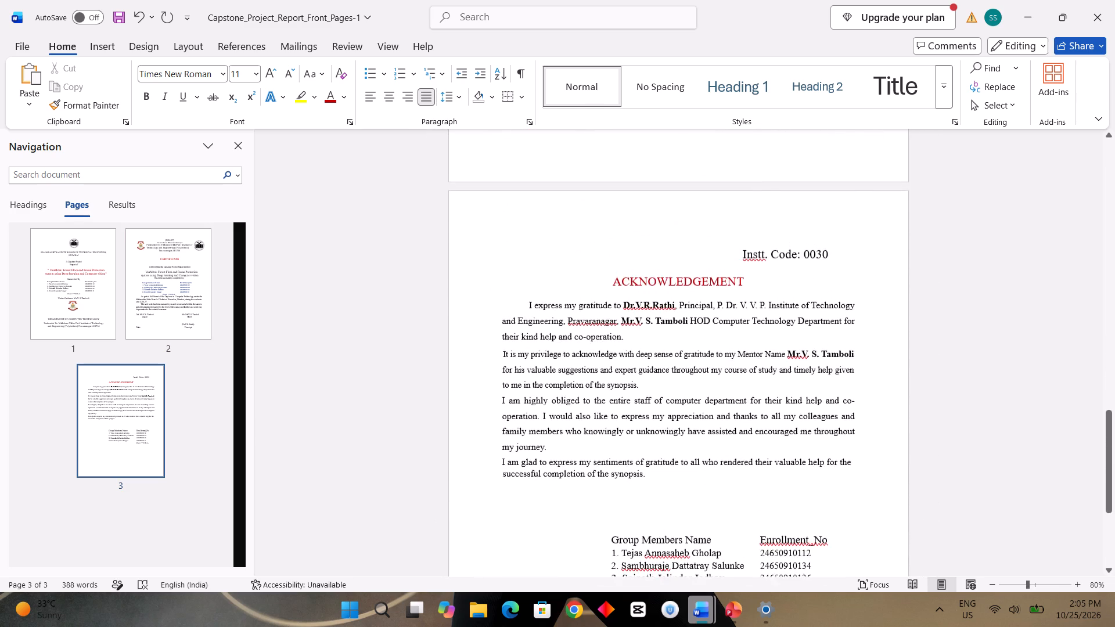
scroll(726, 375, "up", 2)
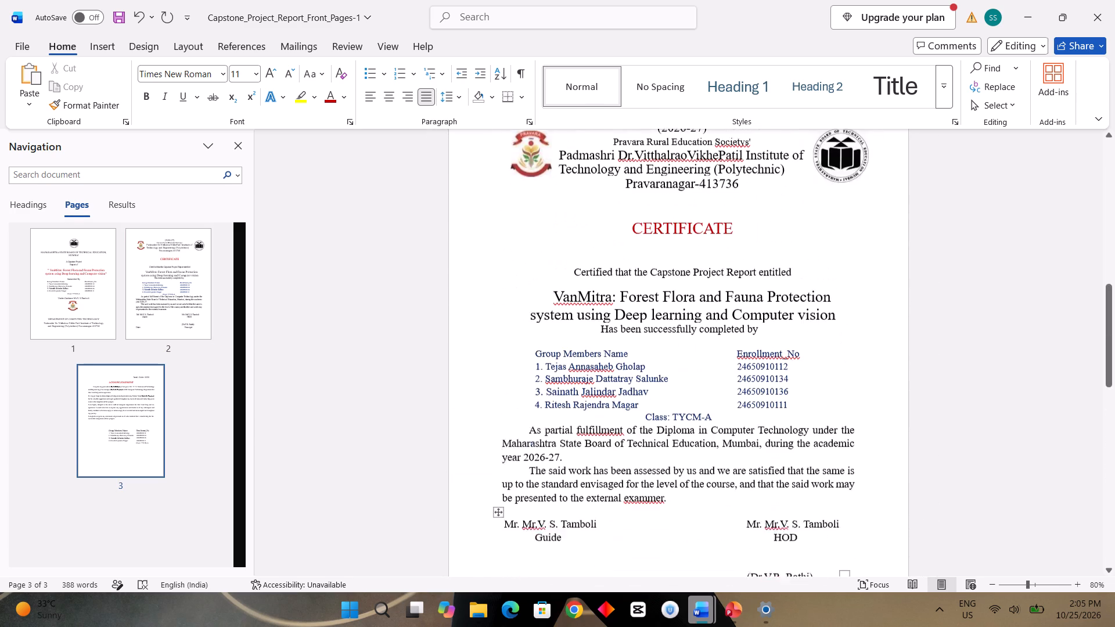
scroll(726, 375, "up", 1)
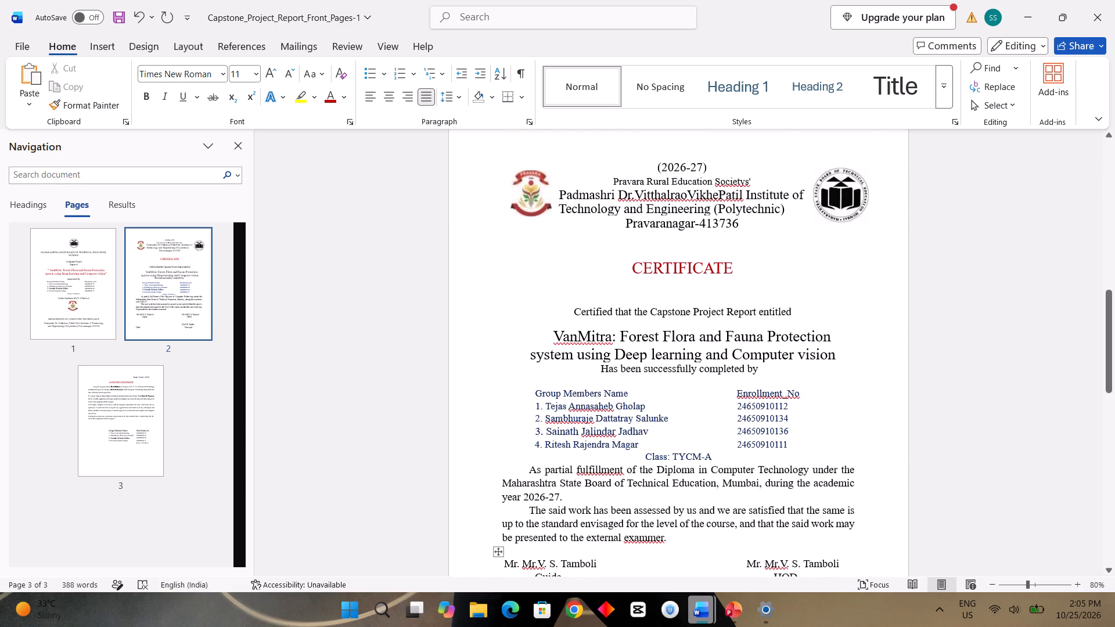
scroll(778, 298, "up", 2)
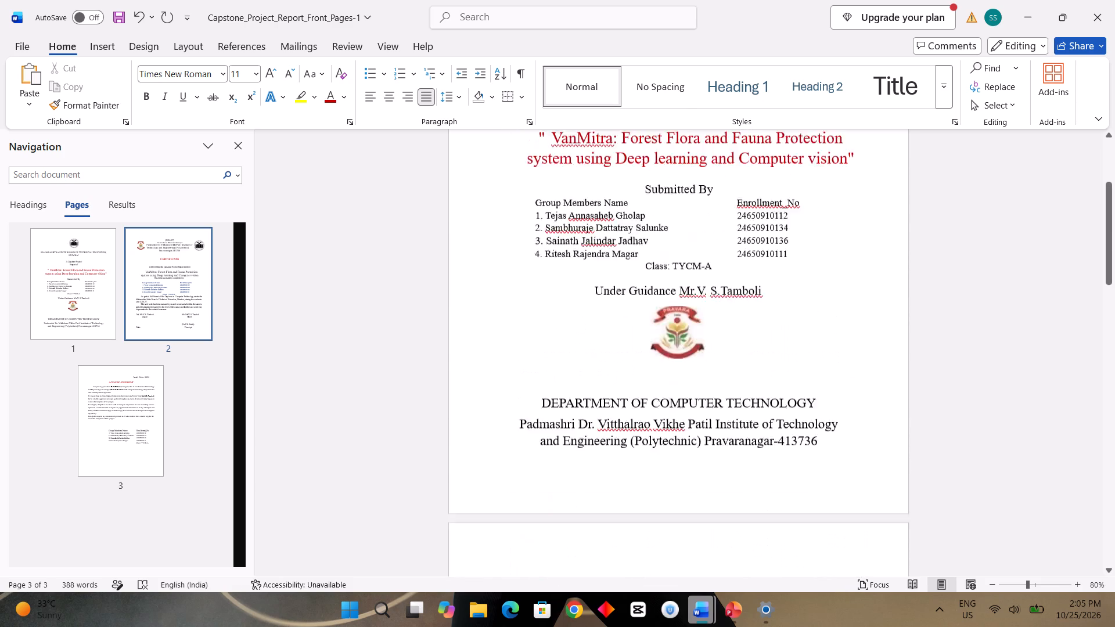
scroll(778, 298, "up", 2)
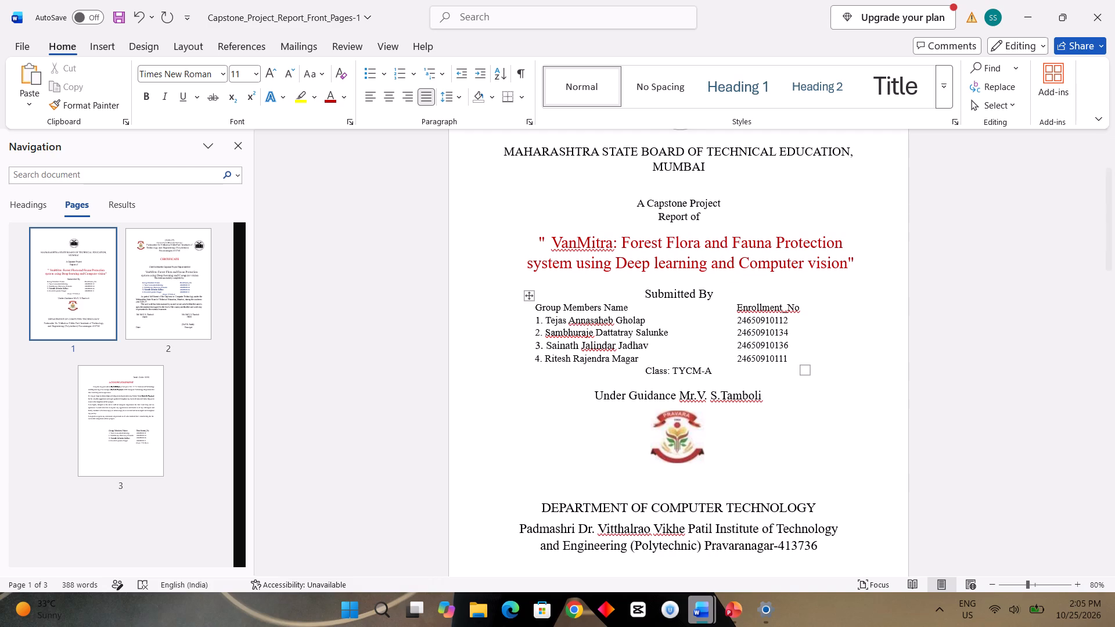
Colour the cover page's "Submitted By" heading, group members table and class line in the standard dark blue.
scroll(778, 298, "up", 1)
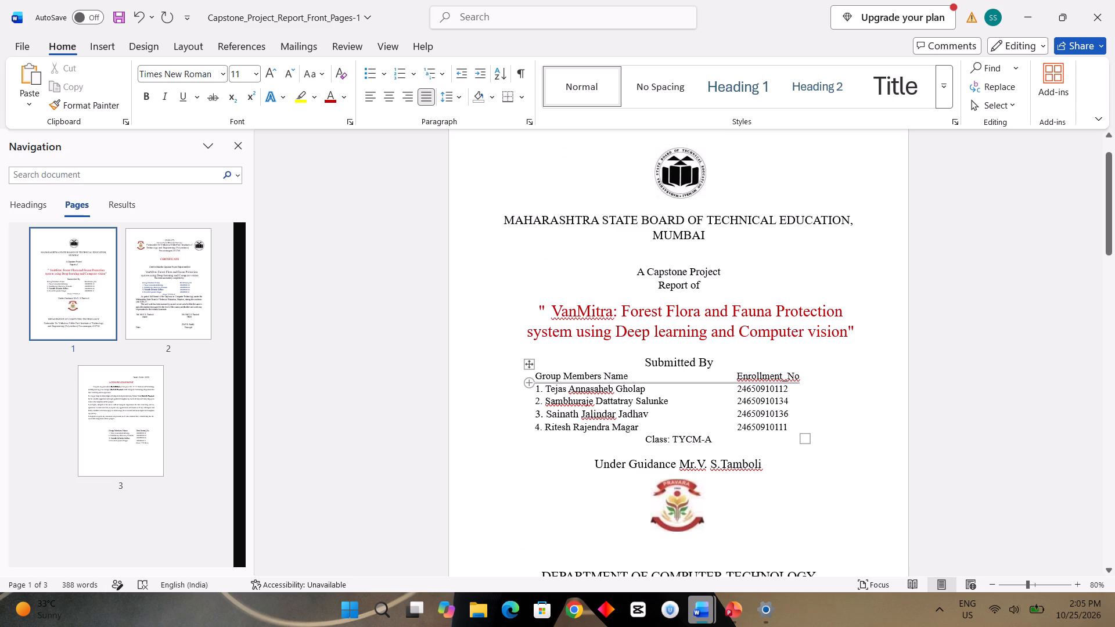
double_click(536, 374)
left_click_drag(536, 374, 738, 377)
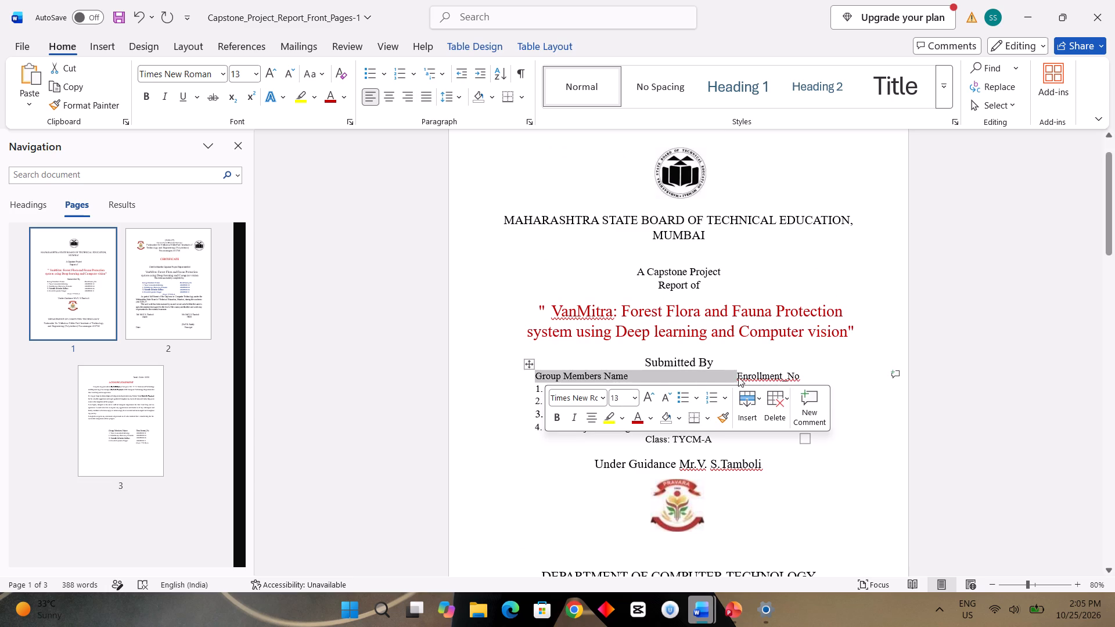
left_click_drag(738, 377, 814, 377)
left_click(814, 377)
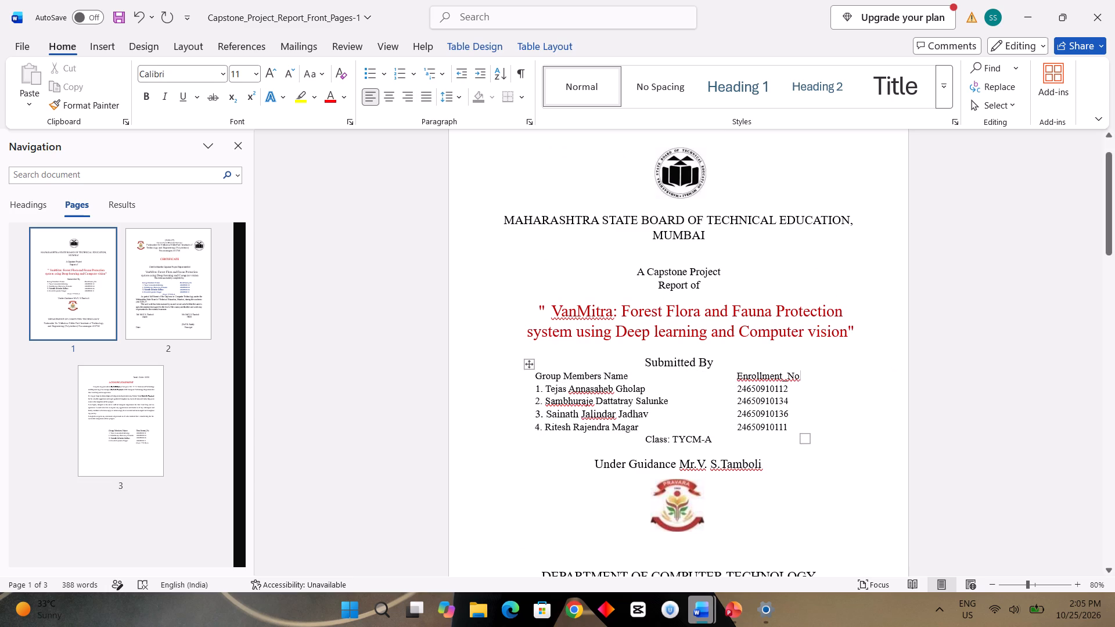
left_click_drag(636, 356, 763, 426)
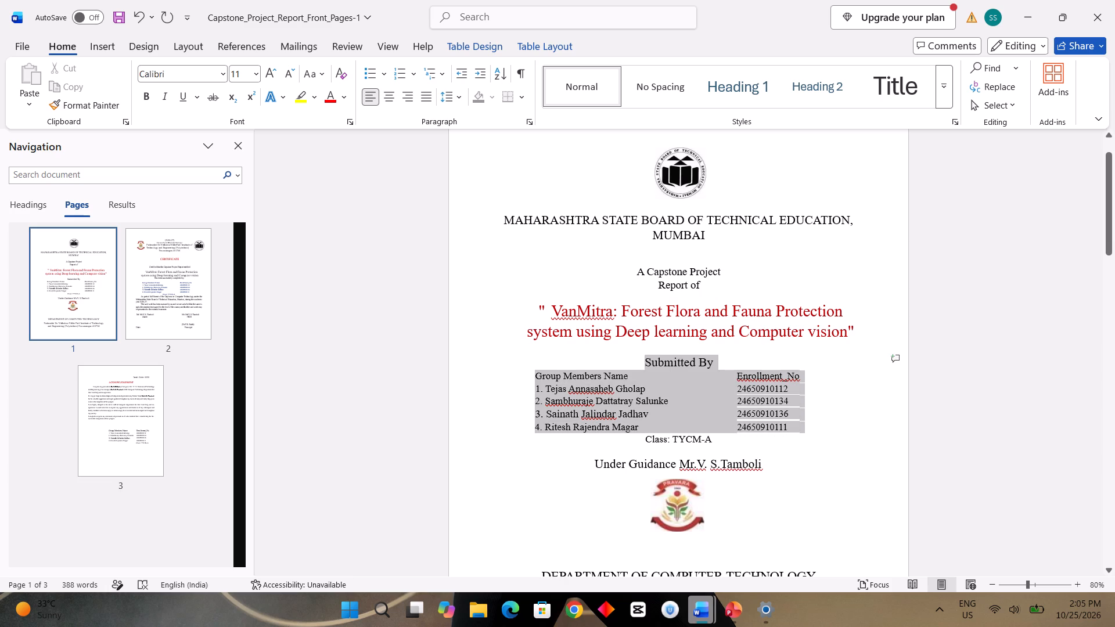
left_click_drag(763, 426, 771, 435)
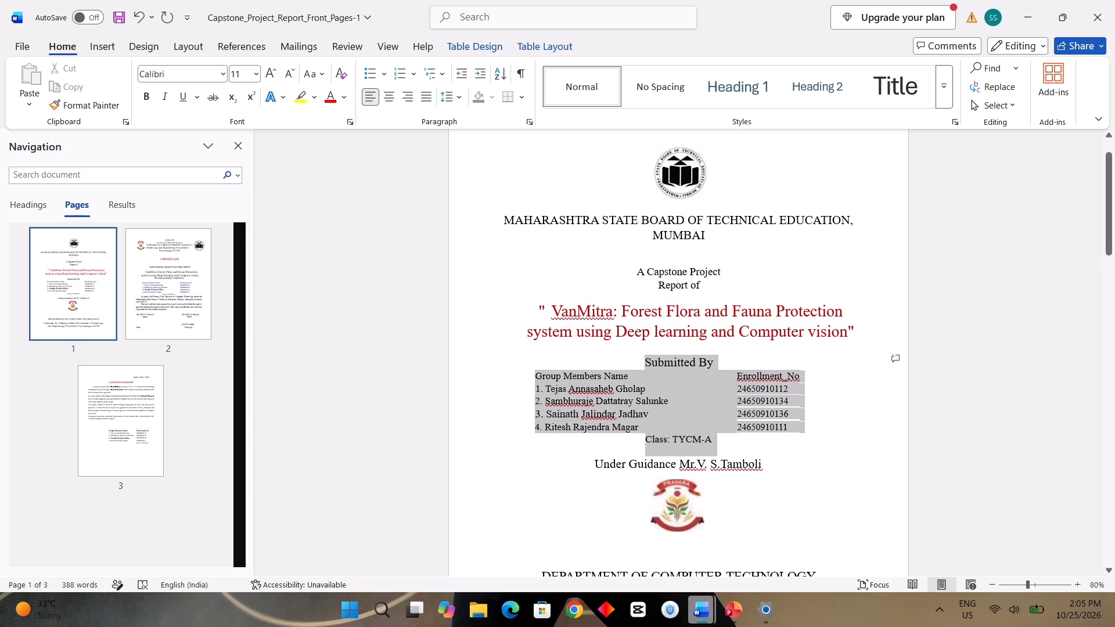
left_click_drag(771, 435, 769, 434)
left_click_drag(769, 434, 770, 446)
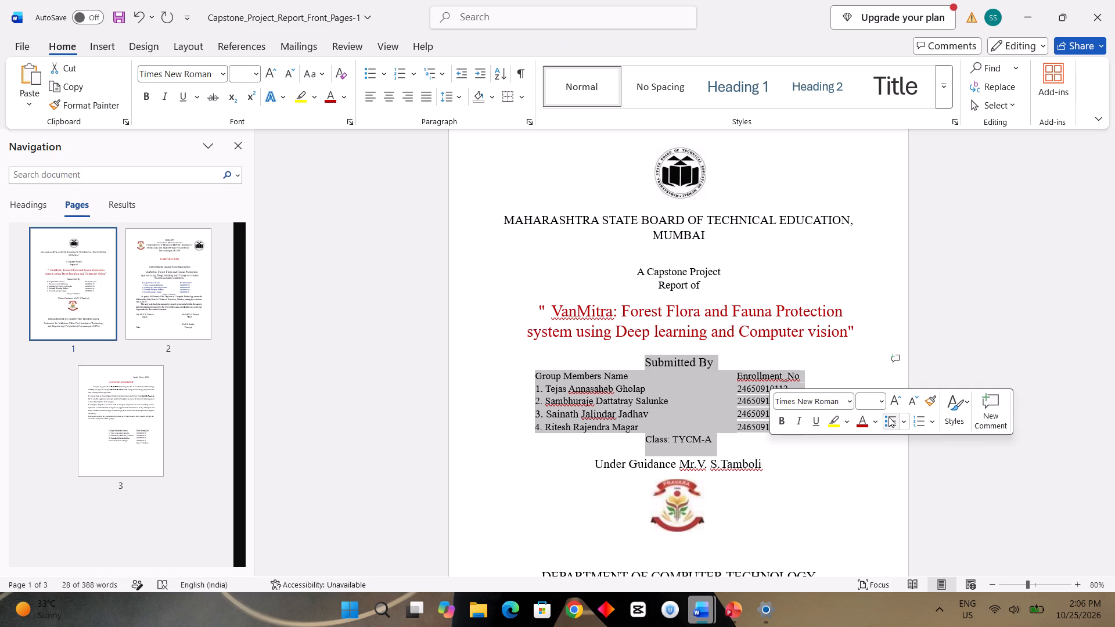
left_click(874, 416)
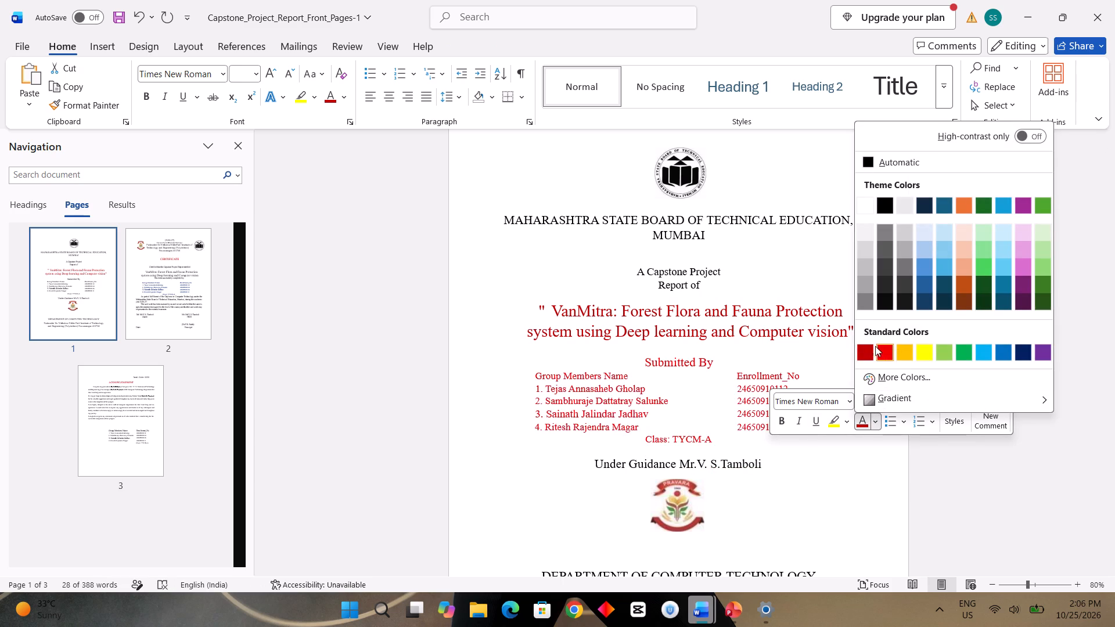
left_click(1017, 357)
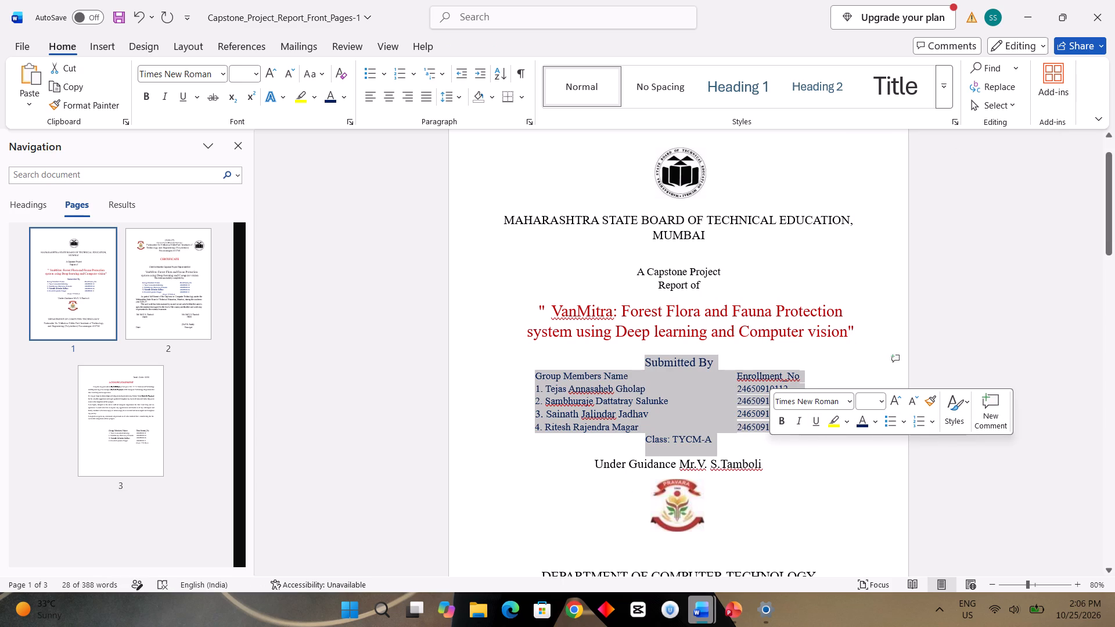
Colour the "Under Guidance" line on the cover page in the standard dark red.
left_click_drag(591, 464, 774, 462)
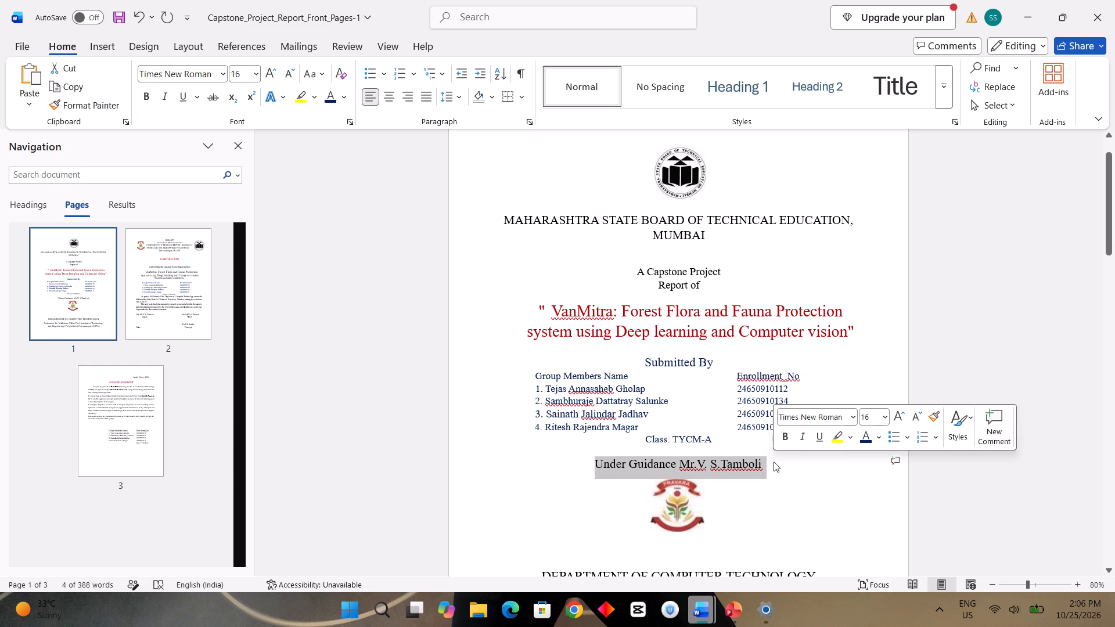
left_click(880, 437)
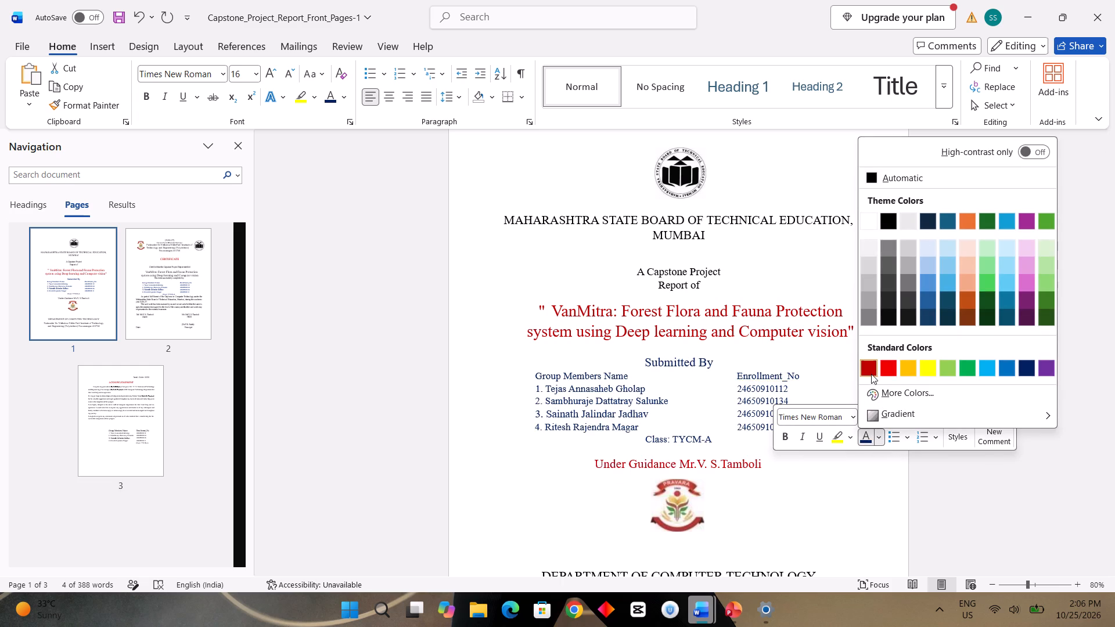
left_click(871, 374)
left_click(783, 502)
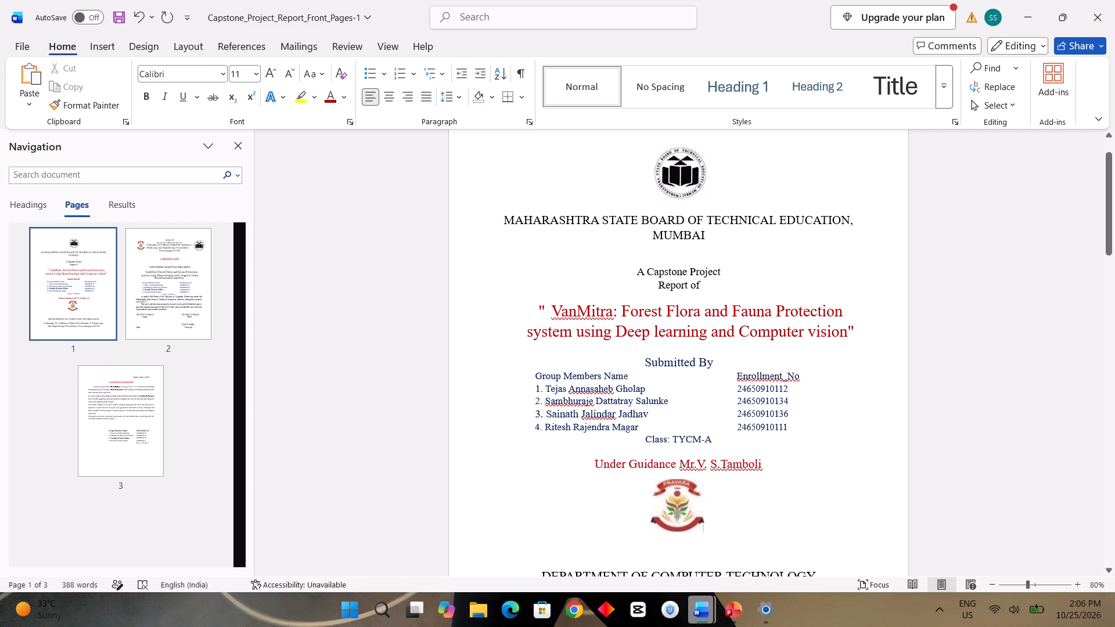
Review the cover, certificate and acknowledgement pages for text colours, content and layout.
scroll(775, 504, "down", 1)
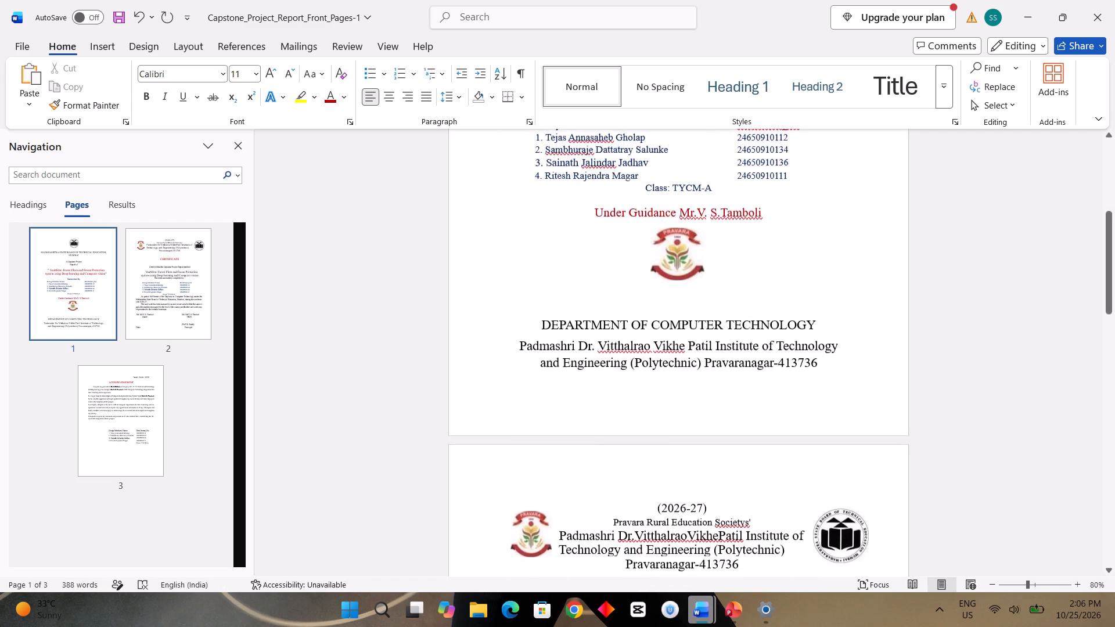
scroll(775, 504, "up", 1)
scroll(775, 504, "down", 1)
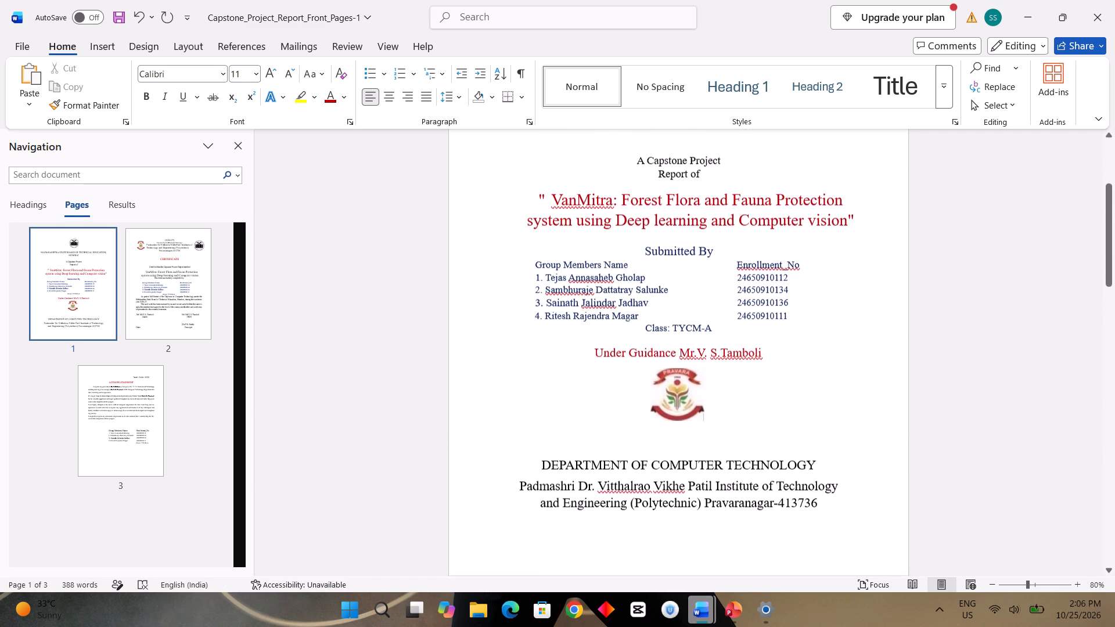
scroll(775, 504, "down", 3)
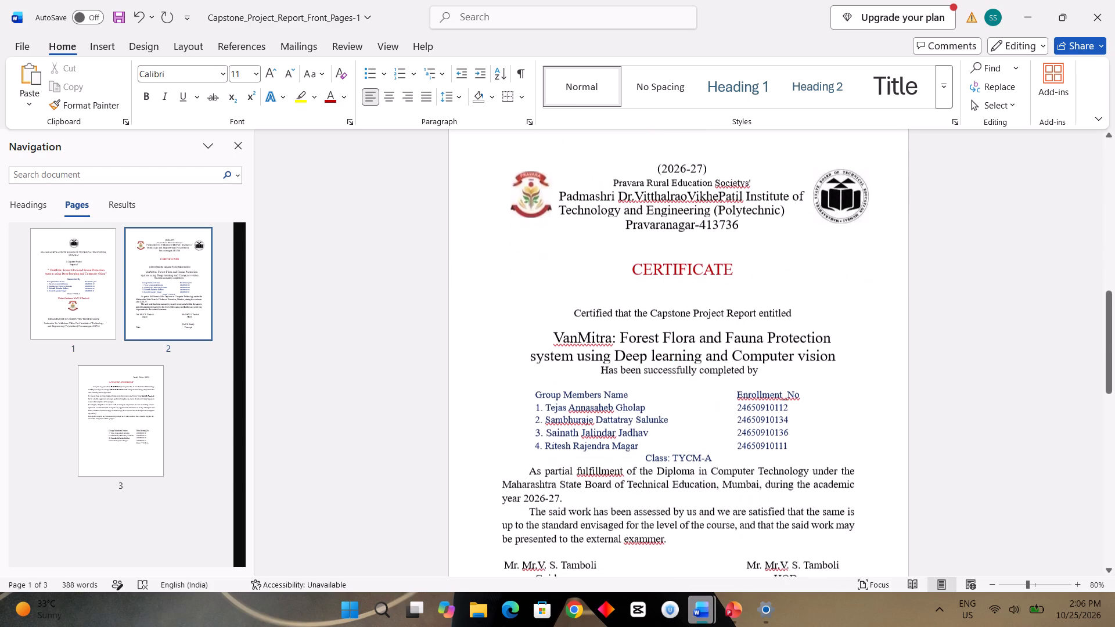
scroll(775, 504, "down", 3)
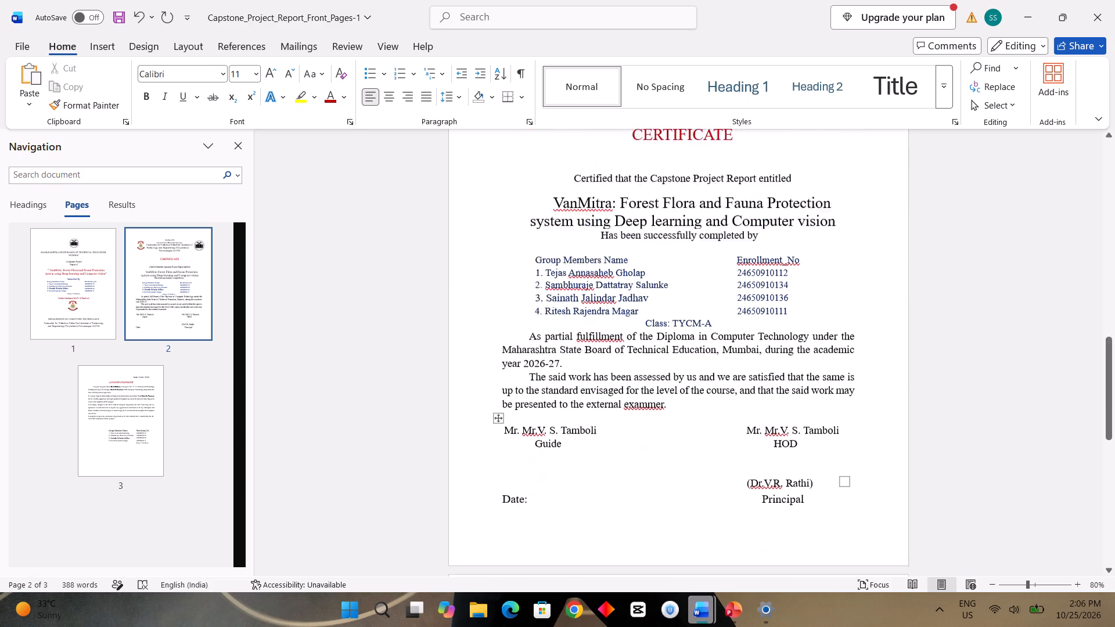
scroll(775, 504, "down", 1)
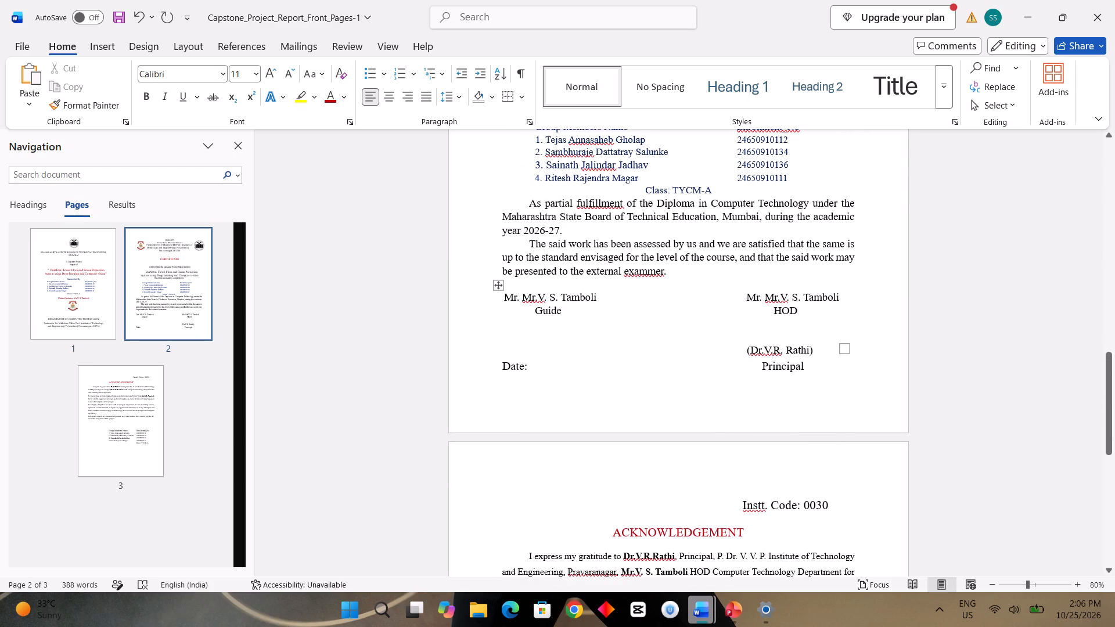
scroll(775, 504, "down", 1)
scroll(775, 504, "left", 1)
scroll(775, 504, "down", 1)
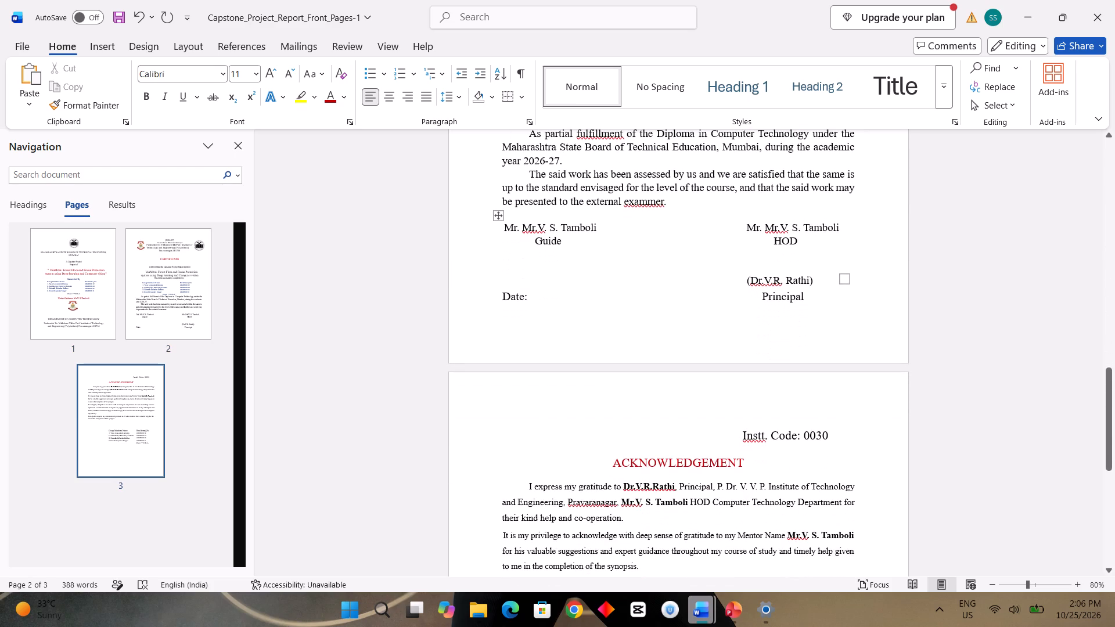
scroll(775, 504, "down", 1)
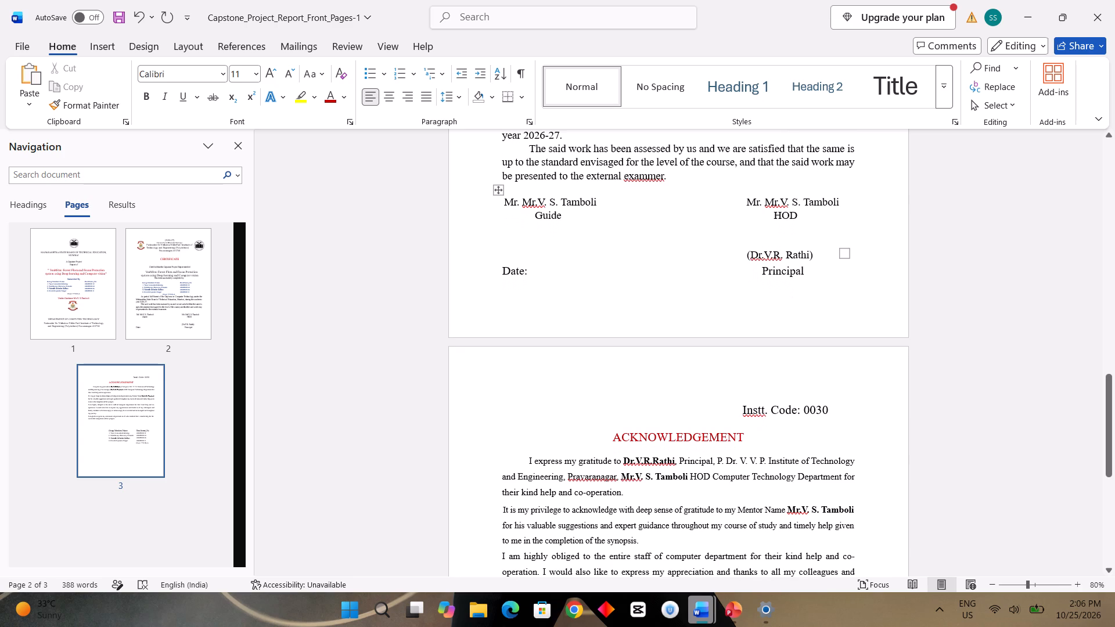
scroll(775, 504, "down", 1)
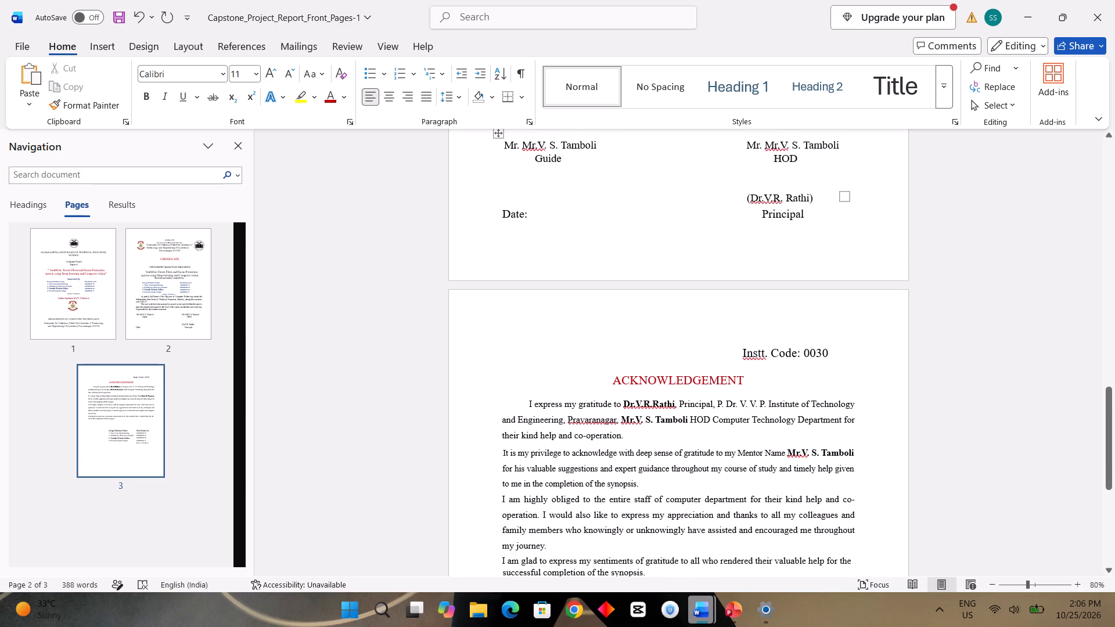
Delete the "Instt. Code: 0030" line and its empty paragraph above the "ACKNOWLEDGEMENT" heading.
left_click(857, 357)
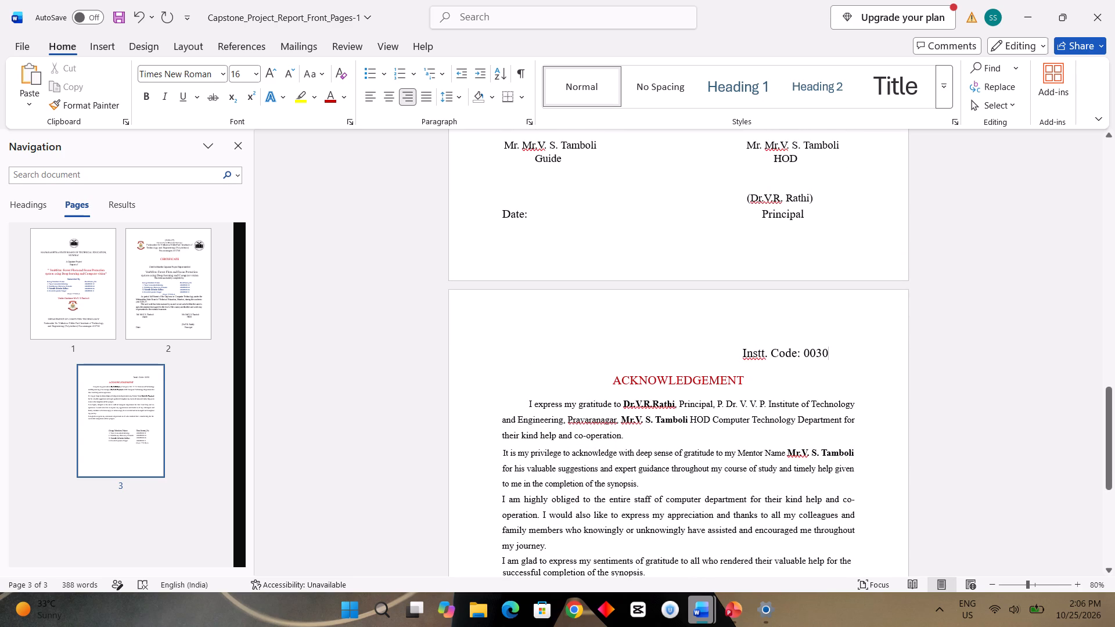
key("BackSpace")
key("BackSpace")
key("BackSpace")
key("BackSpace")
key("BackSpace")
key("BackSpace")
key("BackSpace")
key("BackSpace")
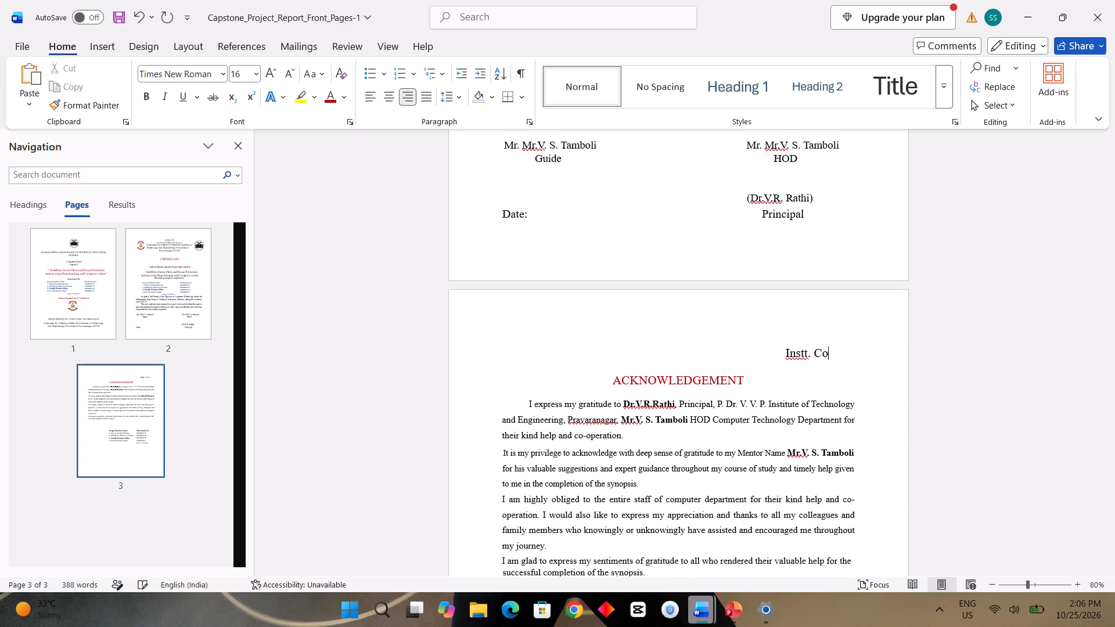
key("BackSpace")
key("BackSpace")
key("BackSpace")
key("BackSpace")
key("BackSpace")
key("BackSpace")
key("BackSpace")
key("BackSpace")
key("BackSpace")
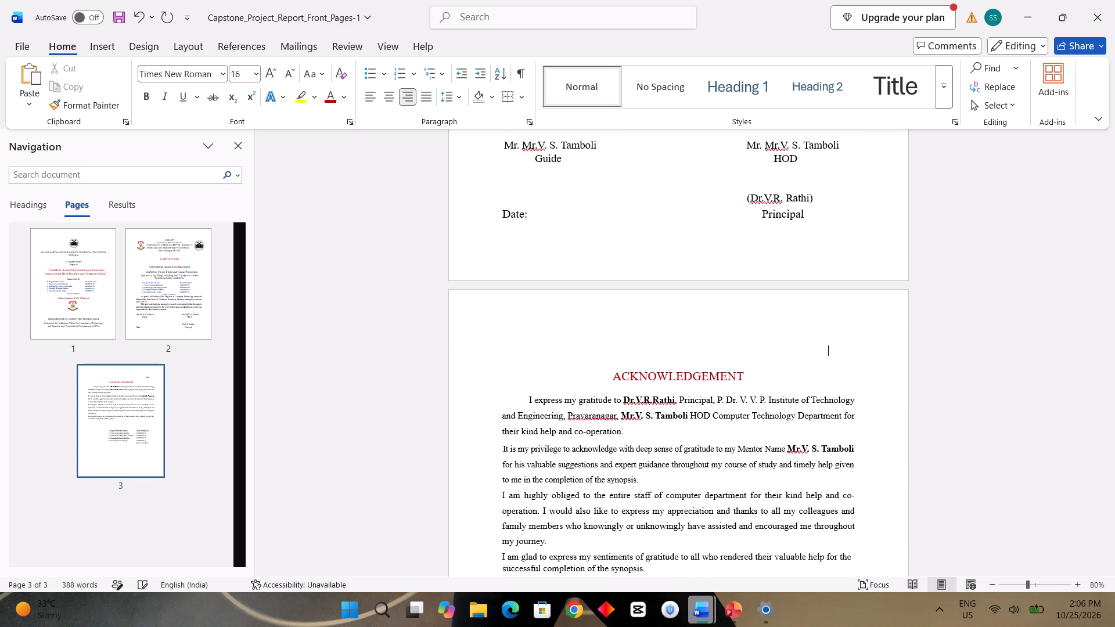
key("BackSpace")
key("BackSpace")
key("BackSpace")
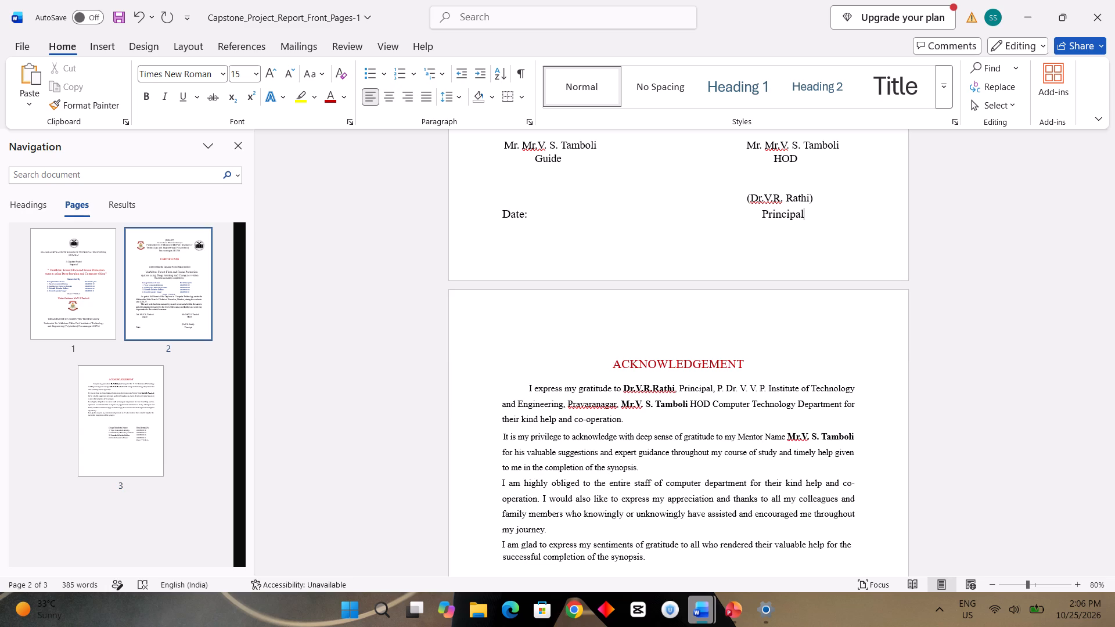
Remove the parentheses around the principal's name in the certificate page's signature block.
scroll(851, 357, "up", 5)
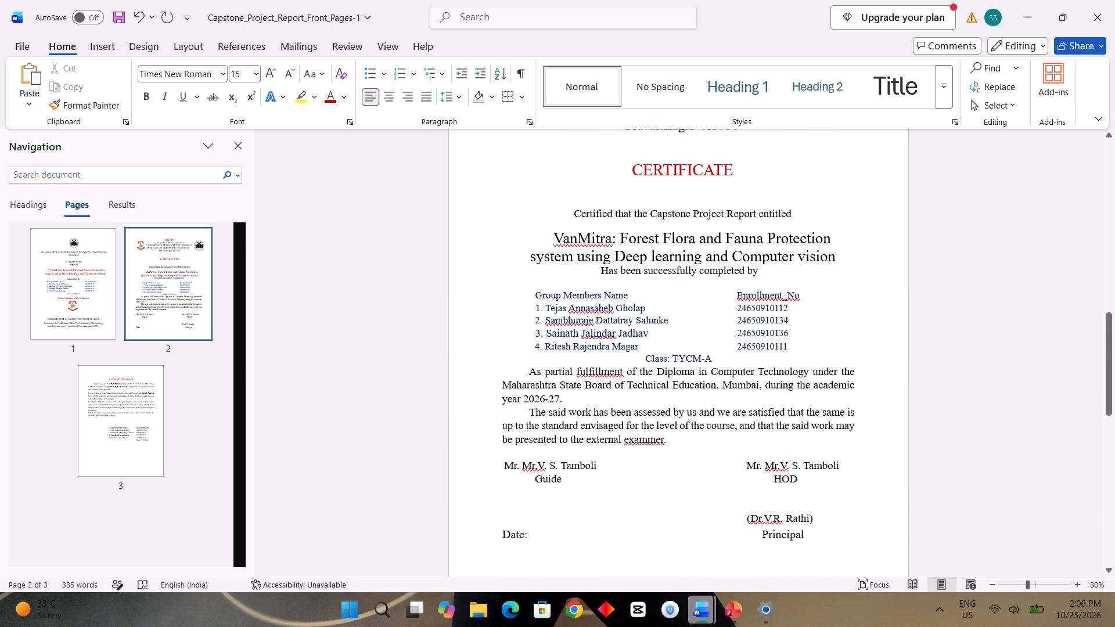
scroll(851, 357, "up", 1)
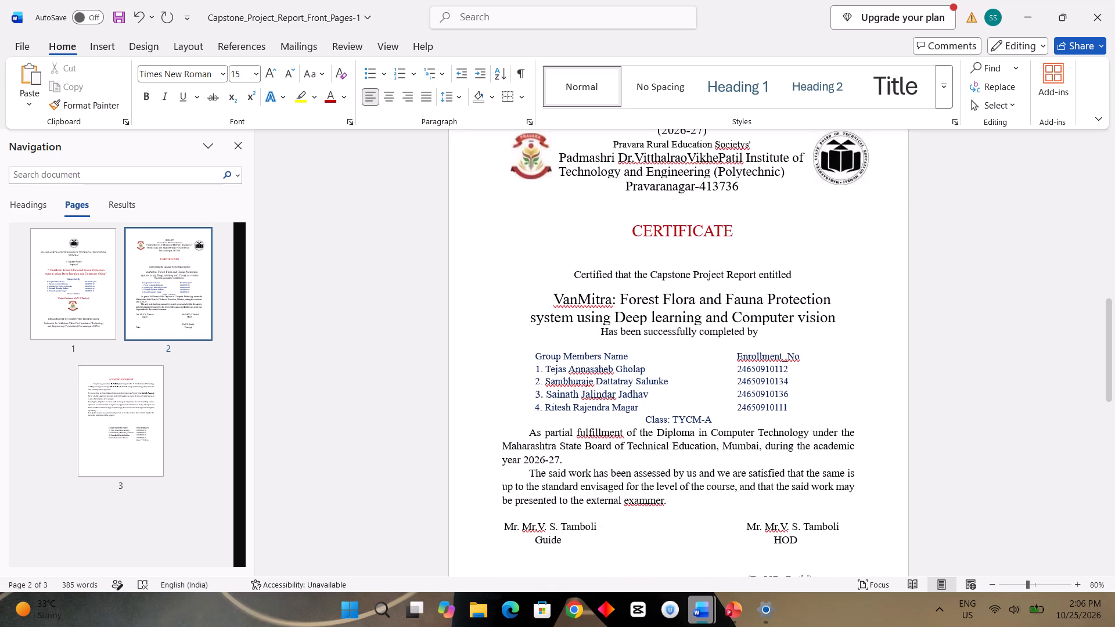
scroll(851, 357, "down", 1)
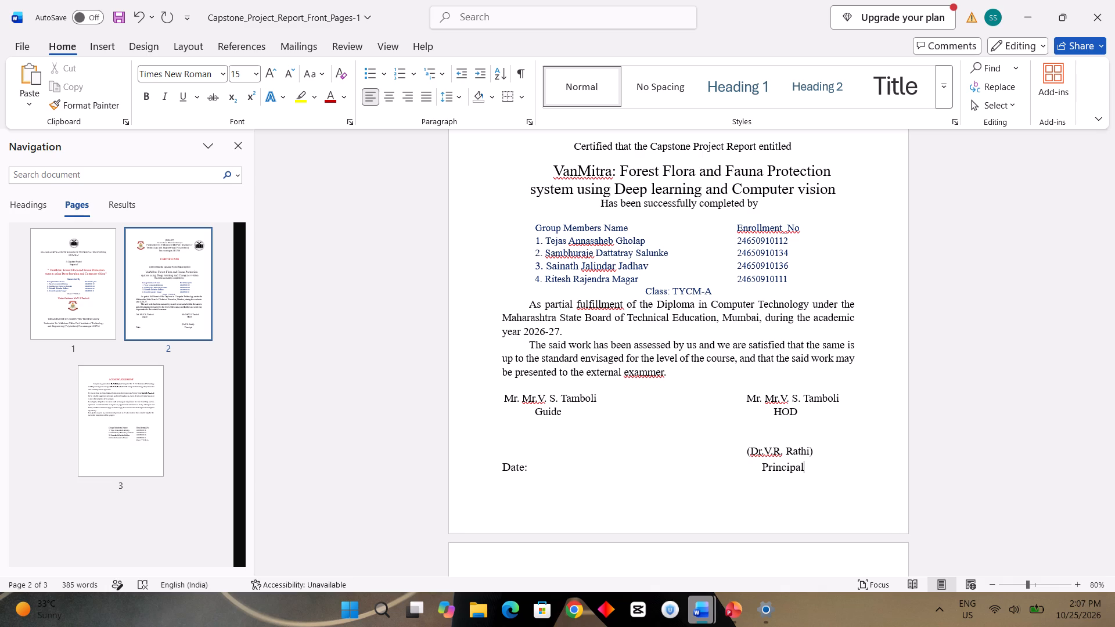
left_click(823, 453)
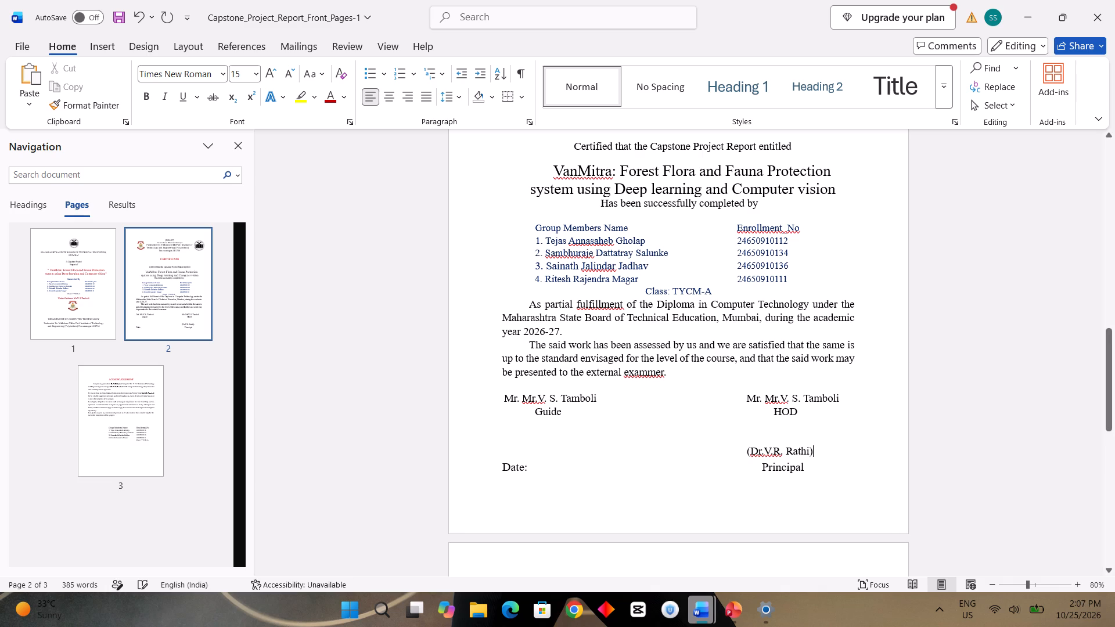
key("BackSpace")
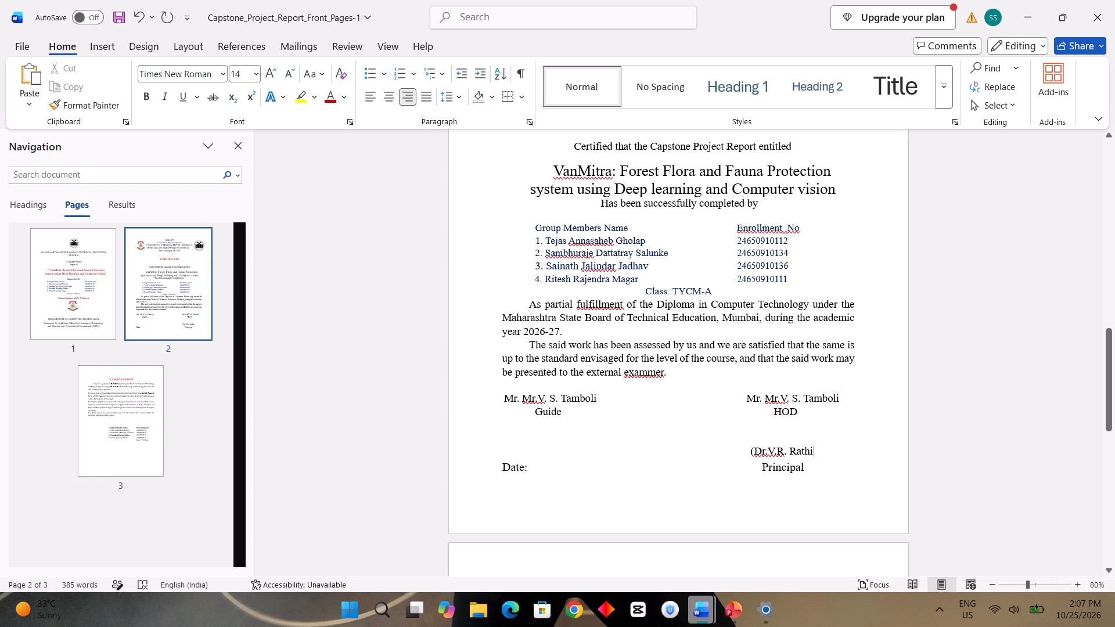
left_click(750, 453)
left_click(754, 453)
key("BackSpace")
Make the principal's name and the "Date:" and "Principal" line below it bold on the certificate page.
left_click(748, 455)
left_click_drag(748, 450, 804, 471)
left_click(815, 444)
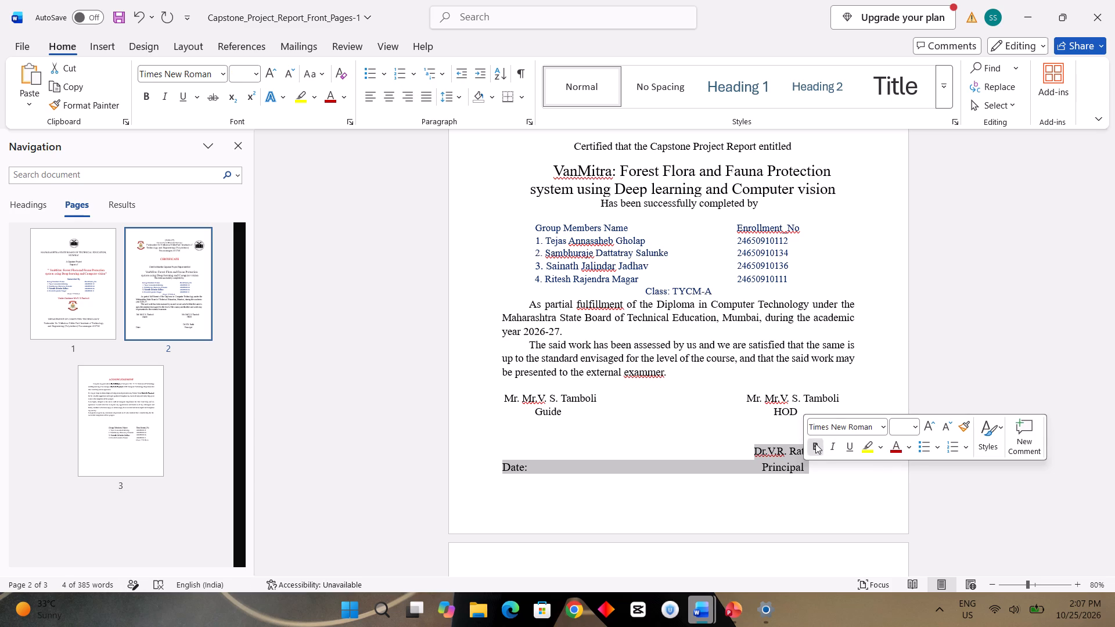
left_click(728, 424)
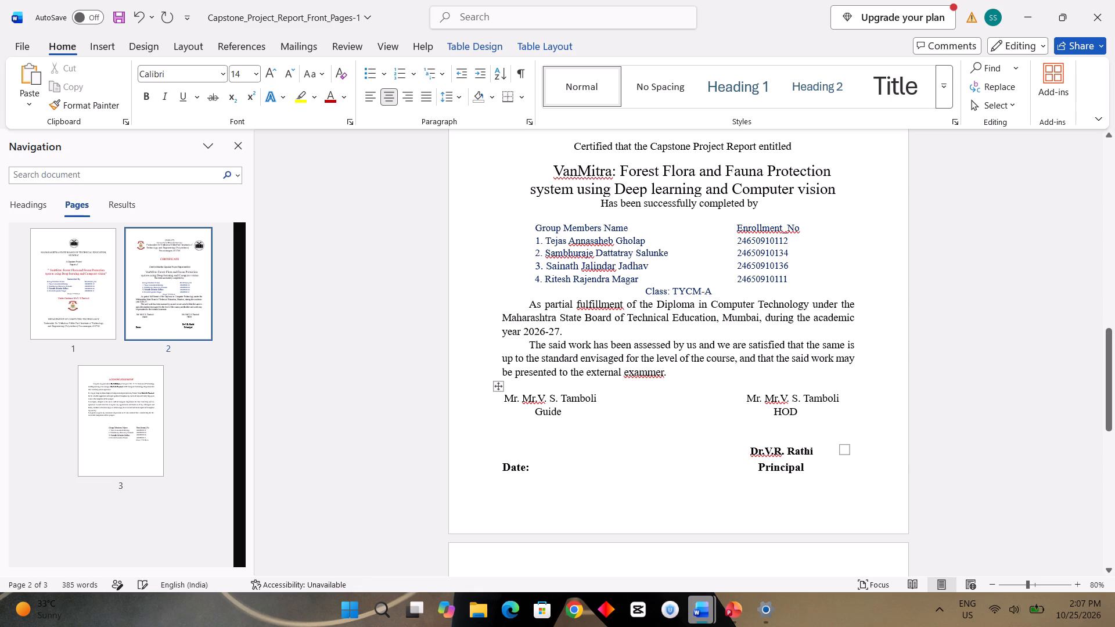
Make the Guide and HOD signature entries, names and titles, bold on the certificate page.
left_click_drag(505, 401, 580, 406)
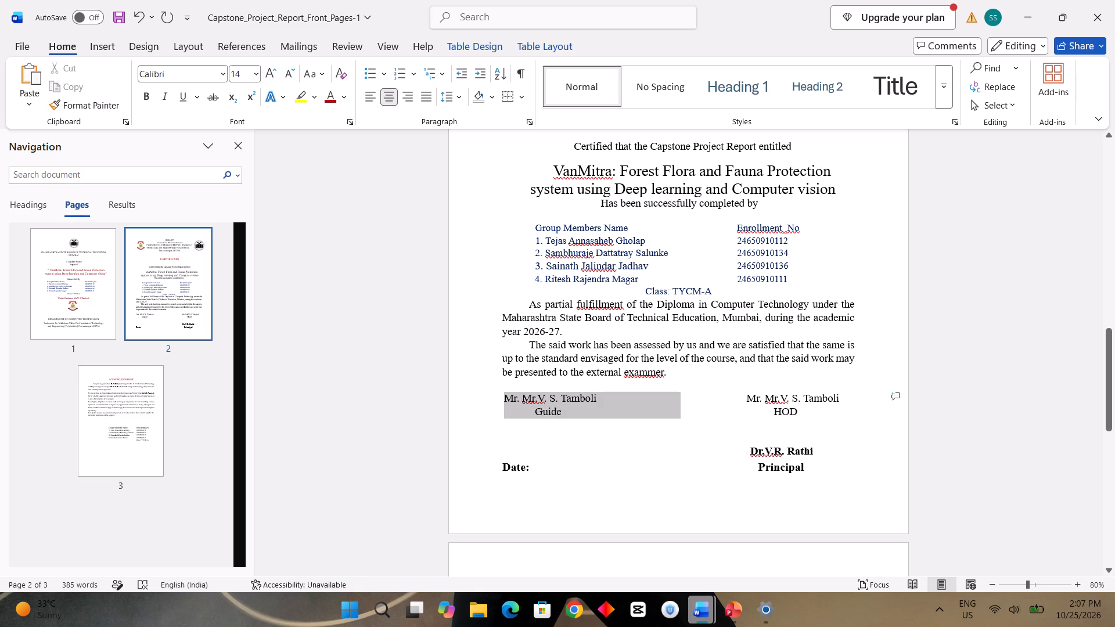
left_click_drag(580, 406, 777, 415)
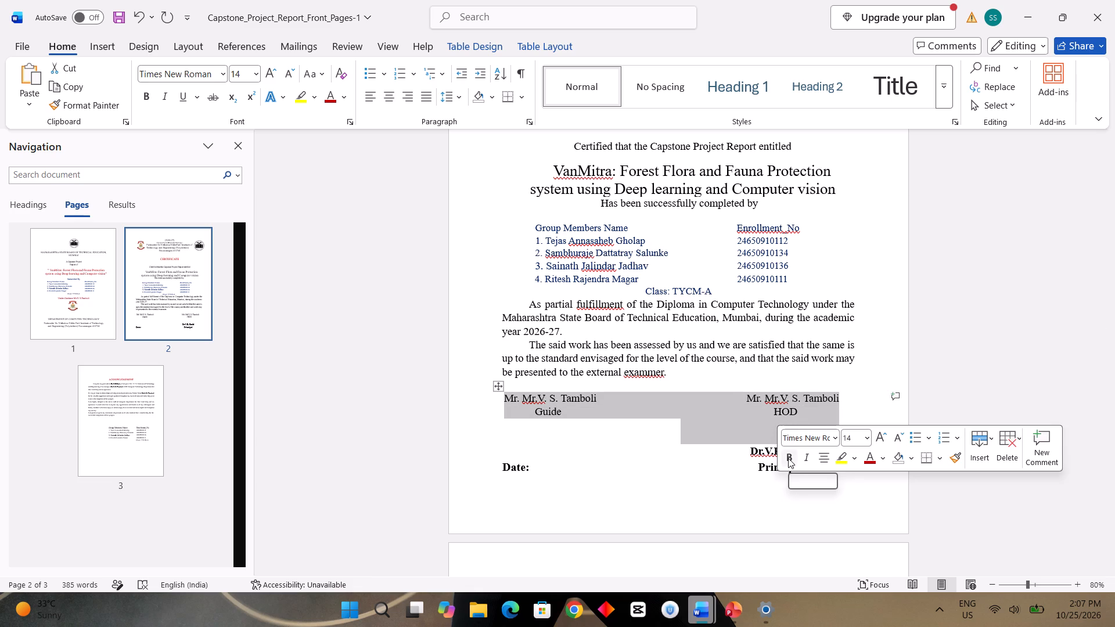
left_click(788, 458)
left_click(651, 438)
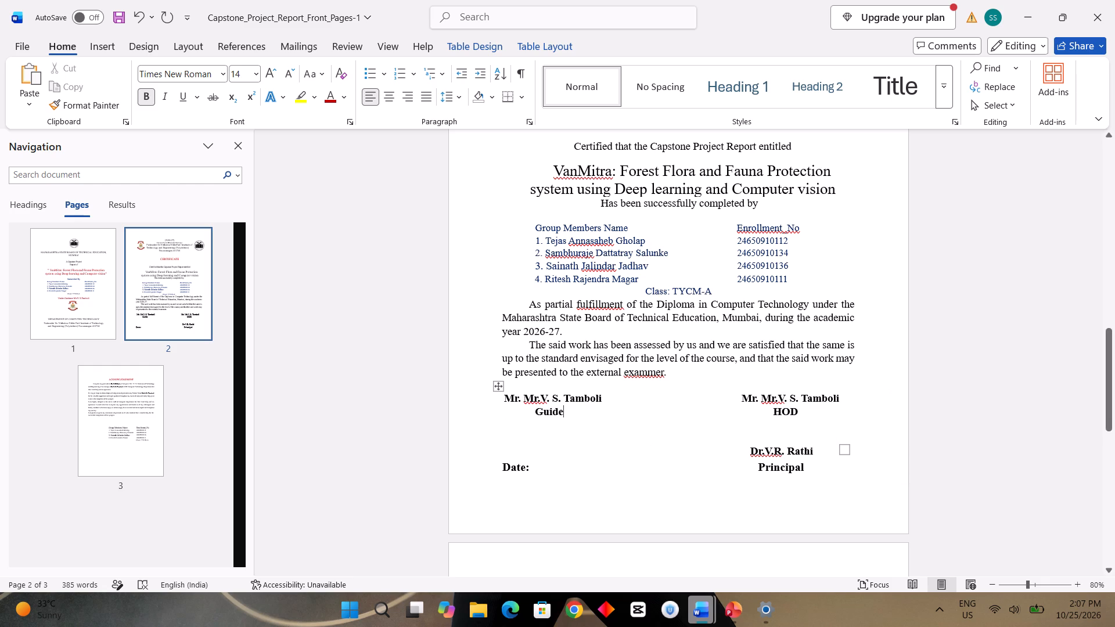
Insert three spaces before "HOD" in the certificate's signature block to shift it under the name.
left_click(772, 410)
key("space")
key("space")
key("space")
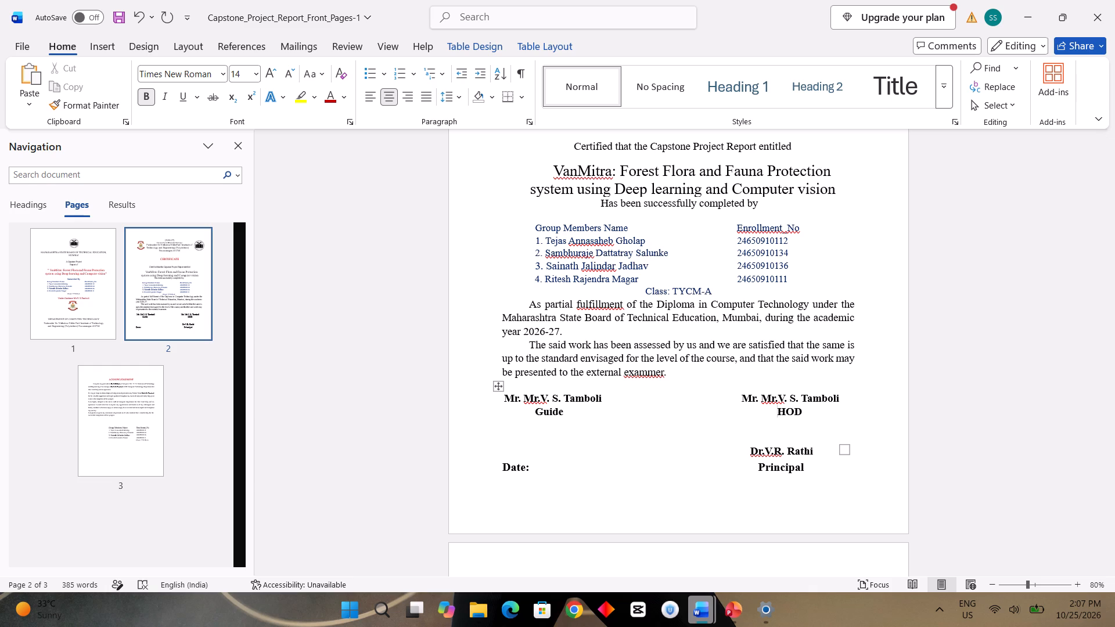
left_click(715, 416)
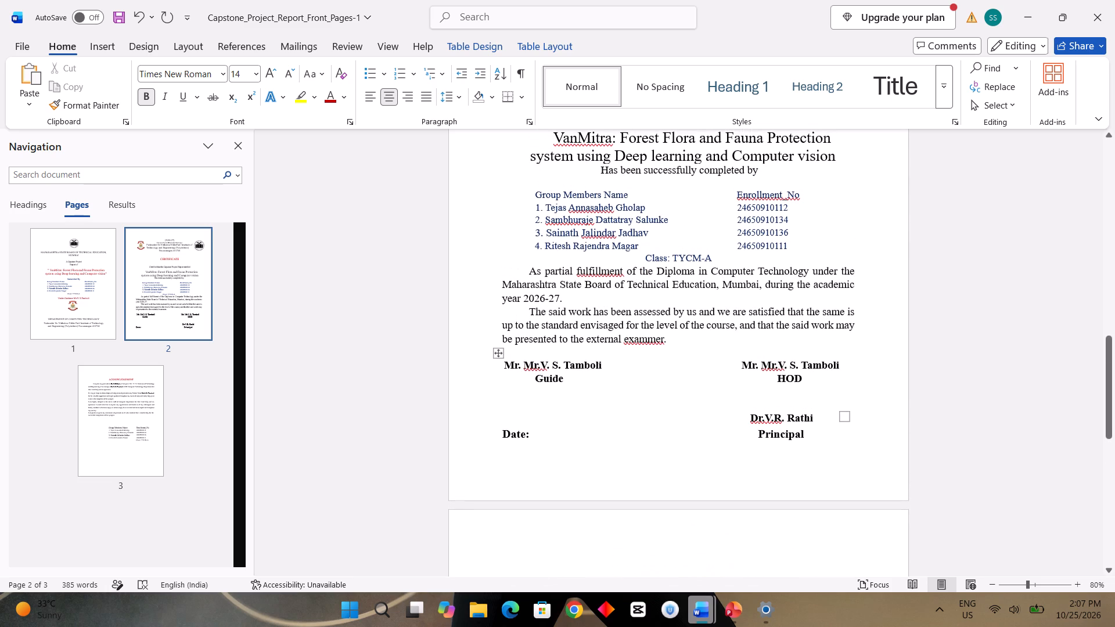
Review the cover and certificate pages, comparing the project title and the layout of their text.
scroll(721, 493, "up", 1)
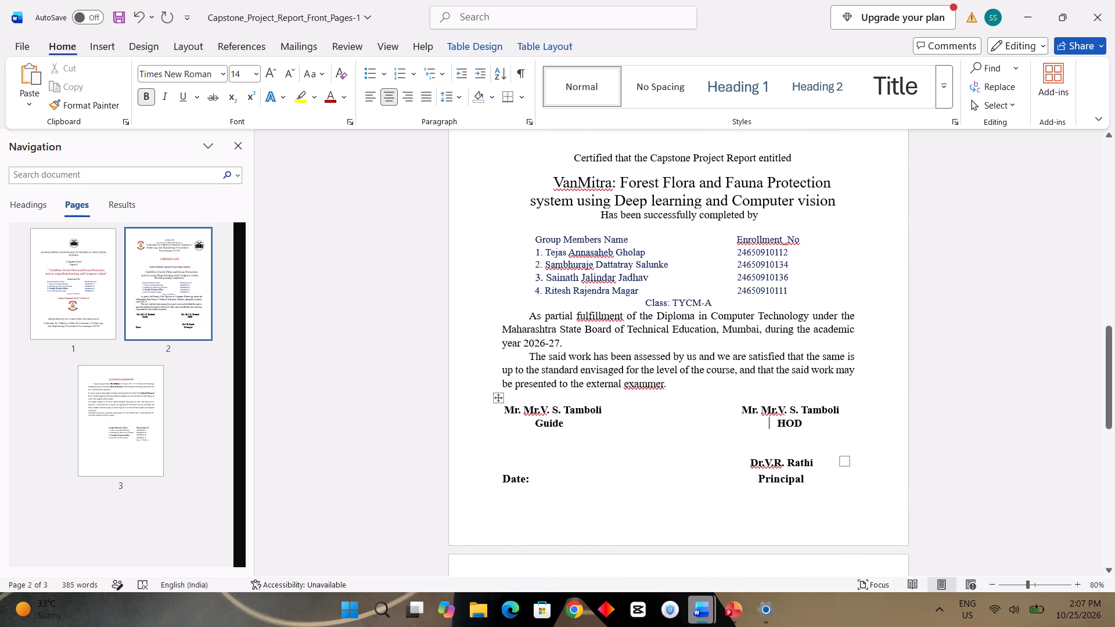
scroll(721, 493, "up", 1)
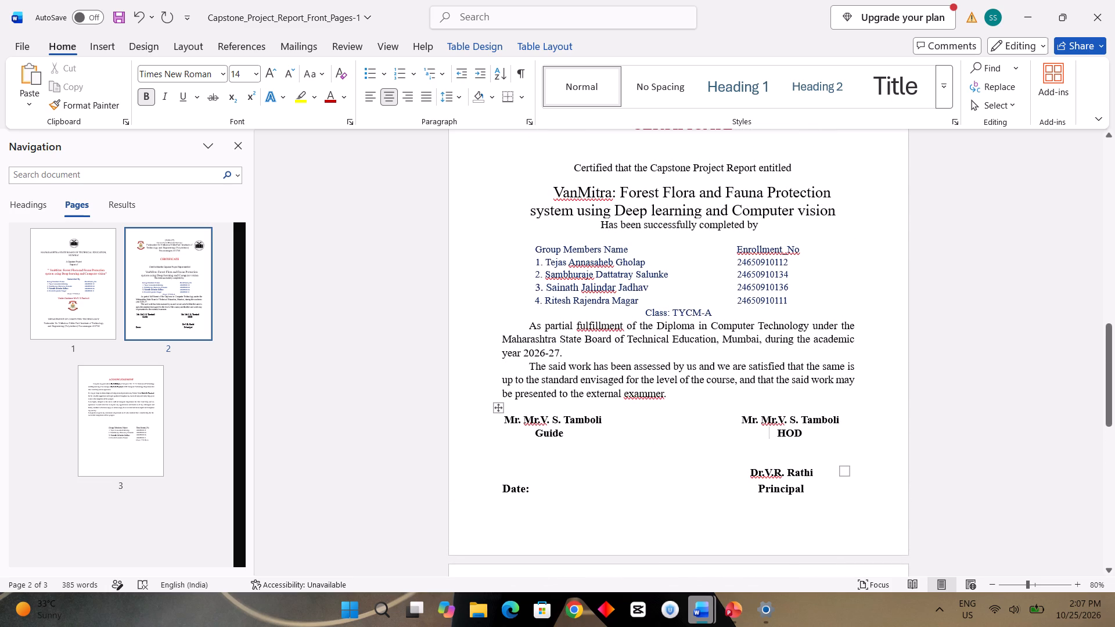
scroll(721, 493, "up", 1)
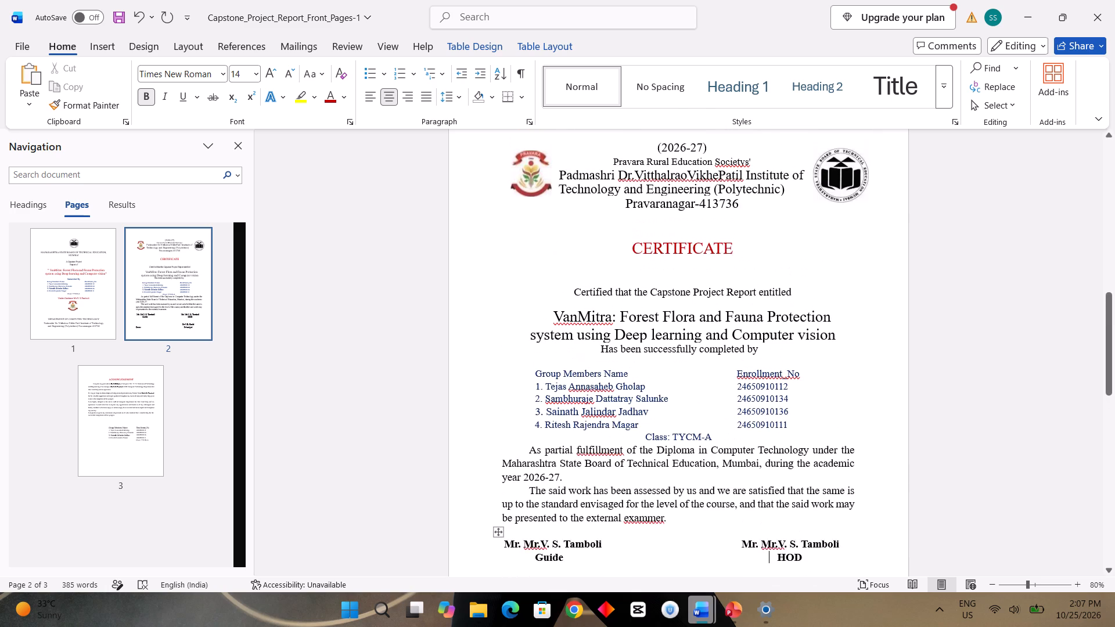
scroll(721, 493, "up", 1)
scroll(721, 493, "down", 2)
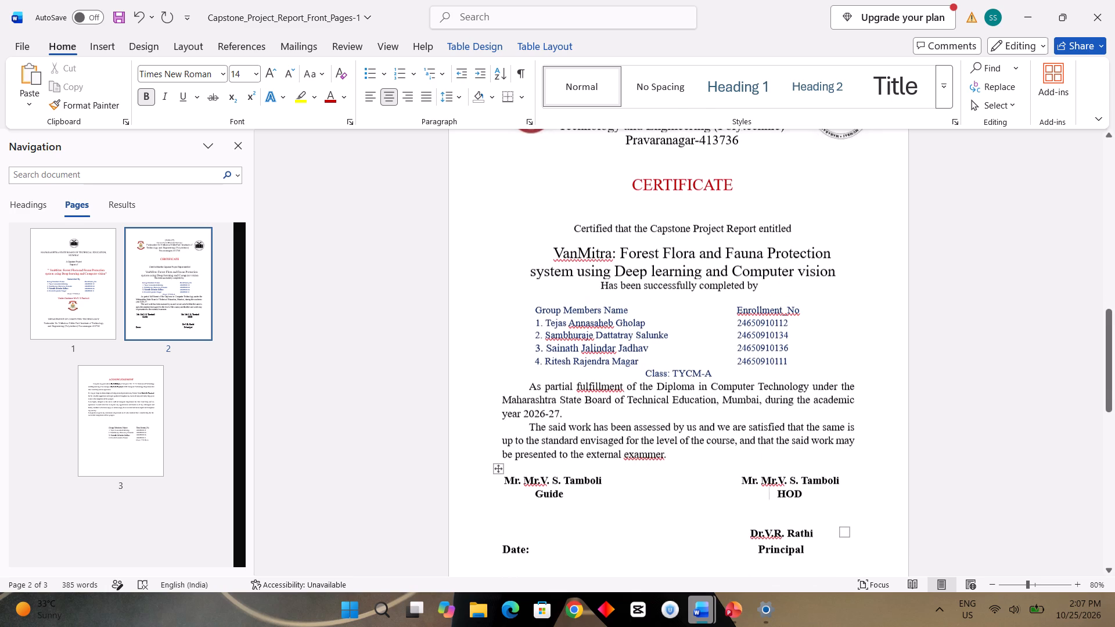
scroll(721, 493, "down", 1)
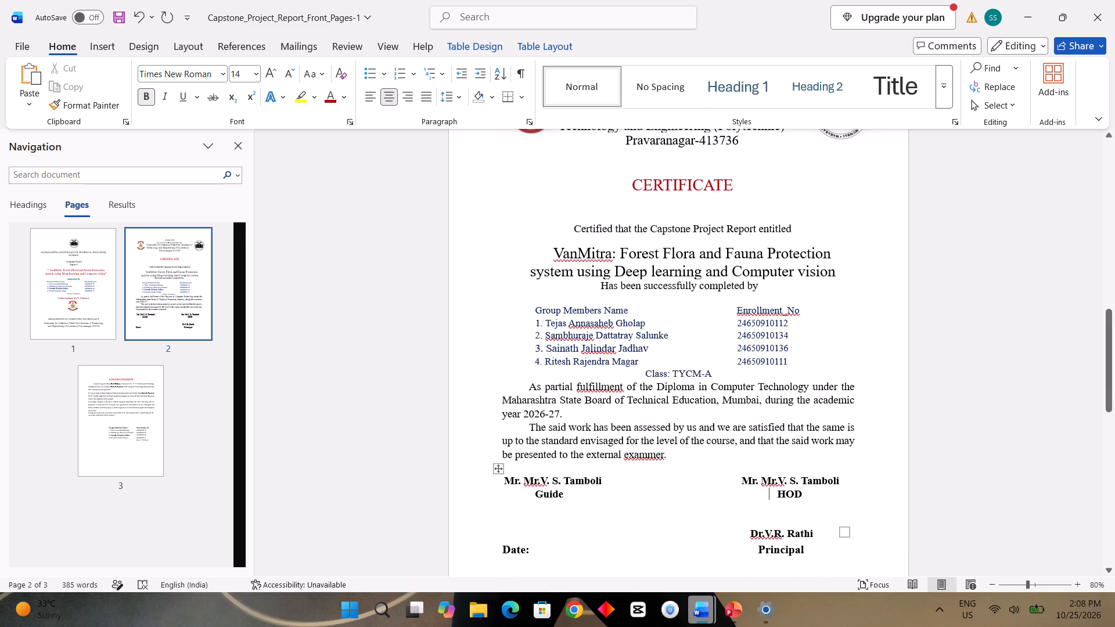
scroll(721, 493, "up", 2)
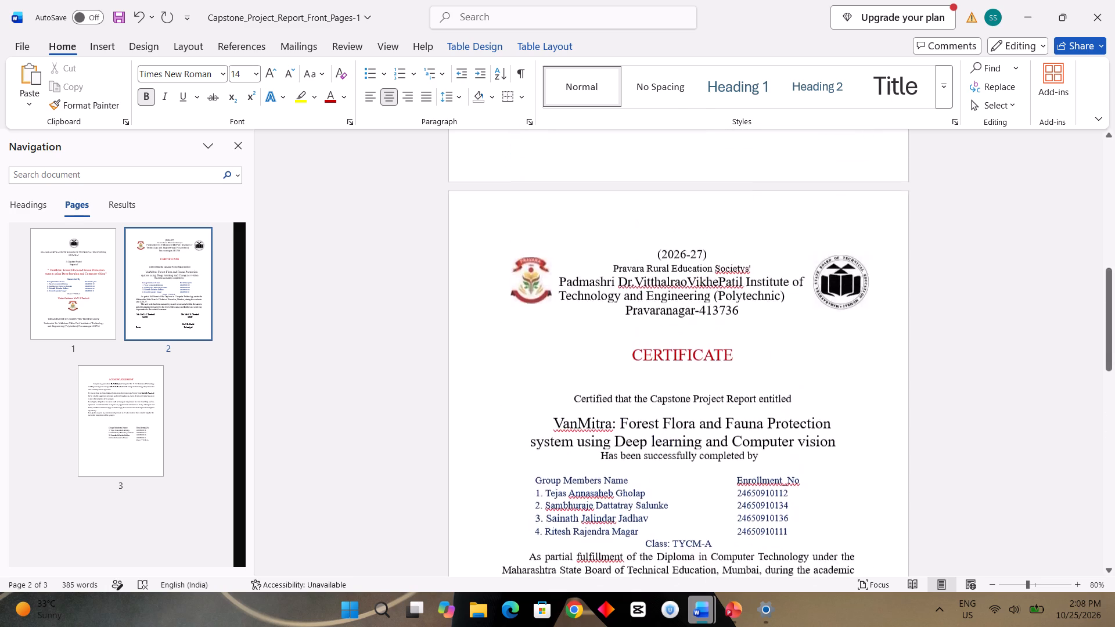
scroll(721, 493, "up", 2)
scroll(721, 493, "down", 1)
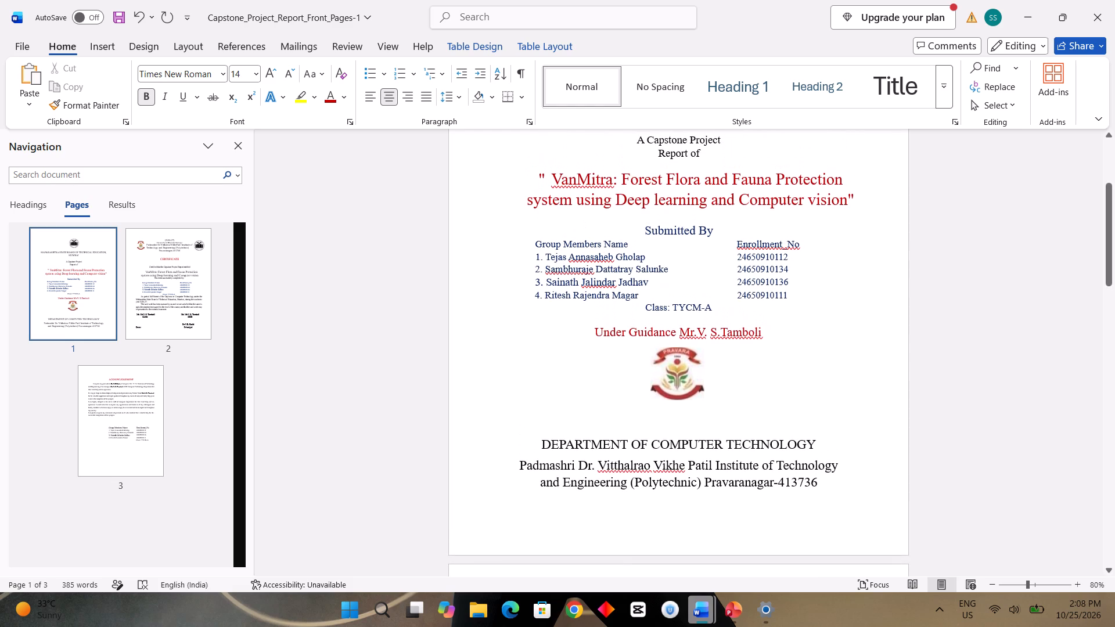
scroll(721, 493, "down", 1)
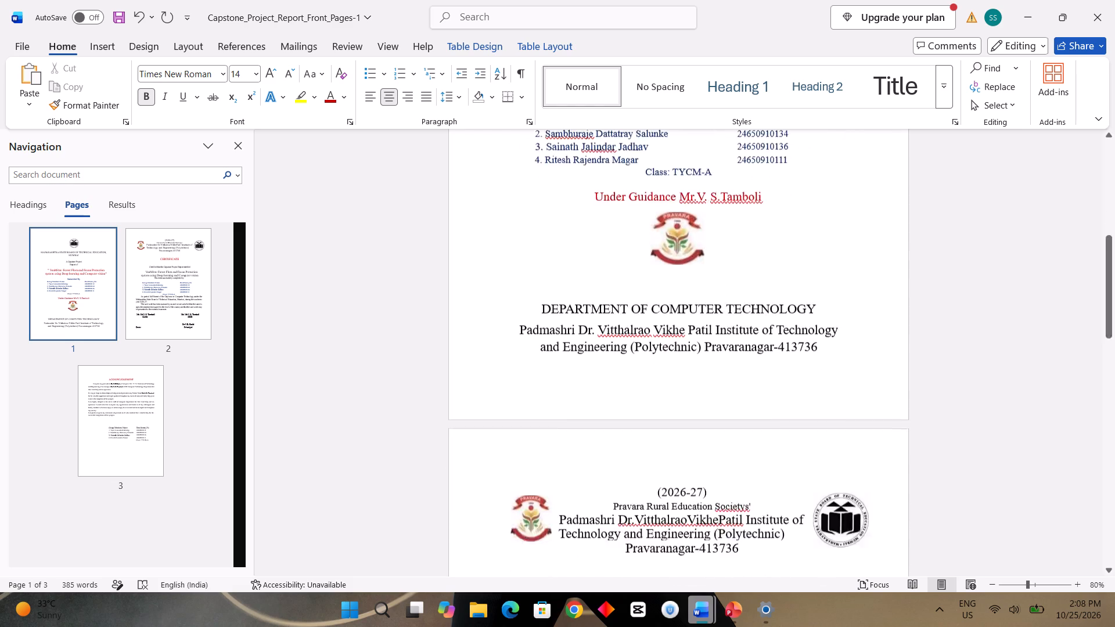
scroll(721, 493, "down", 2)
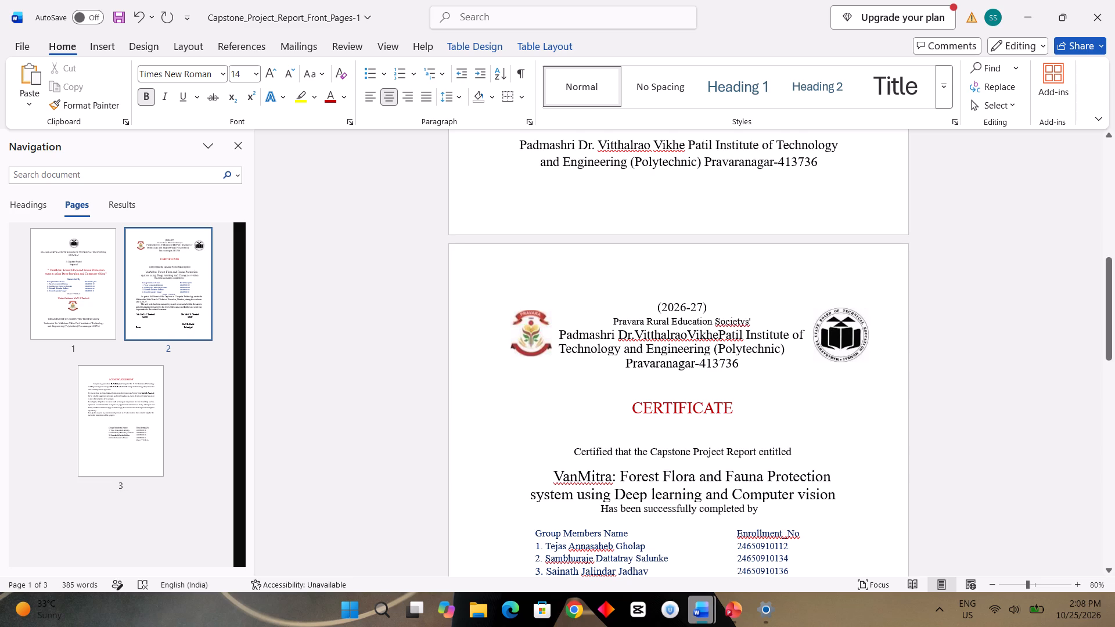
scroll(831, 499, "down", 1)
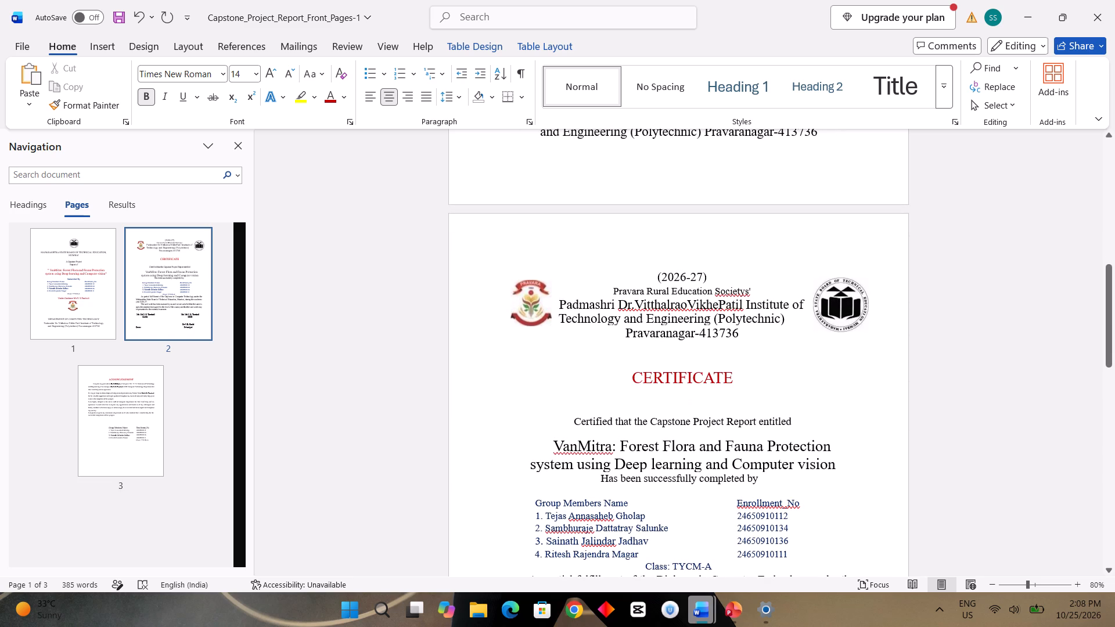
Delete one extra space before the project title "VanMitra: Forest Flora and Fauna Protection..." on the certificate page.
left_click(545, 444)
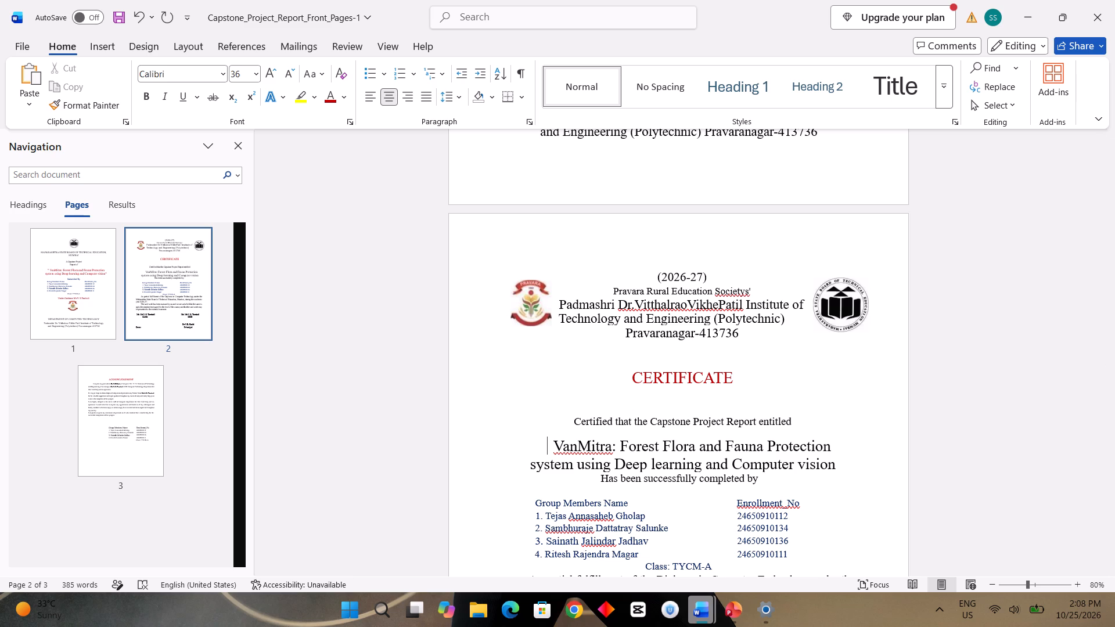
key("BackSpace")
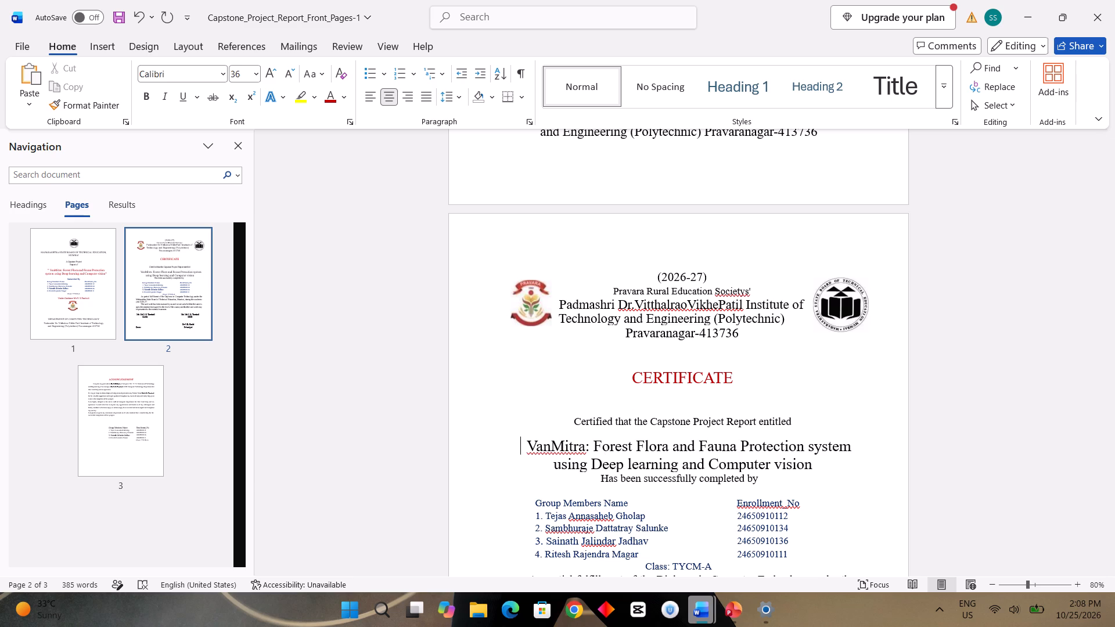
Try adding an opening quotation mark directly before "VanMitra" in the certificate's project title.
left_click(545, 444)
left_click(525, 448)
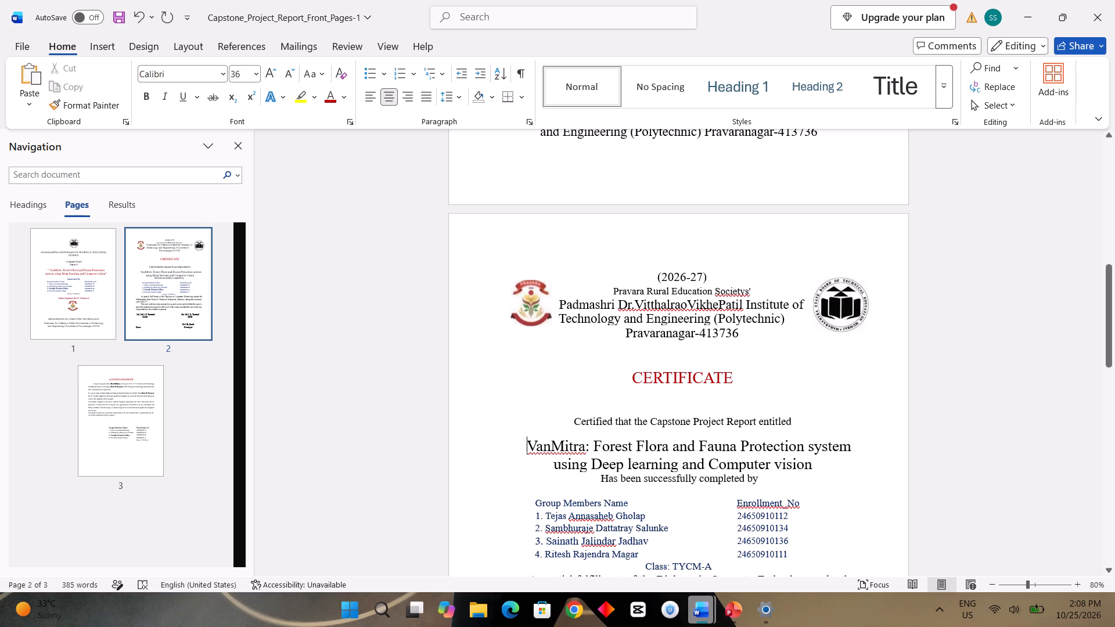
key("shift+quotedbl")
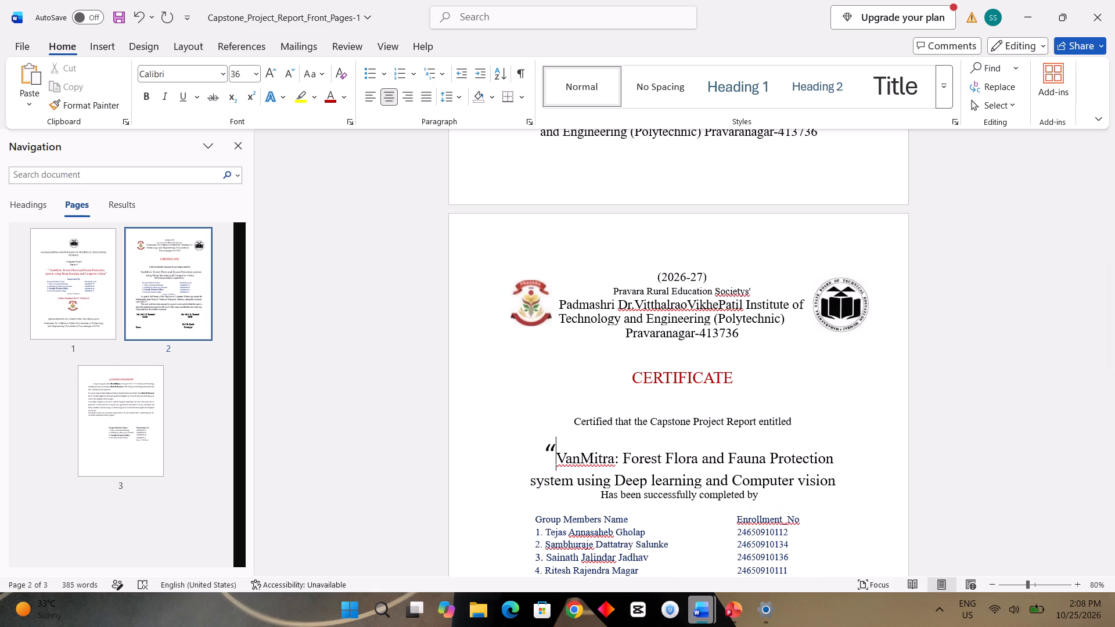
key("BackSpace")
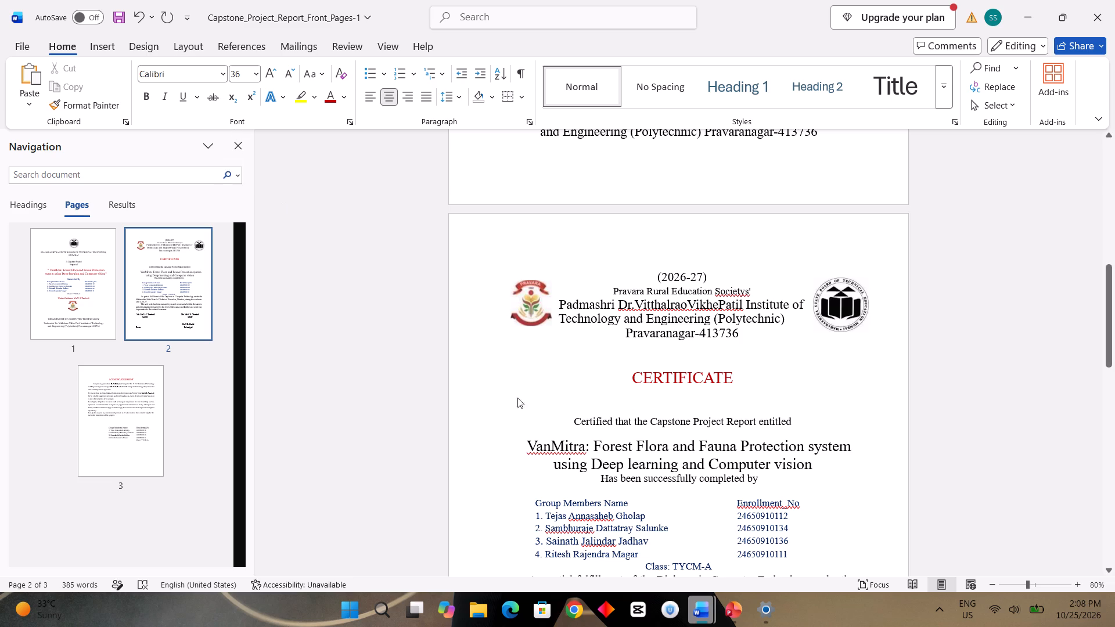
Copy the red quotation mark from the cover page's title and paste it at the start and end of the certificate's project title.
scroll(535, 343, "up", 1)
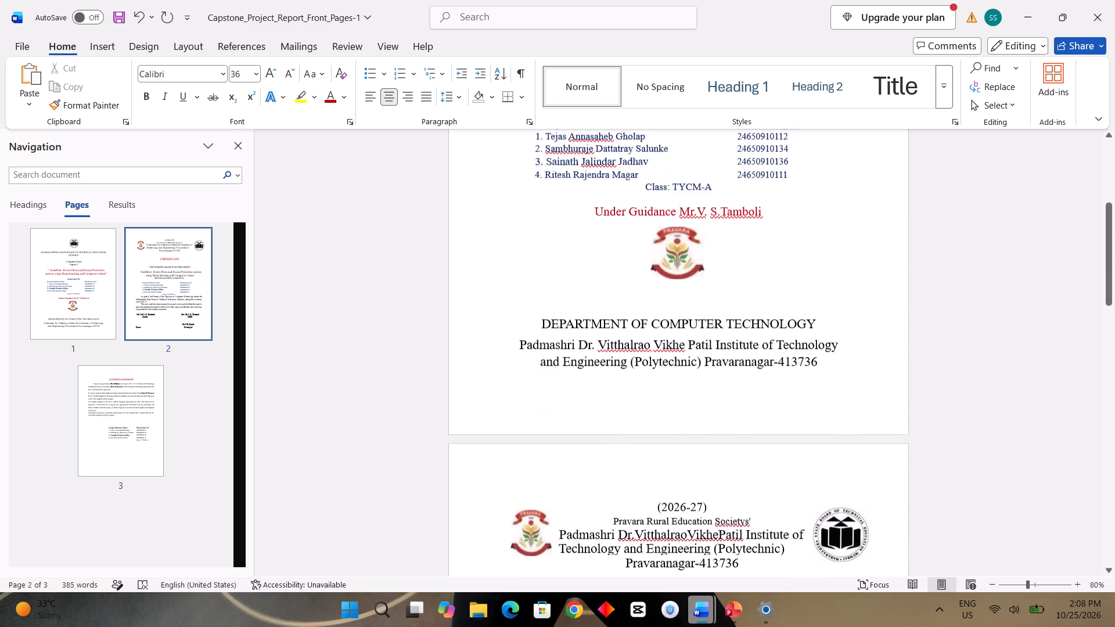
scroll(535, 343, "up", 2)
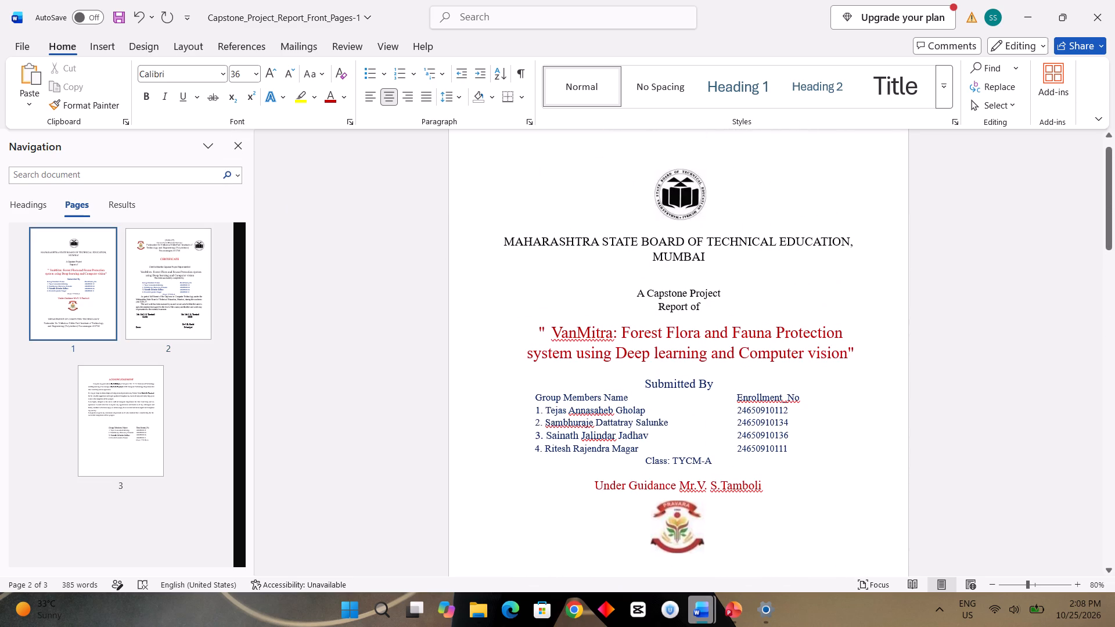
left_click(548, 330)
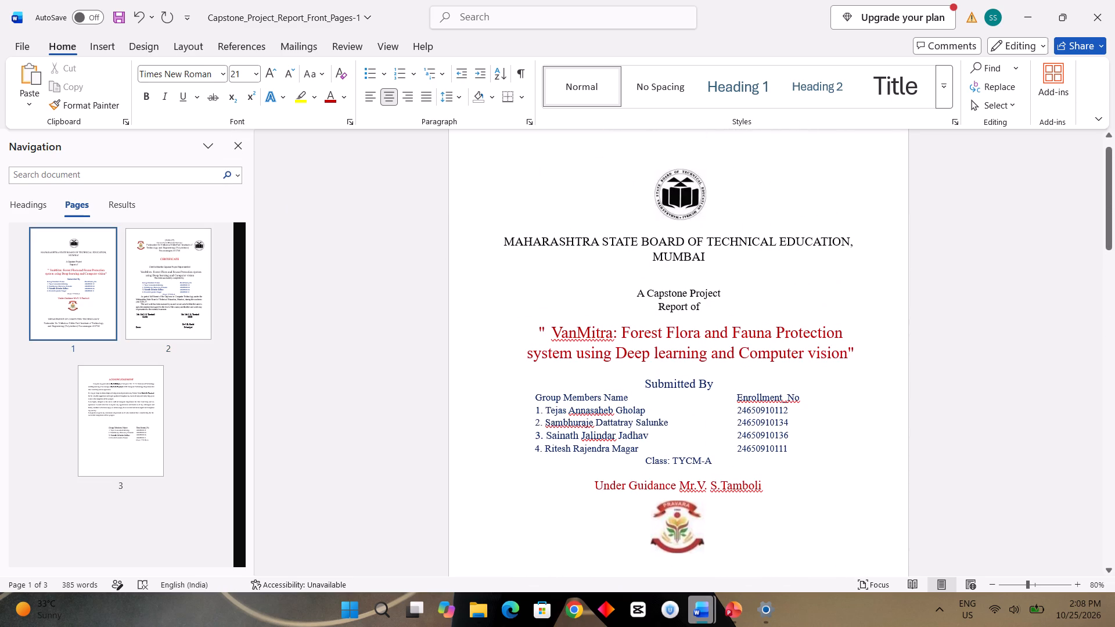
left_click_drag(546, 330, 521, 327)
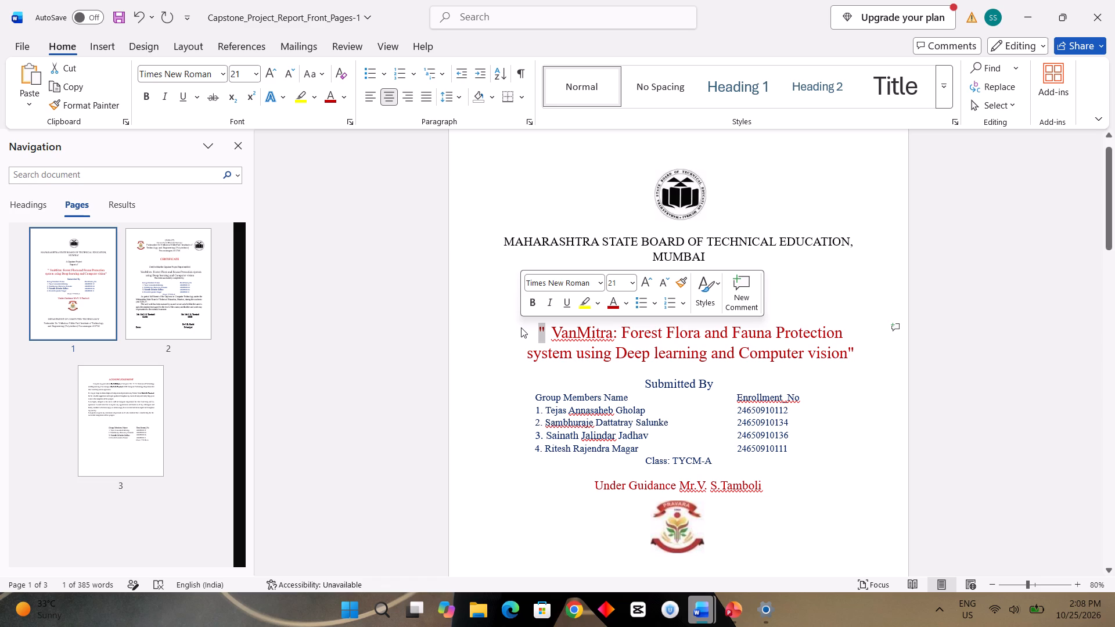
key("ctrl+c")
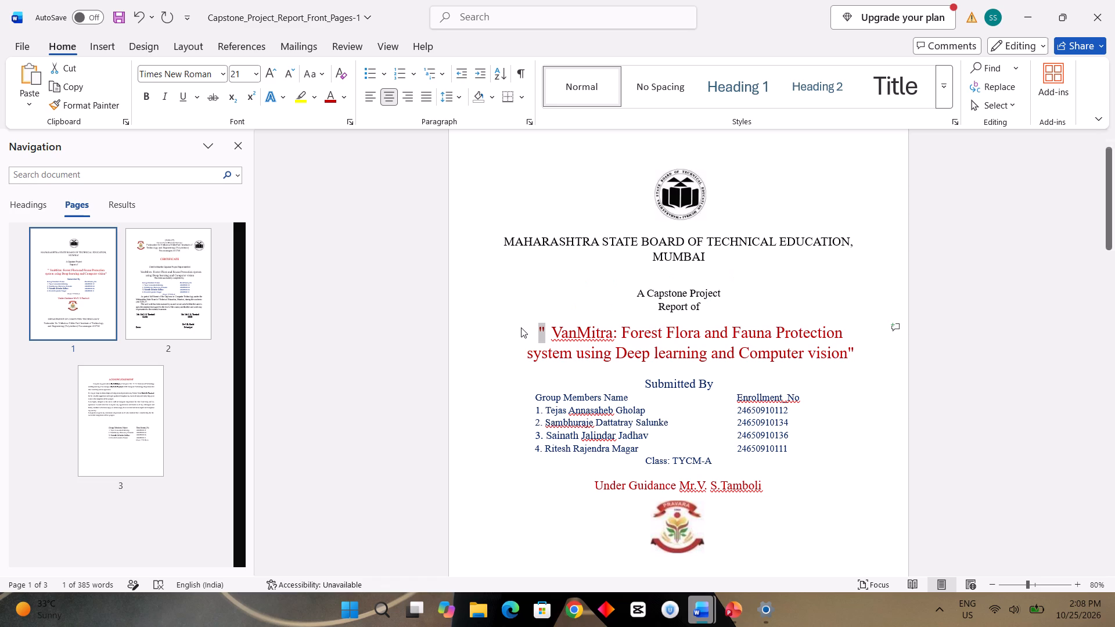
scroll(569, 426, "down", 1)
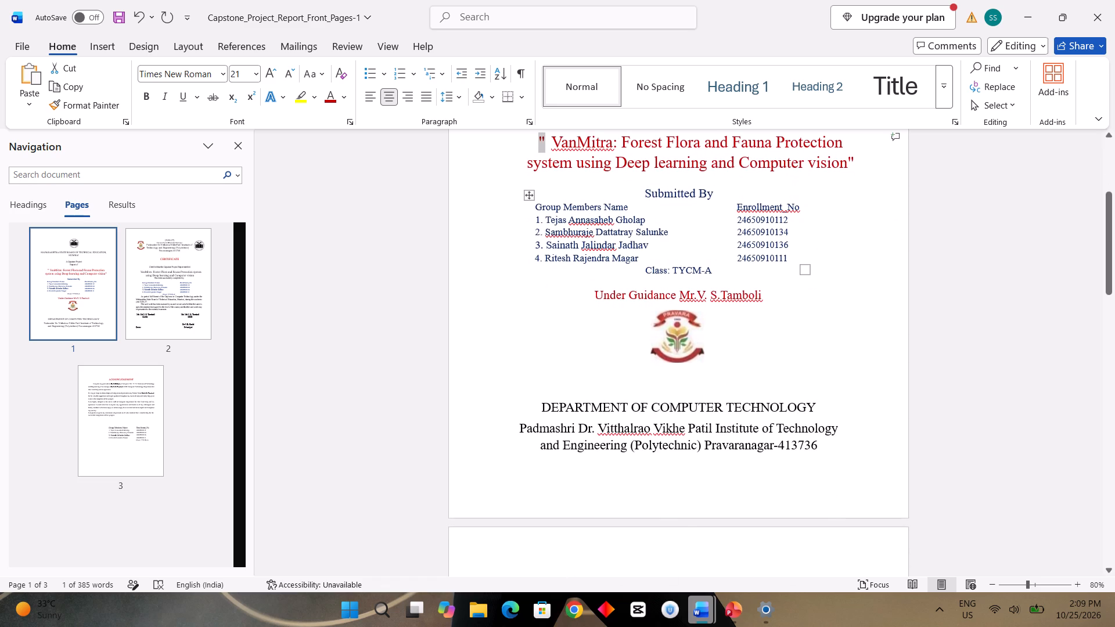
scroll(551, 403, "down", 3)
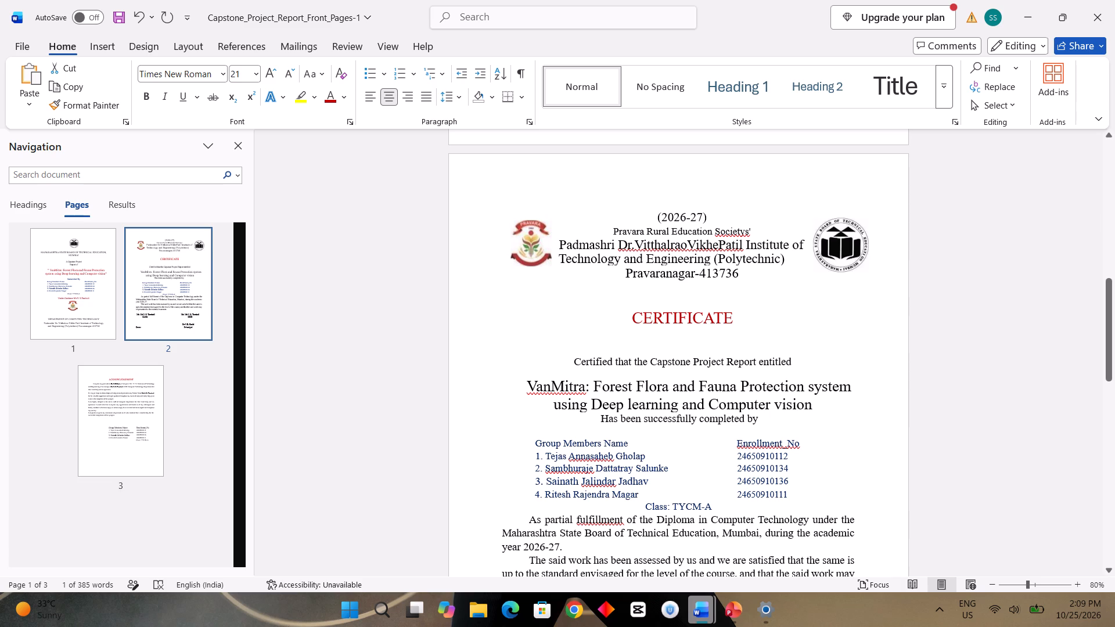
left_click(521, 377)
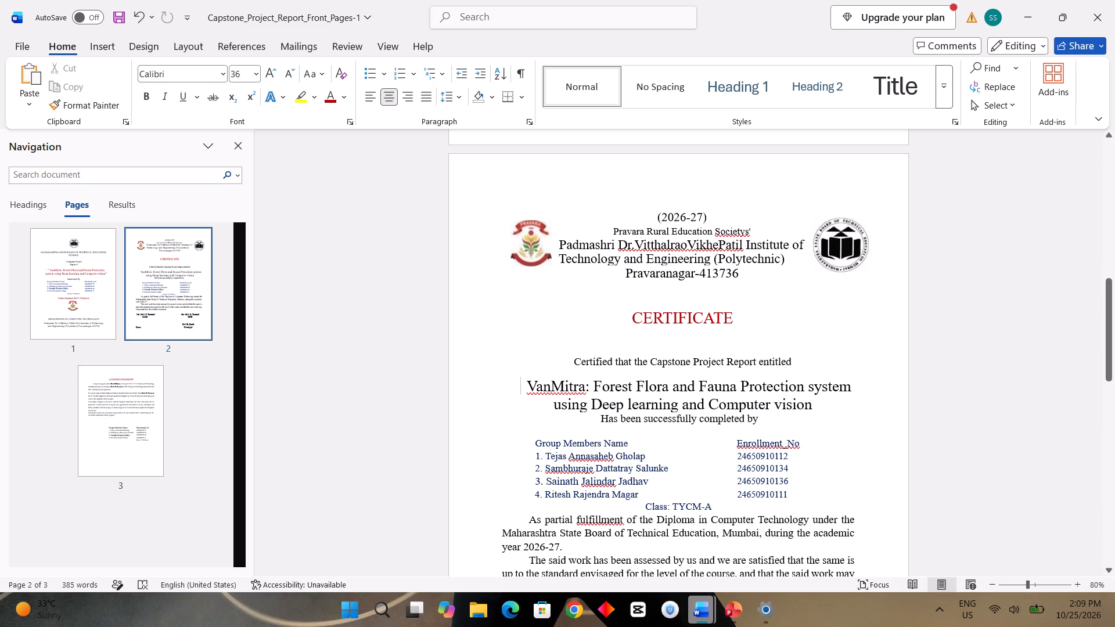
key("ctrl+c")
key("ctrl+v")
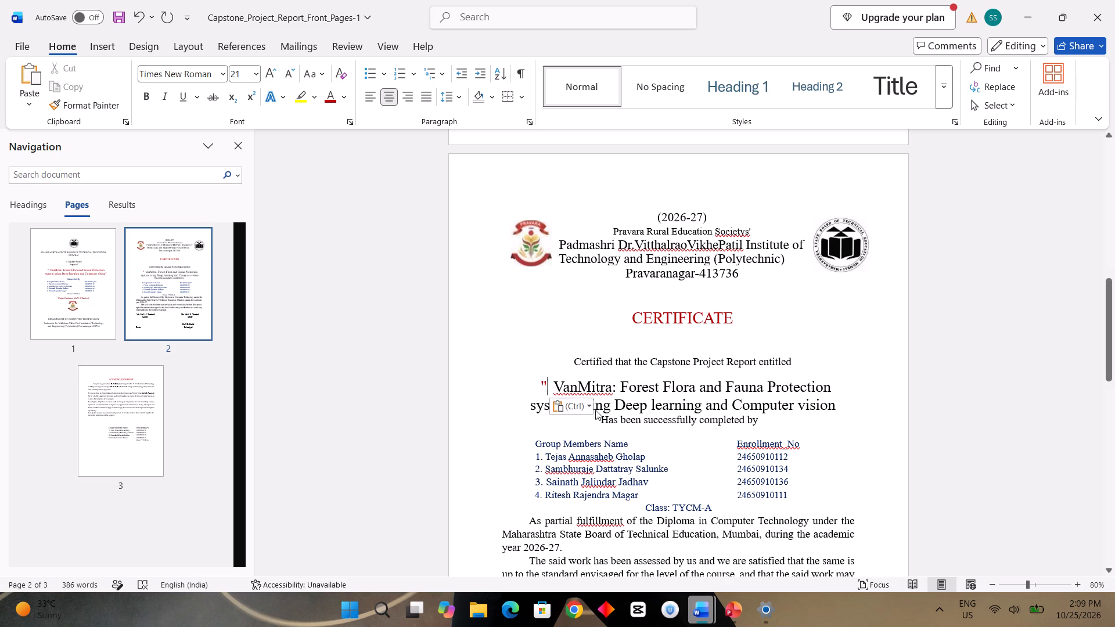
left_click(846, 401)
key("ctrl+v")
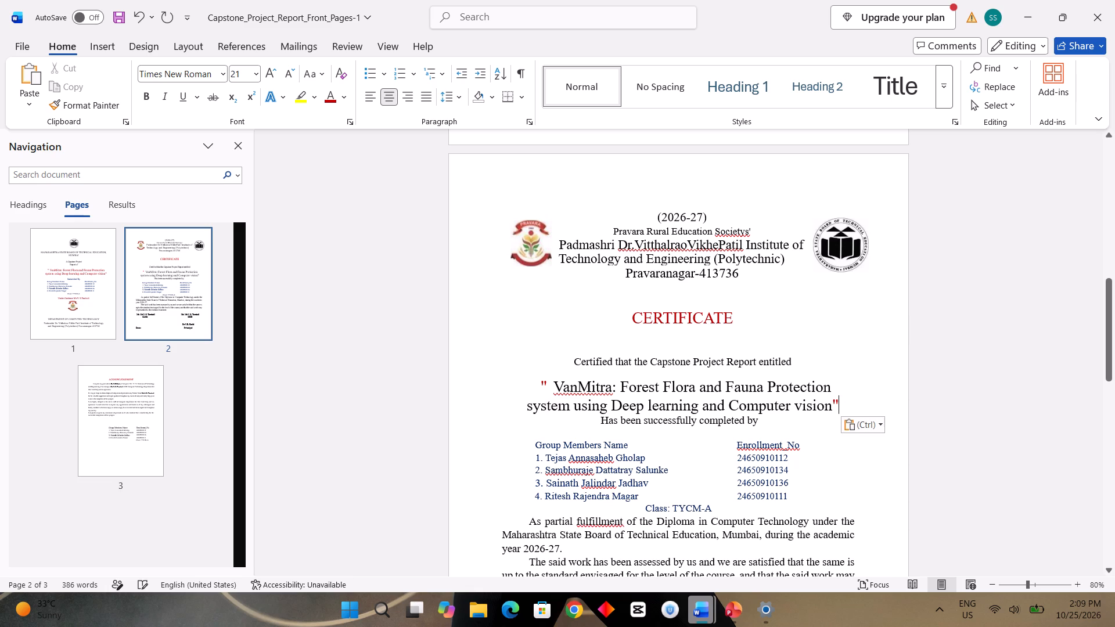
Delete the space between the opening quotation mark and "VanMitra" in the certificate's project title.
left_click(551, 386)
key("BackSpace")
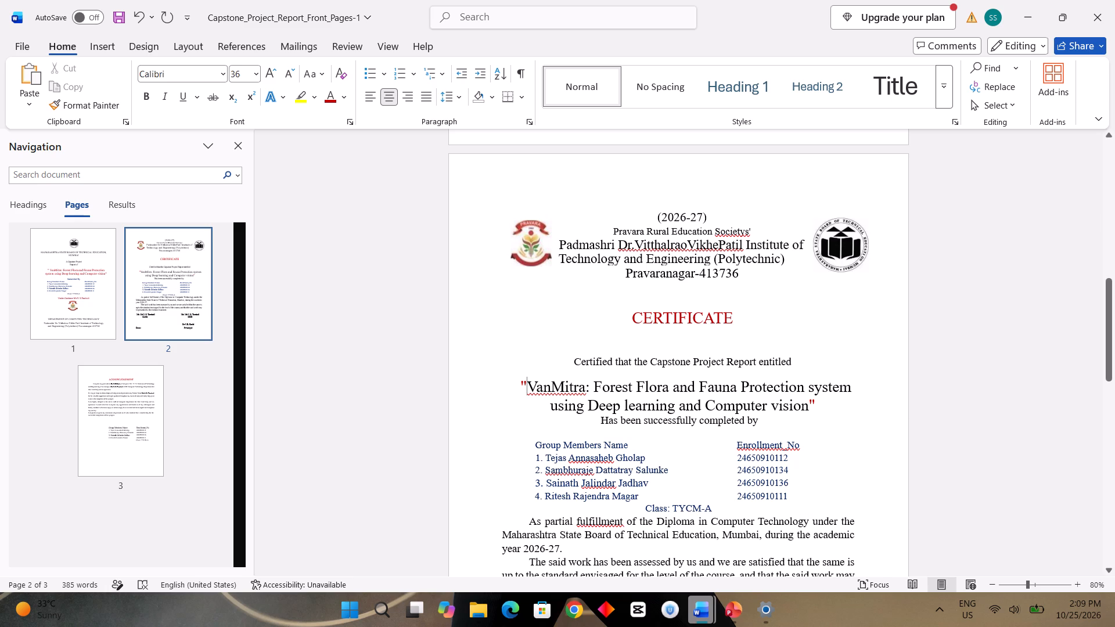
Colour the certificate page's whole project title, "VanMitra: Forest Flora and Fauna Protection system using Deep learning and Computer vision", dark red like its quotation marks.
left_click_drag(816, 402, 672, 362)
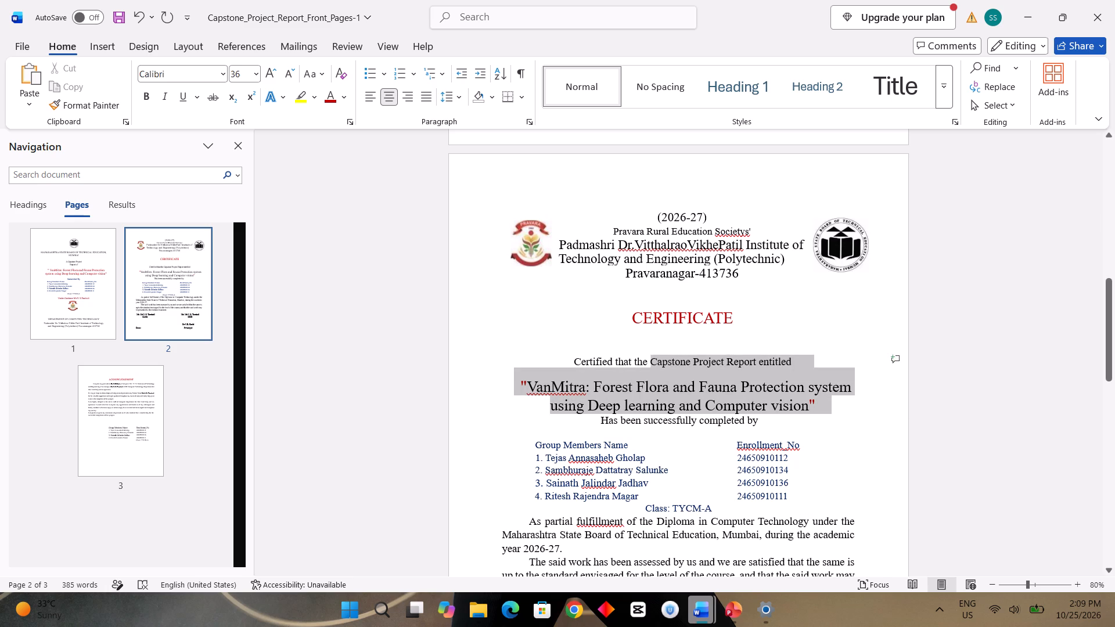
left_click_drag(672, 362, 511, 392)
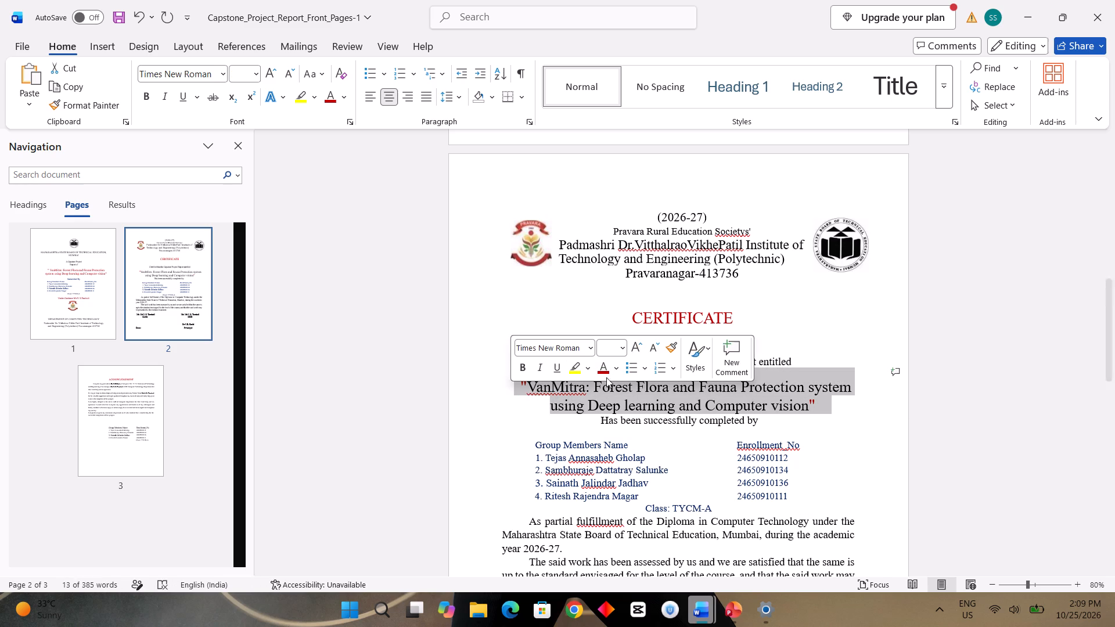
left_click(606, 369)
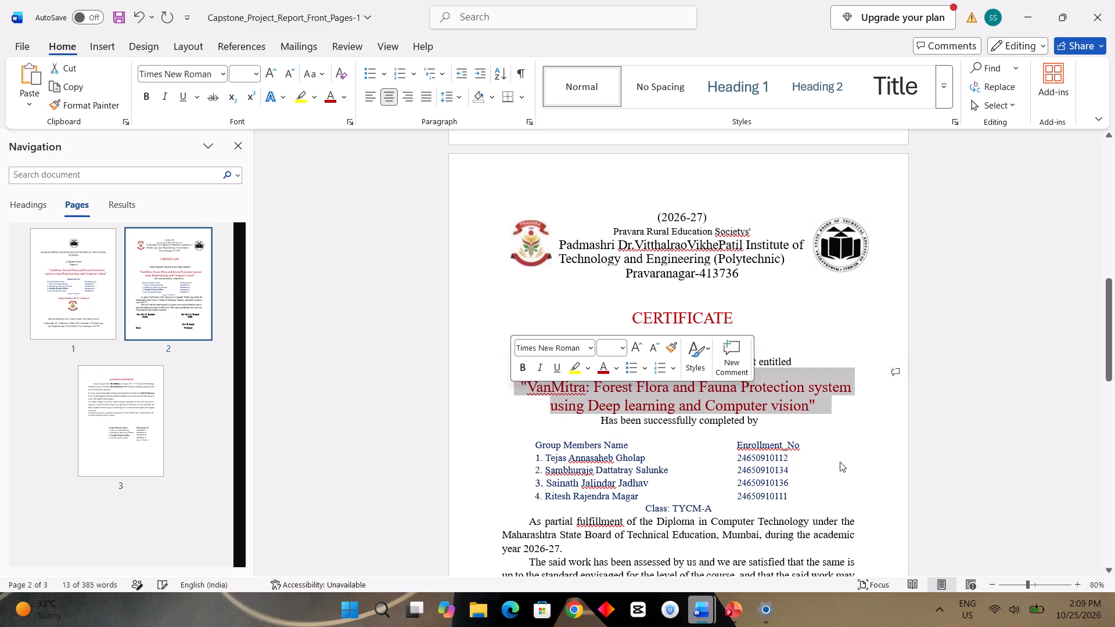
left_click(852, 442)
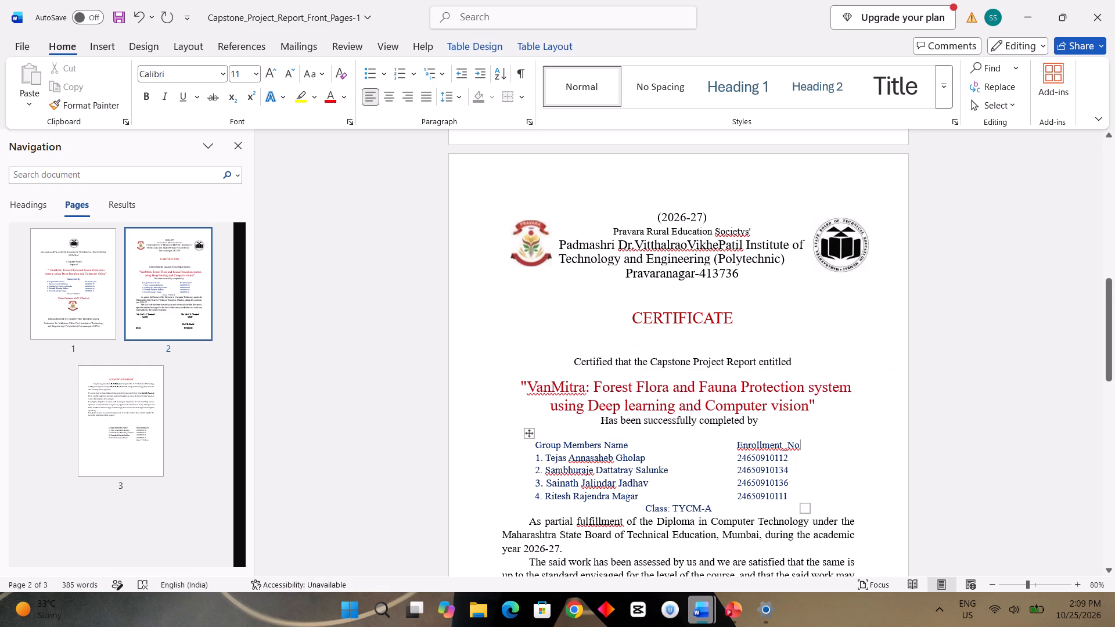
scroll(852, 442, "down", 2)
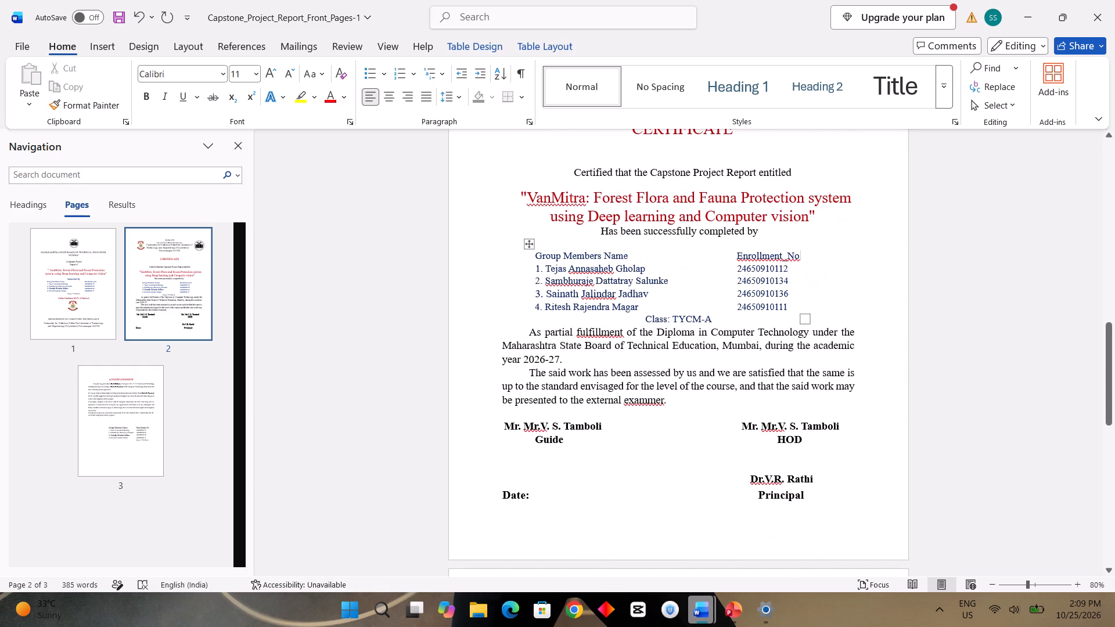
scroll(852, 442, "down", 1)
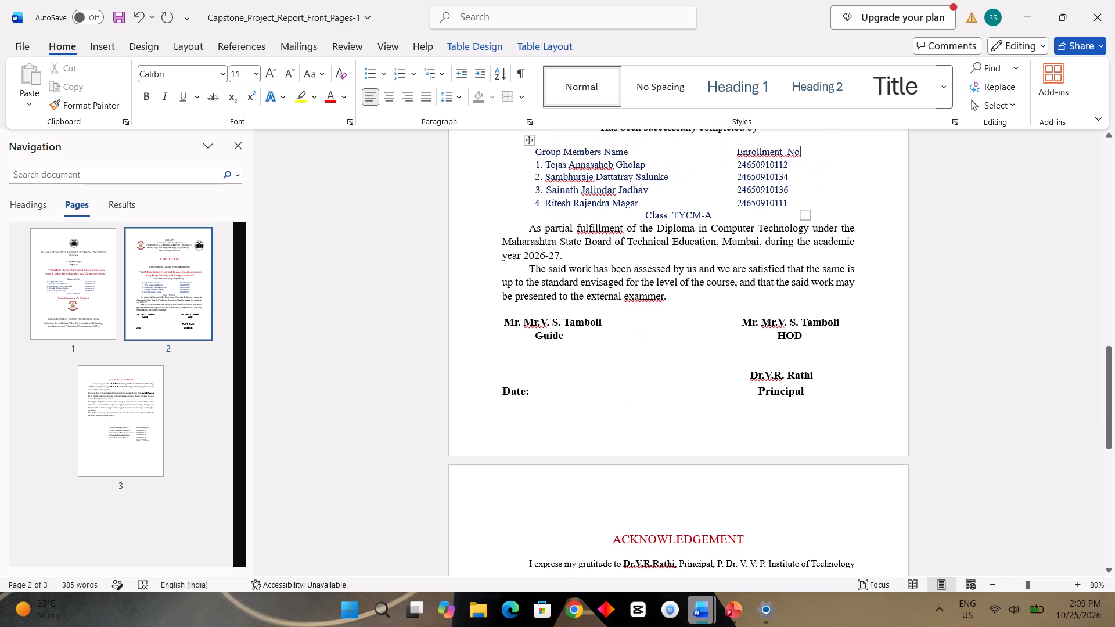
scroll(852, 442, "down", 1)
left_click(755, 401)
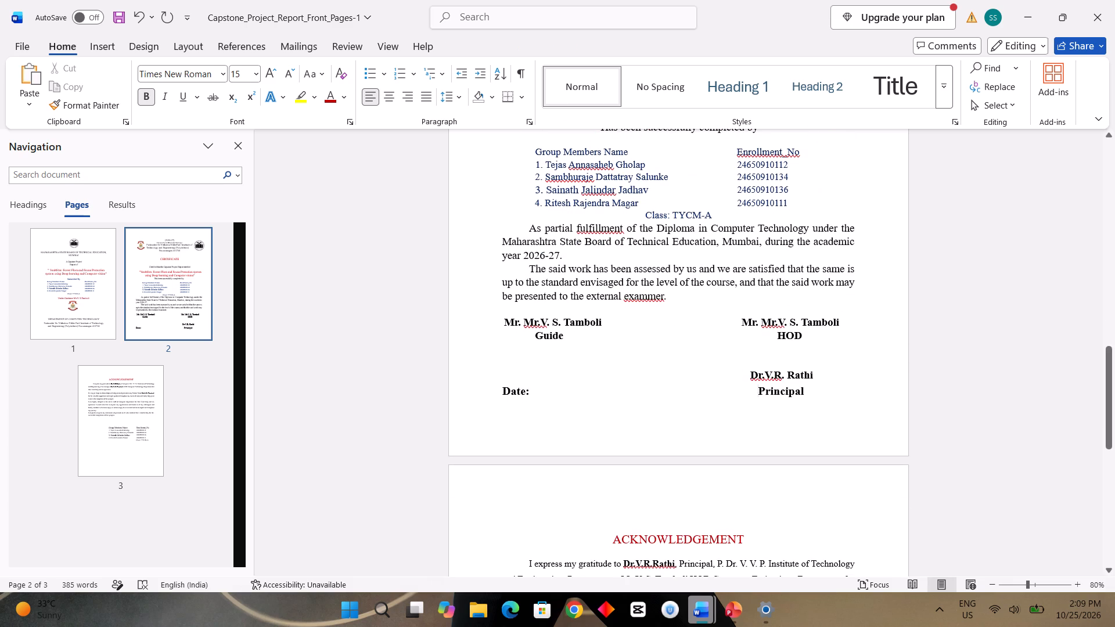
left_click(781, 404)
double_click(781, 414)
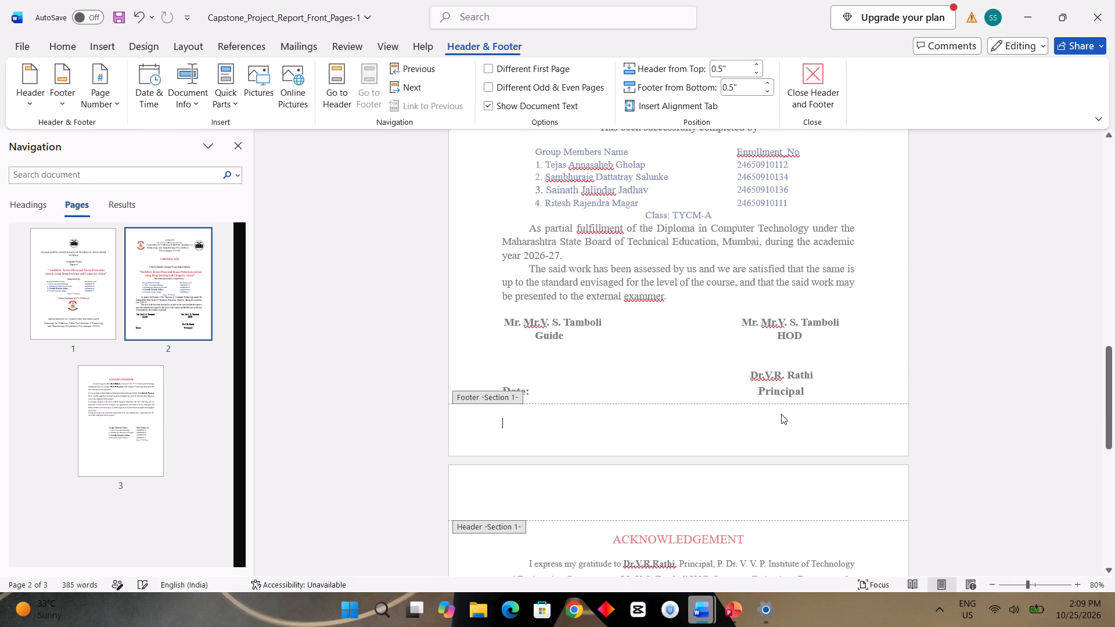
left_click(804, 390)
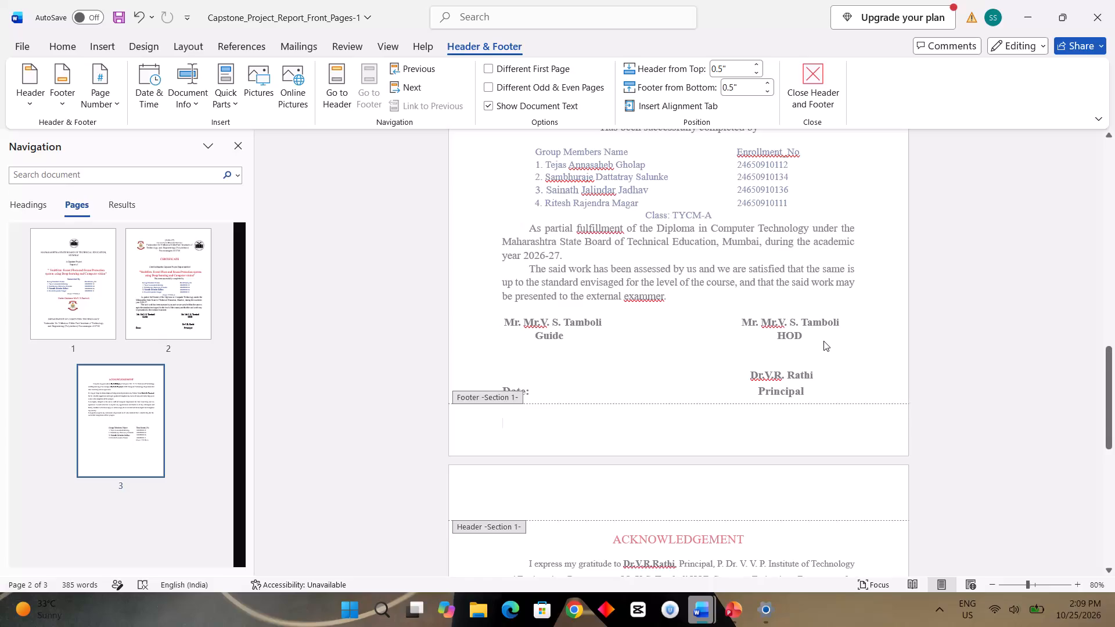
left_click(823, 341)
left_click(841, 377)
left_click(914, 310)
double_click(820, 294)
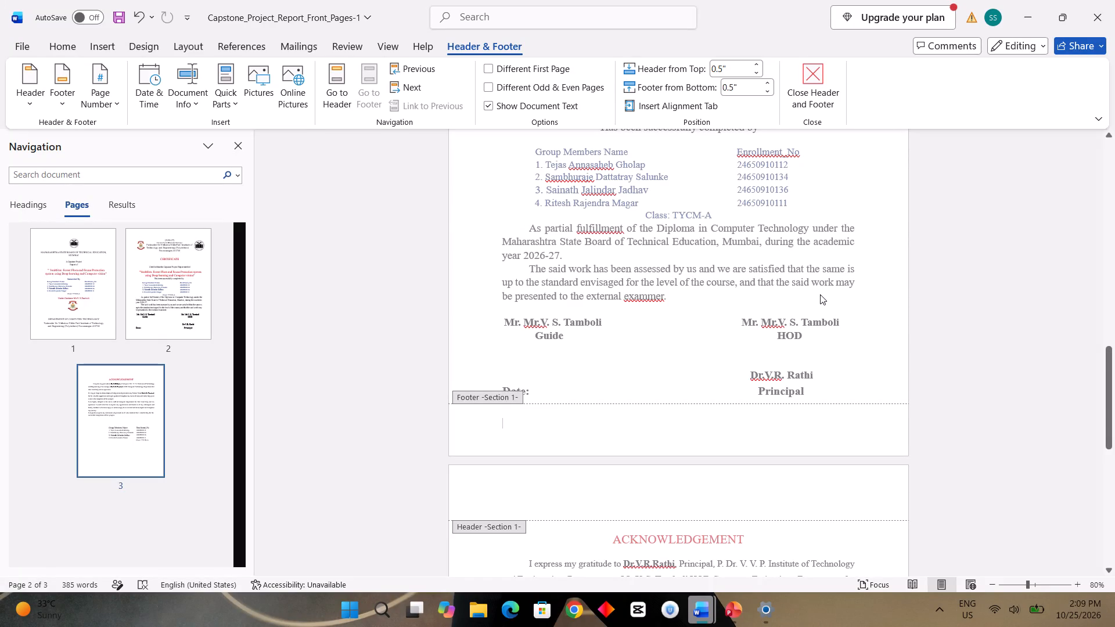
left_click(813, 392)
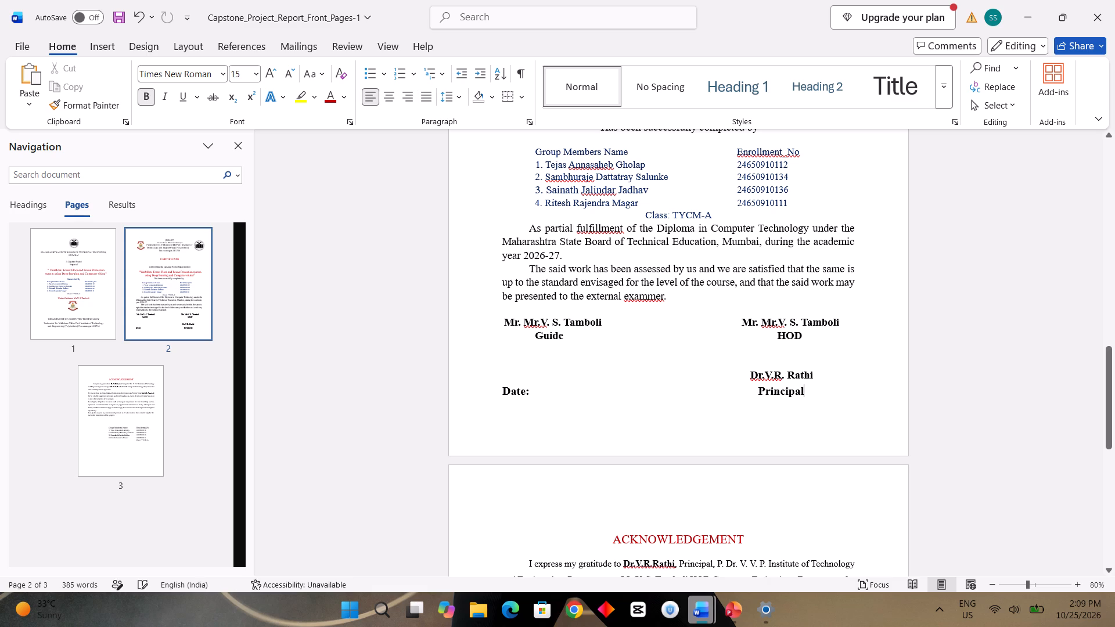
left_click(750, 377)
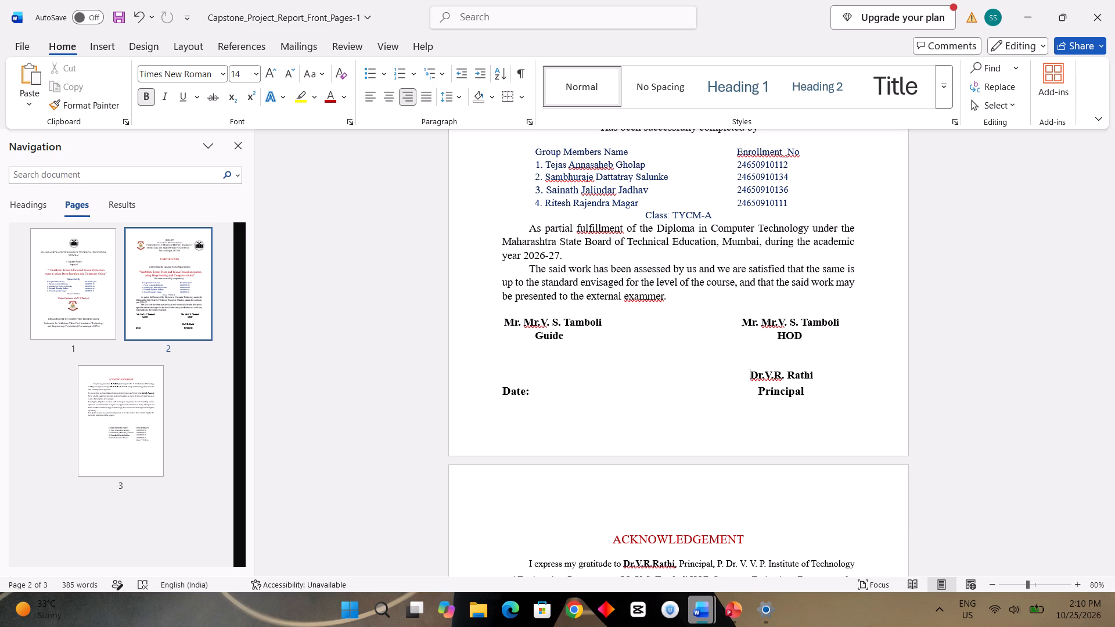
Compare the project title, group member list and guide line on the cover page with the certificate page.
scroll(757, 375, "up", 1)
left_click(823, 278)
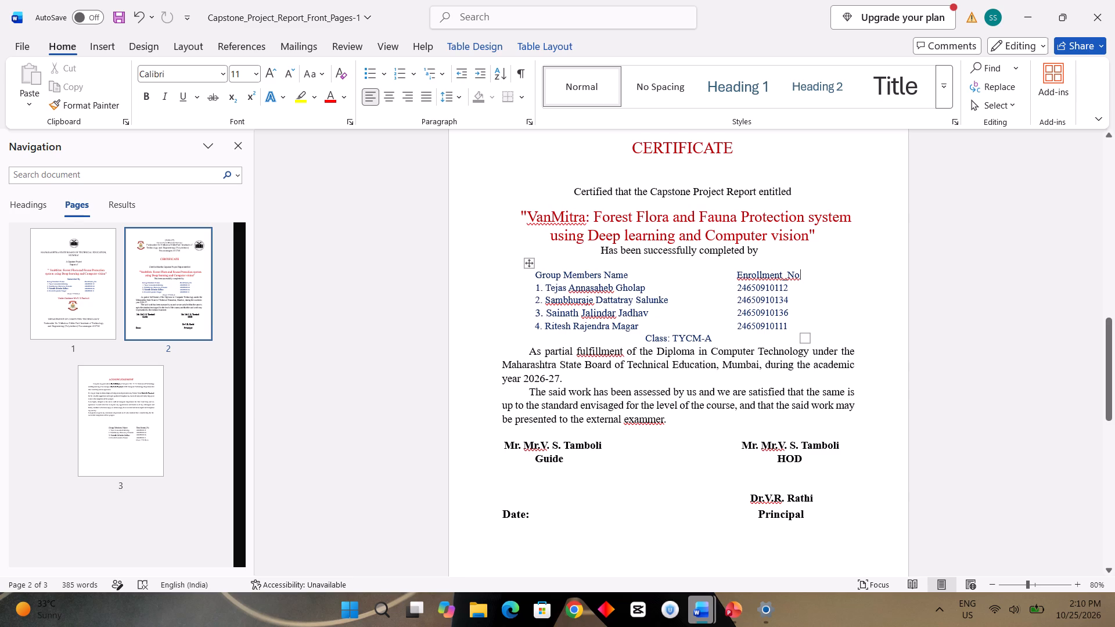
scroll(825, 298, "up", 6)
scroll(825, 298, "down", 1)
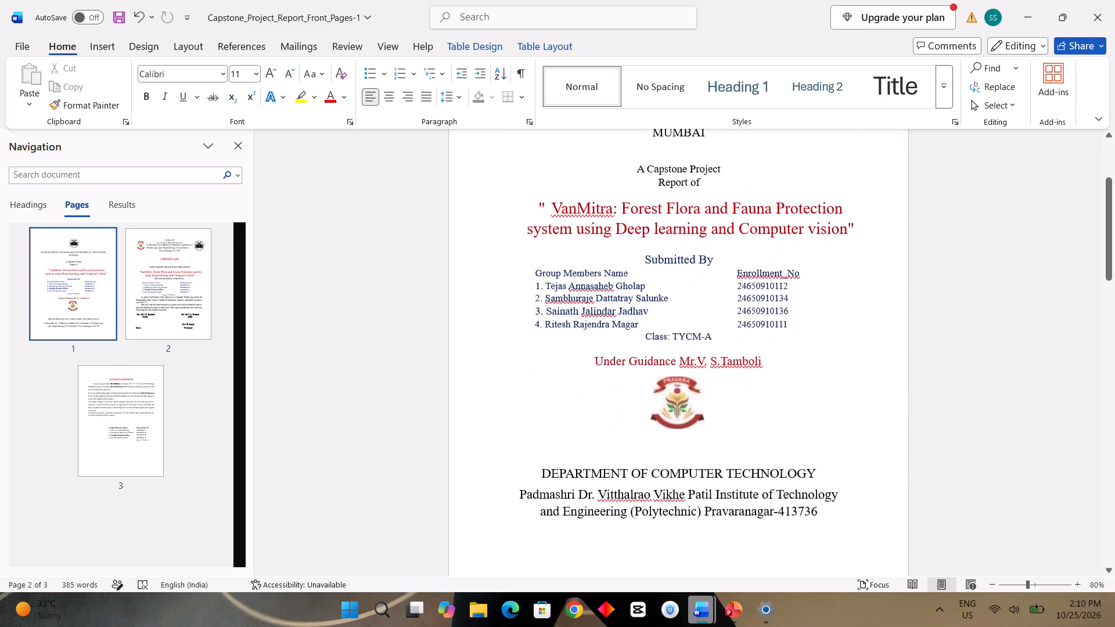
scroll(825, 298, "down", 1)
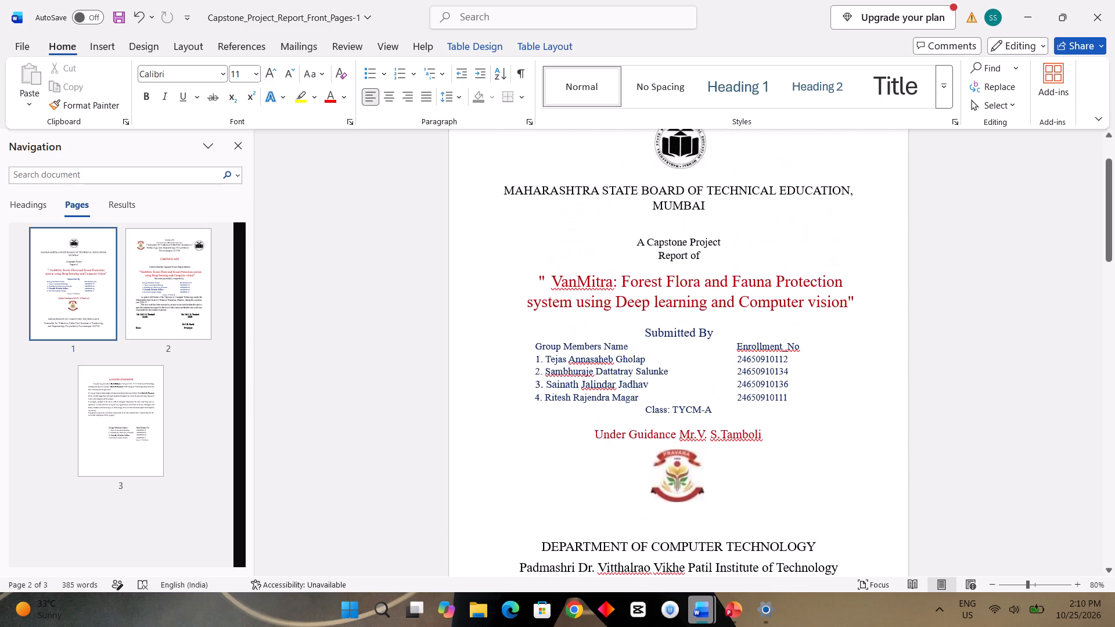
scroll(825, 298, "down", 1)
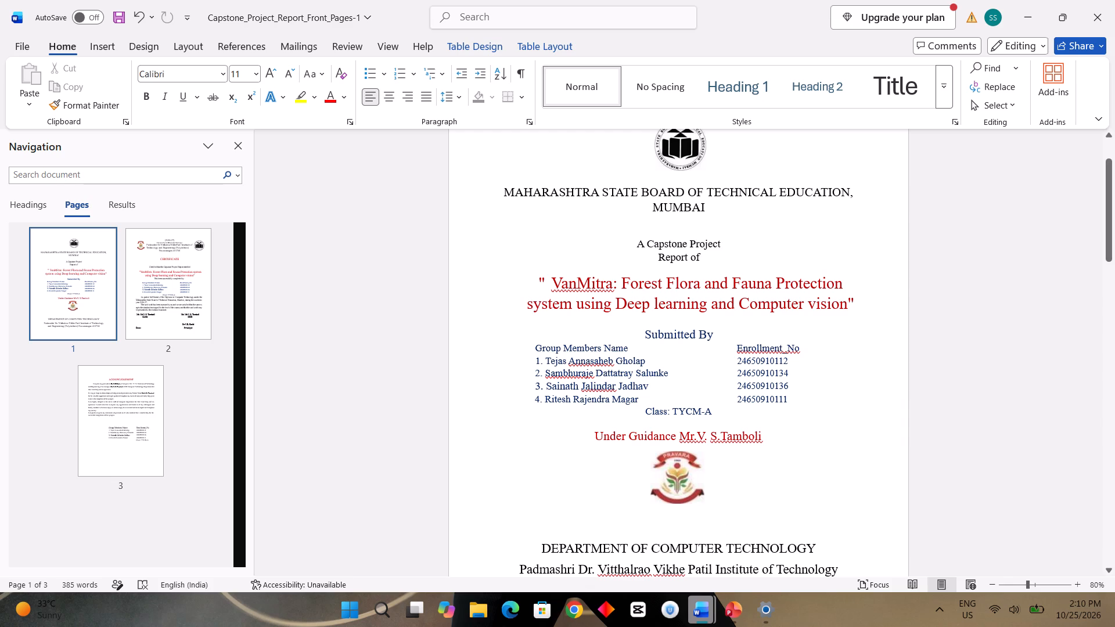
scroll(825, 298, "down", 1)
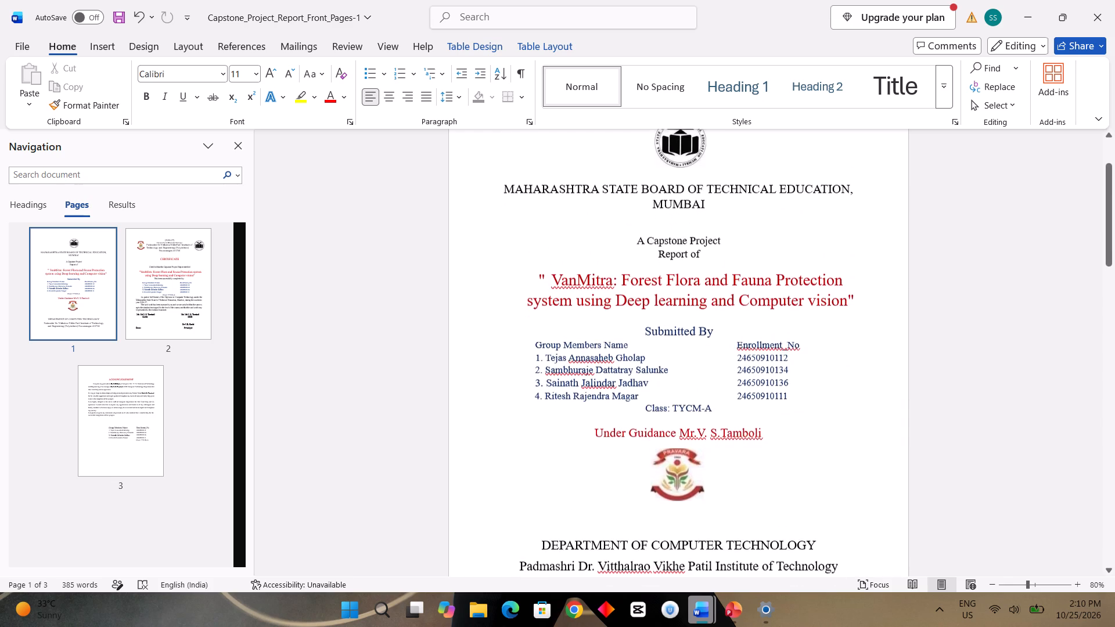
scroll(825, 298, "down", 1)
scroll(825, 298, "up", 1)
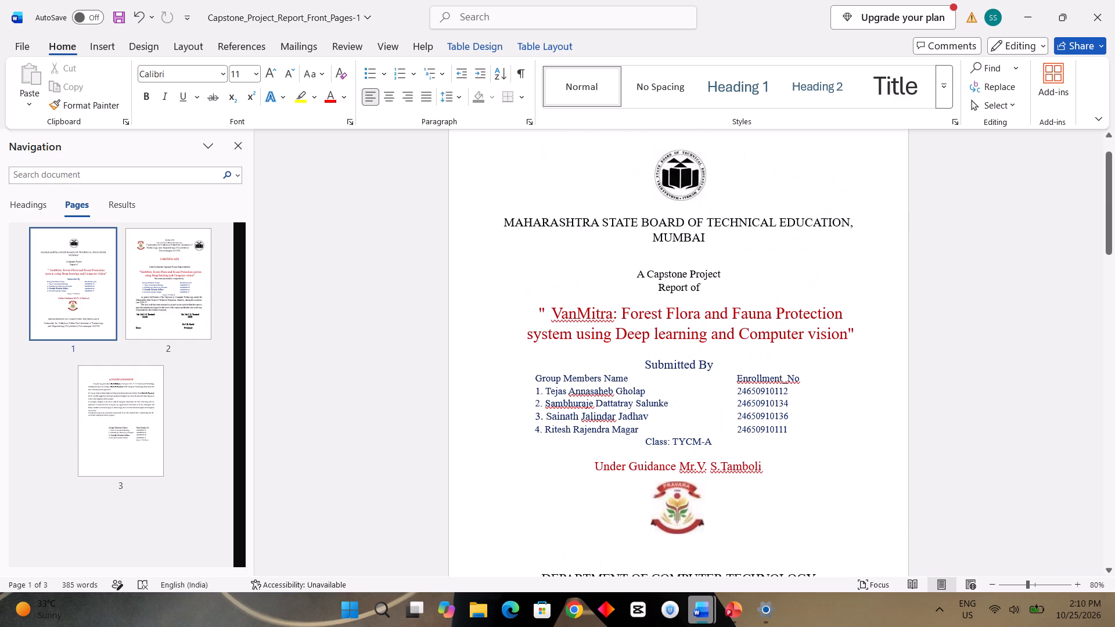
Begin filling in the date after "Date:" at the bottom of the certificate page, starting with the digit 2.
scroll(825, 298, "down", 2)
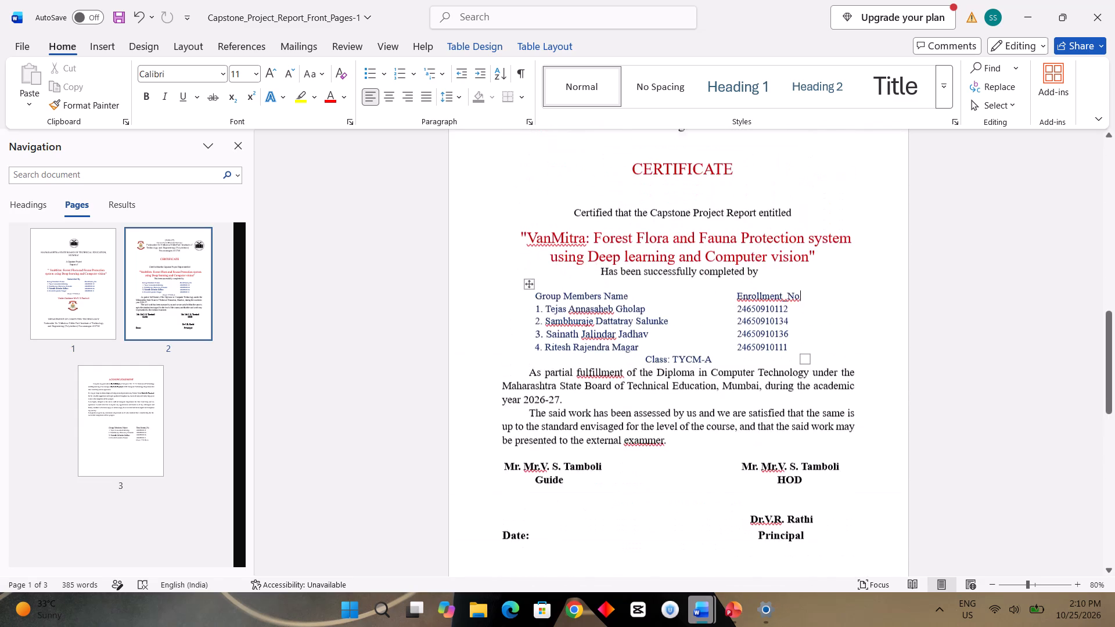
scroll(825, 298, "down", 2)
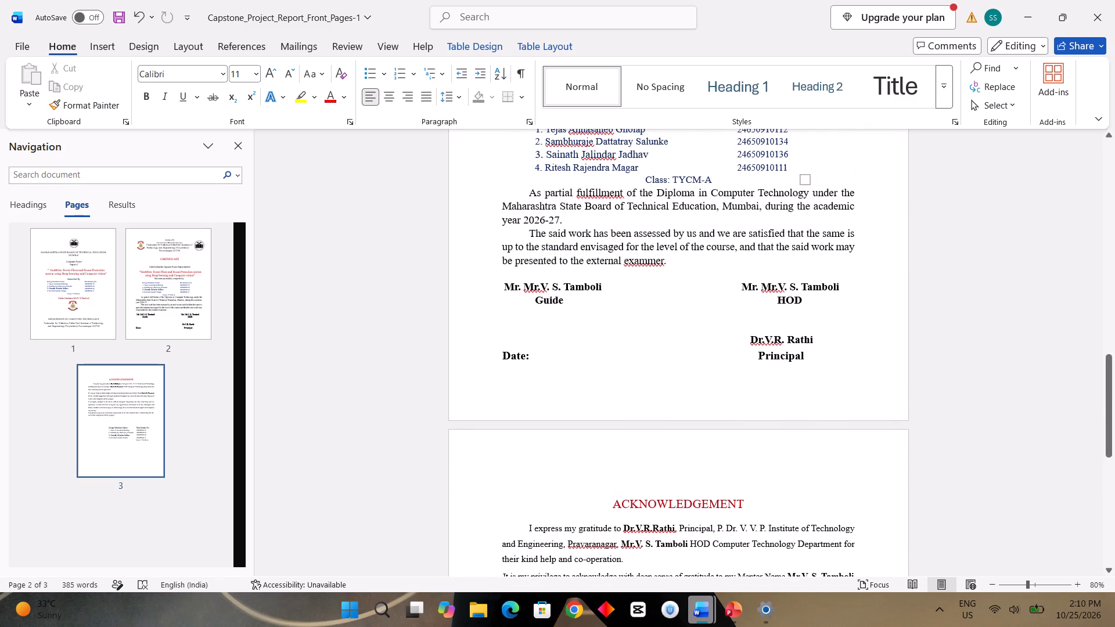
left_click(543, 358)
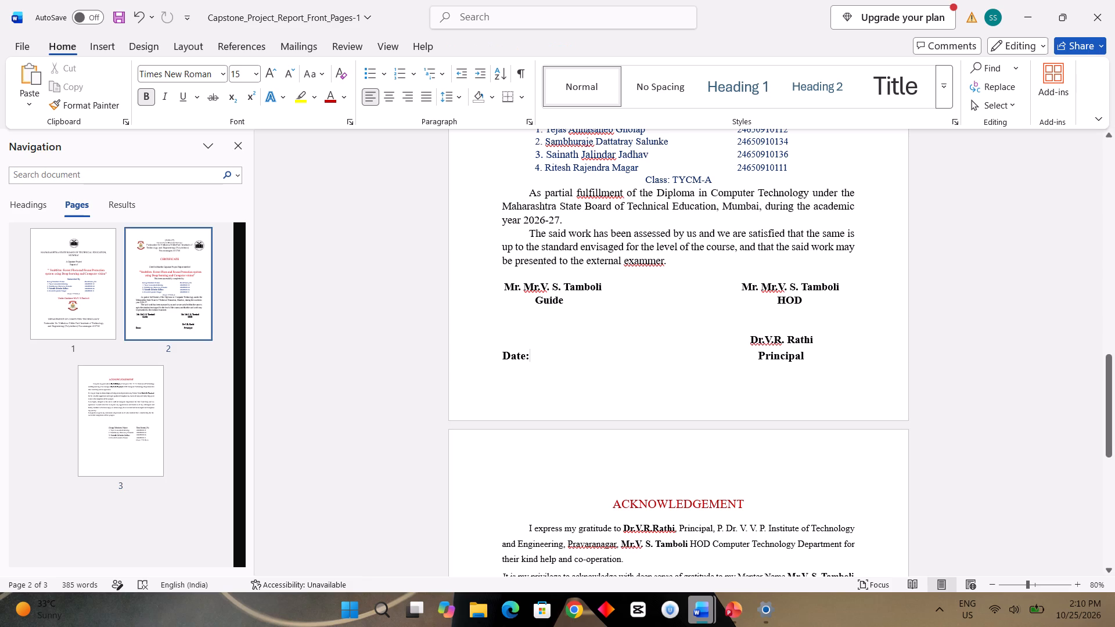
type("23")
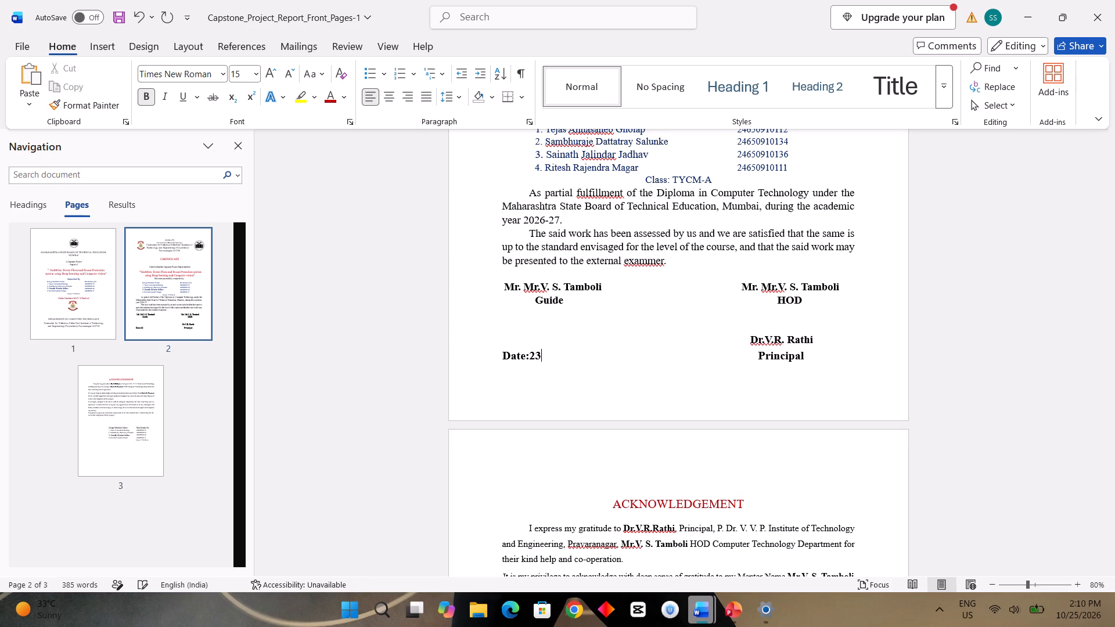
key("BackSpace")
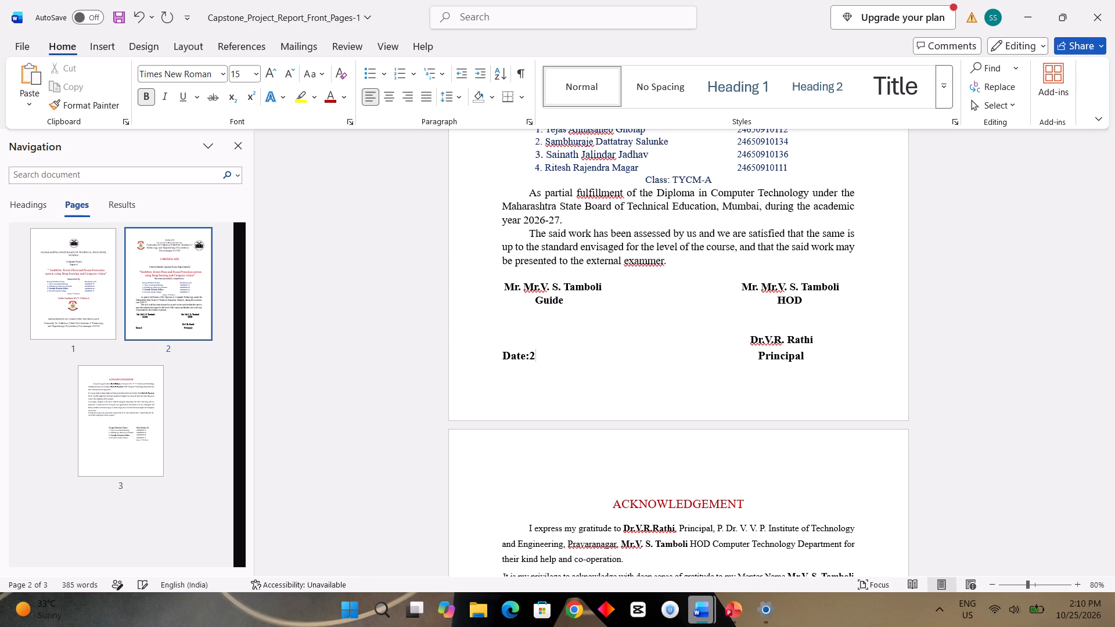
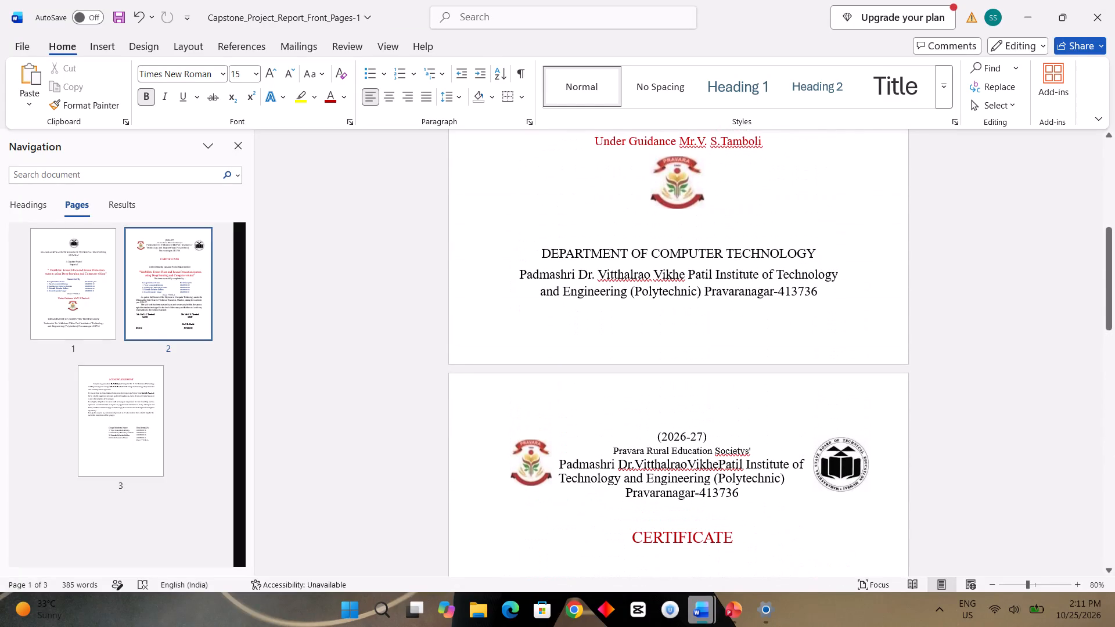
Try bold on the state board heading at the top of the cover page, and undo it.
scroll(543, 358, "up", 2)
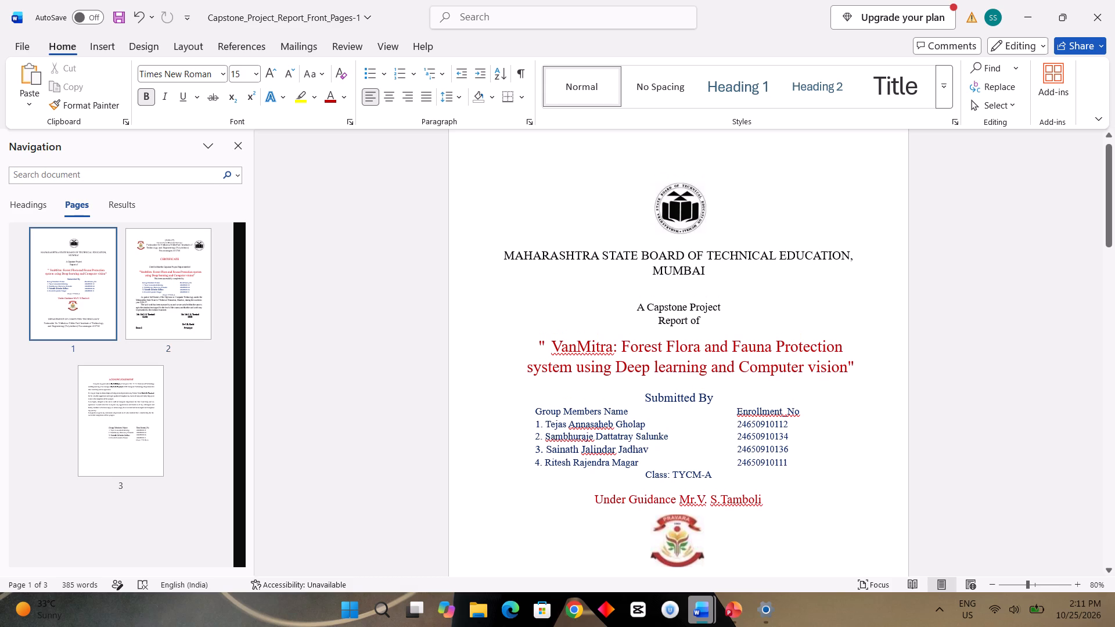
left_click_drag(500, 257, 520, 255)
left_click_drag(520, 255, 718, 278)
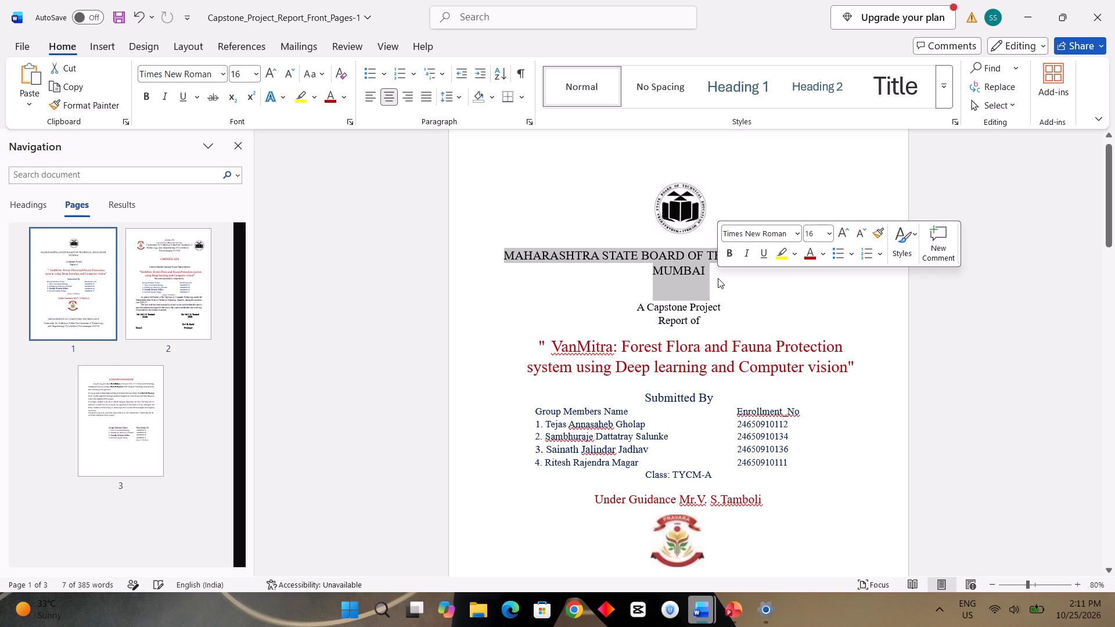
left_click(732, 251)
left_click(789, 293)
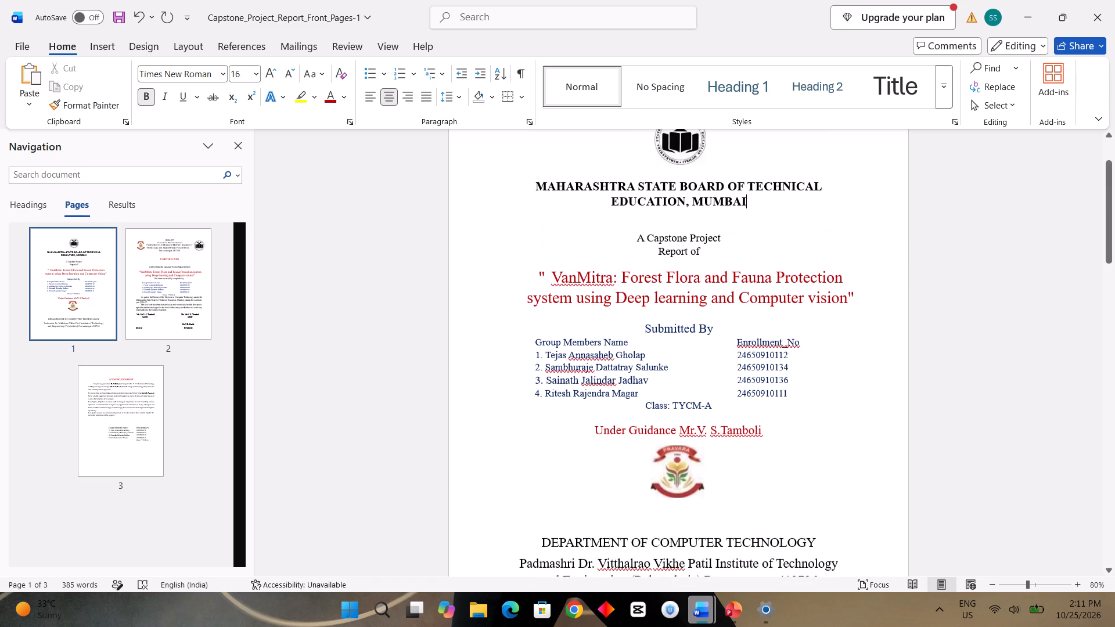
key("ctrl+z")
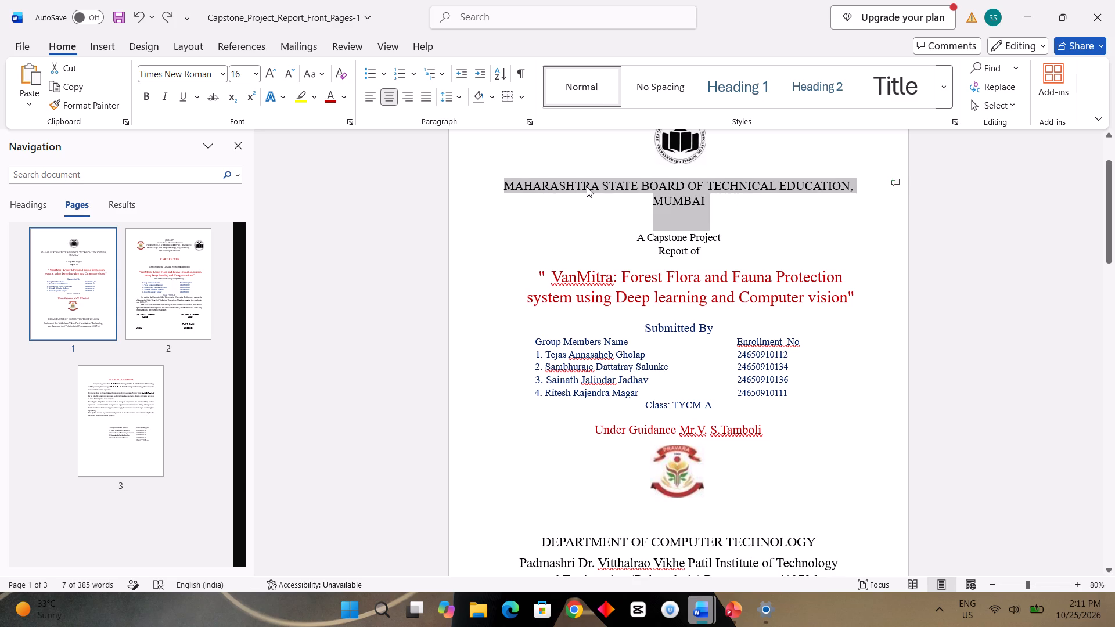
Make the cover page heading "MAHARASHTRA STATE BOARD OF TECHNICAL EDUCATION, MUMBAI" bold.
left_click(524, 190)
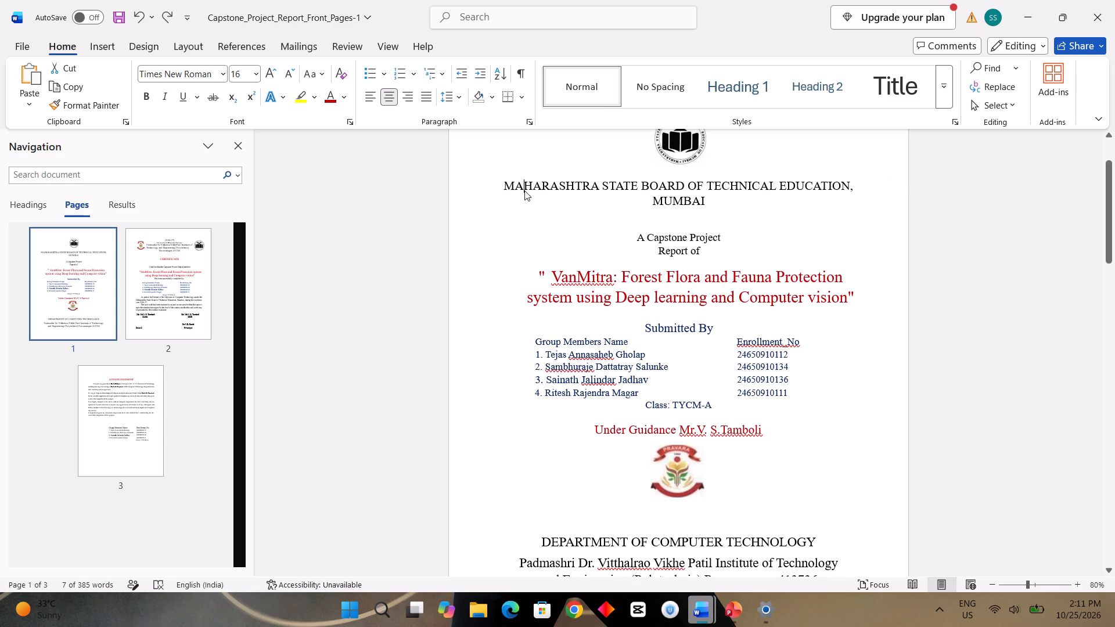
left_click_drag(504, 186, 668, 204)
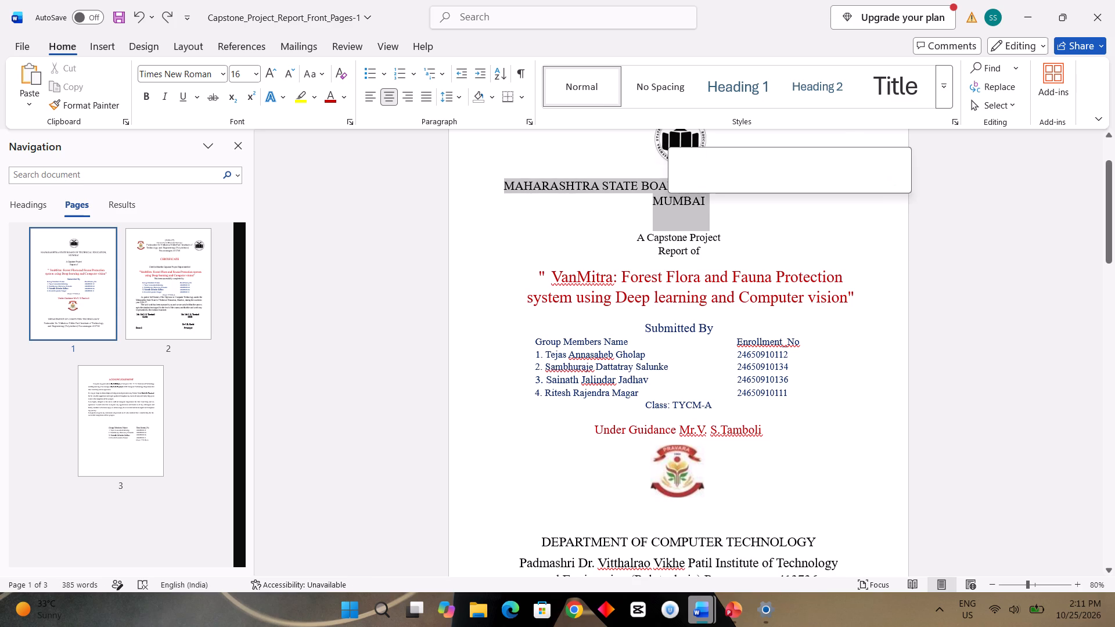
left_click(682, 180)
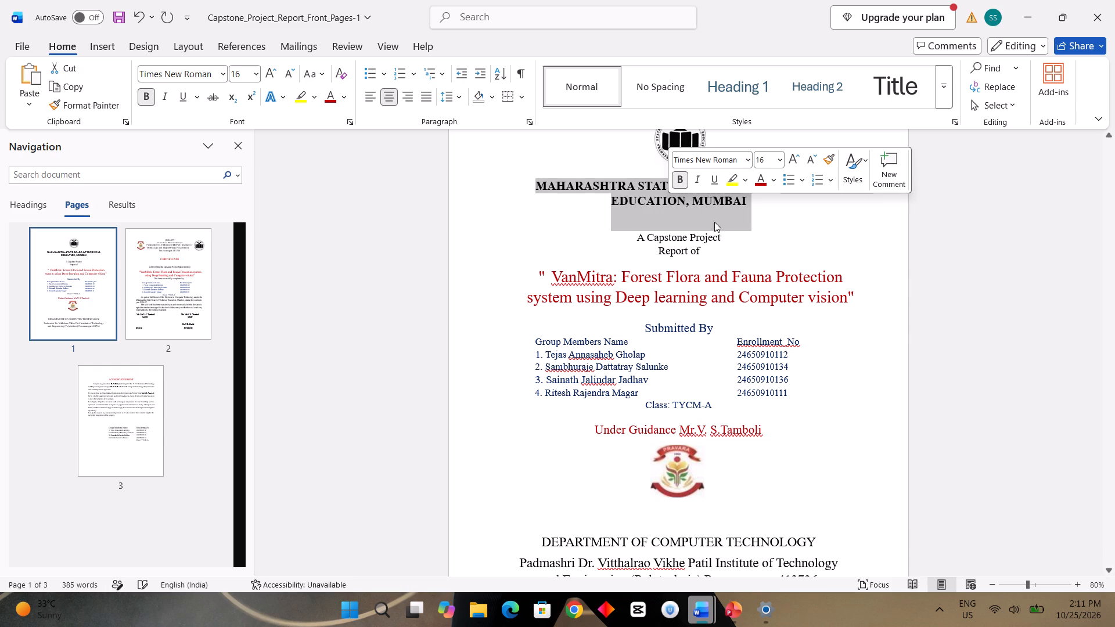
left_click(774, 248)
Make the two lines "A Capstone Project" and "Report of" on the cover page bold.
scroll(743, 290, "down", 1)
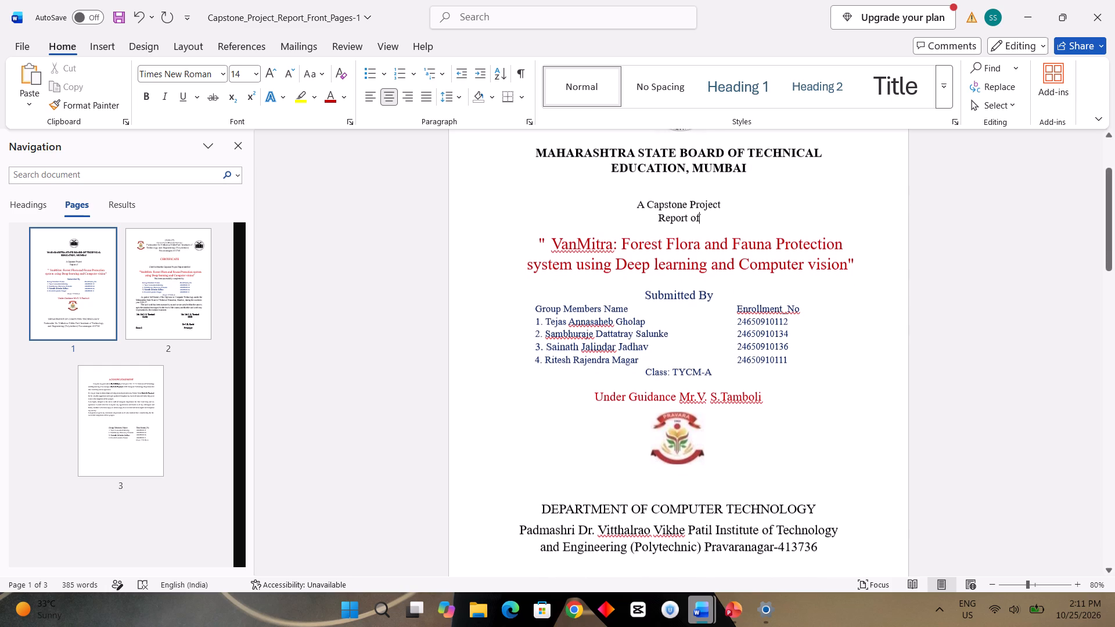
left_click_drag(642, 199, 640, 201)
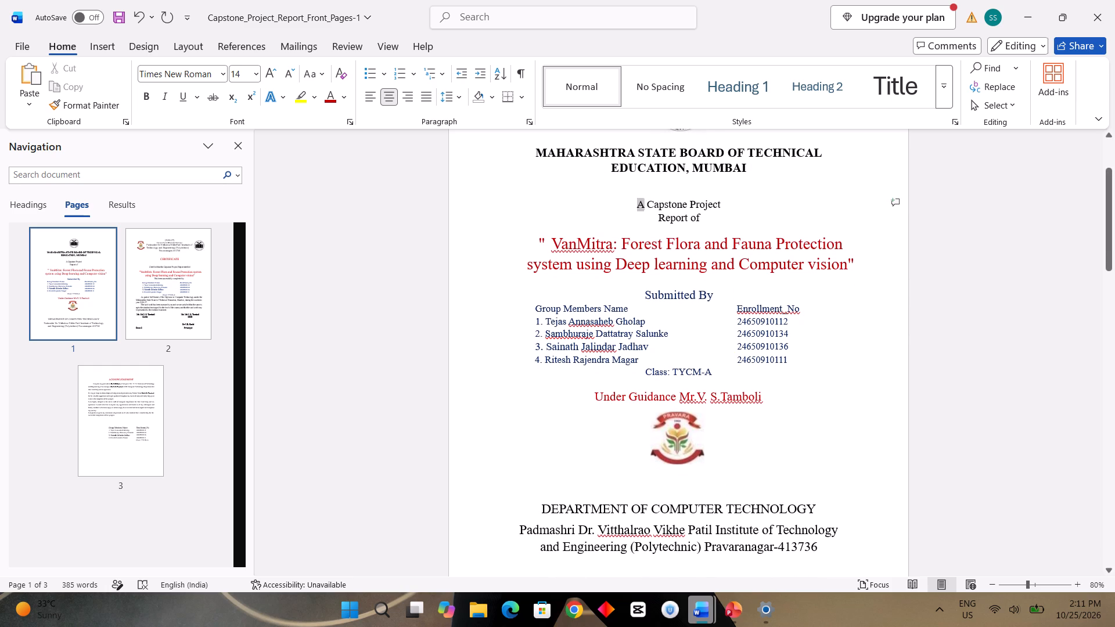
left_click_drag(640, 201, 695, 225)
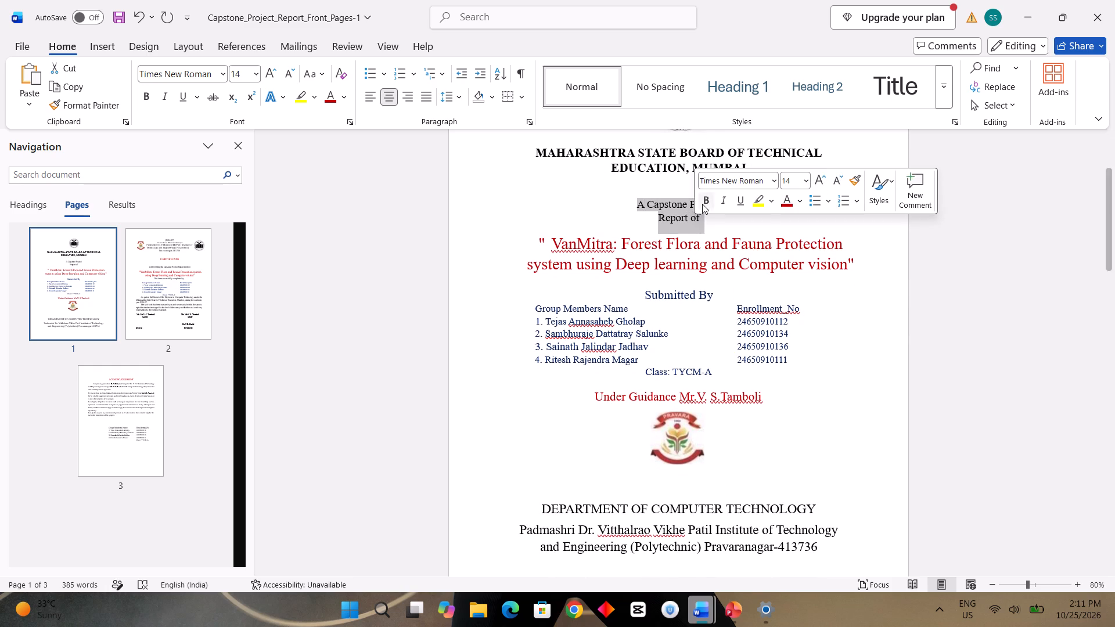
left_click(702, 203)
left_click(702, 203)
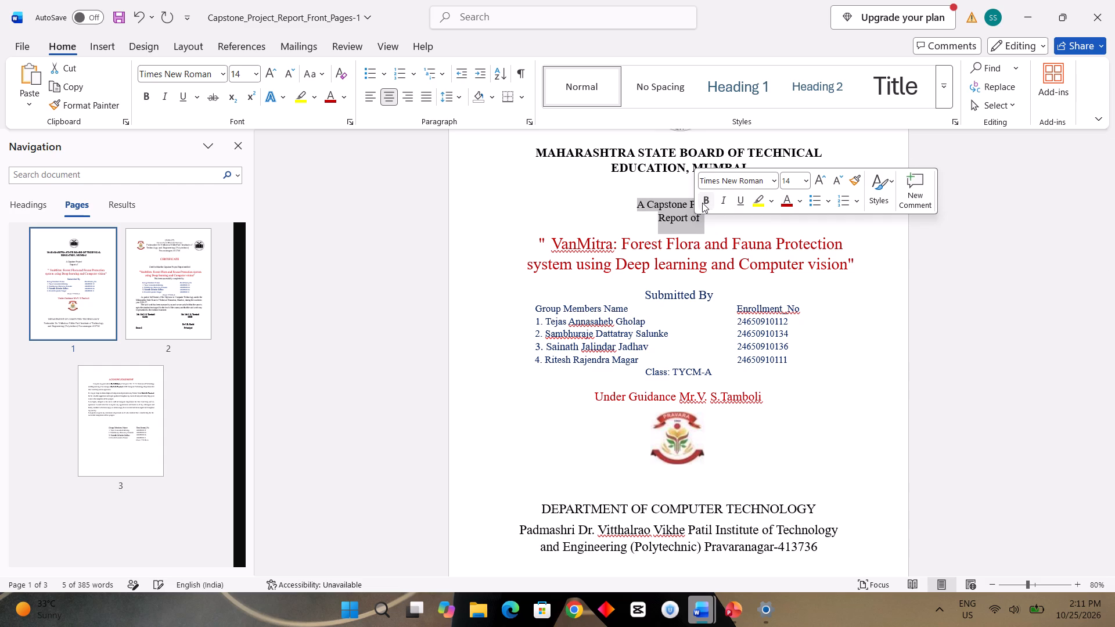
left_click(702, 203)
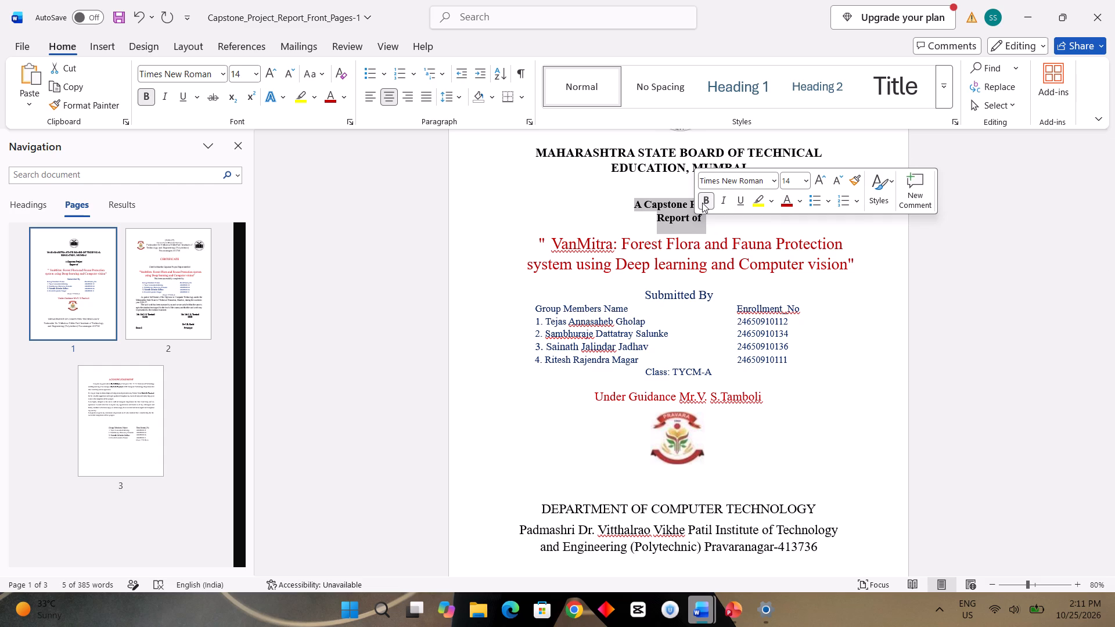
left_click(792, 463)
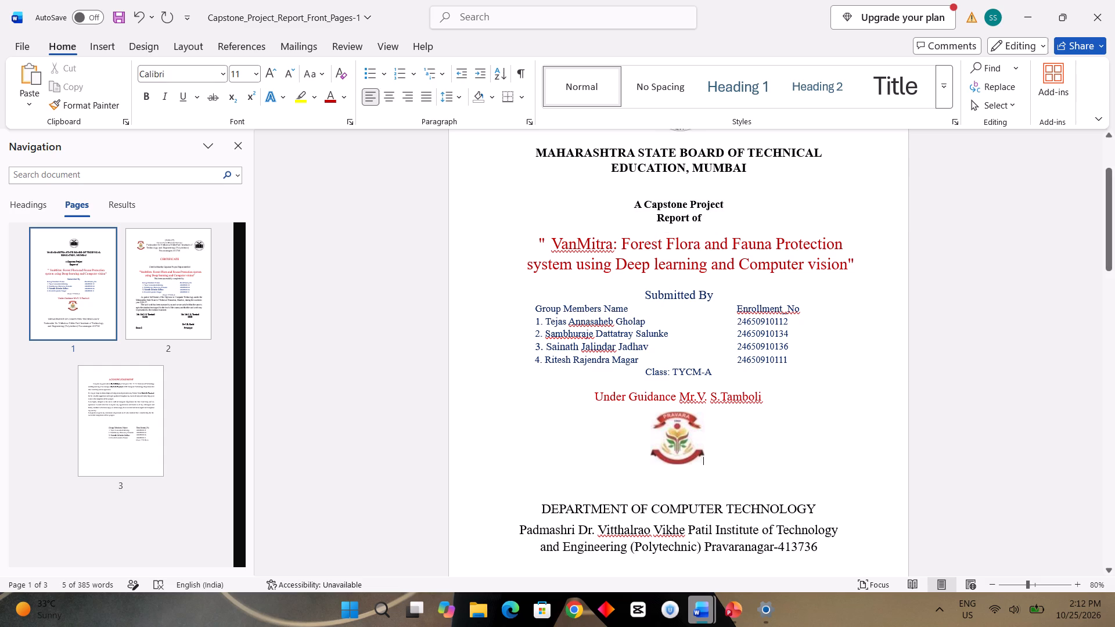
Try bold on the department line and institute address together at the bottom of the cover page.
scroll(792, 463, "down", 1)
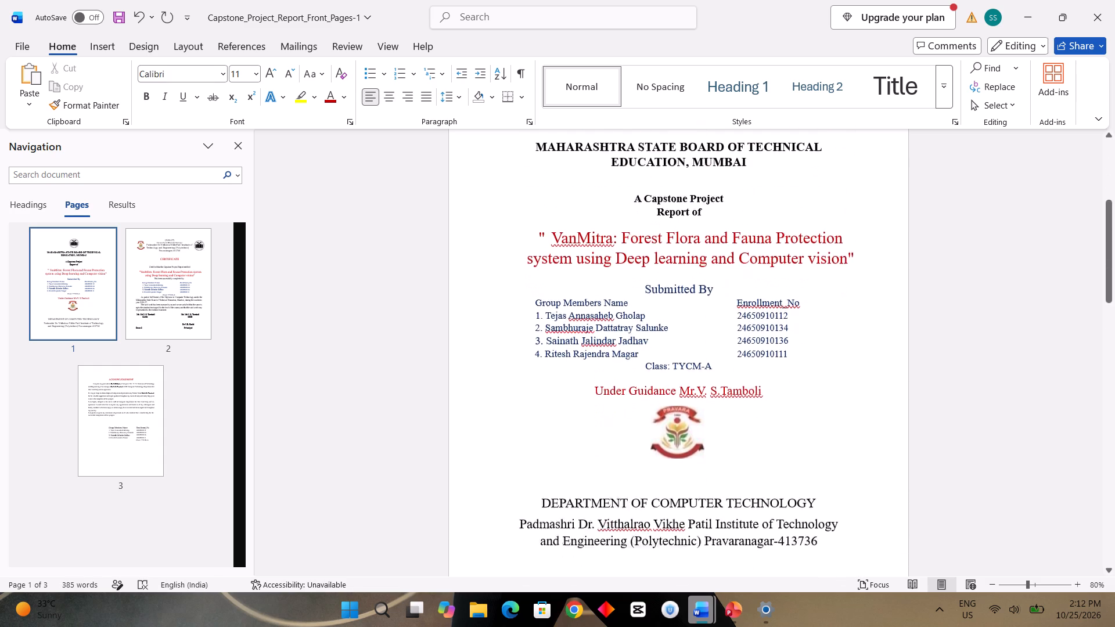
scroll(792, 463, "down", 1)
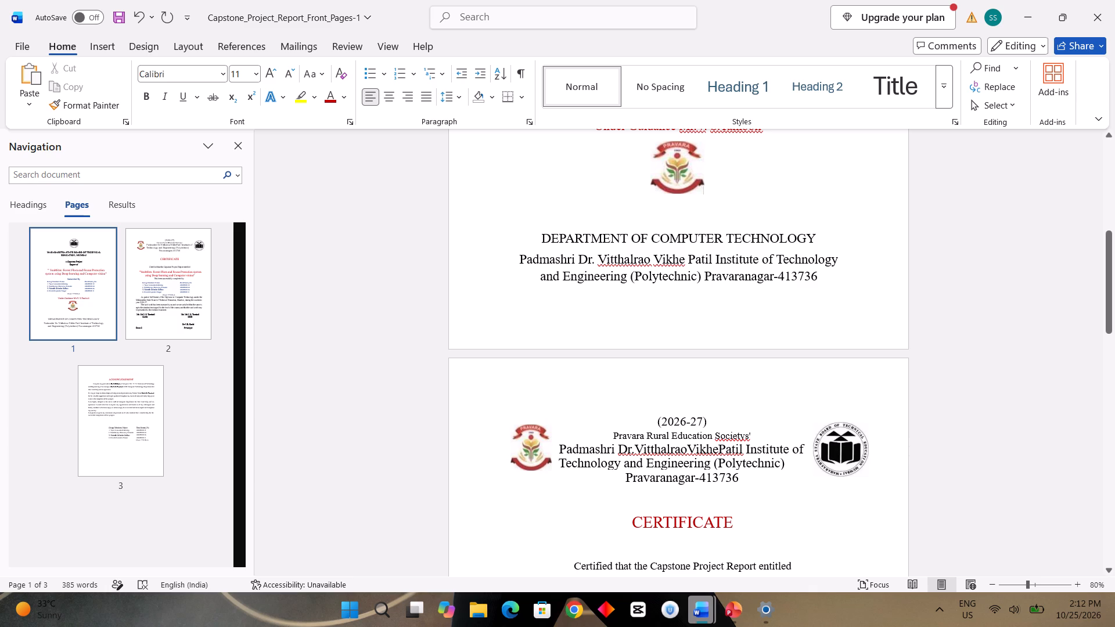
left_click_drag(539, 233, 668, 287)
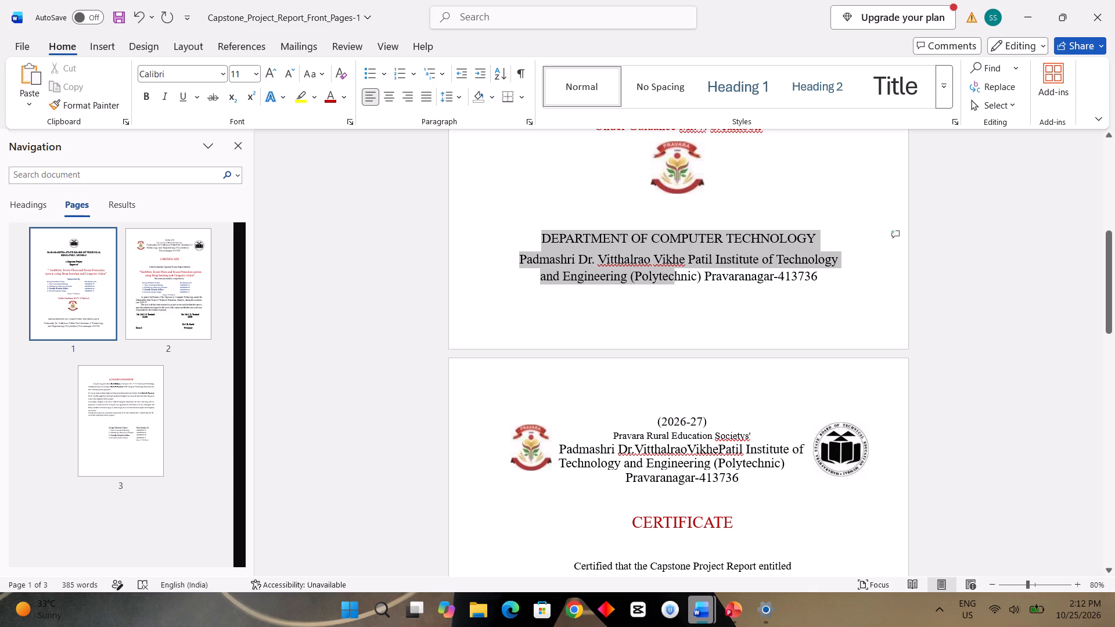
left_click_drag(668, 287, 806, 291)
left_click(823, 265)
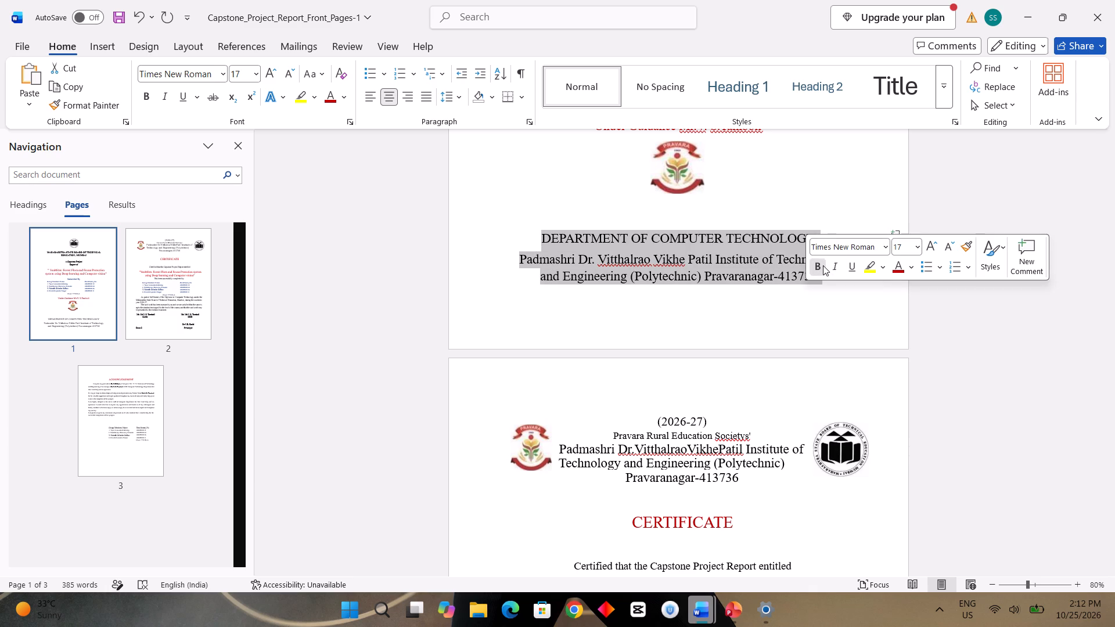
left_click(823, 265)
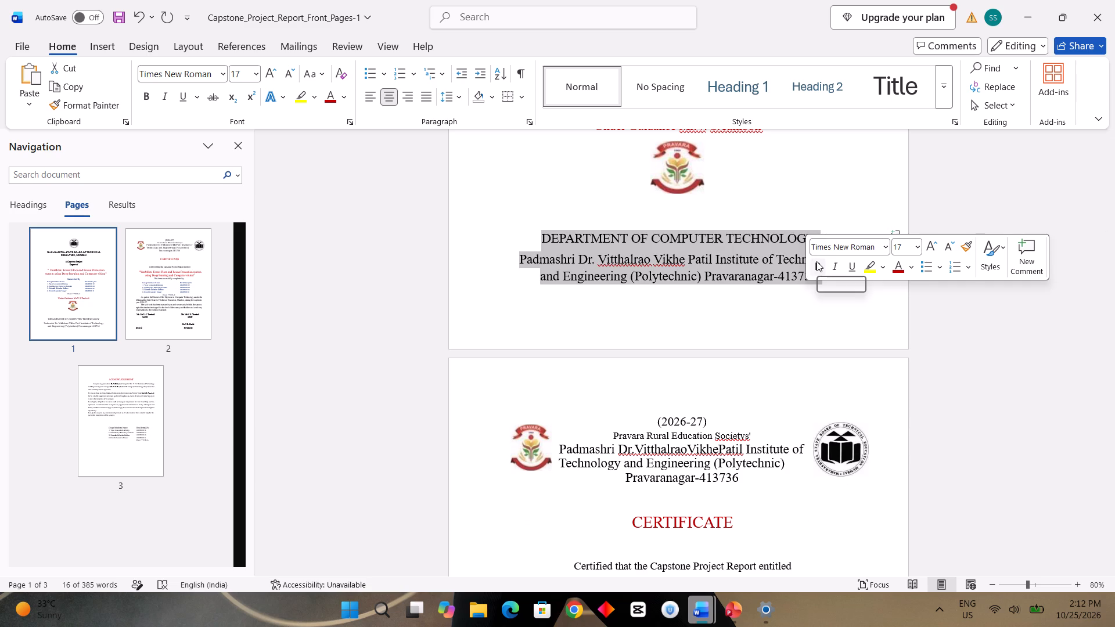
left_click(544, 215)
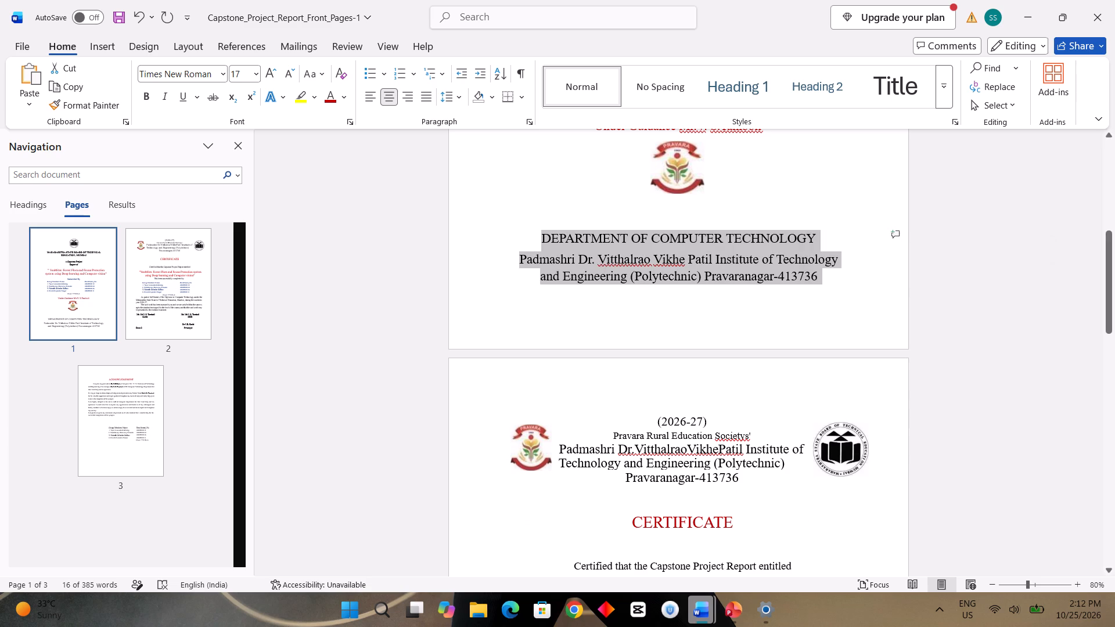
Make only the line "DEPARTMENT OF COMPUTER TECHNOLOGY" on the cover page bold.
scroll(544, 215, "up", 1)
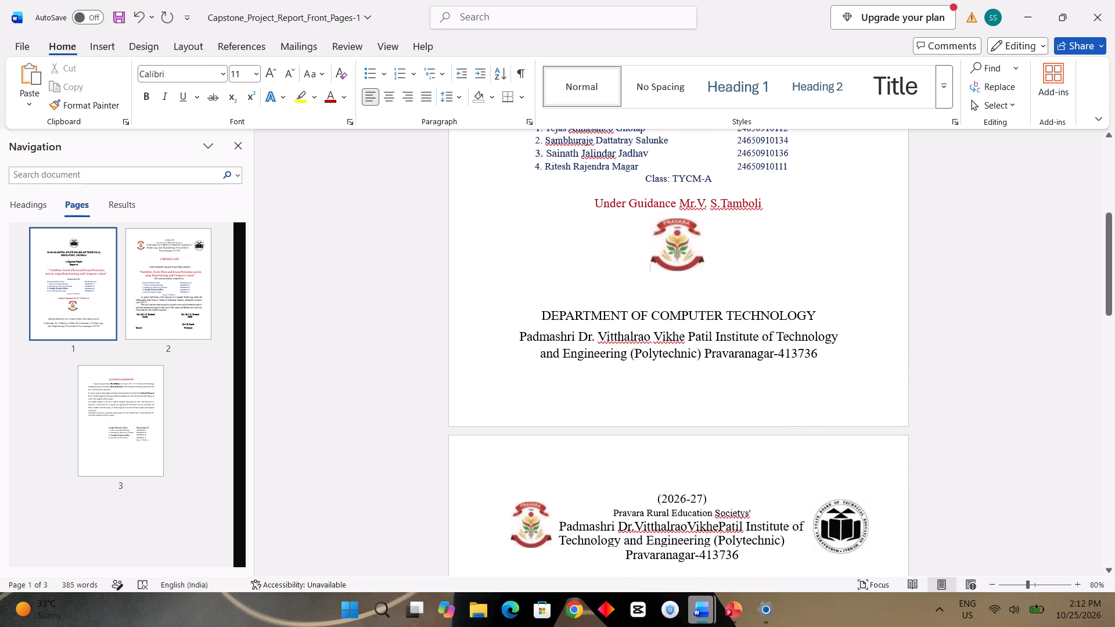
left_click_drag(537, 314, 541, 314)
left_click_drag(541, 314, 777, 318)
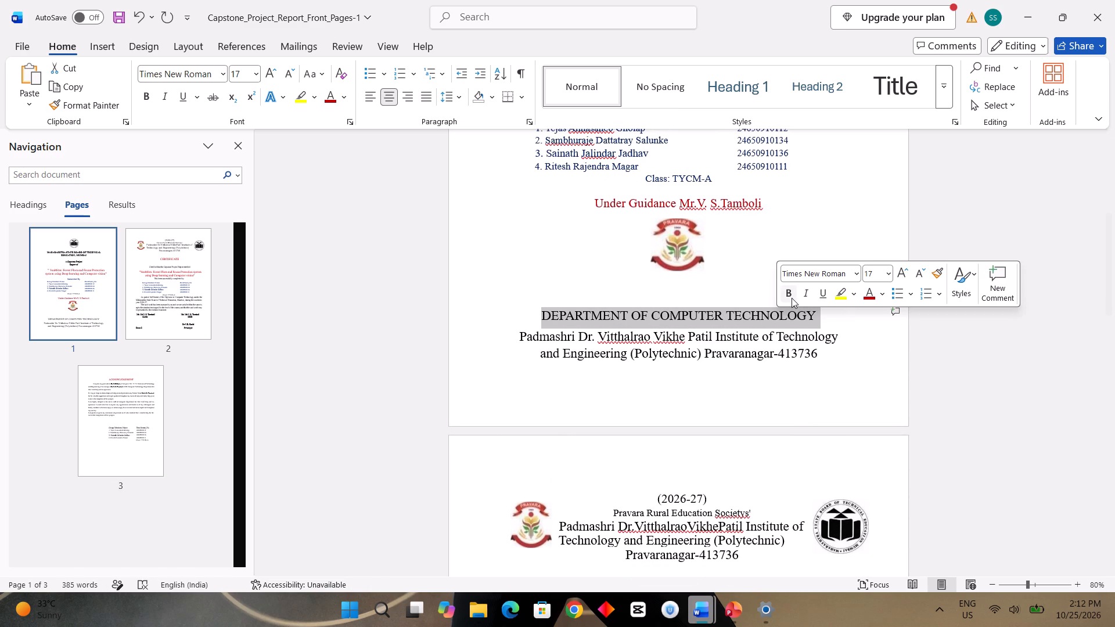
left_click(792, 298)
left_click(854, 358)
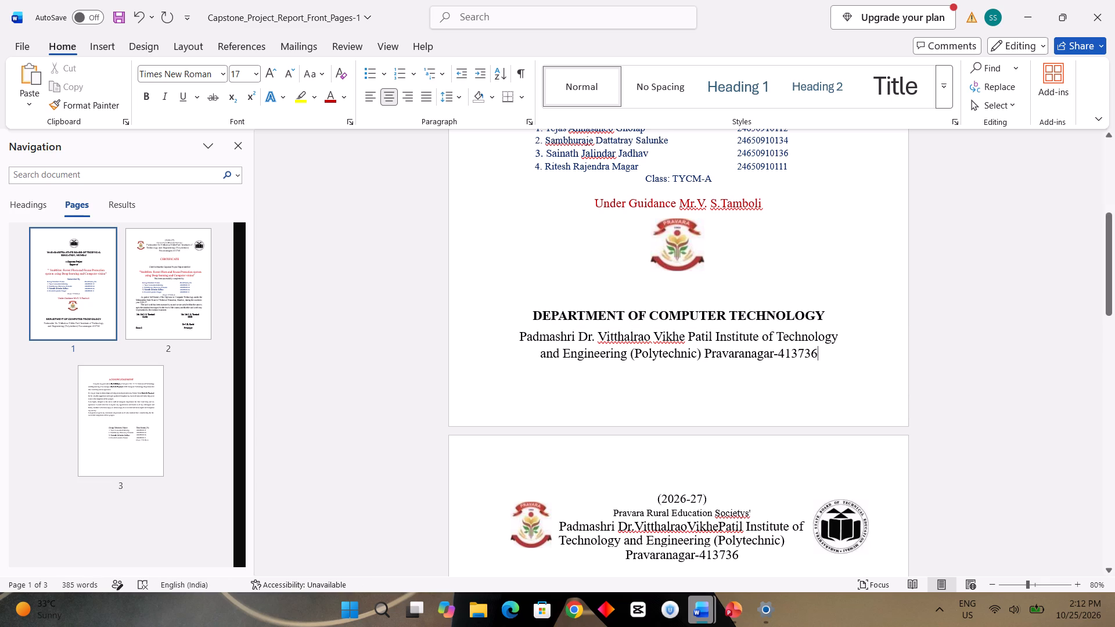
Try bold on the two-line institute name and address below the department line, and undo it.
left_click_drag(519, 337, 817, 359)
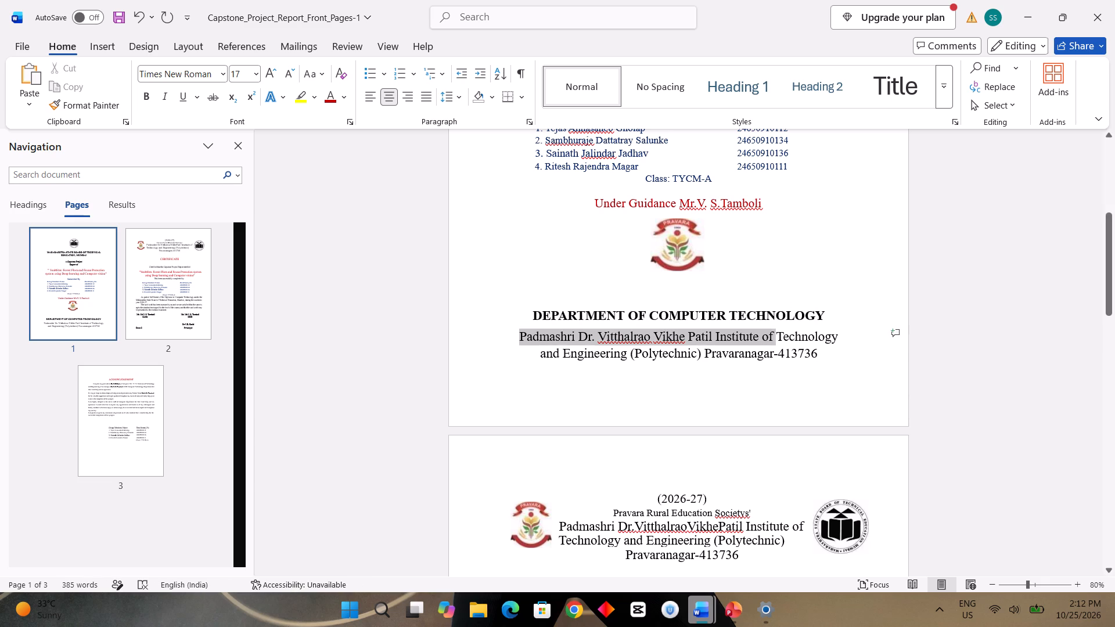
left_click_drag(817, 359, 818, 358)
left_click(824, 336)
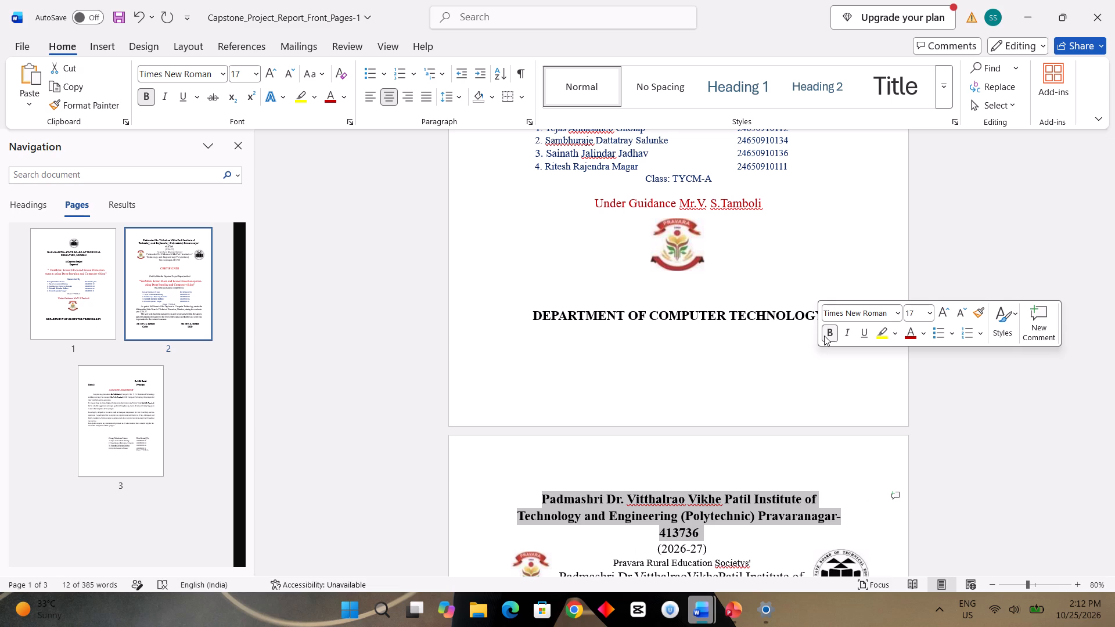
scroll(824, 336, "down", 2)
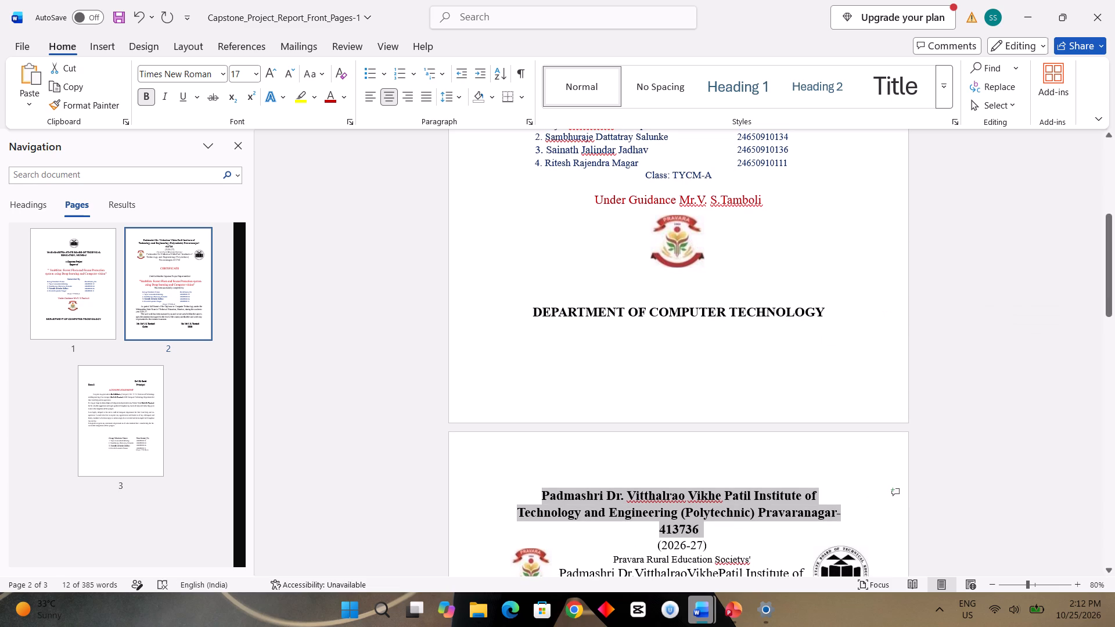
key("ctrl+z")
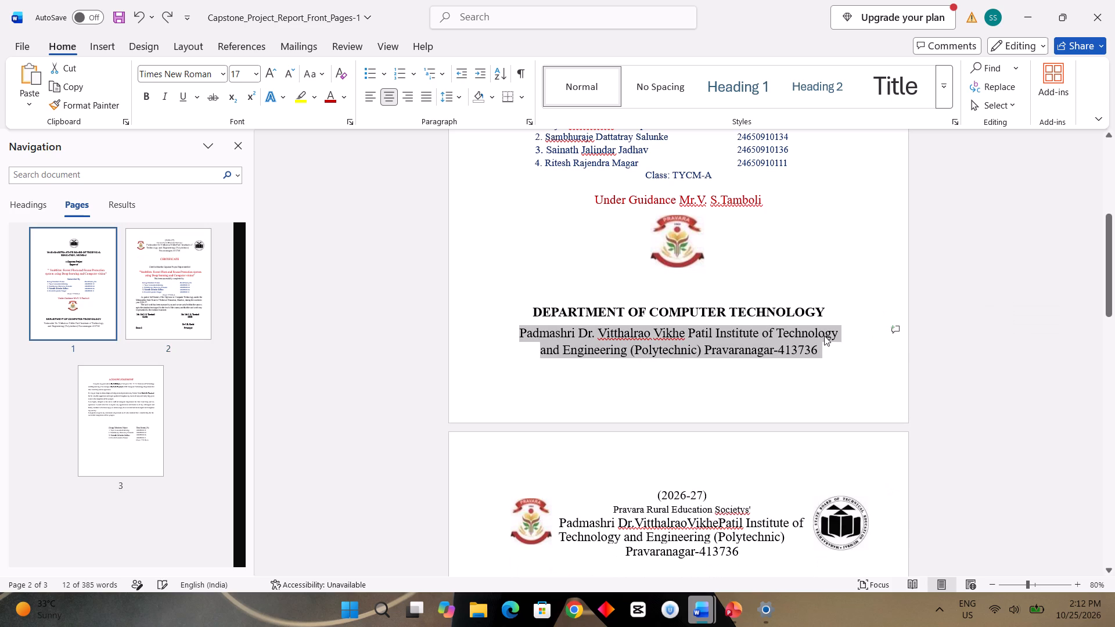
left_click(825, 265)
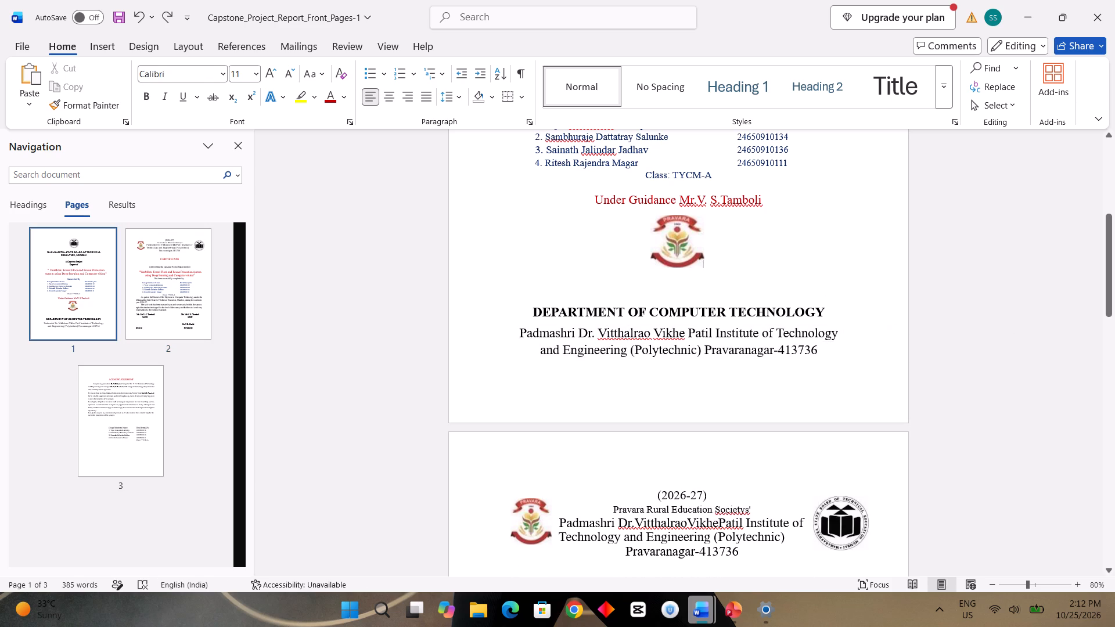
Make the dark red "Under Guidance" line with the guide's name on the cover page bold.
scroll(825, 265, "up", 2)
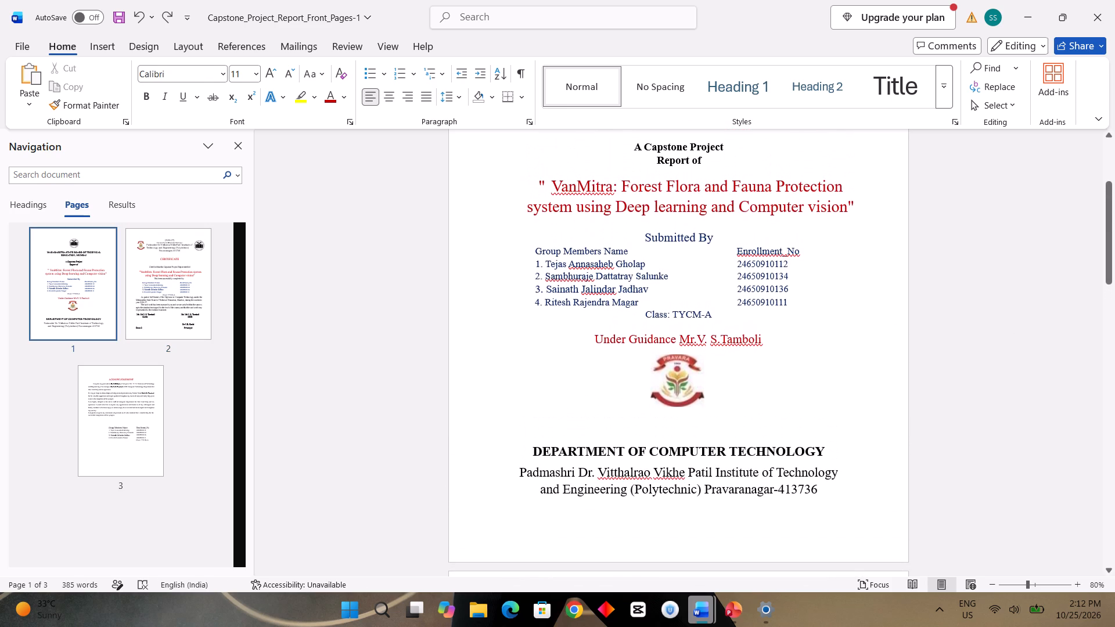
scroll(825, 265, "up", 1)
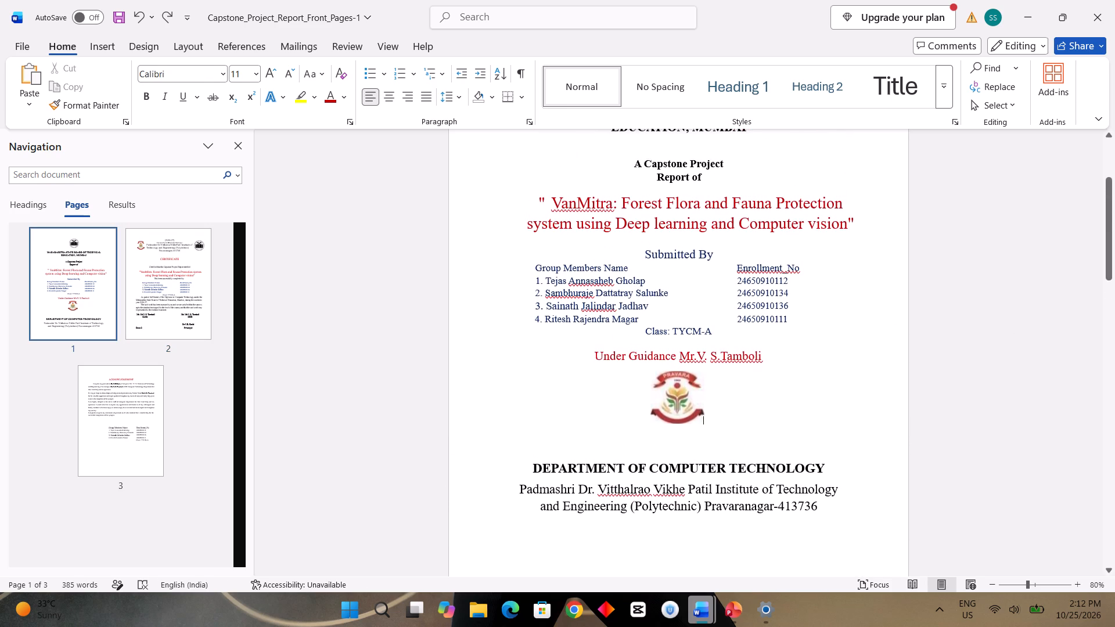
scroll(825, 265, "up", 1)
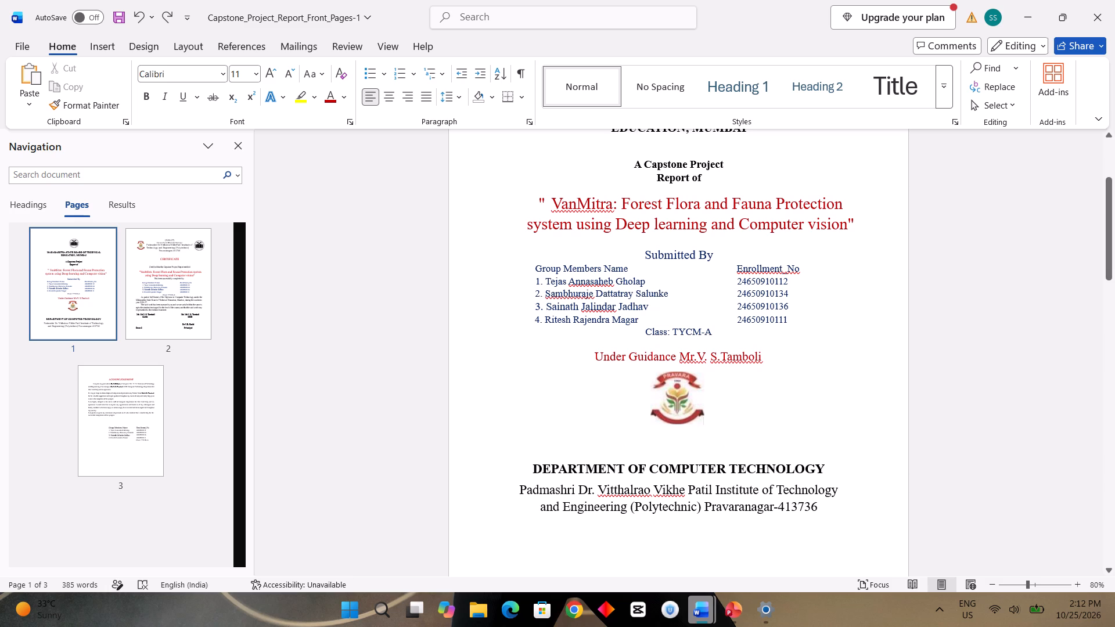
left_click_drag(592, 359, 765, 354)
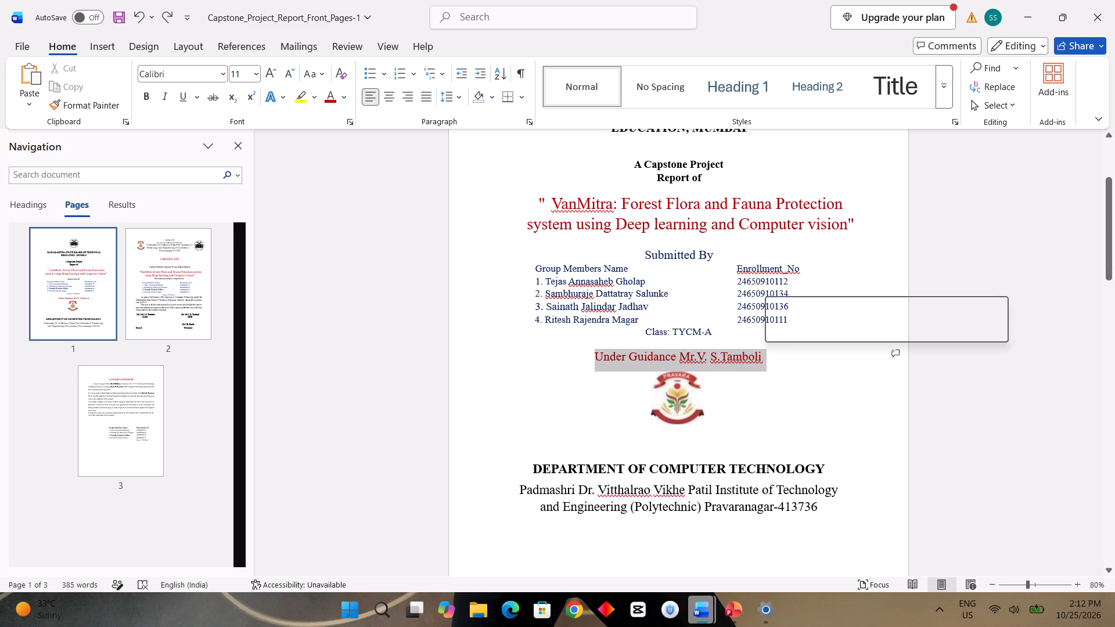
left_click(778, 324)
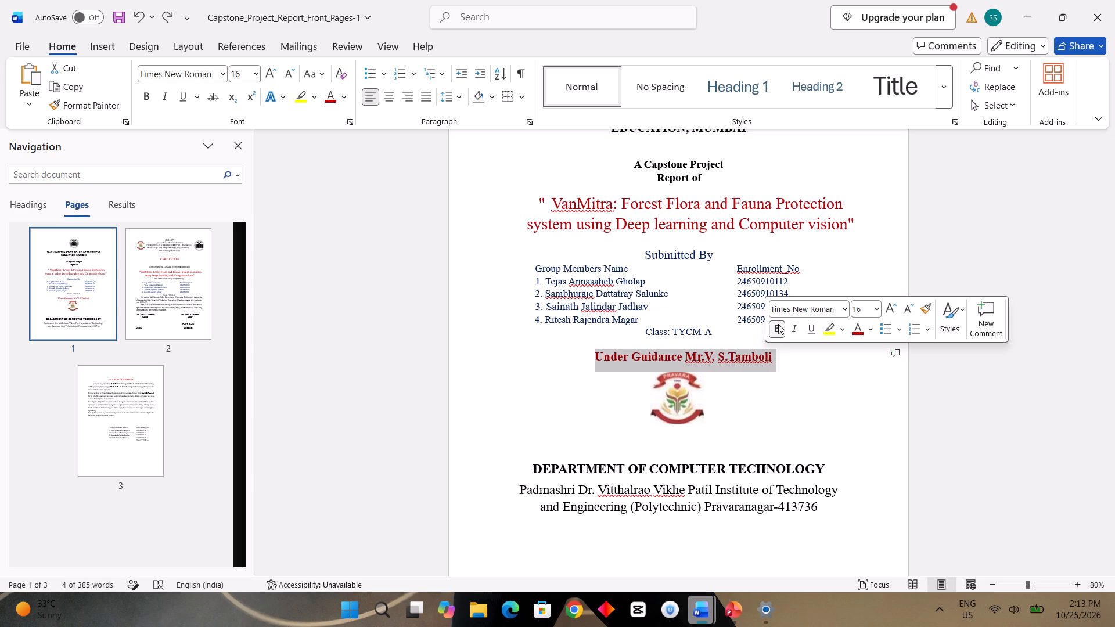
left_click(782, 406)
scroll(782, 406, "up", 1)
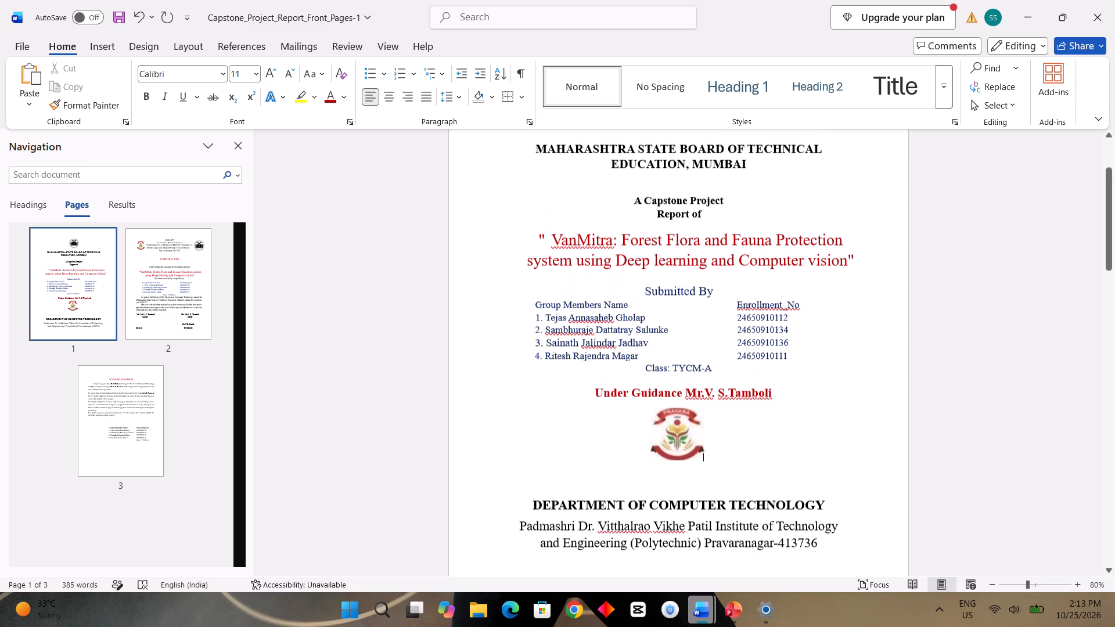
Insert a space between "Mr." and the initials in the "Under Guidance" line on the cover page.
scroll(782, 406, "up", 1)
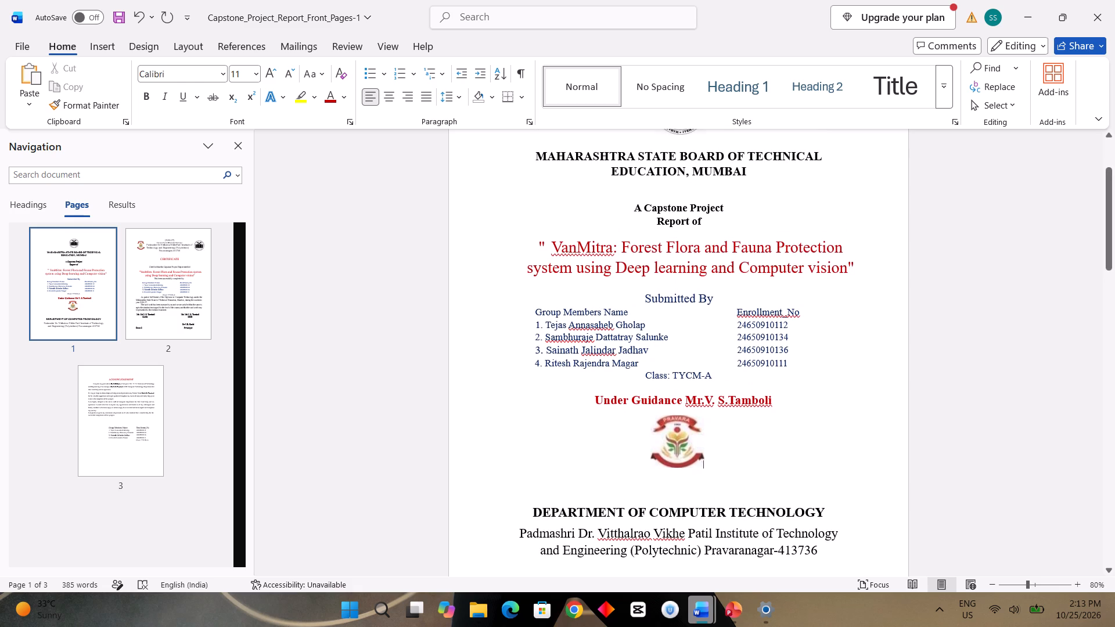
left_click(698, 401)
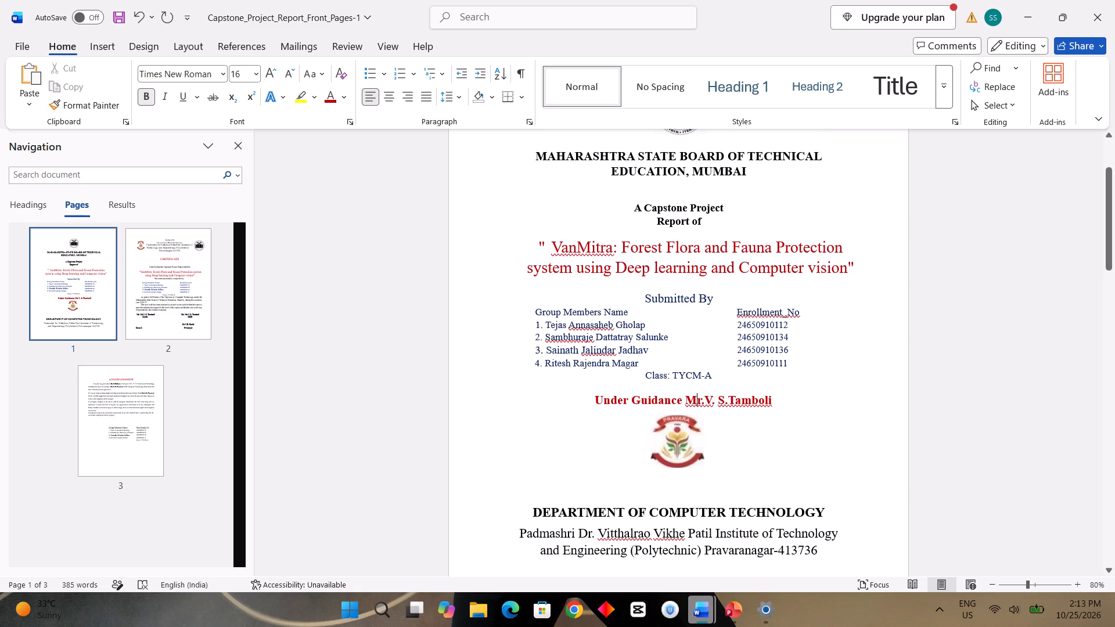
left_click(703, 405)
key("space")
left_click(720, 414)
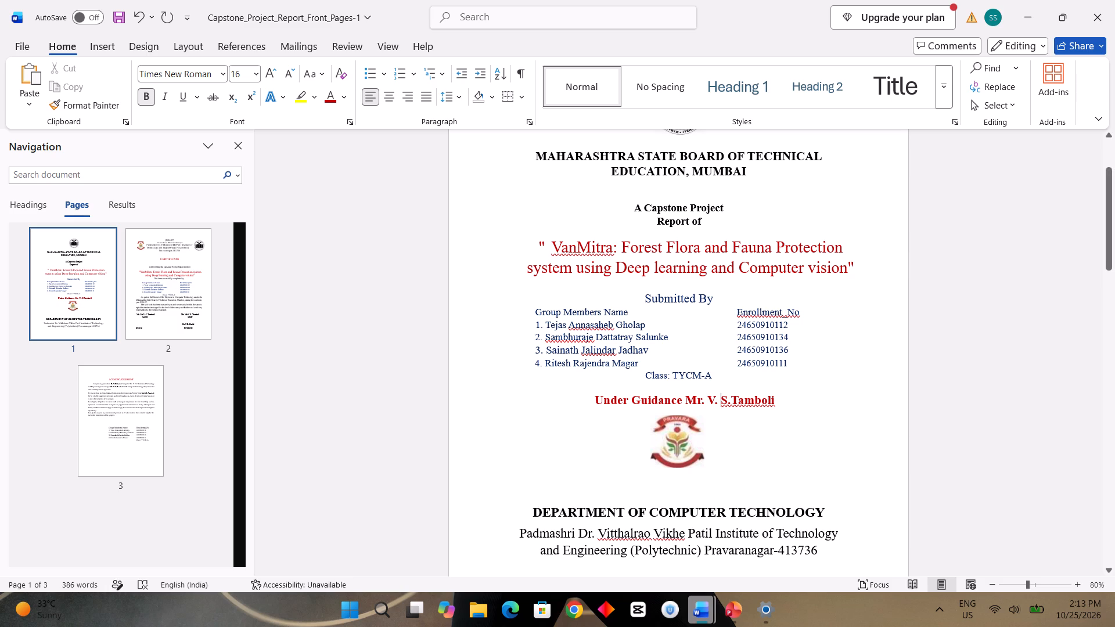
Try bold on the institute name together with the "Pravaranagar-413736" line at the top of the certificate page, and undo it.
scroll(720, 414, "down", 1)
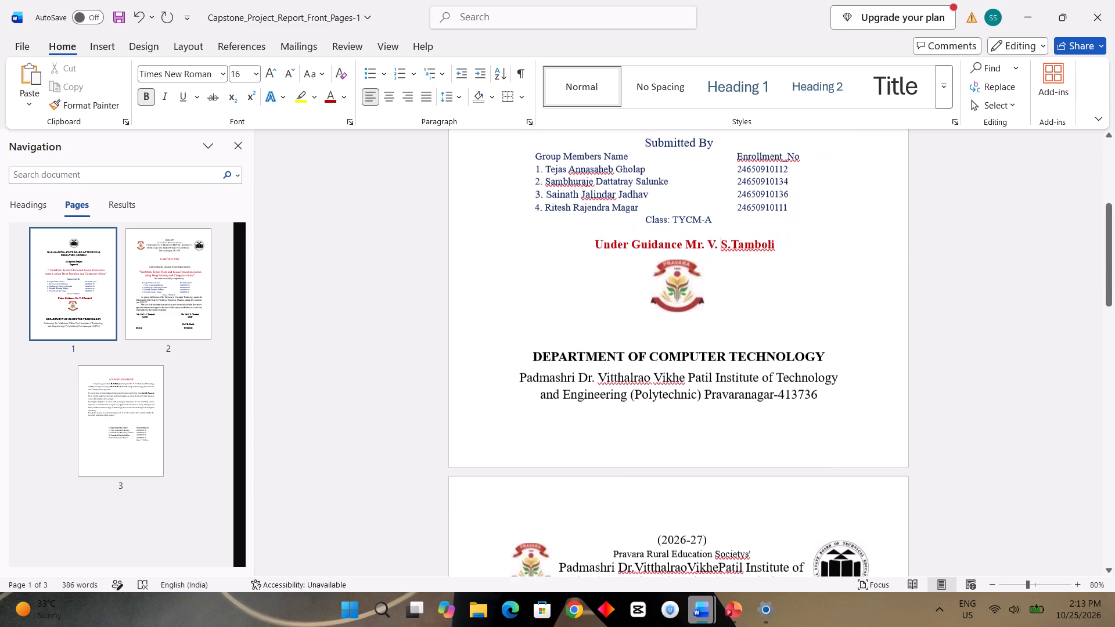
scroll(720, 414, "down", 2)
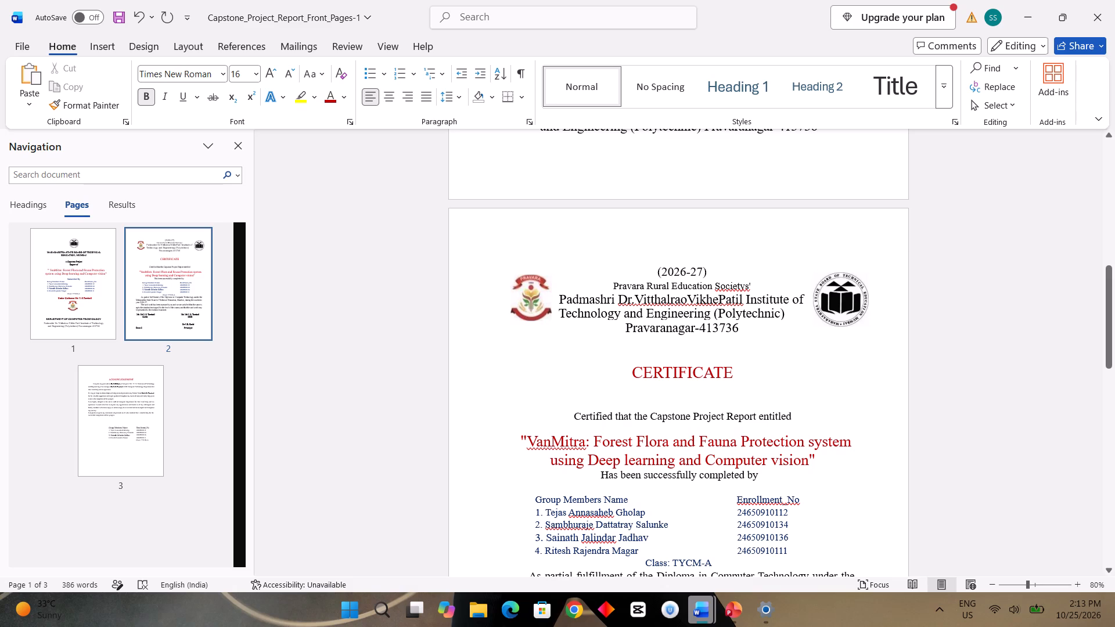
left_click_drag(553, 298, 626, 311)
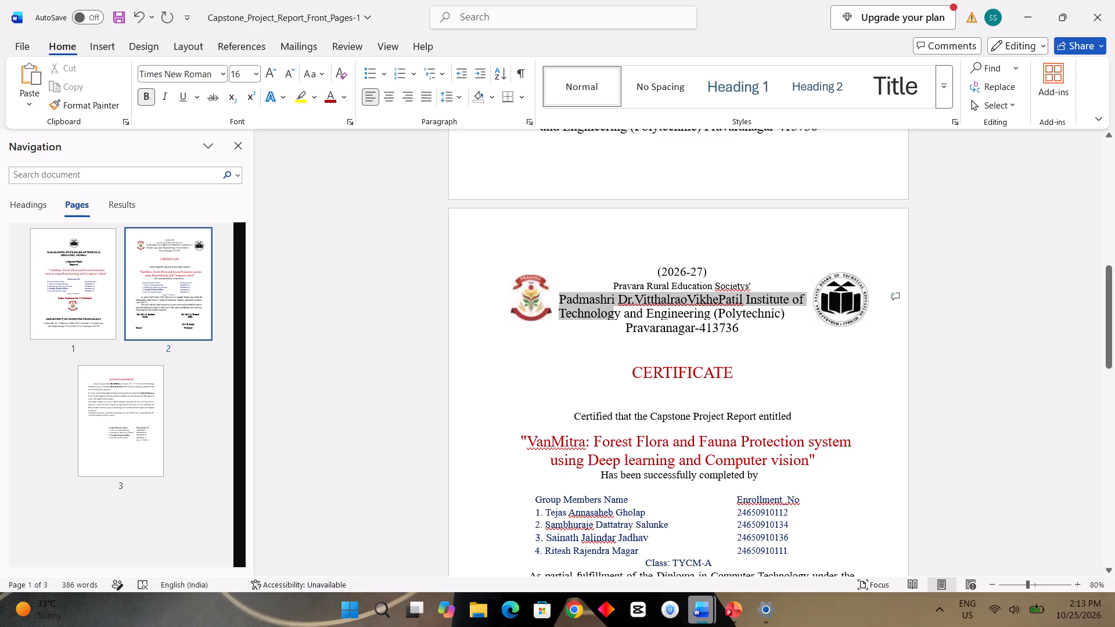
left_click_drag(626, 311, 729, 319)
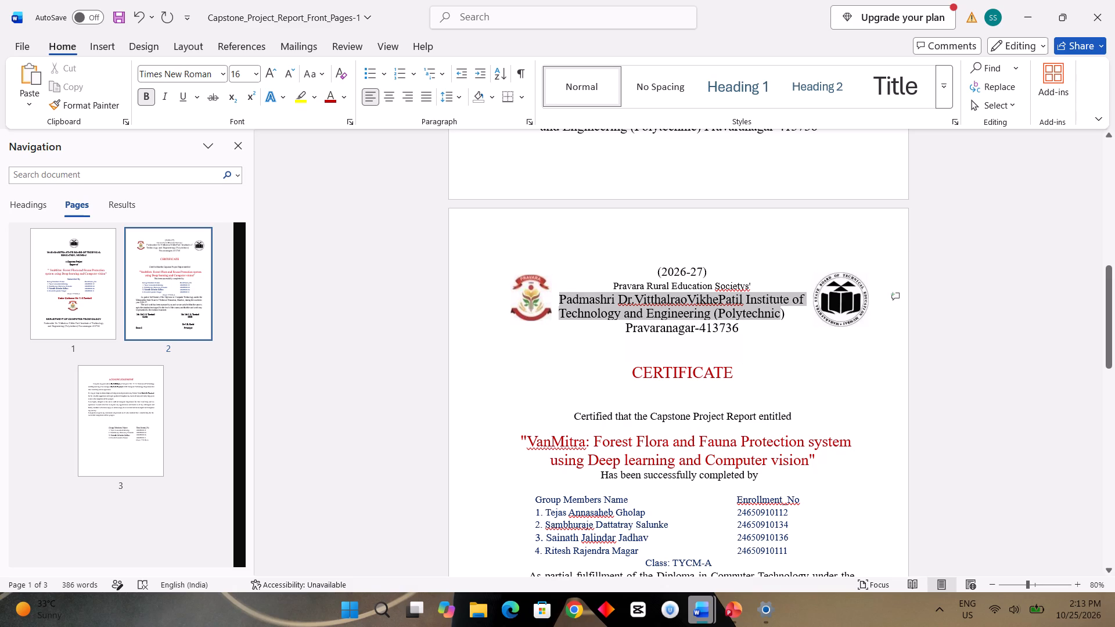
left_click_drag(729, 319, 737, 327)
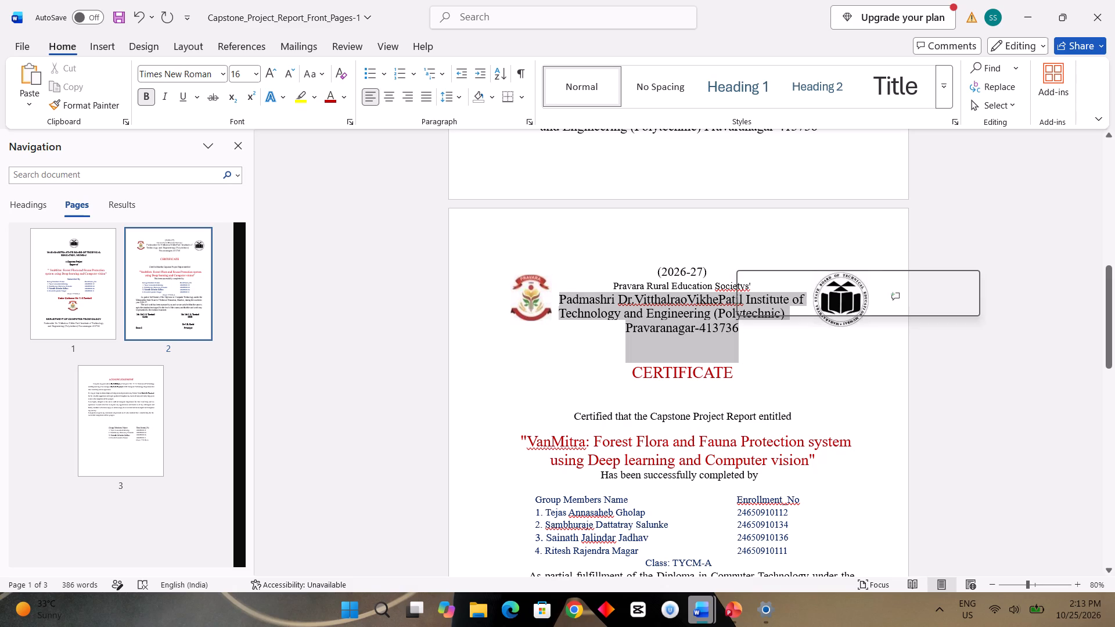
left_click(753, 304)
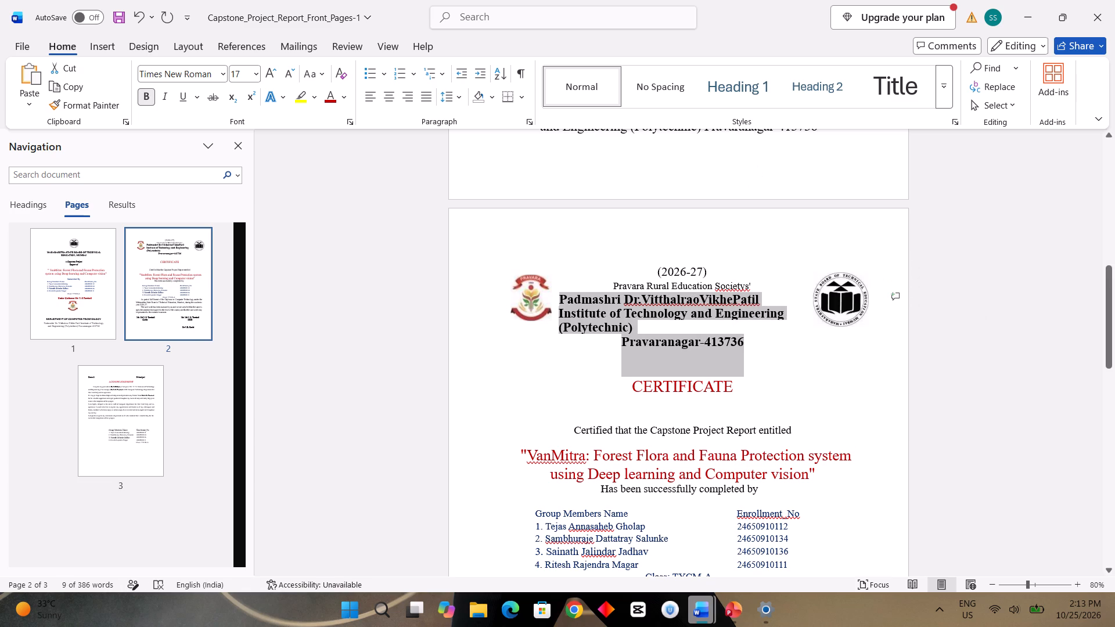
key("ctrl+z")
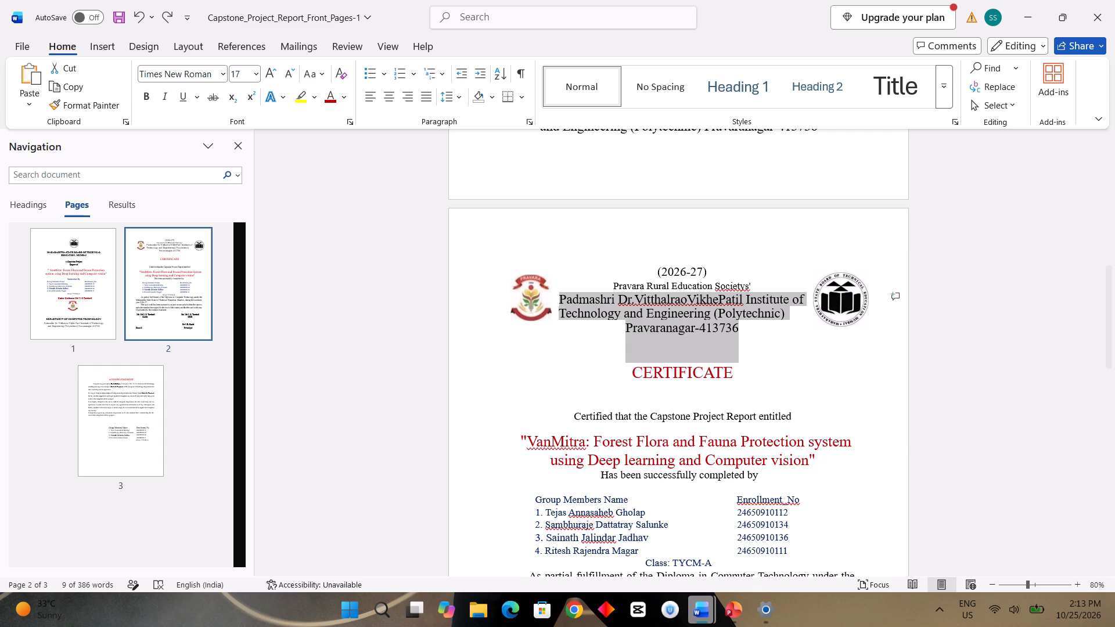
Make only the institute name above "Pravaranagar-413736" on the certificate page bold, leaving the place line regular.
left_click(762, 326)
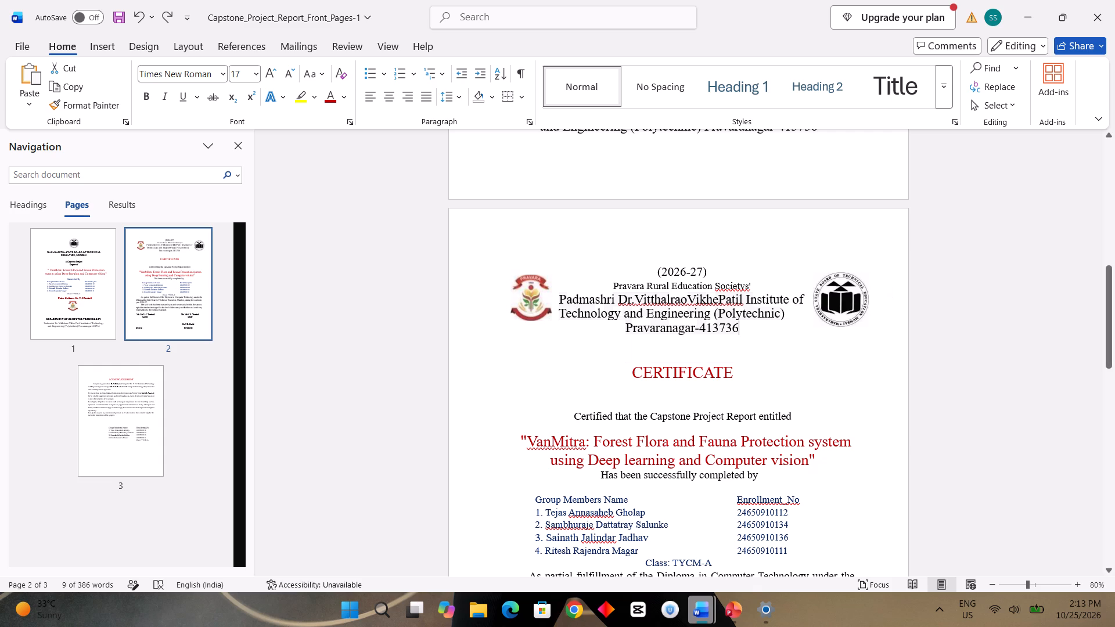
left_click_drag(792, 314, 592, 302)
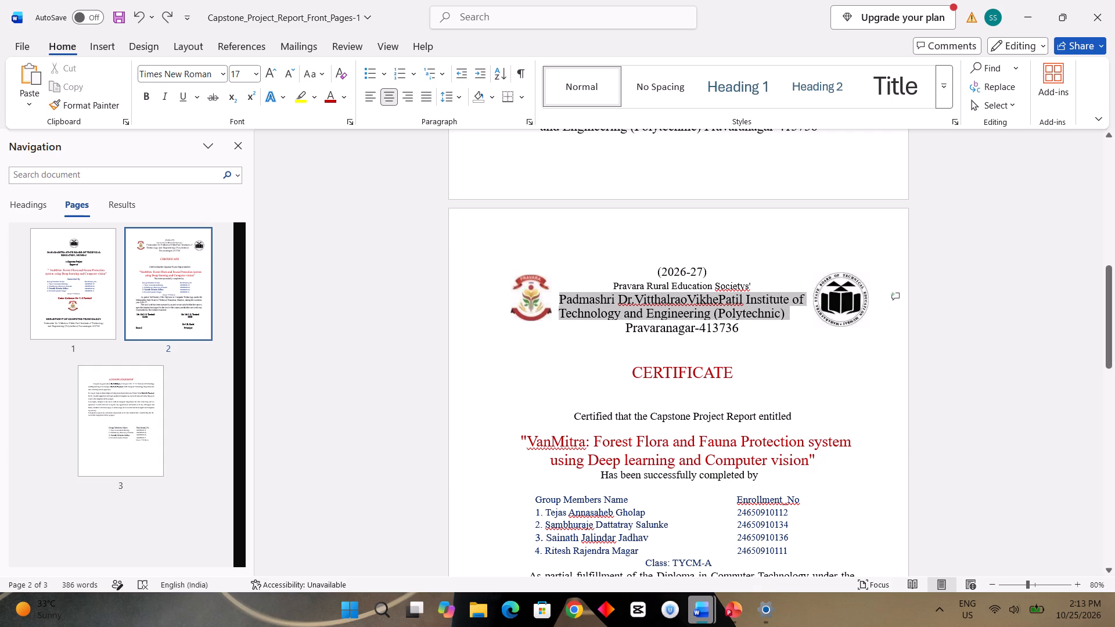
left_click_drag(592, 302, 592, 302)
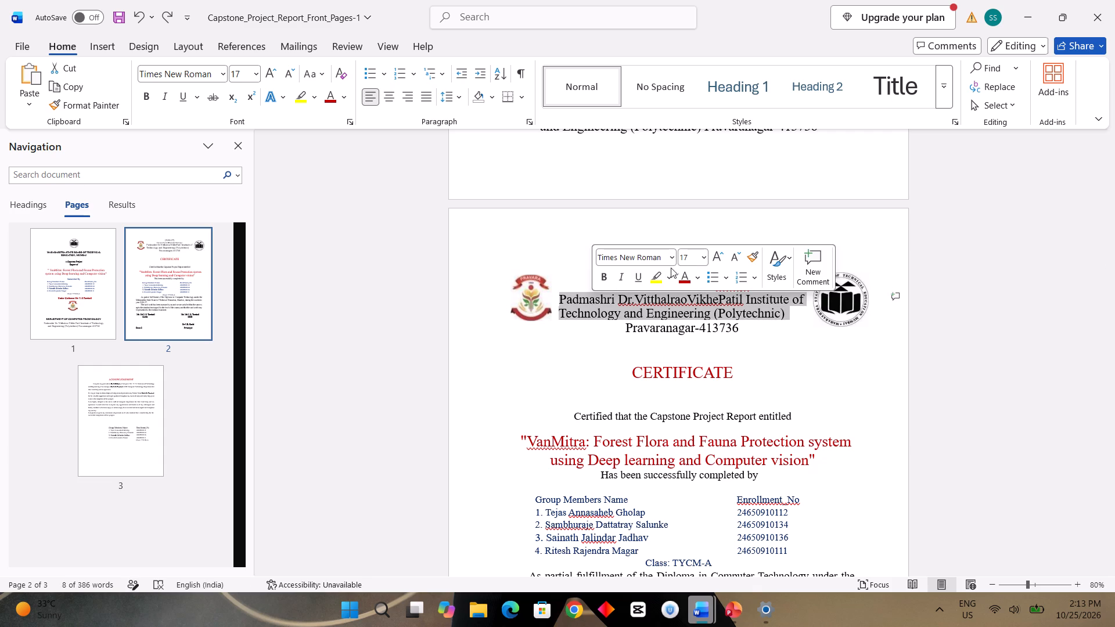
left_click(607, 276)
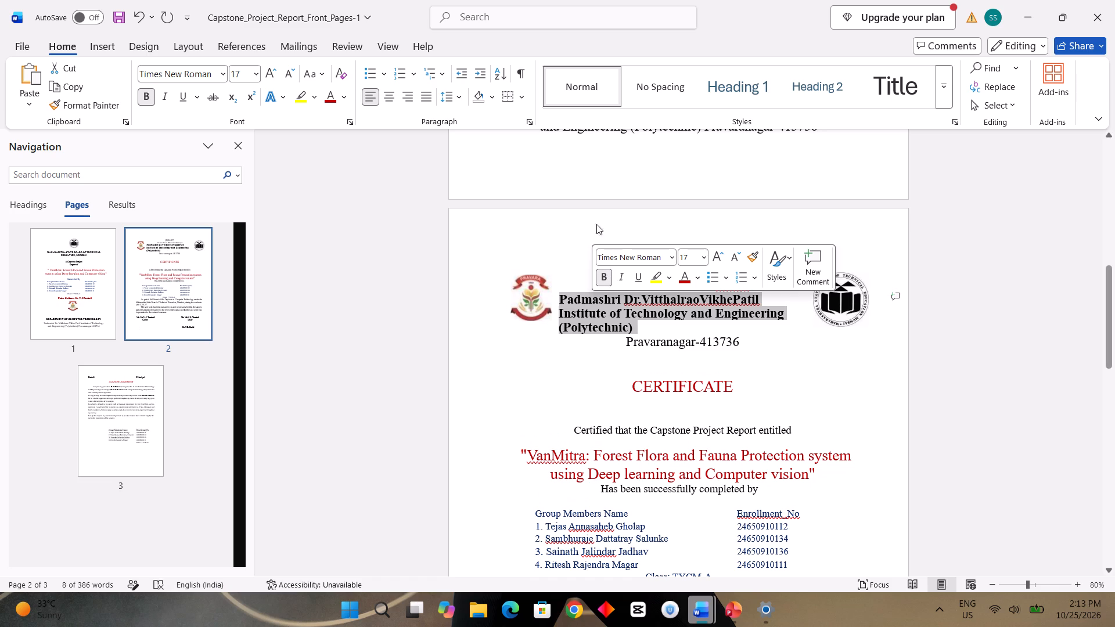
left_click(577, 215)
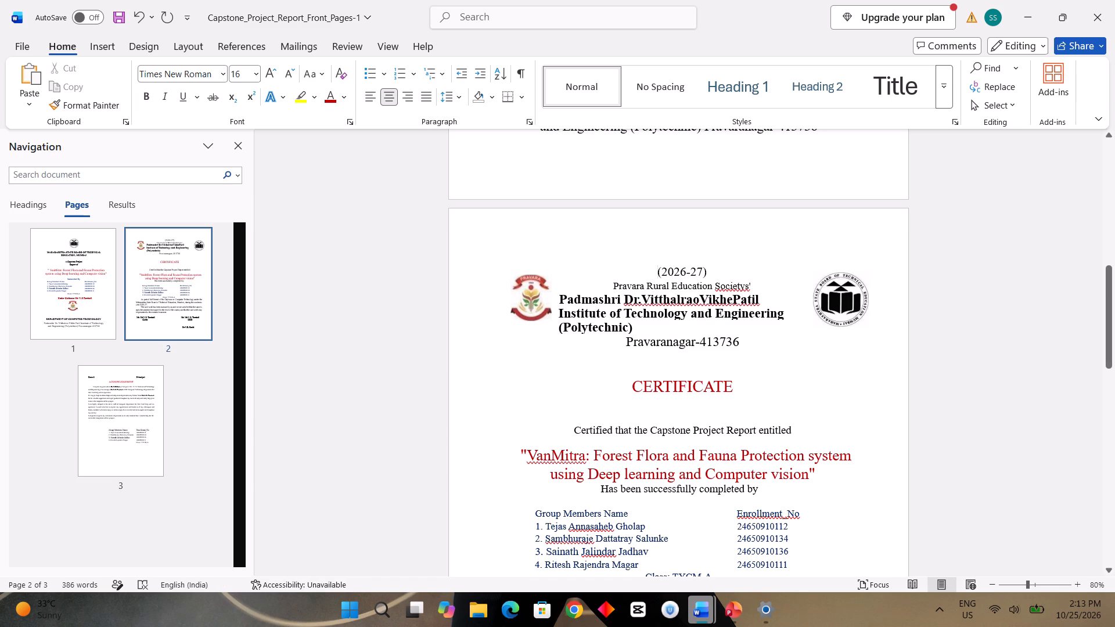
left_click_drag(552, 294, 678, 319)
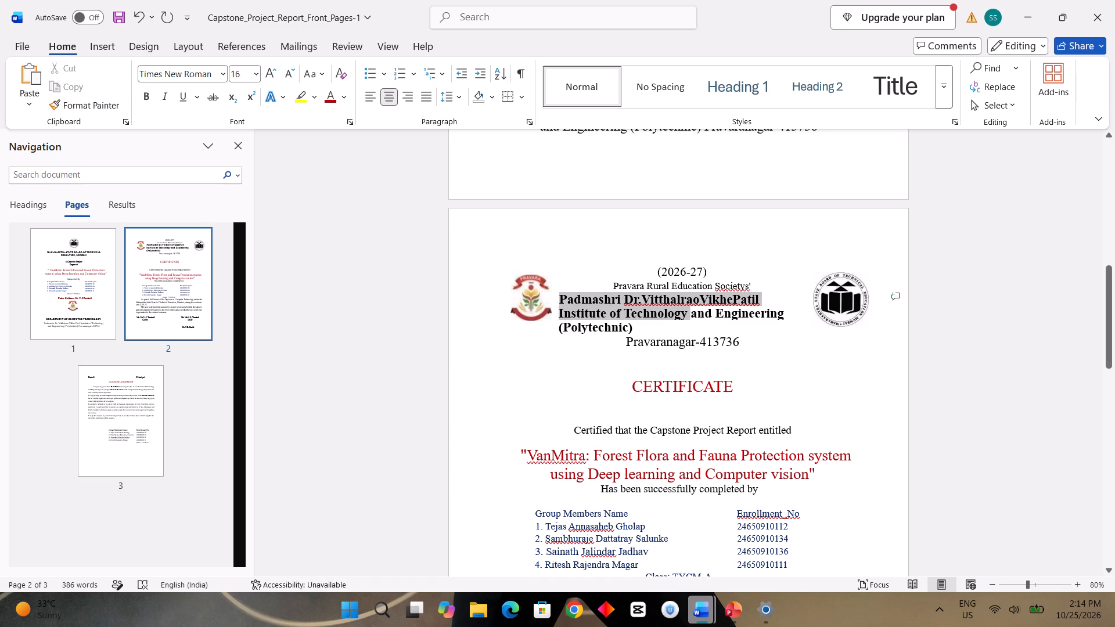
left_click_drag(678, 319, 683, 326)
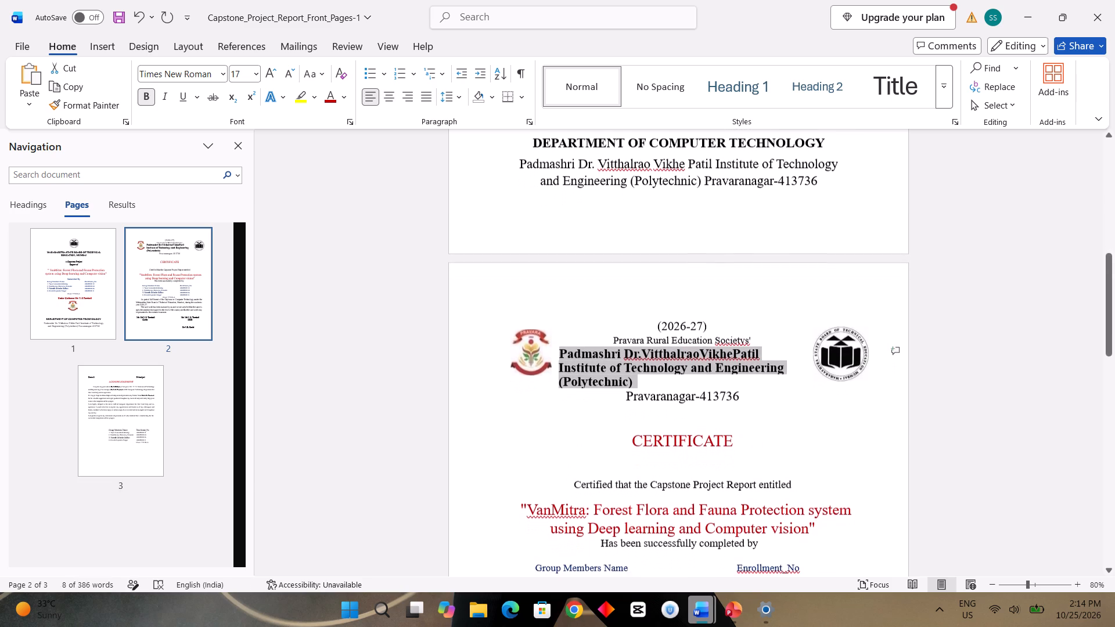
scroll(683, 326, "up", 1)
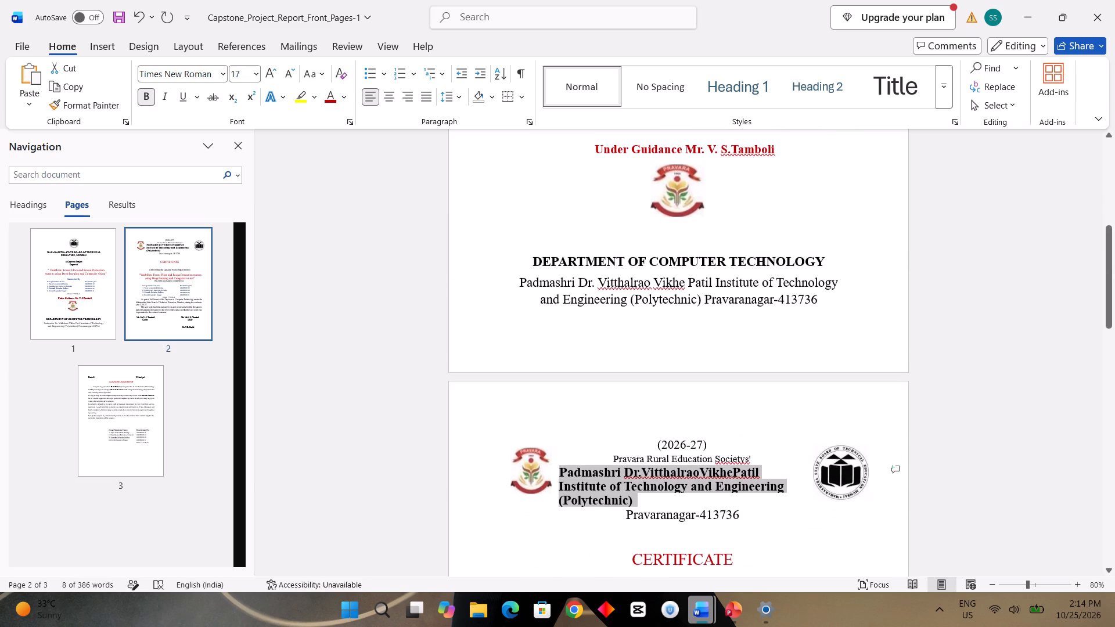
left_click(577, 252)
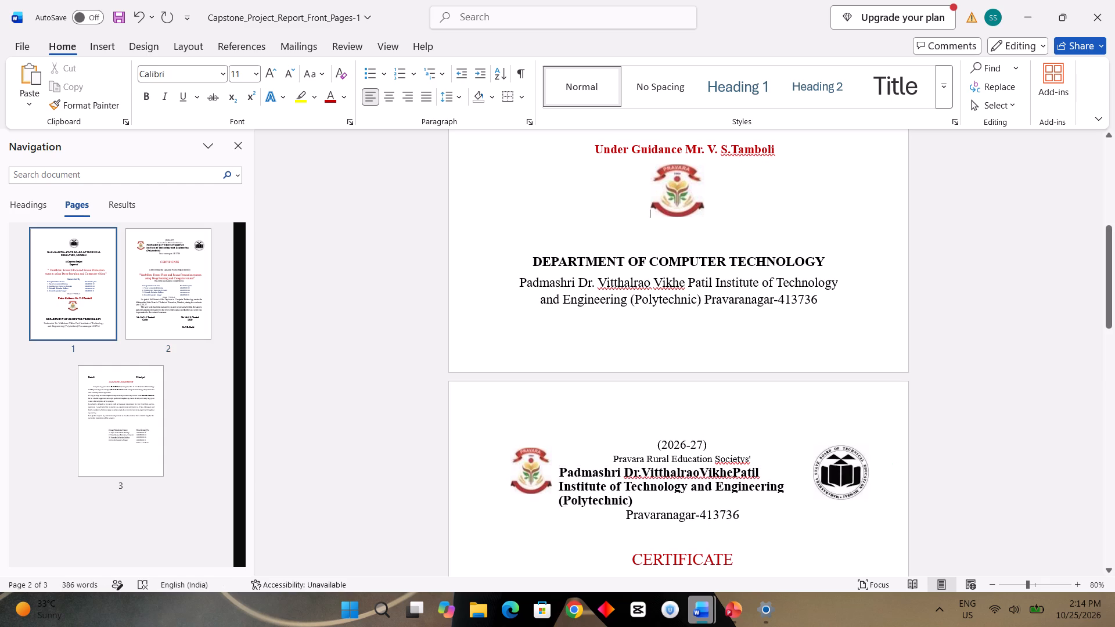
Undo the recent bold and spacing edits on the certificate and cover pages, back through the bold on "A Capstone Project Report of".
key("ctrl+z")
key("ctrl+z")
key("ctrl+z")
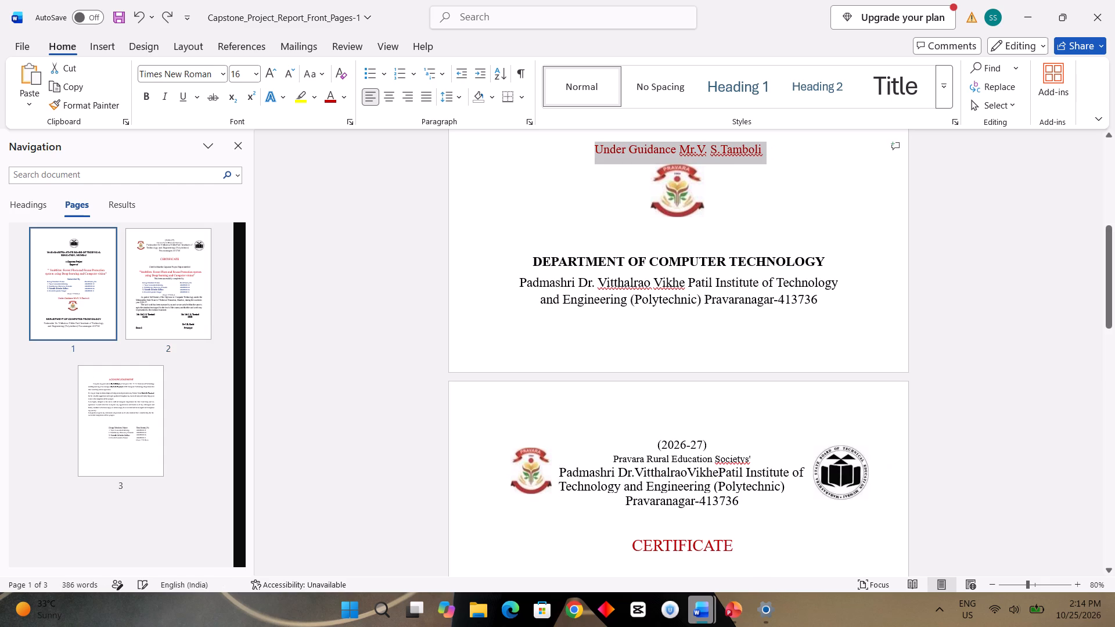
key("ctrl+z")
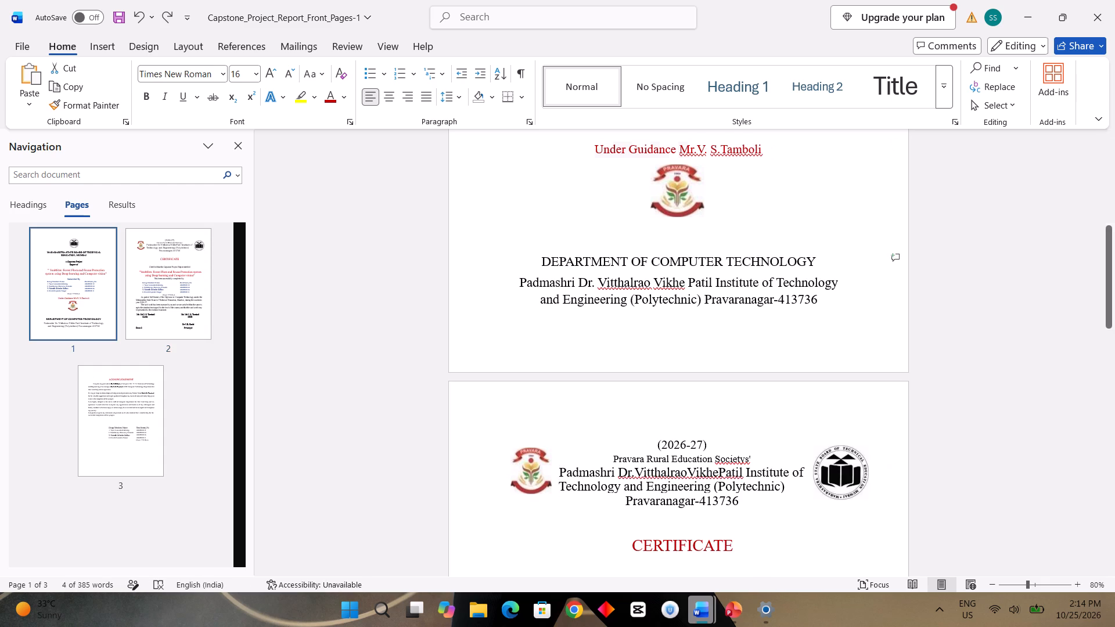
key("ctrl+z")
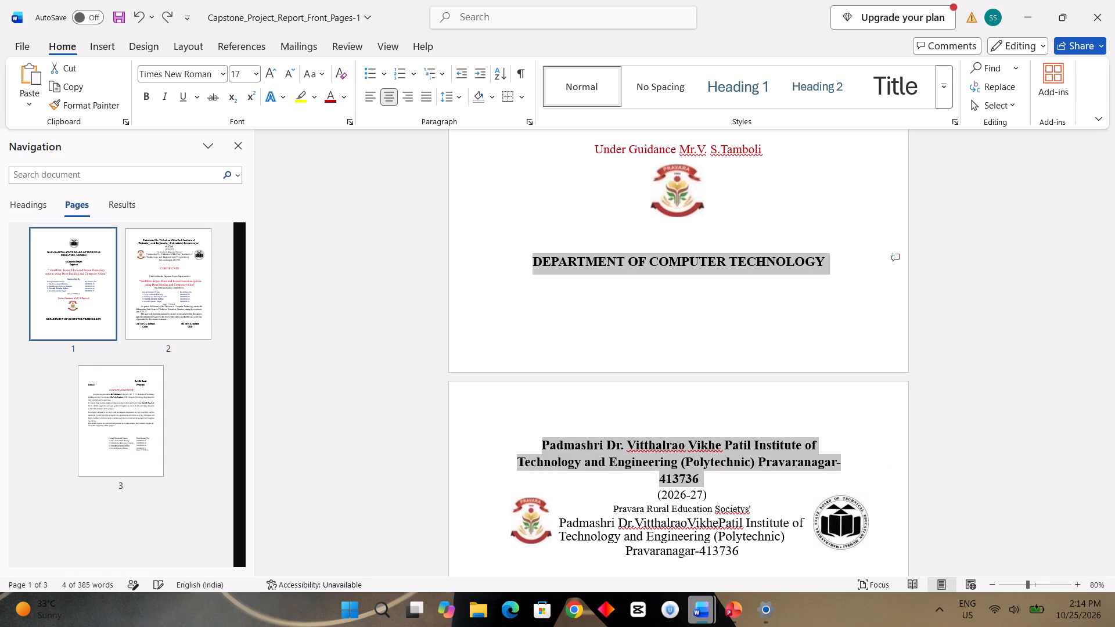
key("ctrl+z")
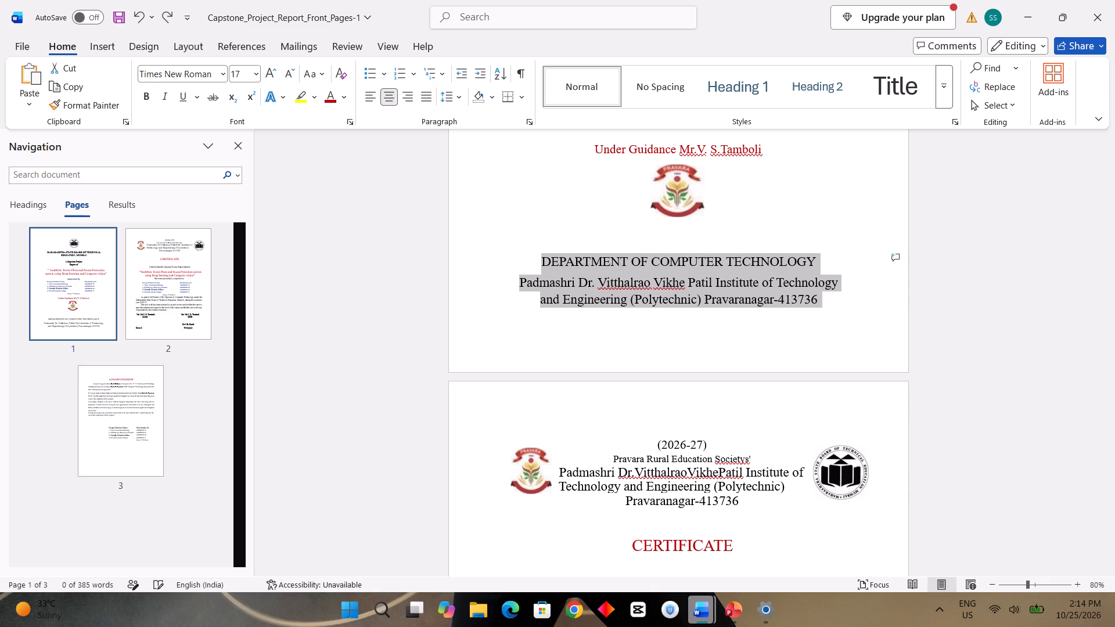
key("ctrl+z")
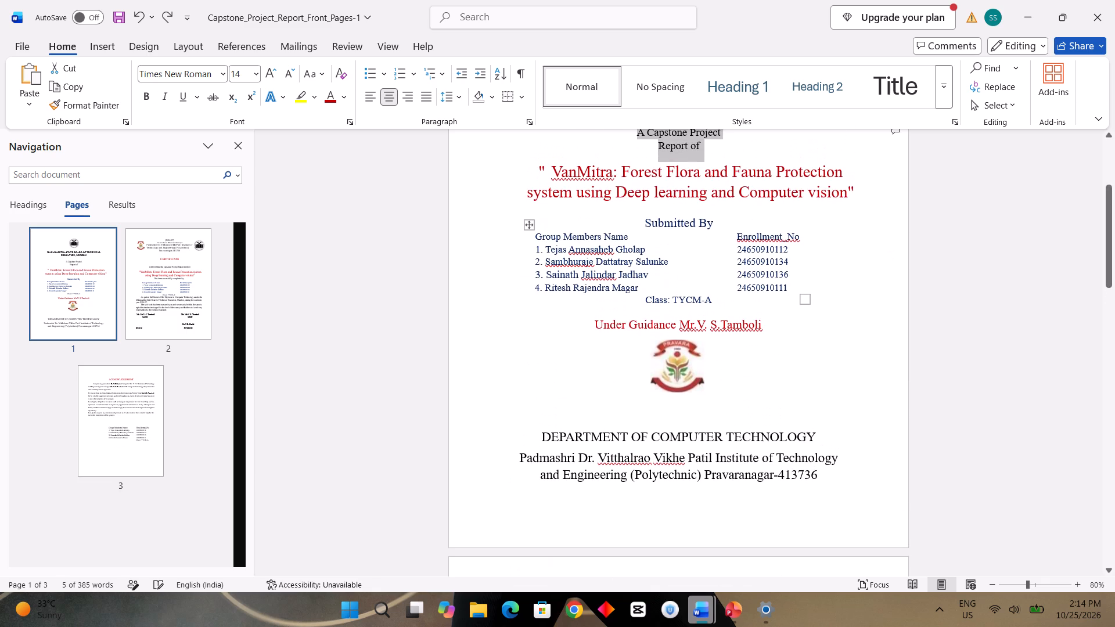
Set line spacing to 1.0 for the lower logo, department line and institute address on the cover page.
scroll(594, 390, "down", 1)
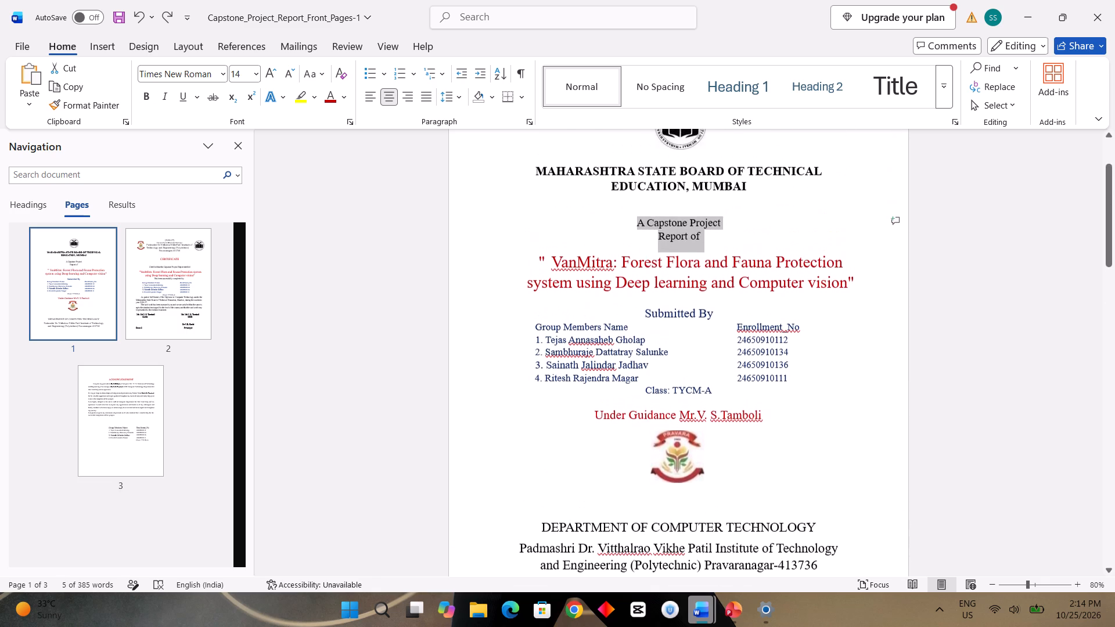
scroll(594, 390, "down", 1)
left_click(521, 364)
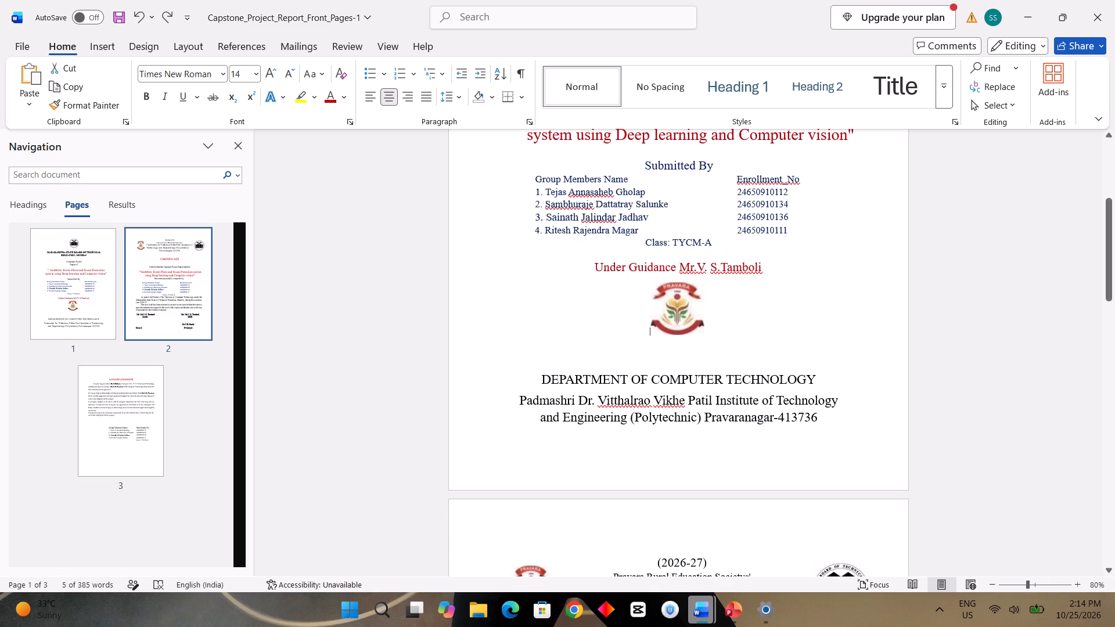
left_click(542, 380)
left_click(551, 370)
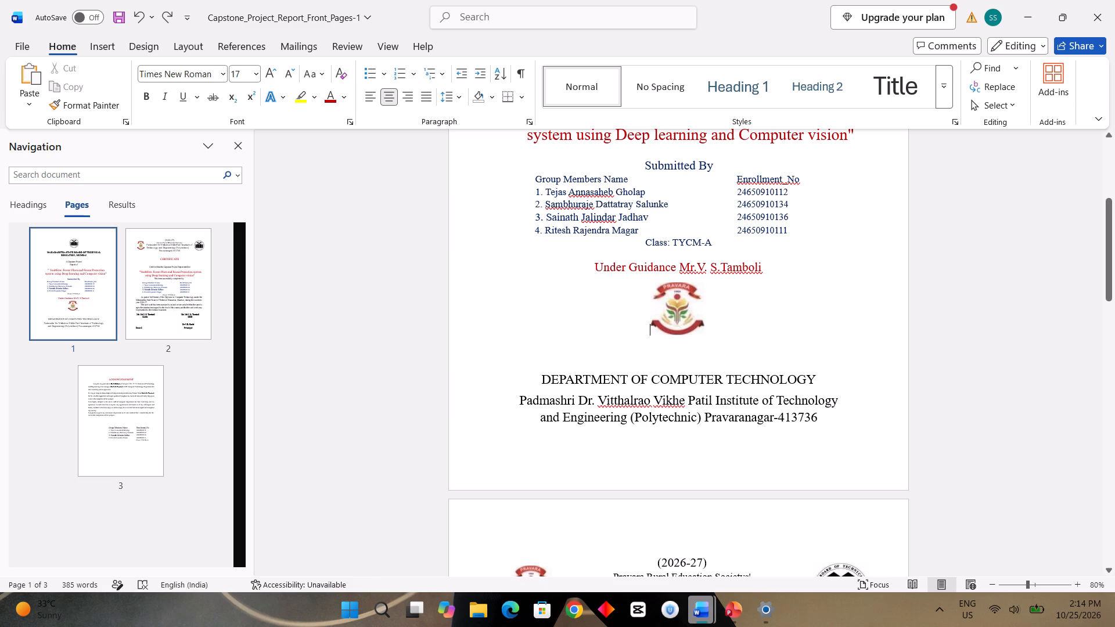
left_click(590, 371)
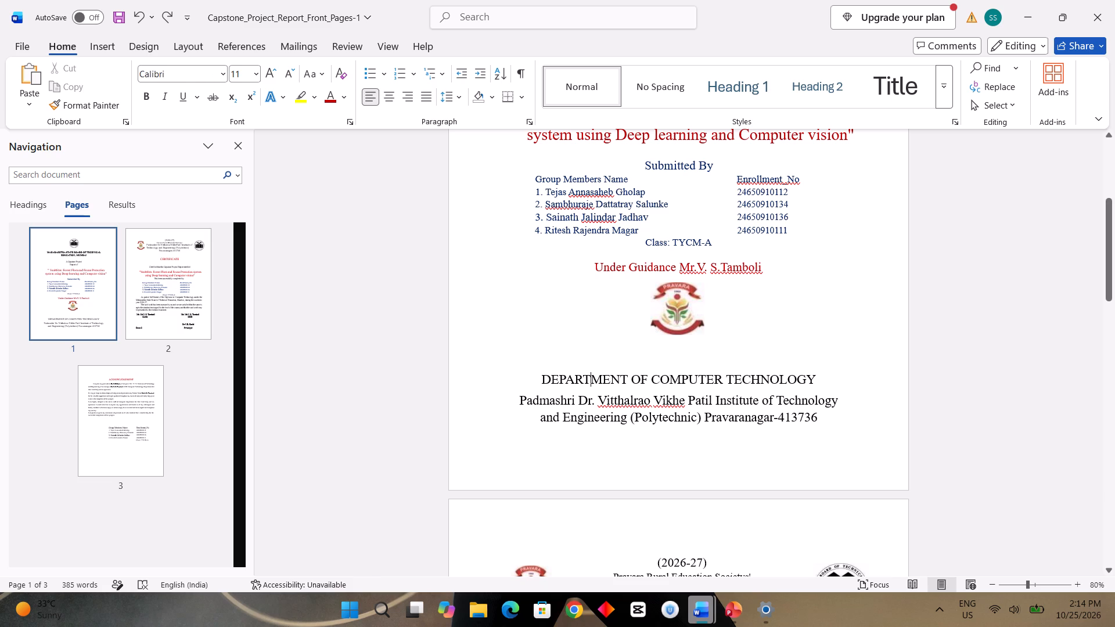
left_click_drag(561, 330, 701, 459)
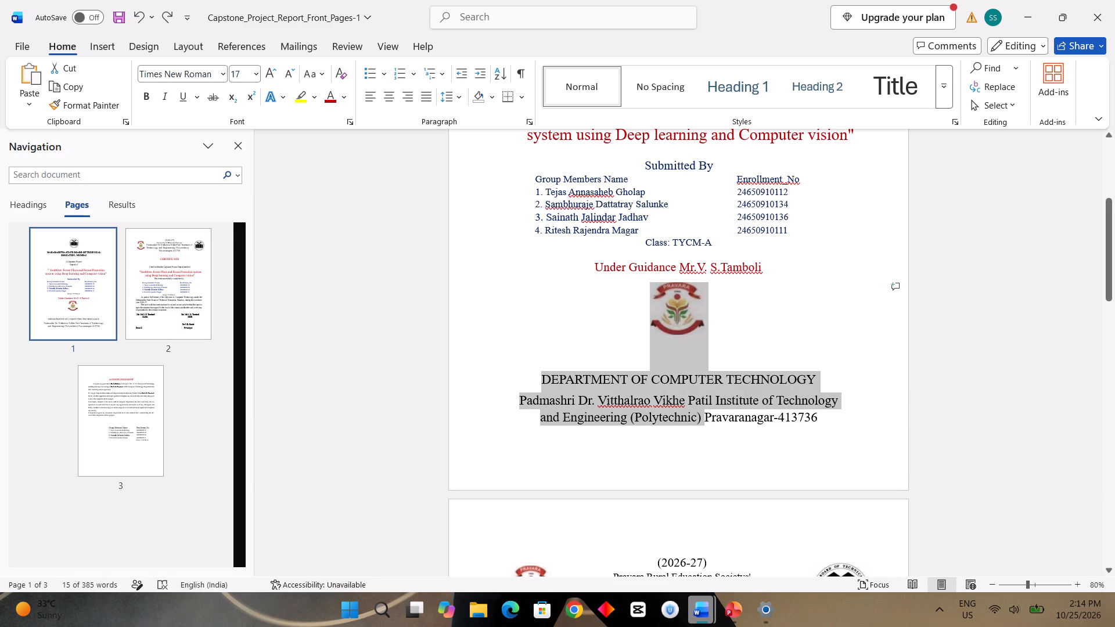
scroll(837, 437, "right", 1)
left_click_drag(841, 421, 642, 358)
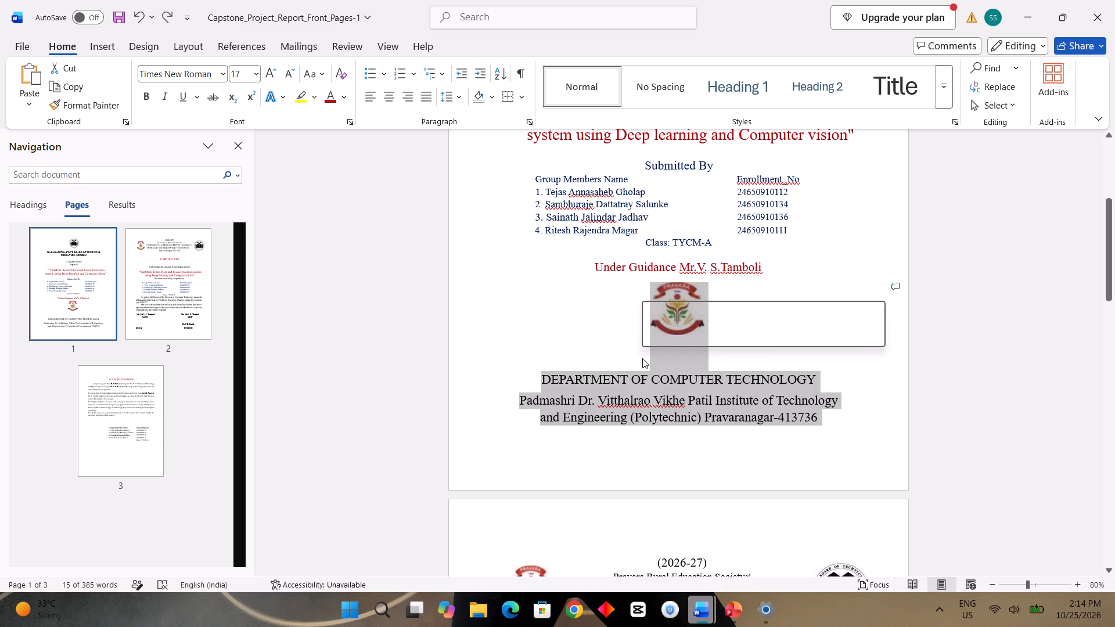
left_click(450, 96)
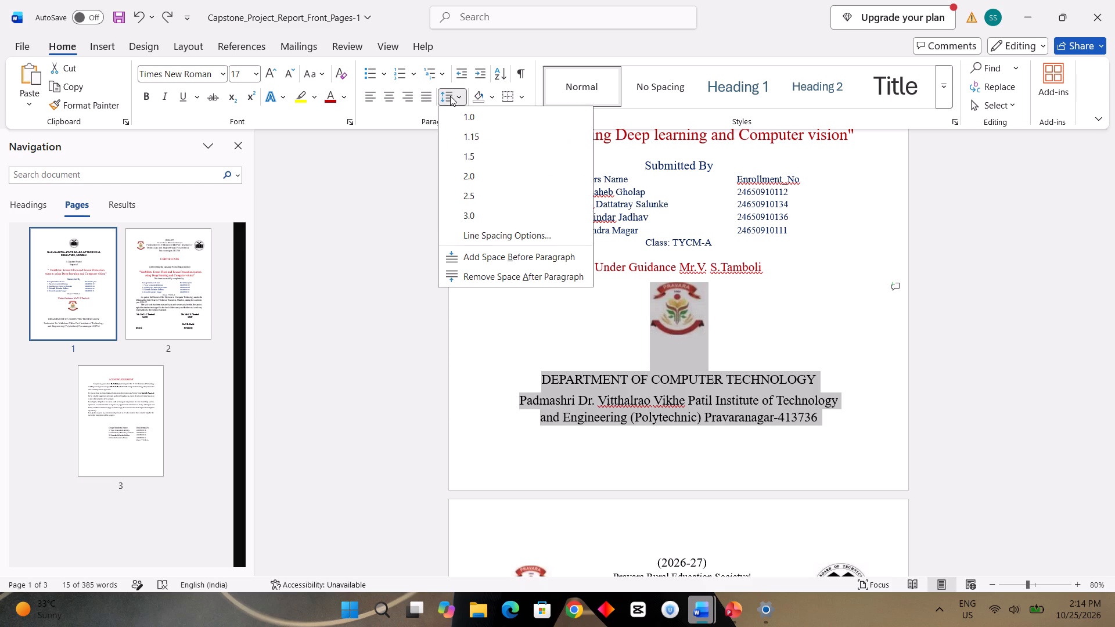
left_click(476, 120)
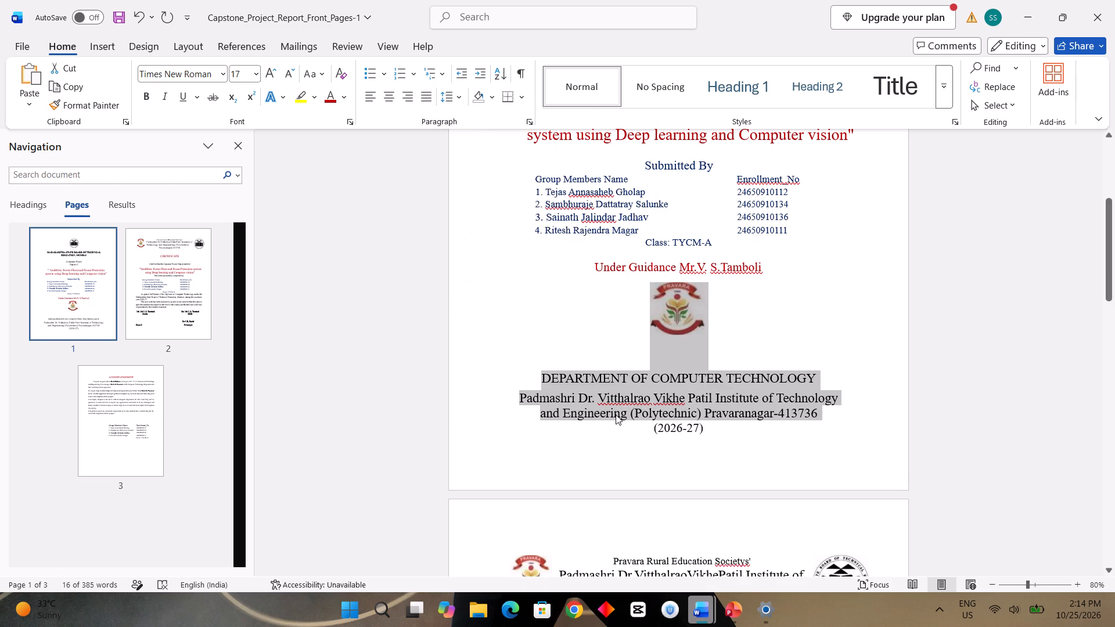
left_click(653, 484)
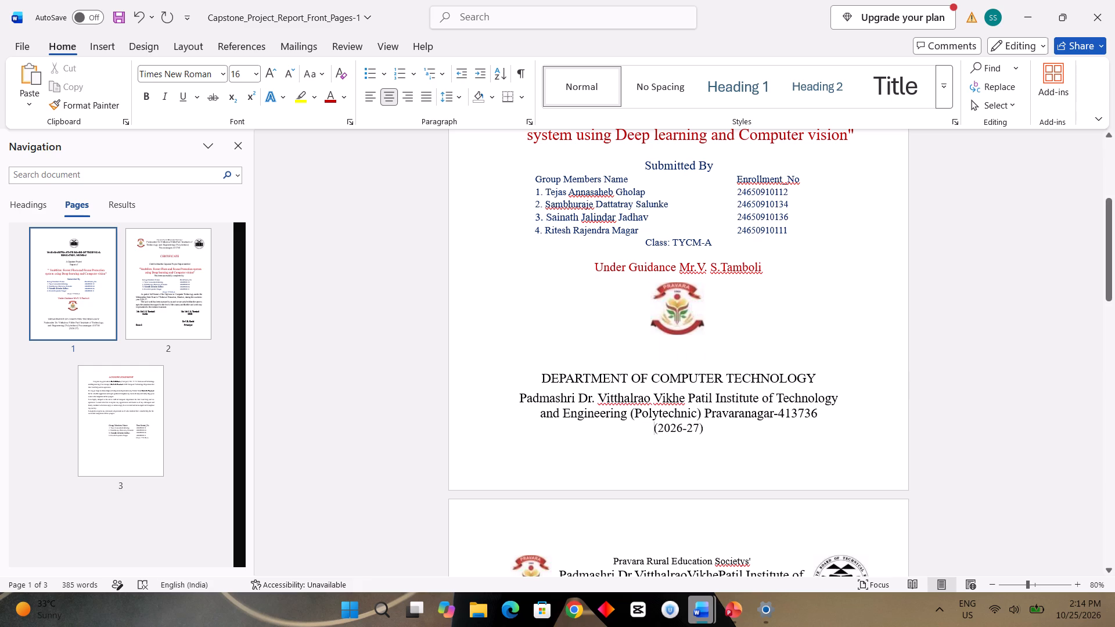
Make the department line, institute address and "(2026-27)" at the bottom of the cover page bold.
left_click_drag(517, 379, 720, 423)
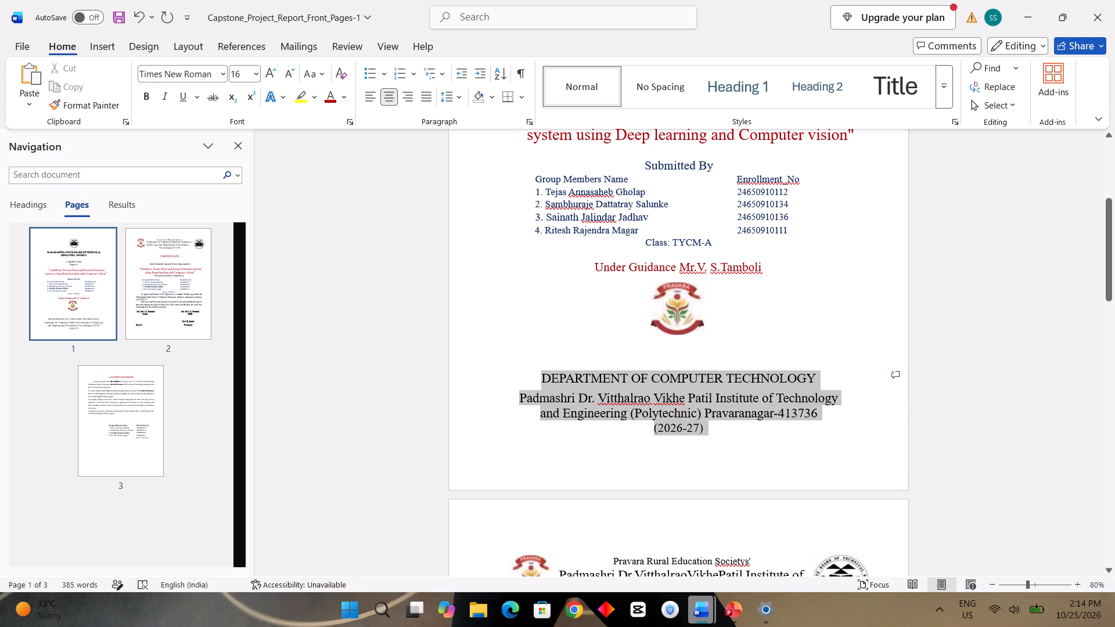
left_click_drag(720, 423, 720, 423)
left_click(736, 394)
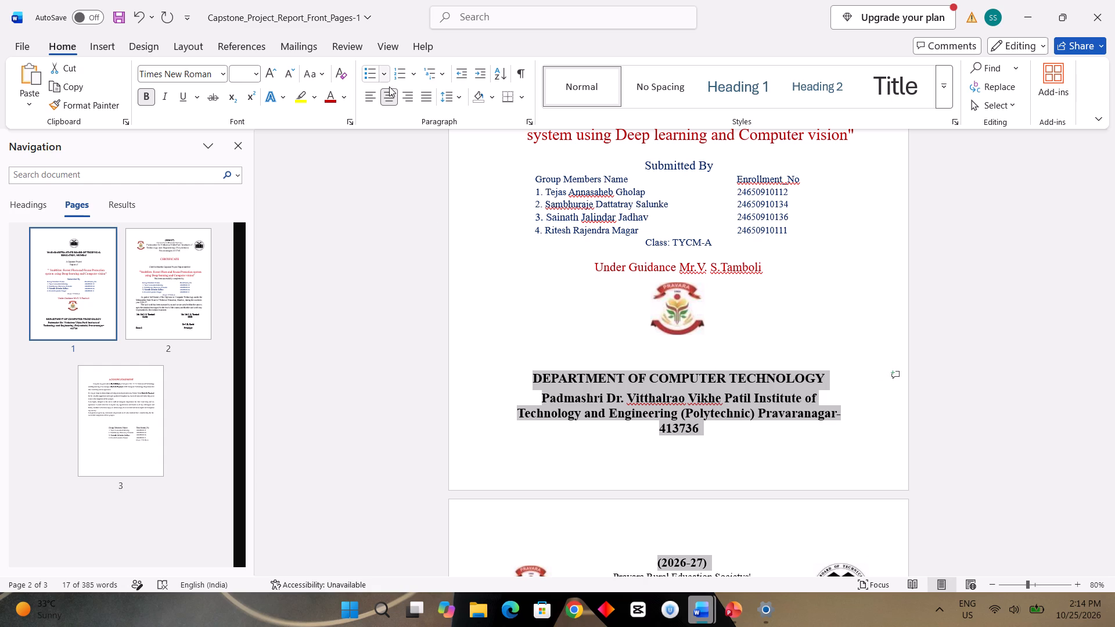
Set line spacing to 1.0 from the "Under Guidance" line through the institute address on the cover page.
left_click(452, 90)
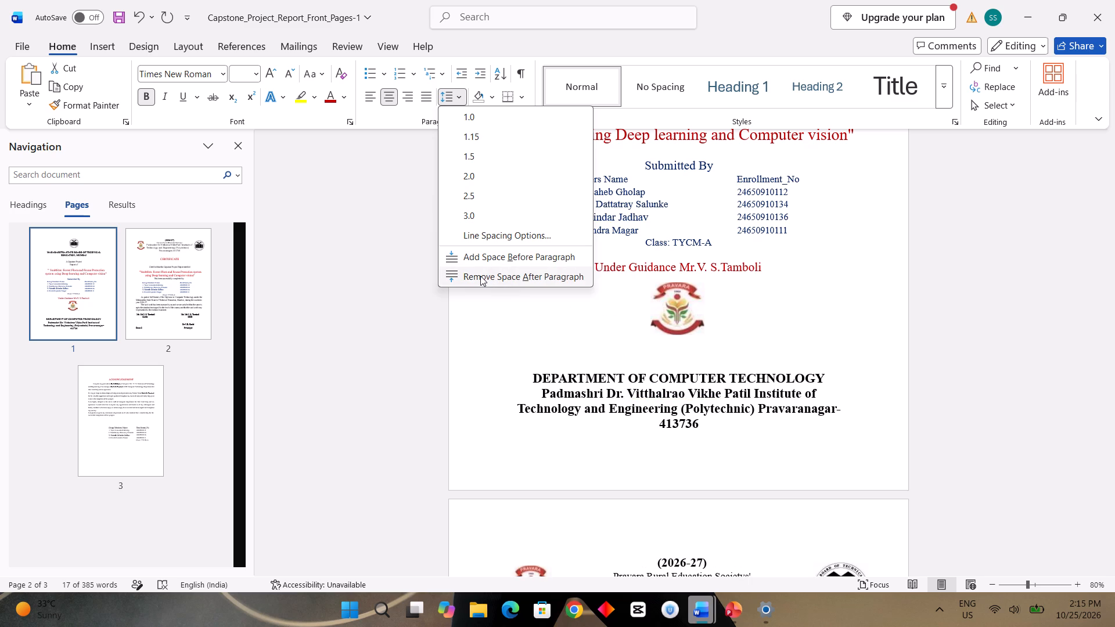
left_click(821, 307)
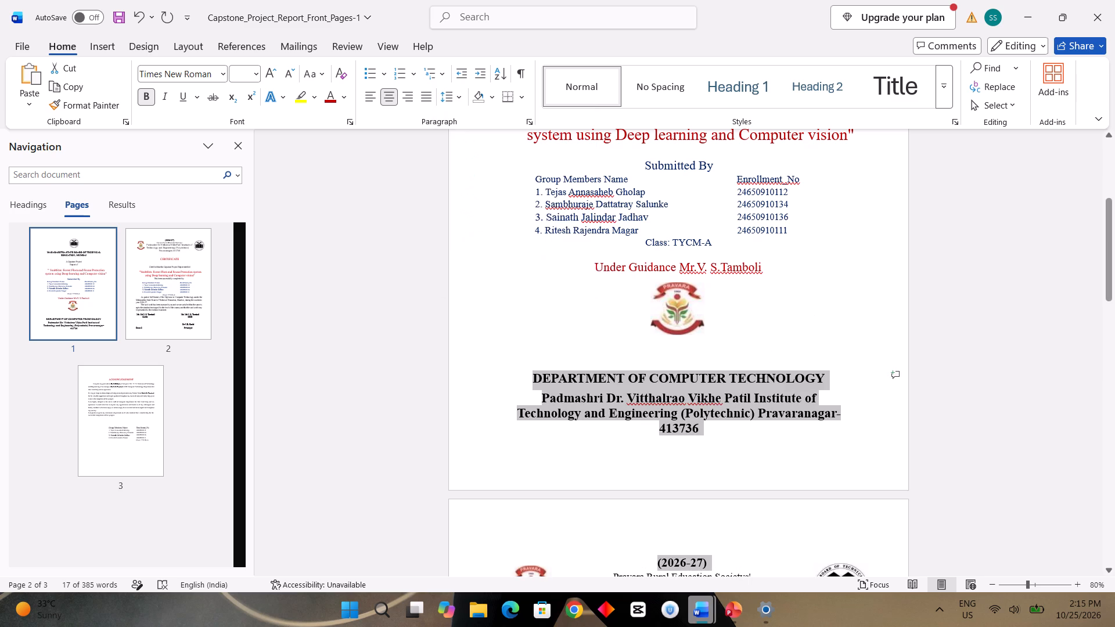
left_click_drag(554, 268, 672, 433)
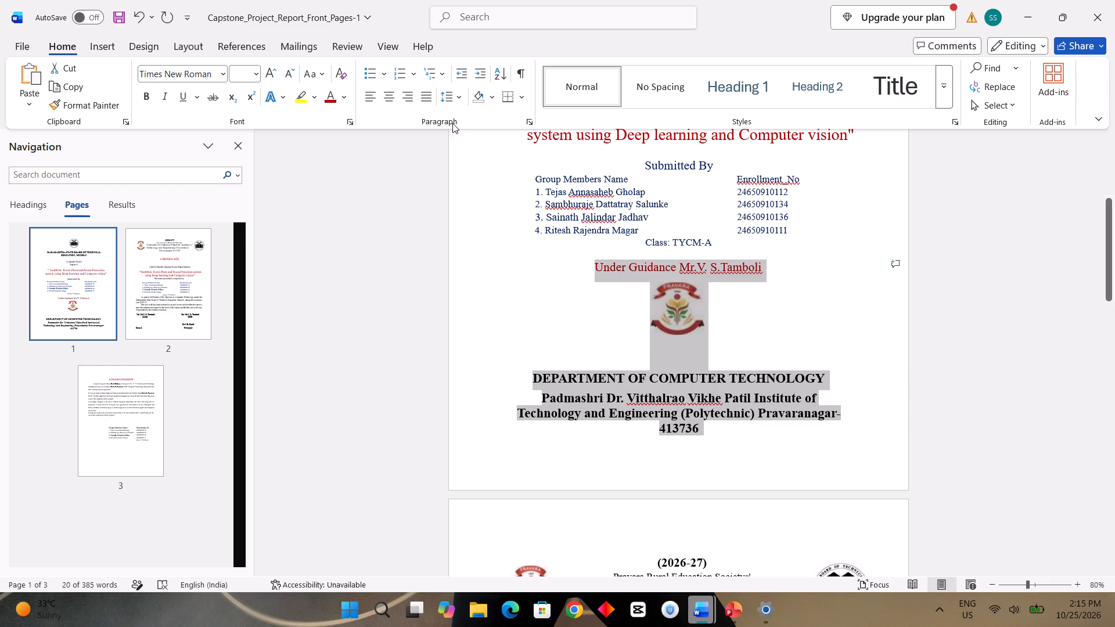
left_click(459, 99)
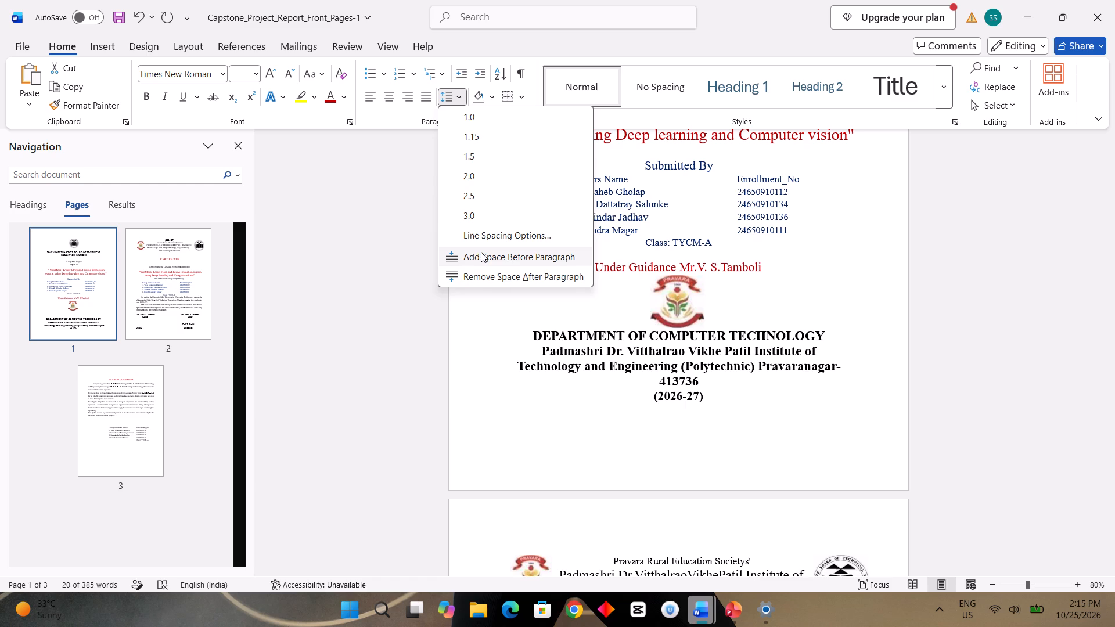
left_click(479, 124)
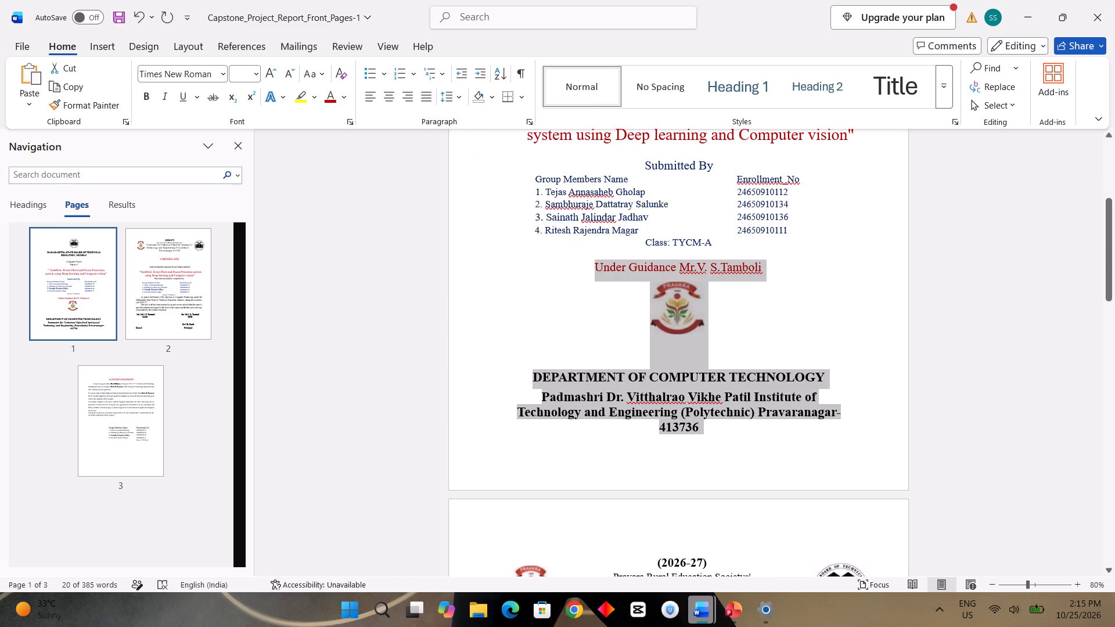
Delete the "(2026-27)" line that has spilled over onto the top of the certificate page.
left_click(708, 525)
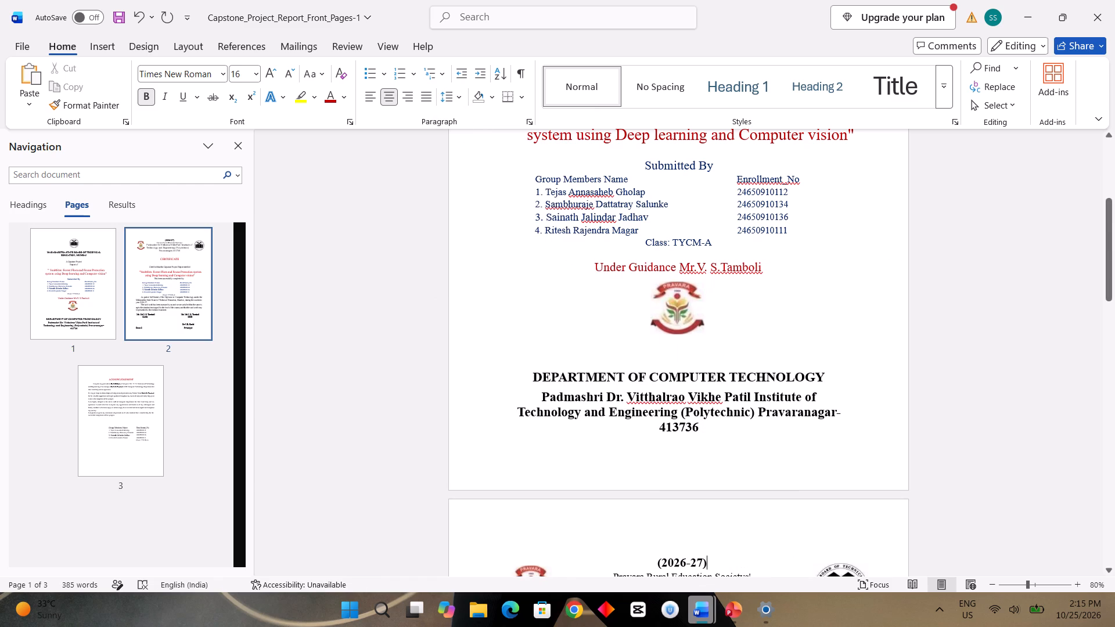
scroll(696, 459, "down", 3)
scroll(696, 459, "up", 2)
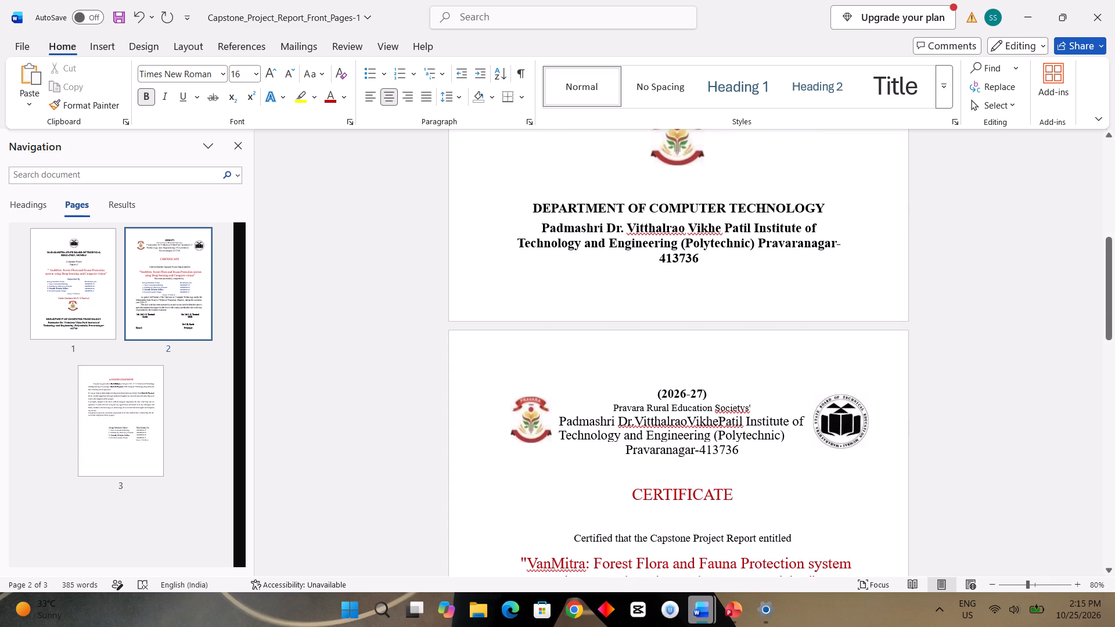
scroll(696, 459, "up", 1)
scroll(696, 459, "down", 2)
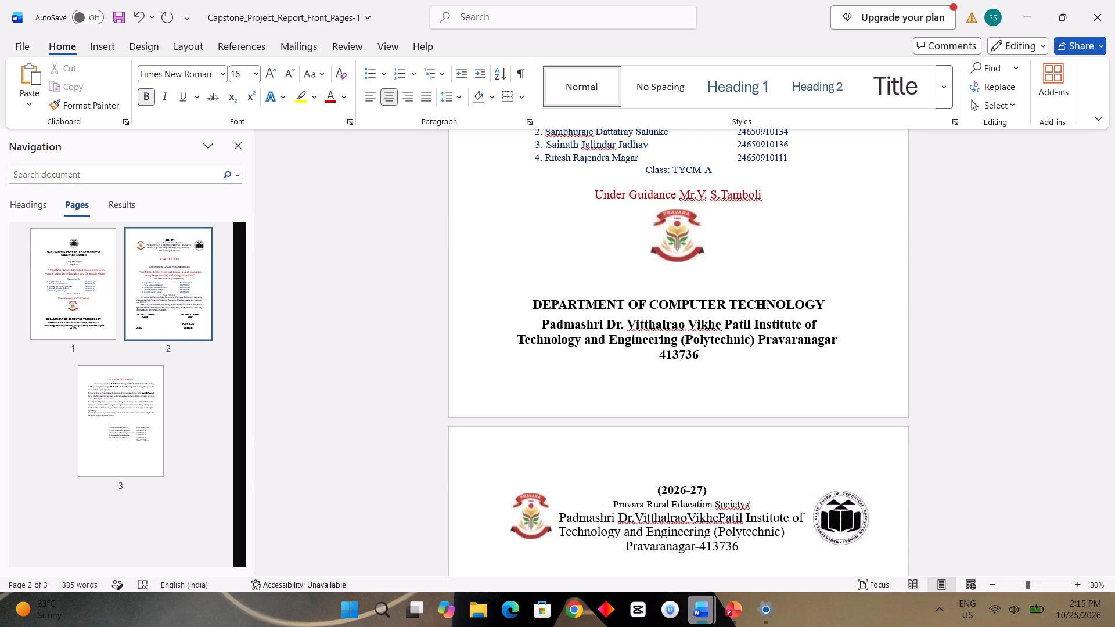
scroll(696, 459, "down", 1)
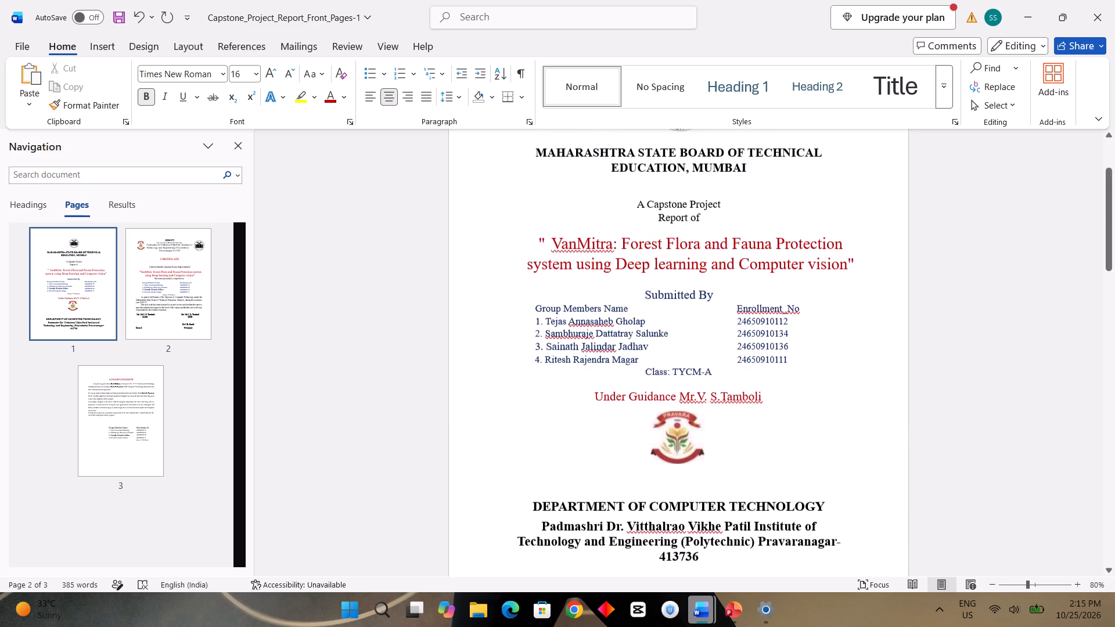
scroll(696, 459, "down", 1)
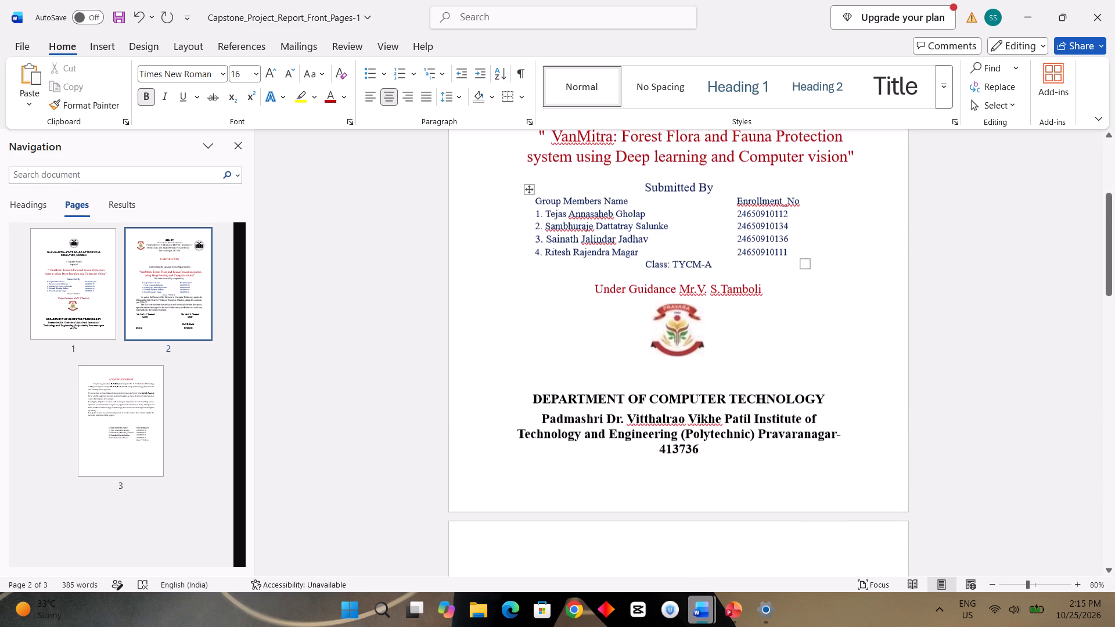
scroll(696, 459, "down", 1)
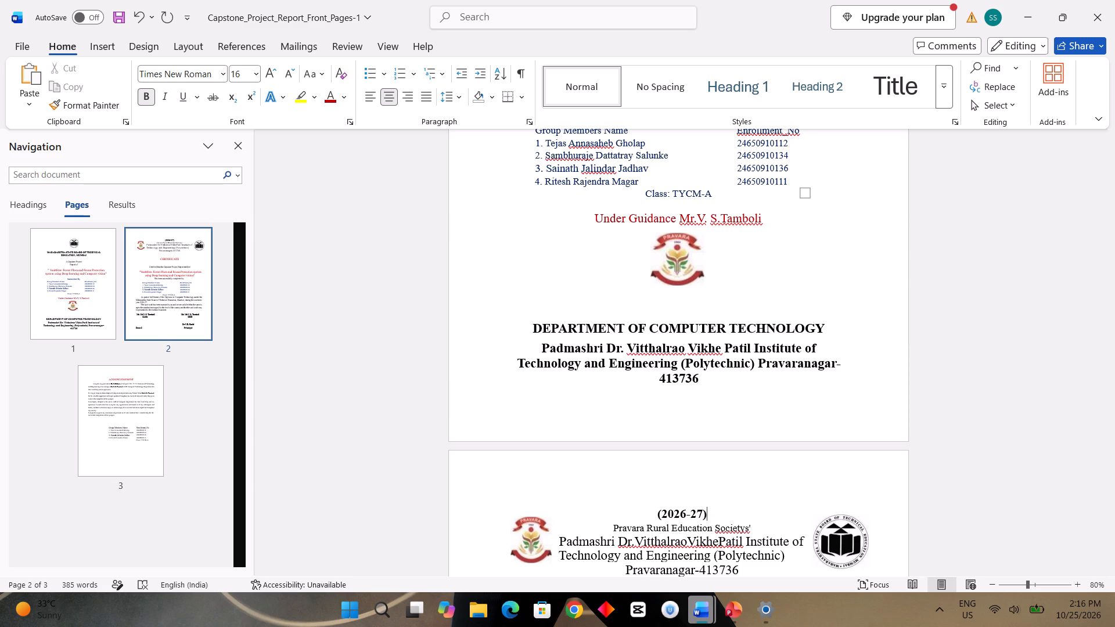
key("BackSpace")
key("BackSpace")
key("BackSpace")
key("BackSpace")
key("BackSpace")
key("BackSpace")
key("BackSpace")
key("BackSpace")
key("BackSpace")
key("BackSpace")
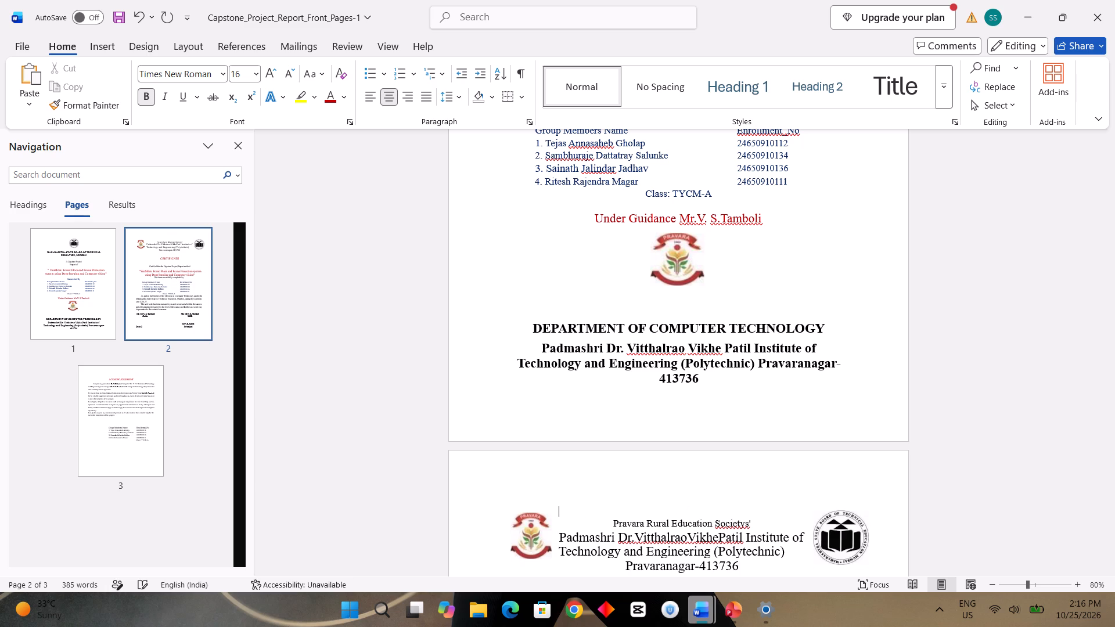
Add "(2026-27)" after "413736" at the end of the cover page's institute address, separated by a space.
left_click(709, 393)
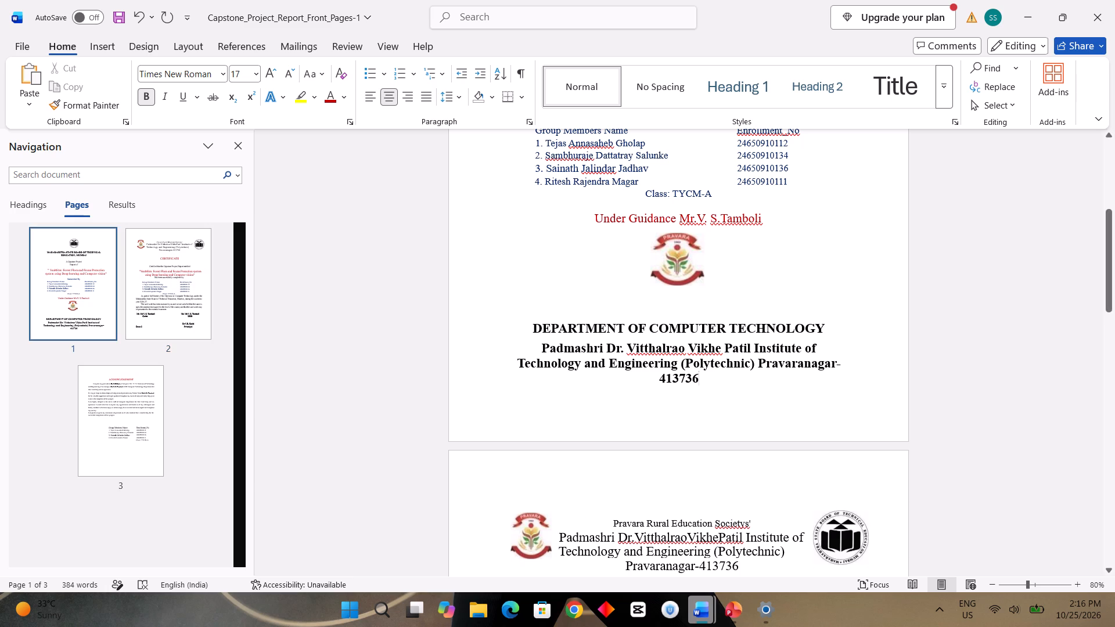
key("shift+parenleft")
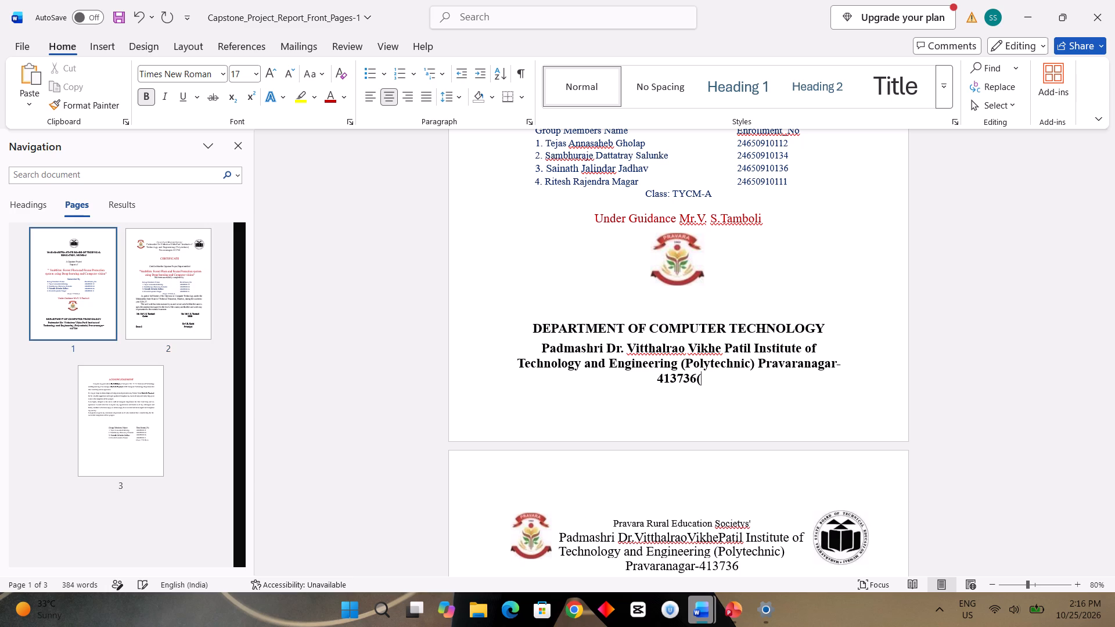
type("20")
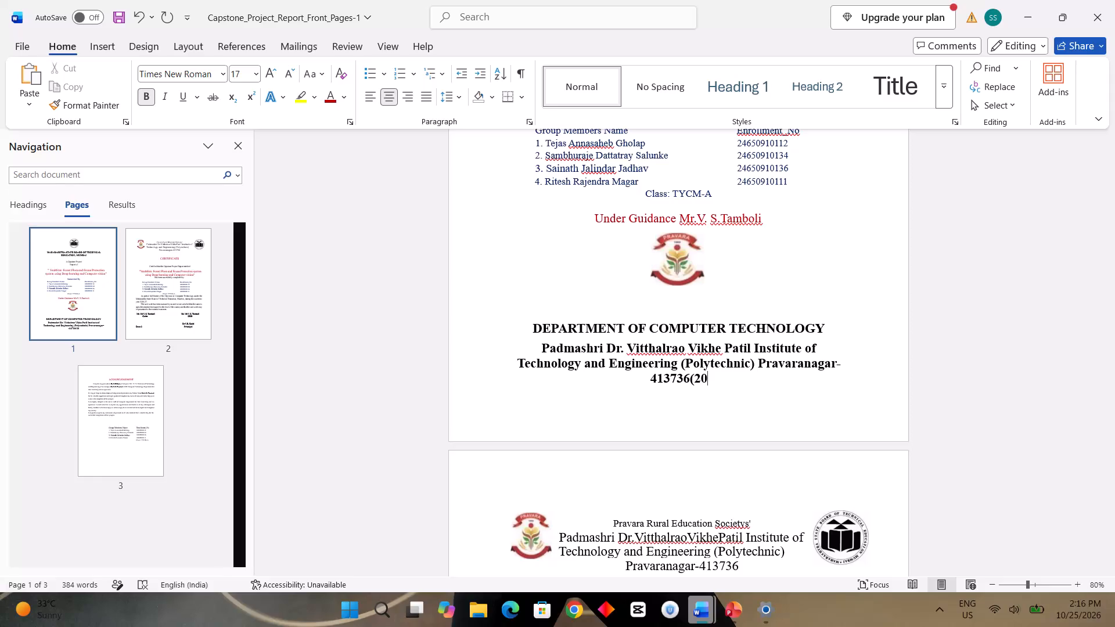
type("26")
key("minus")
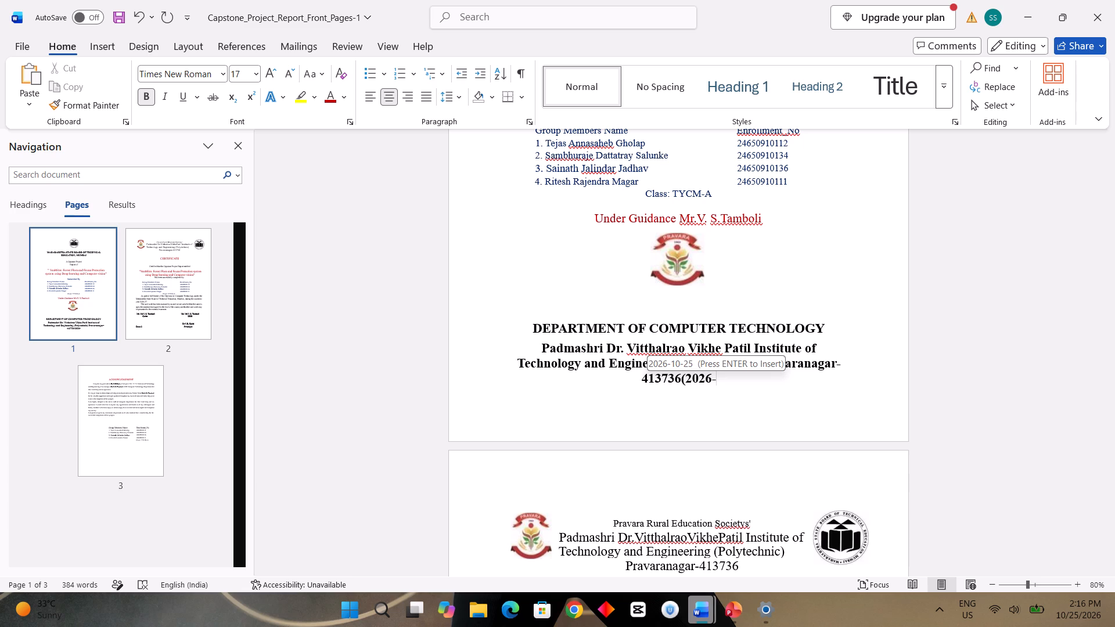
type("27")
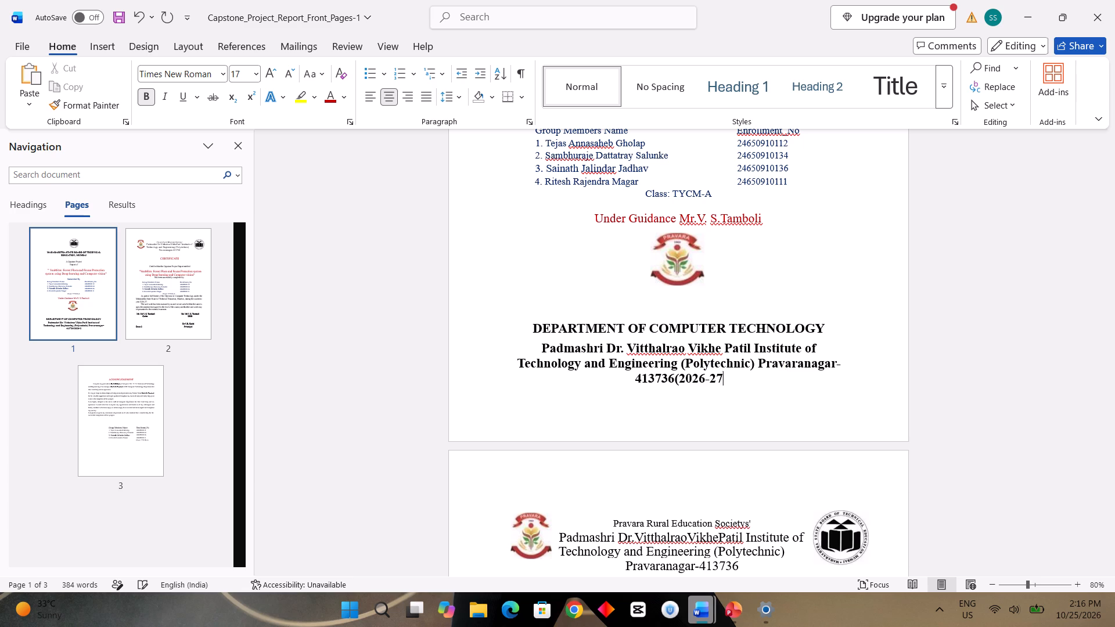
key("shift+parenright")
left_click(674, 384)
key("space")
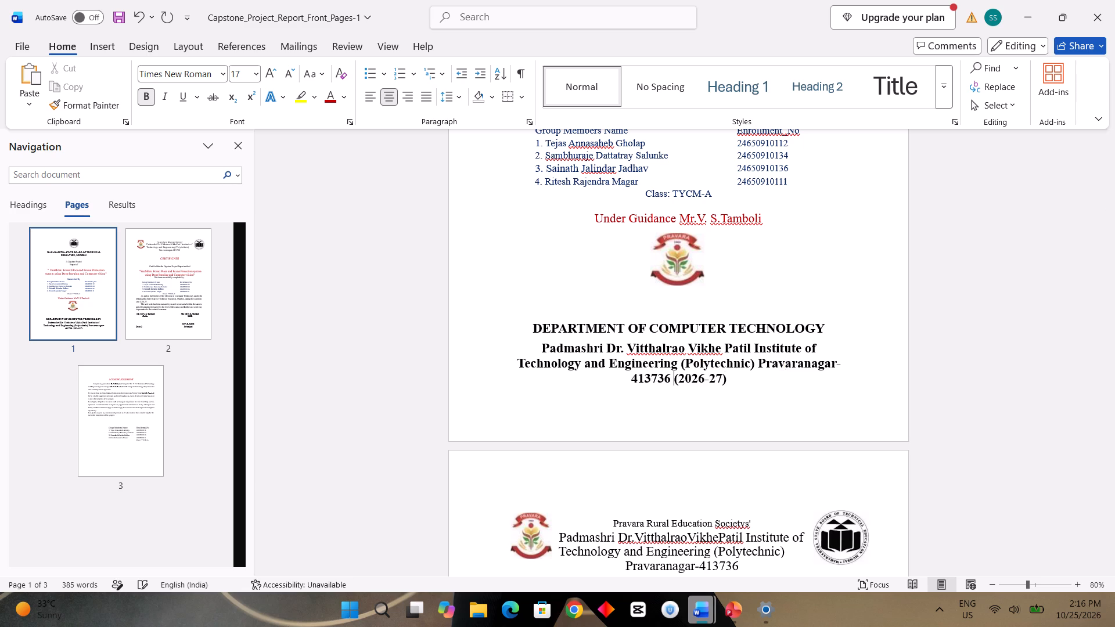
left_click(741, 384)
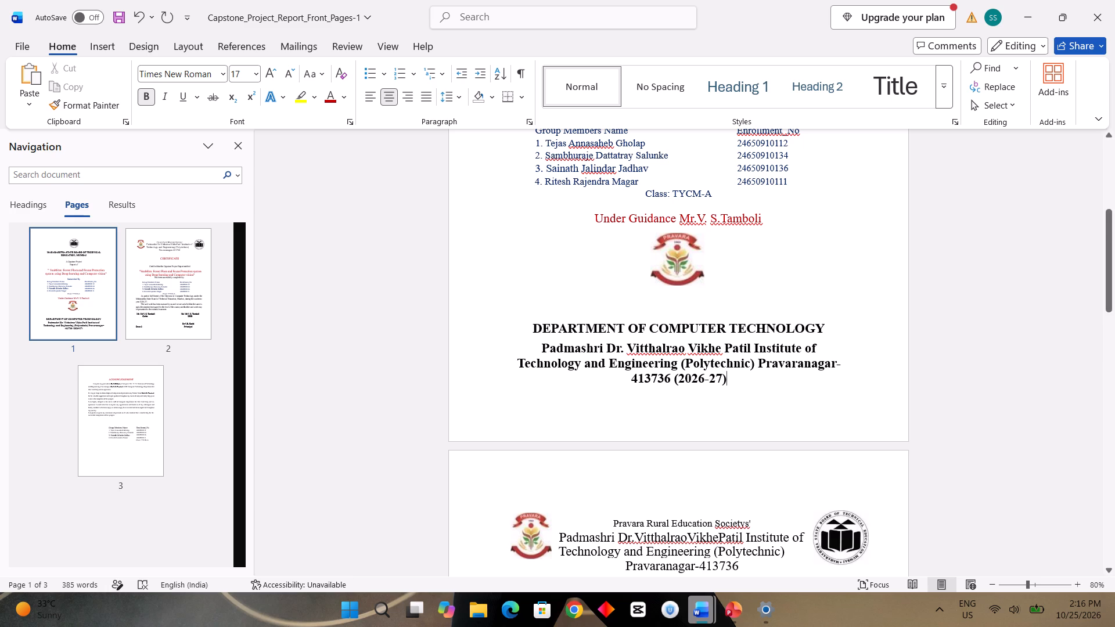
Make the institute name and the "Pravaranagar-413736" line at the top of the certificate page bold.
scroll(741, 384, "down", 1)
scroll(741, 384, "up", 1)
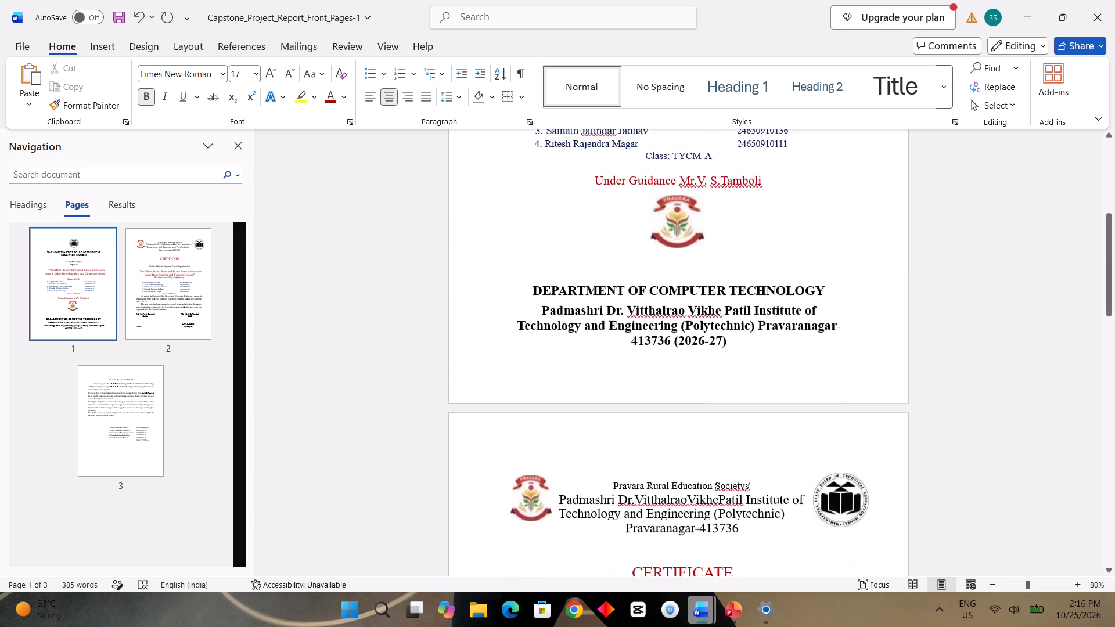
scroll(741, 384, "up", 1)
scroll(741, 384, "down", 2)
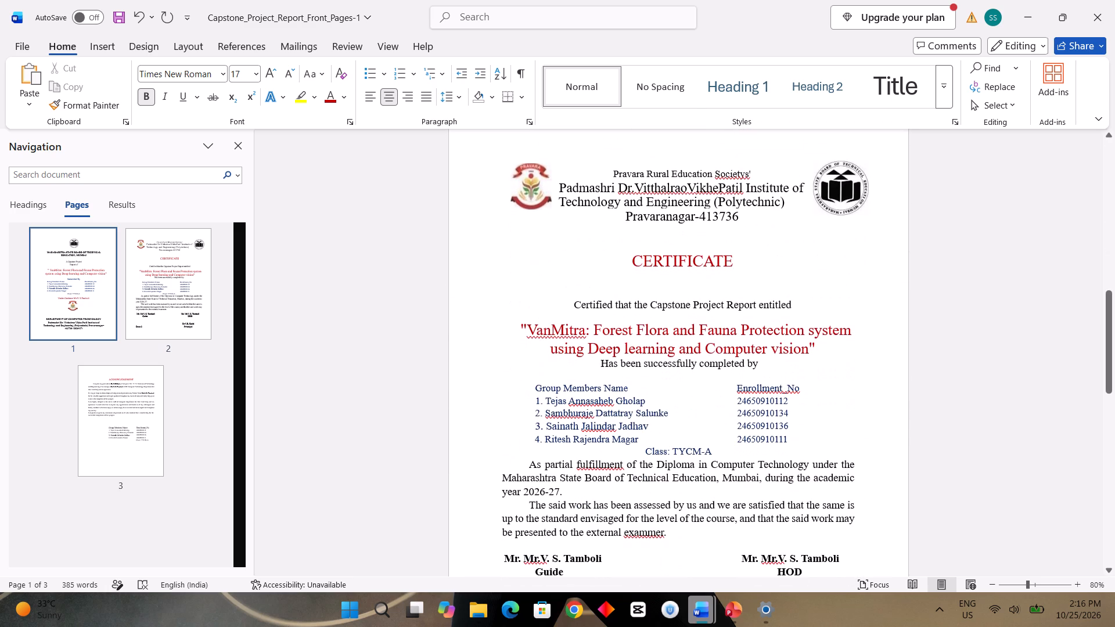
scroll(741, 384, "down", 1)
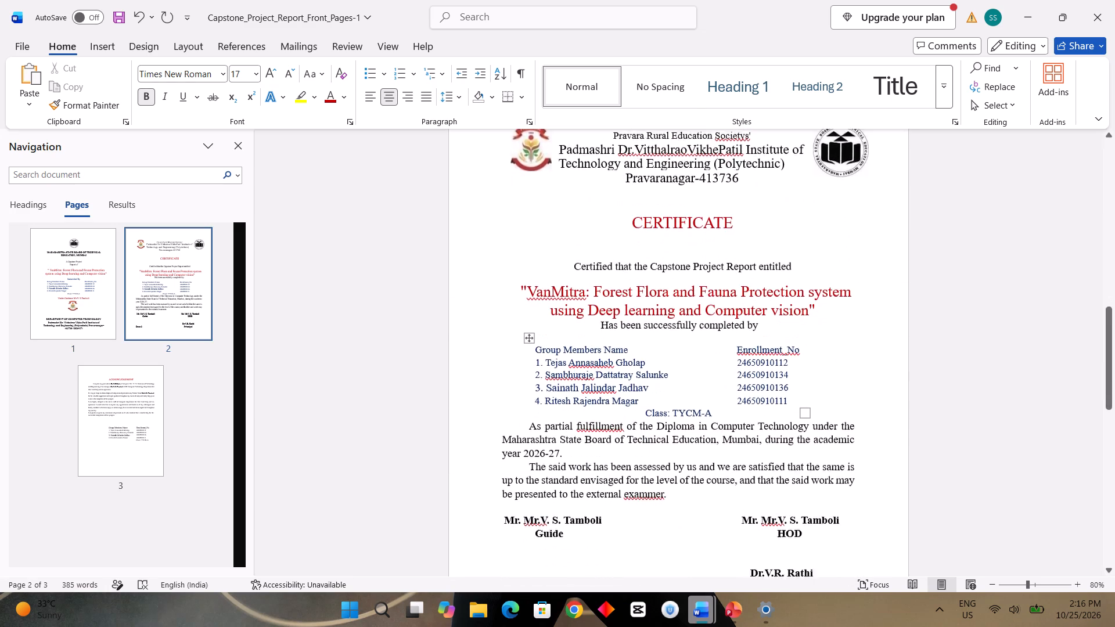
scroll(741, 384, "down", 1)
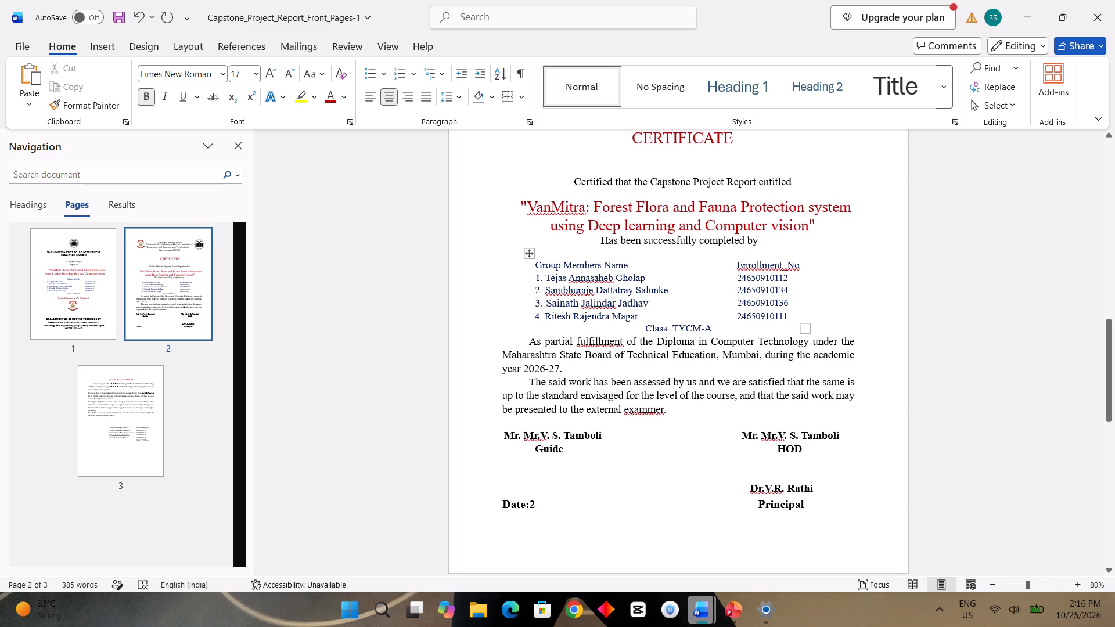
scroll(741, 384, "up", 2)
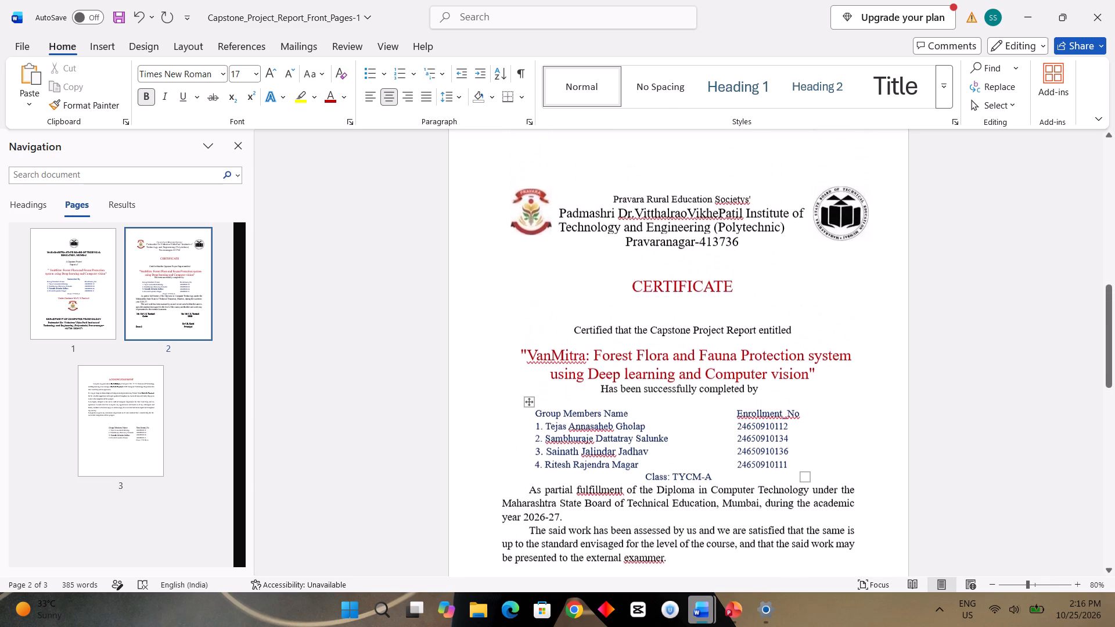
scroll(741, 384, "up", 1)
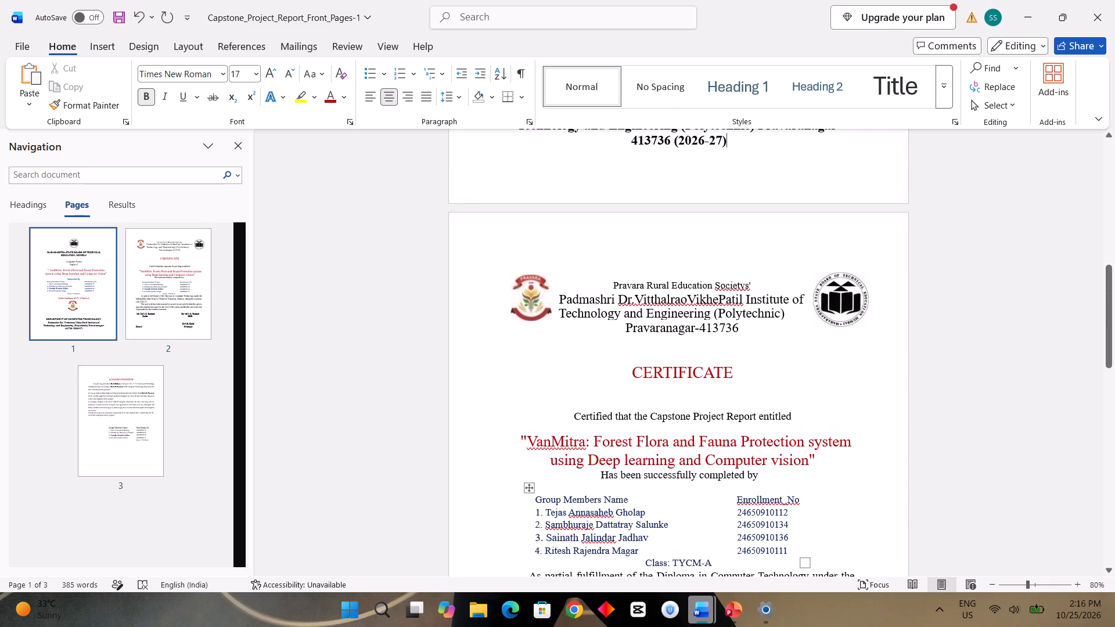
left_click_drag(744, 332, 639, 303)
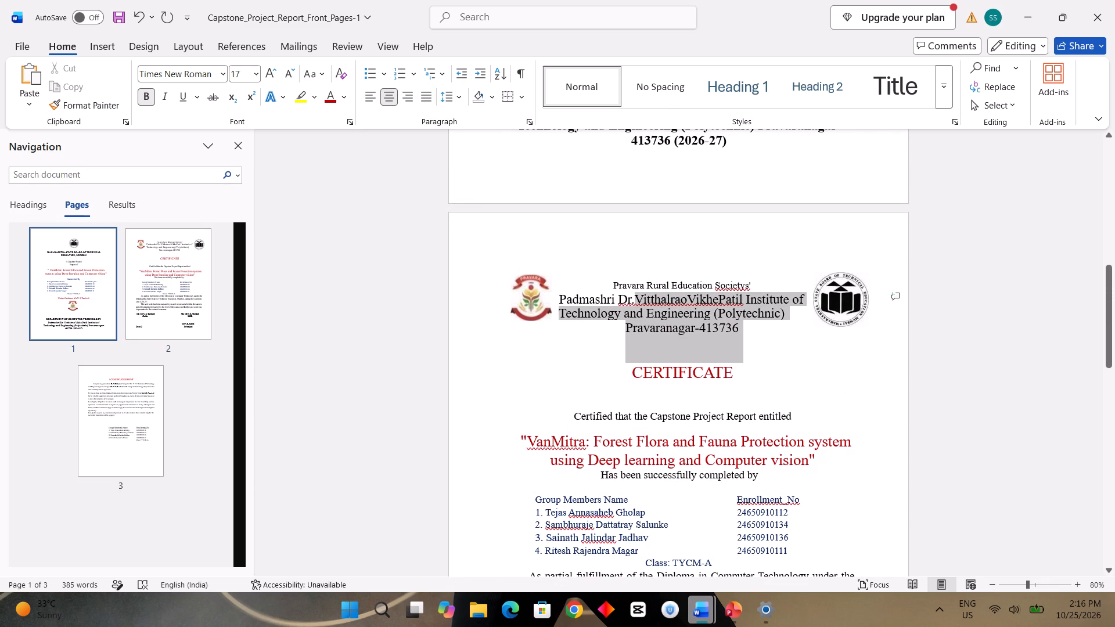
left_click_drag(639, 303, 604, 299)
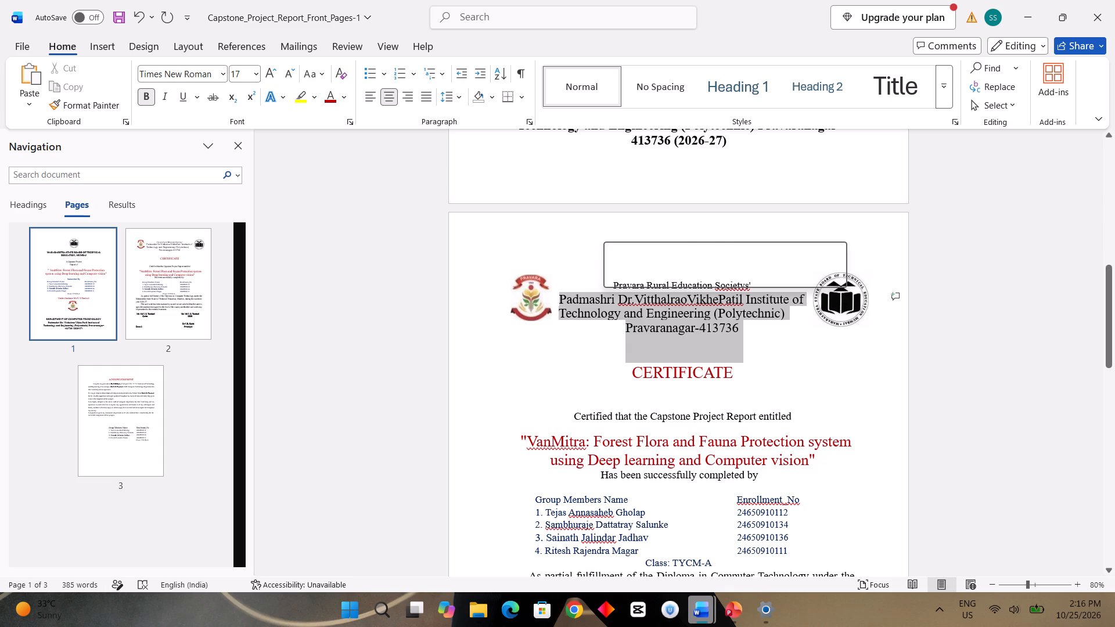
left_click(619, 272)
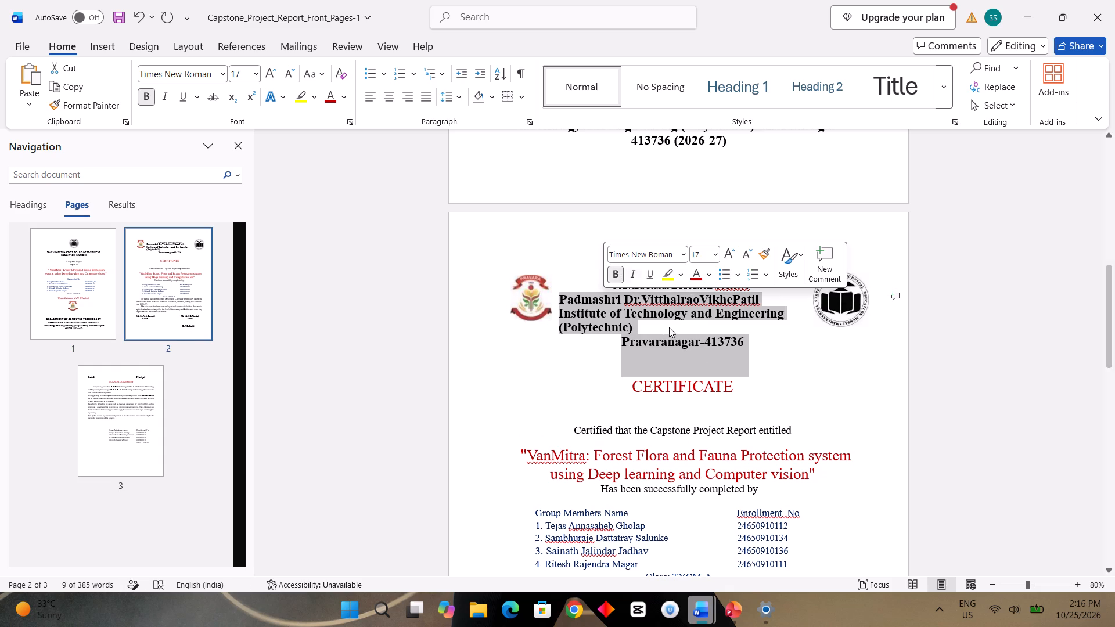
scroll(771, 374, "down", 2)
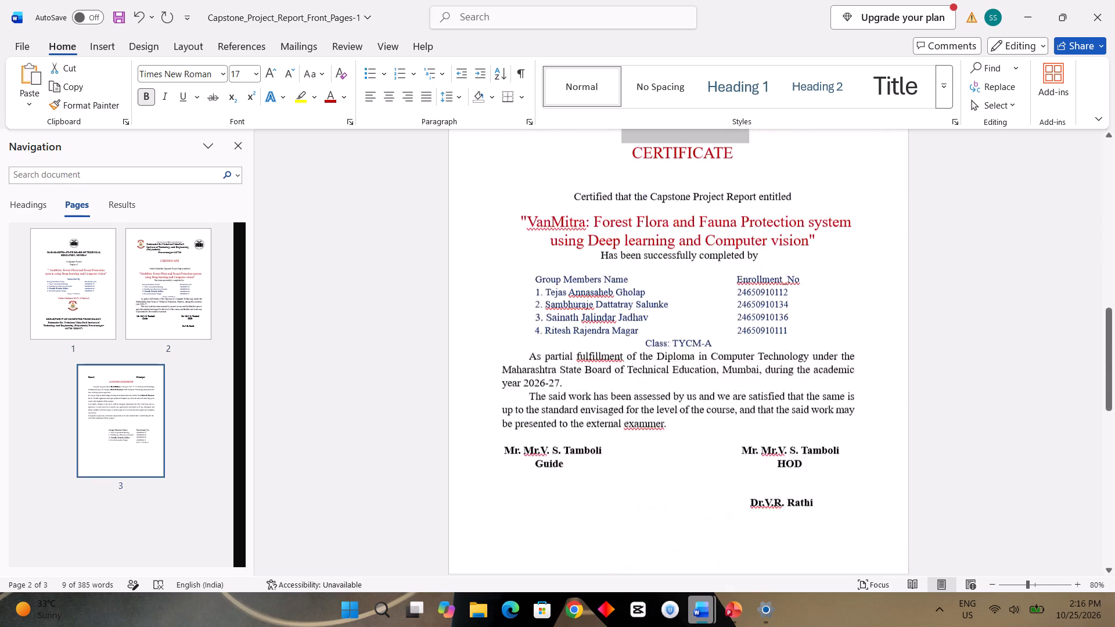
scroll(771, 374, "left", 2)
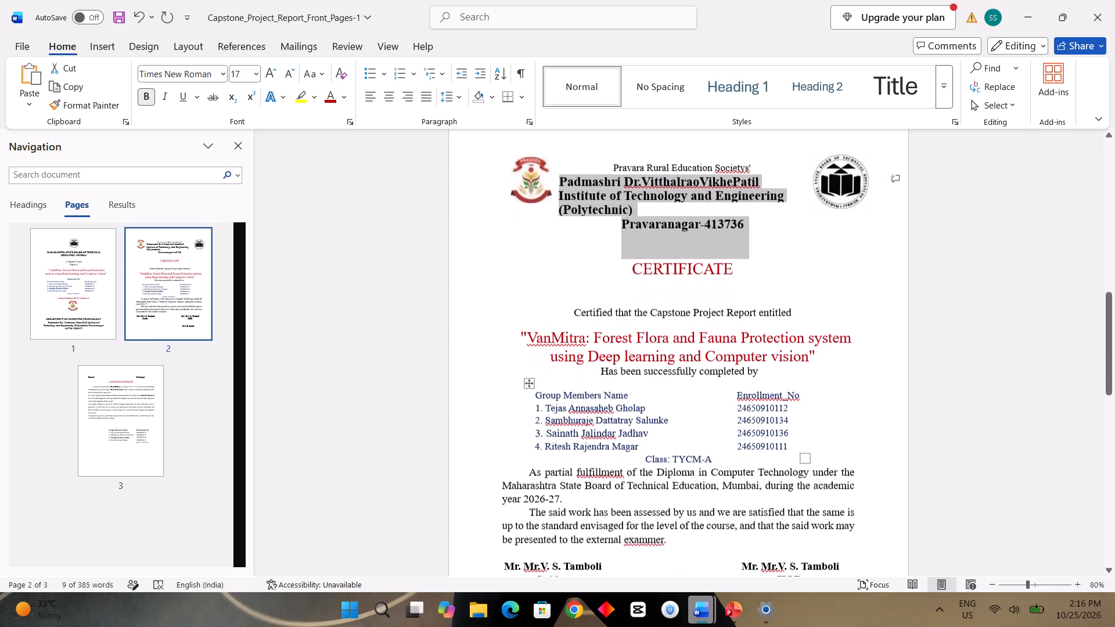
scroll(771, 374, "up", 1)
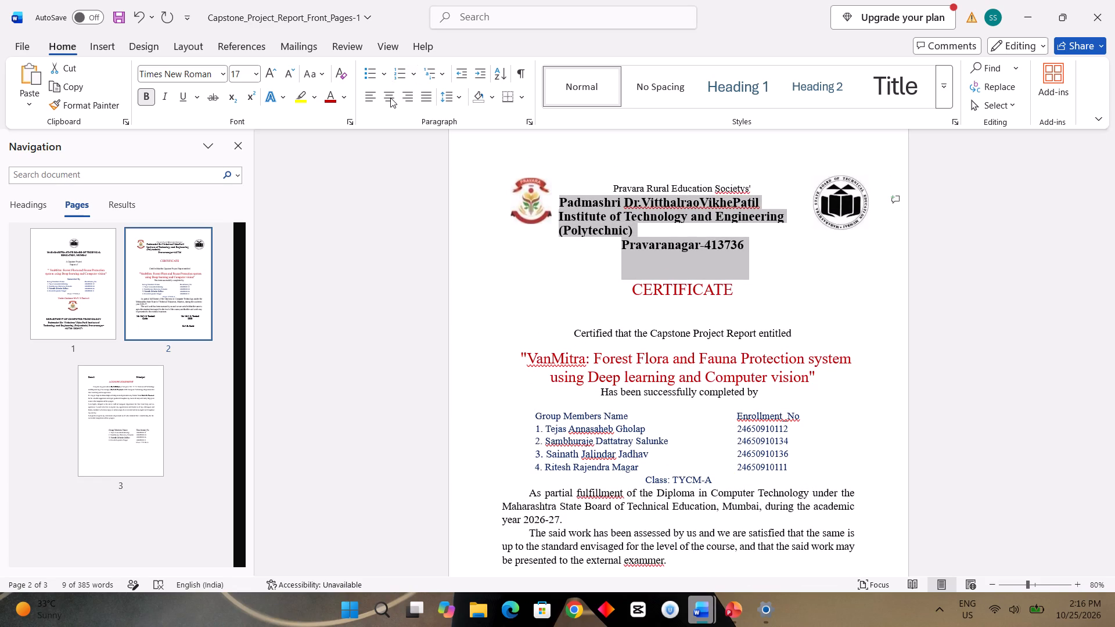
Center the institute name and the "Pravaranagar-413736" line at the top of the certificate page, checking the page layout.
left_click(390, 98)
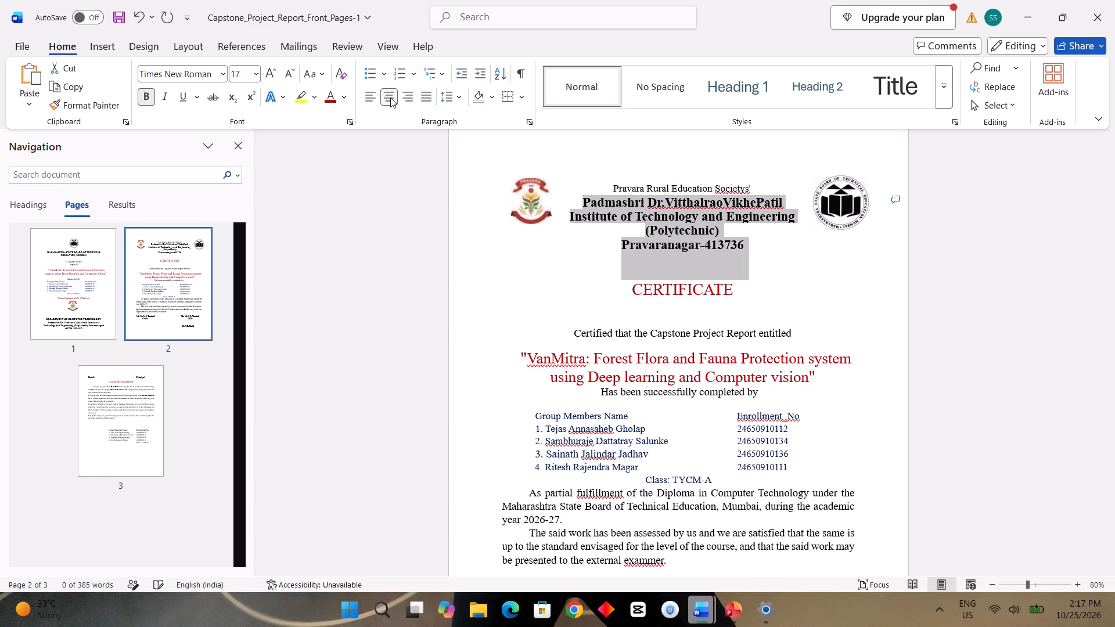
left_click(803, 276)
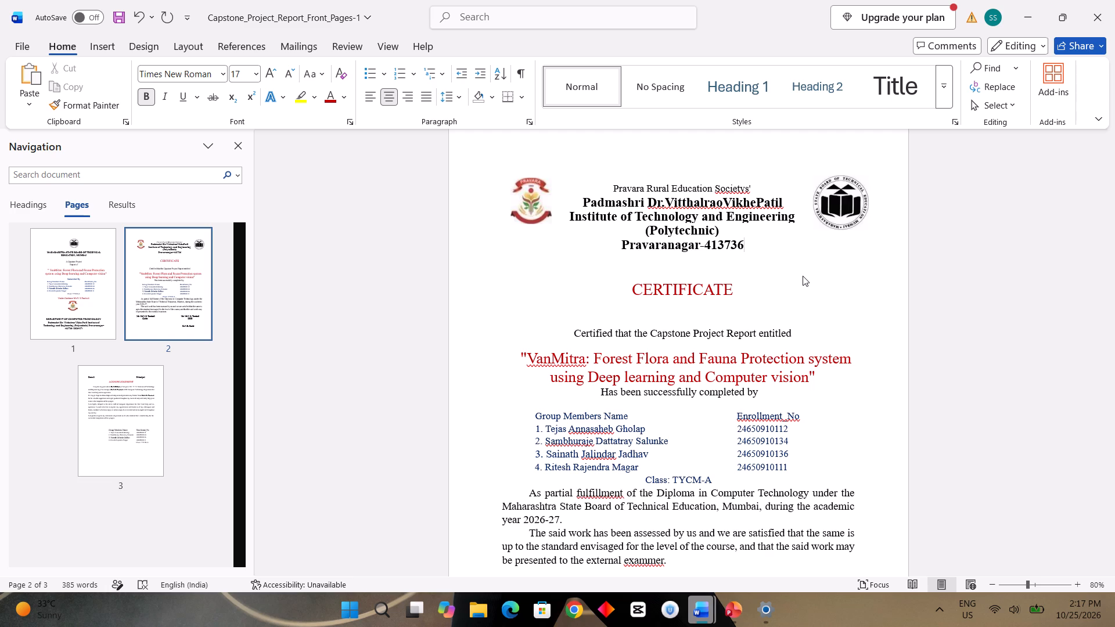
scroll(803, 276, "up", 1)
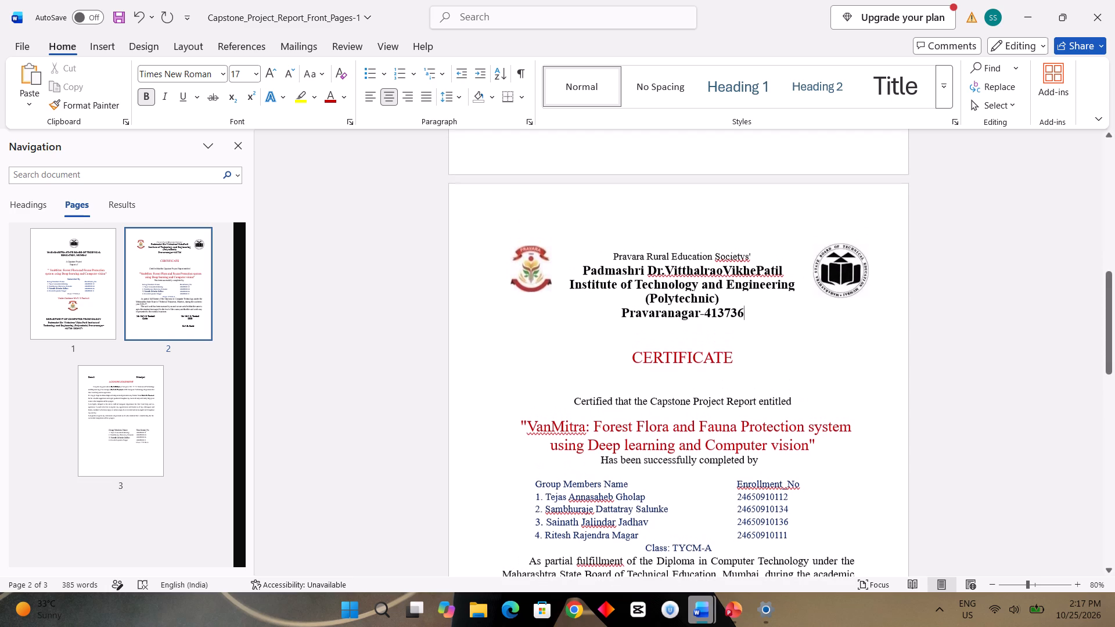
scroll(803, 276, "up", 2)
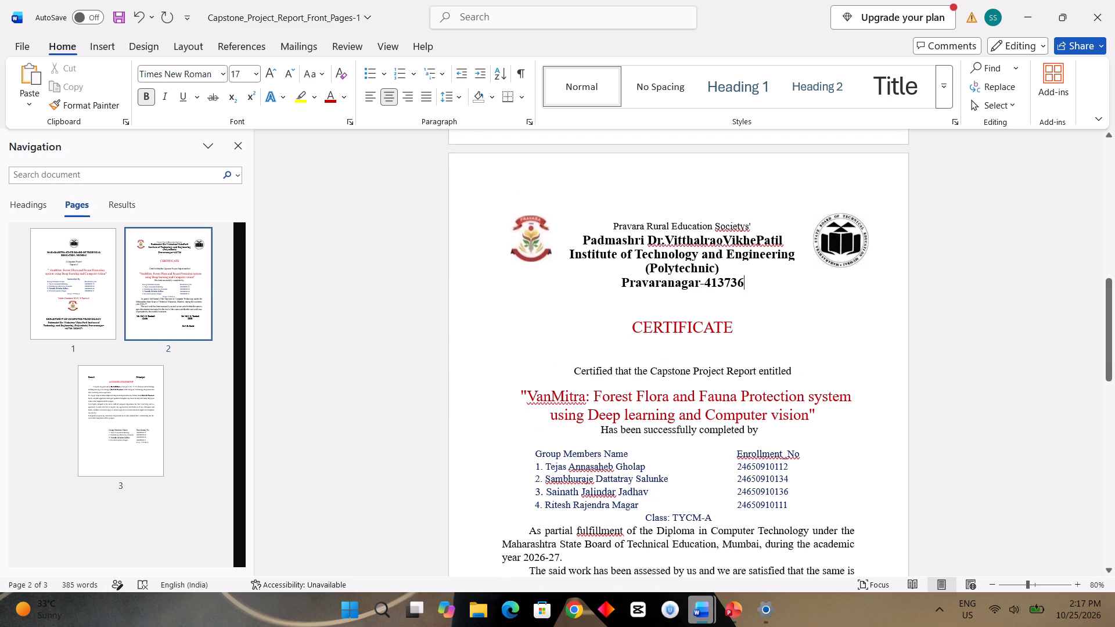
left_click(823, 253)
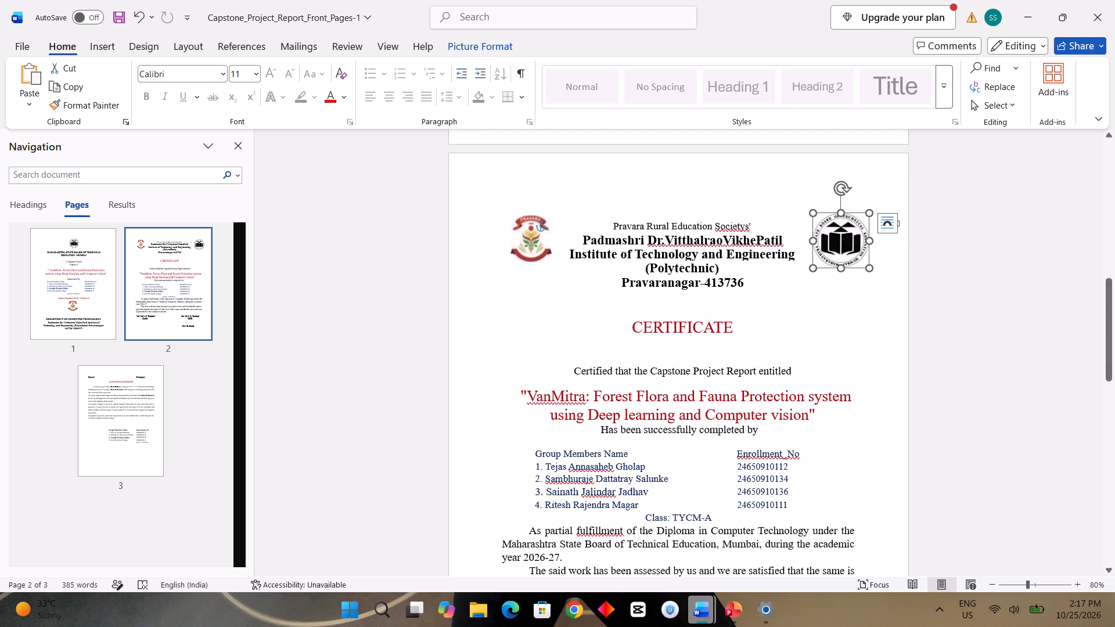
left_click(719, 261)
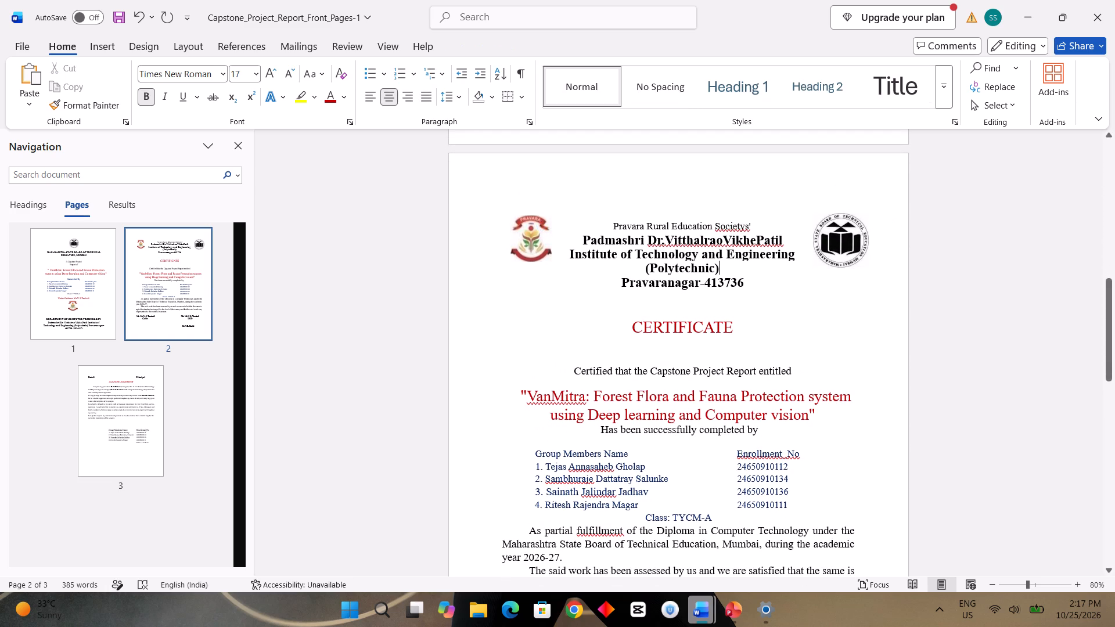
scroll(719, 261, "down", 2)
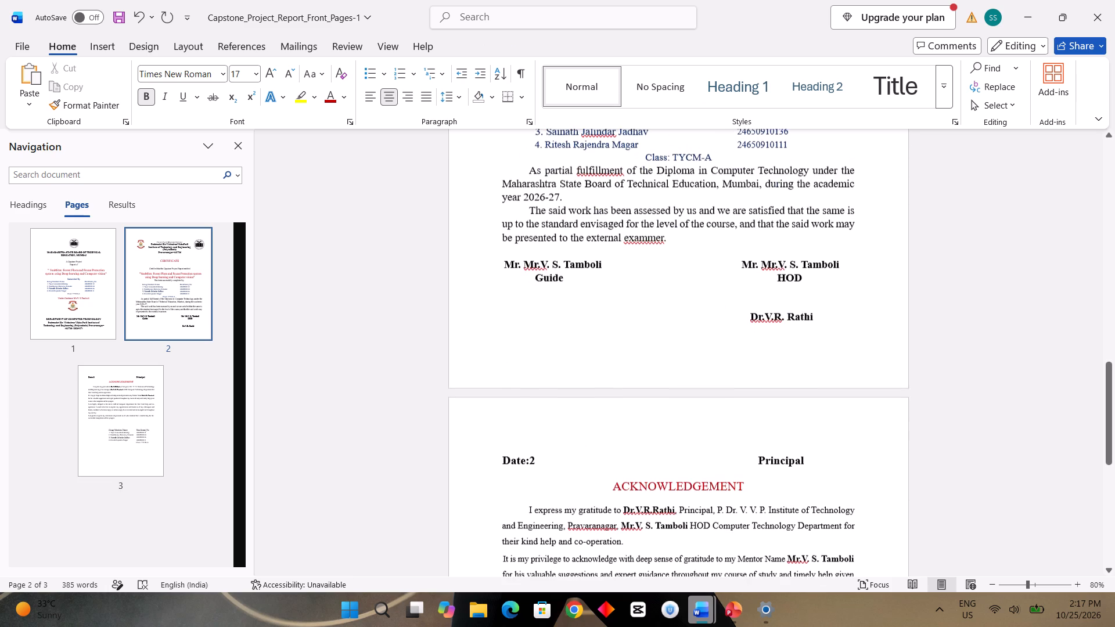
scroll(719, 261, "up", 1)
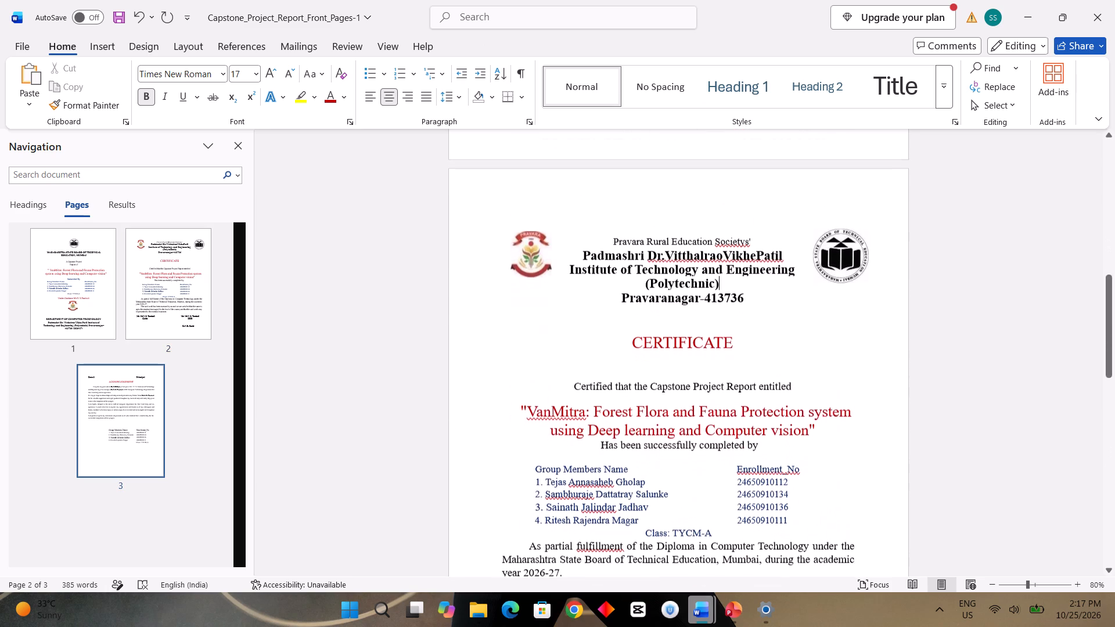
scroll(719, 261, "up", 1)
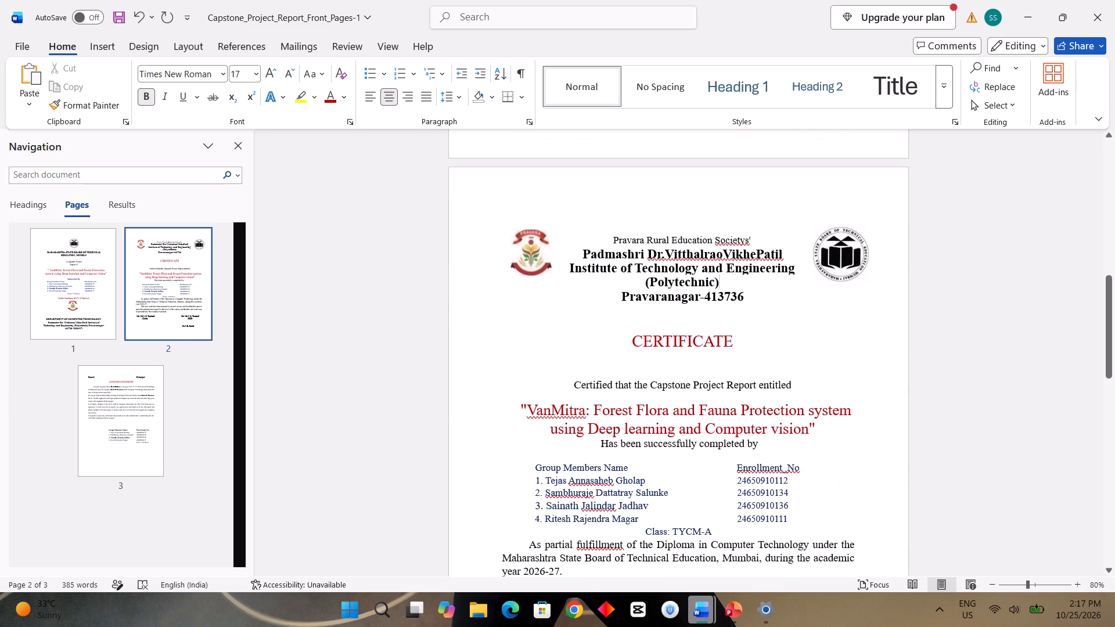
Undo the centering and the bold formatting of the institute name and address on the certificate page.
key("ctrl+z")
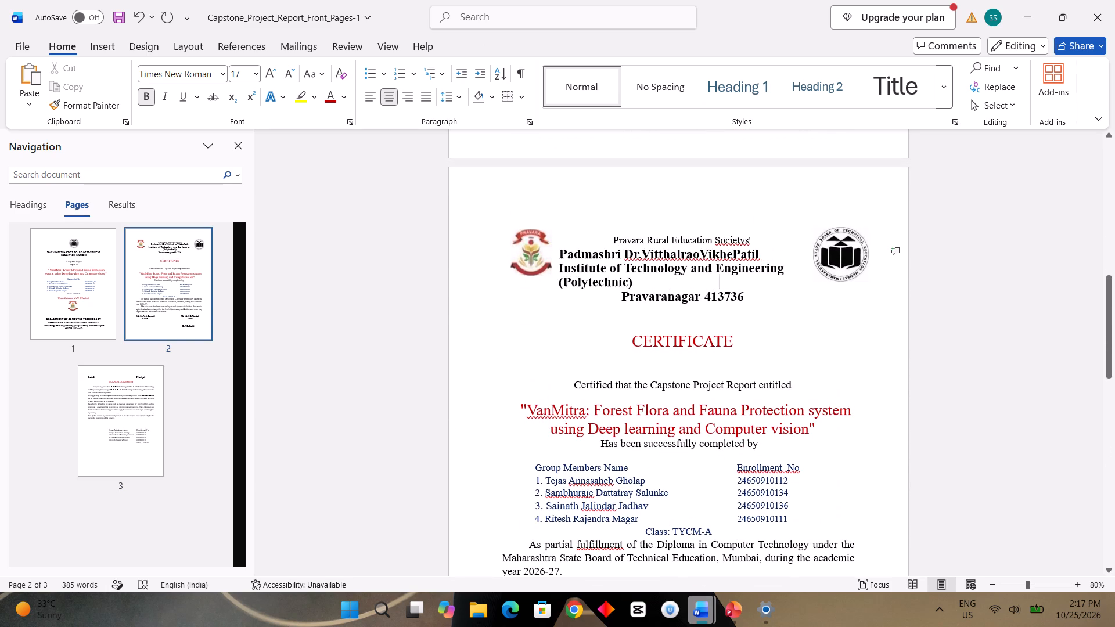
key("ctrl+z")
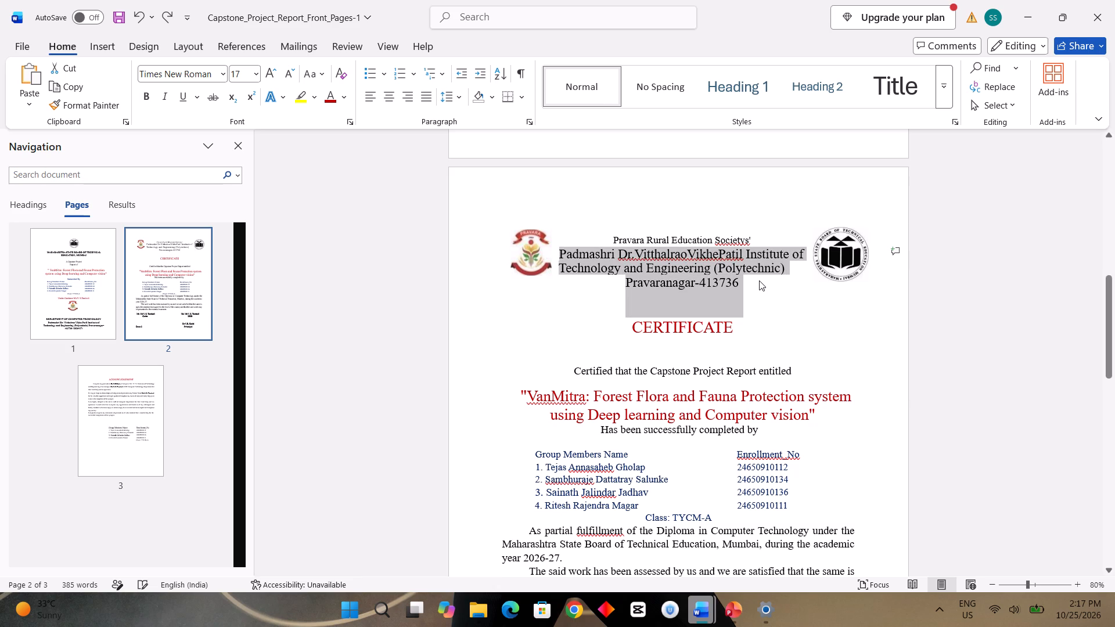
Examine the layout of the certificate page, its signature block and the acknowledgement page.
left_click(761, 289)
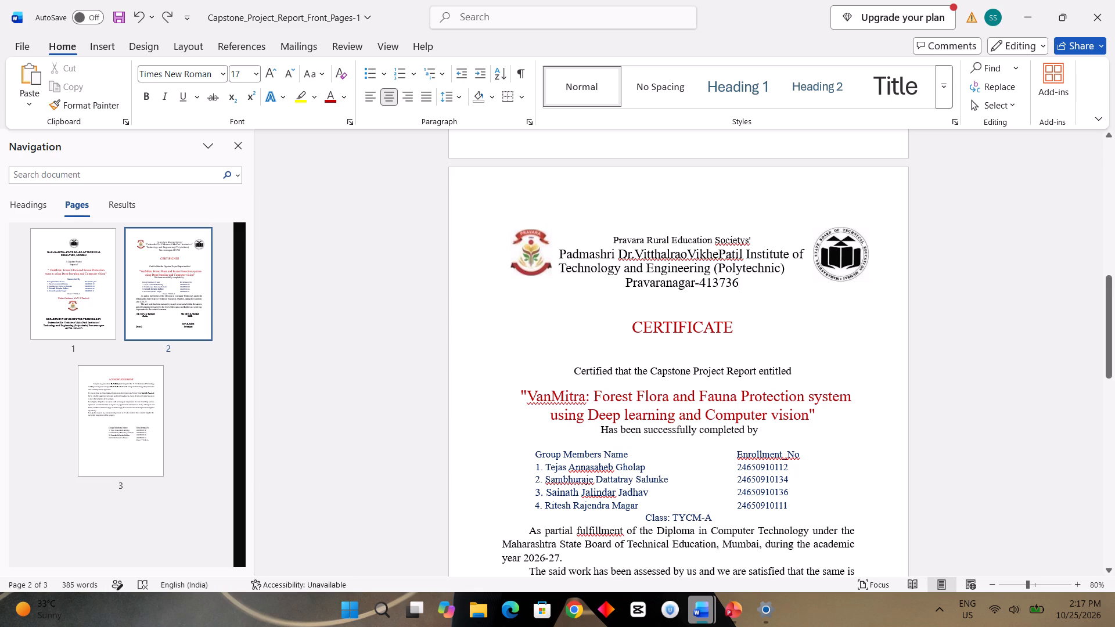
scroll(759, 306, "down", 2)
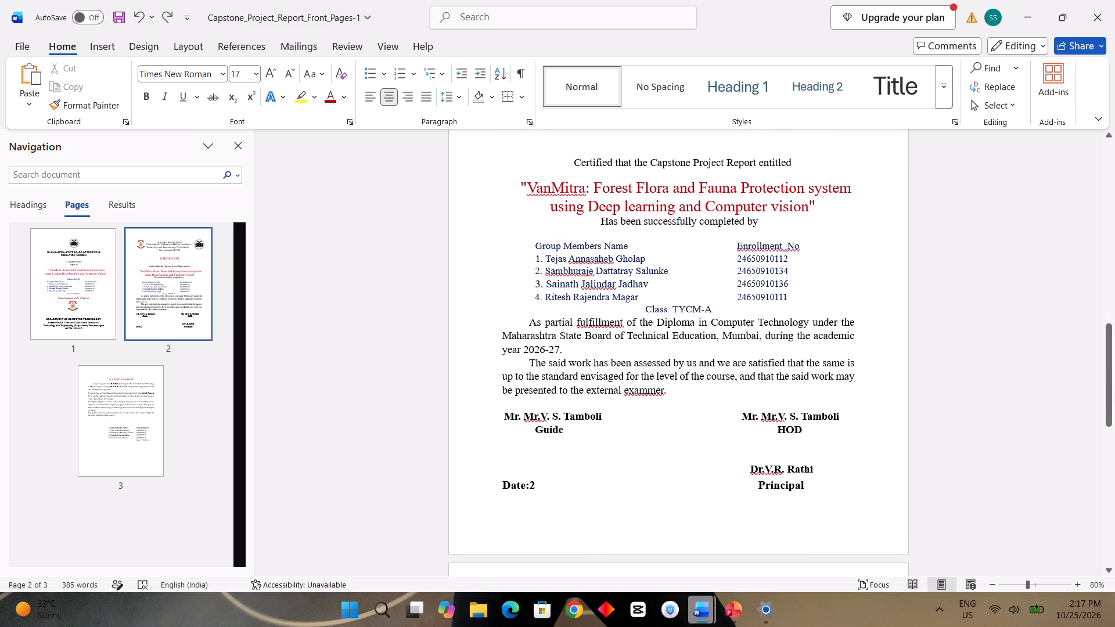
scroll(759, 306, "down", 2)
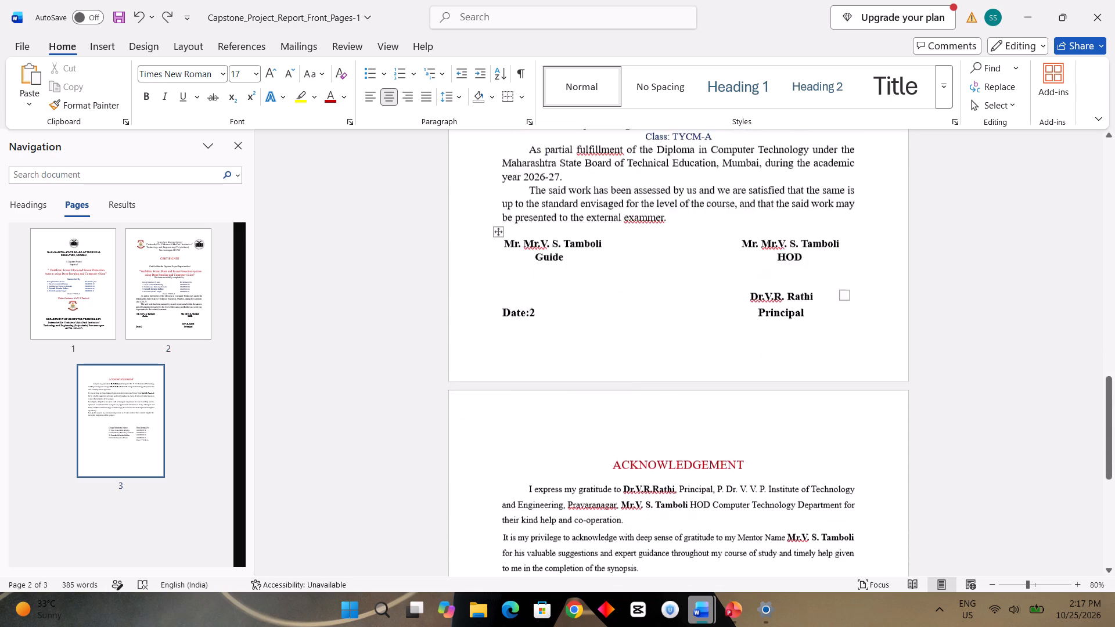
scroll(759, 306, "down", 2)
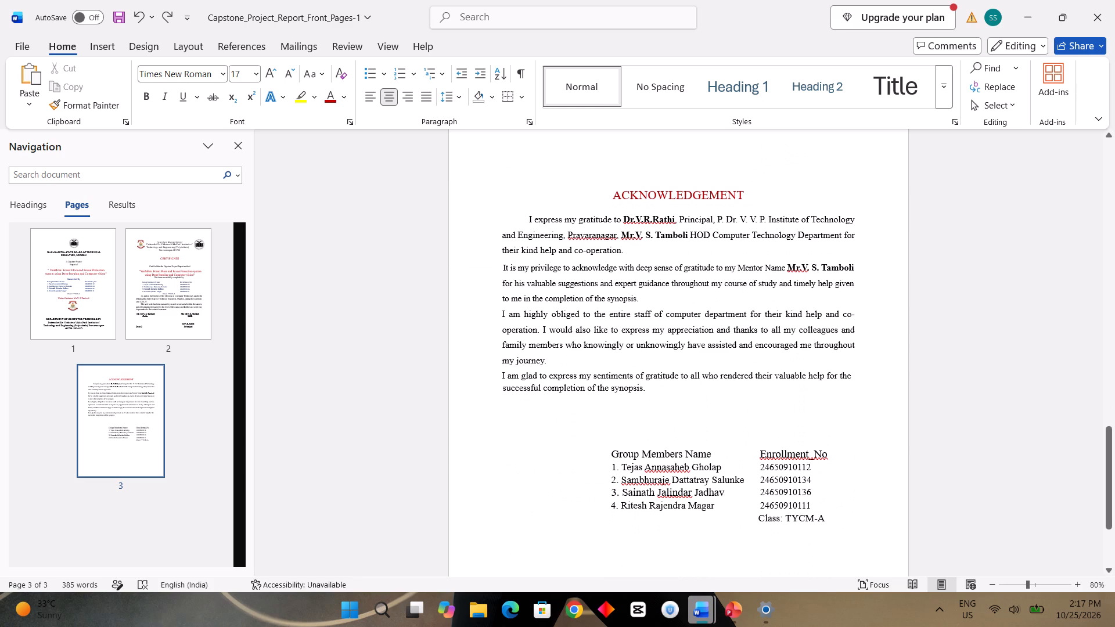
scroll(759, 306, "up", 1)
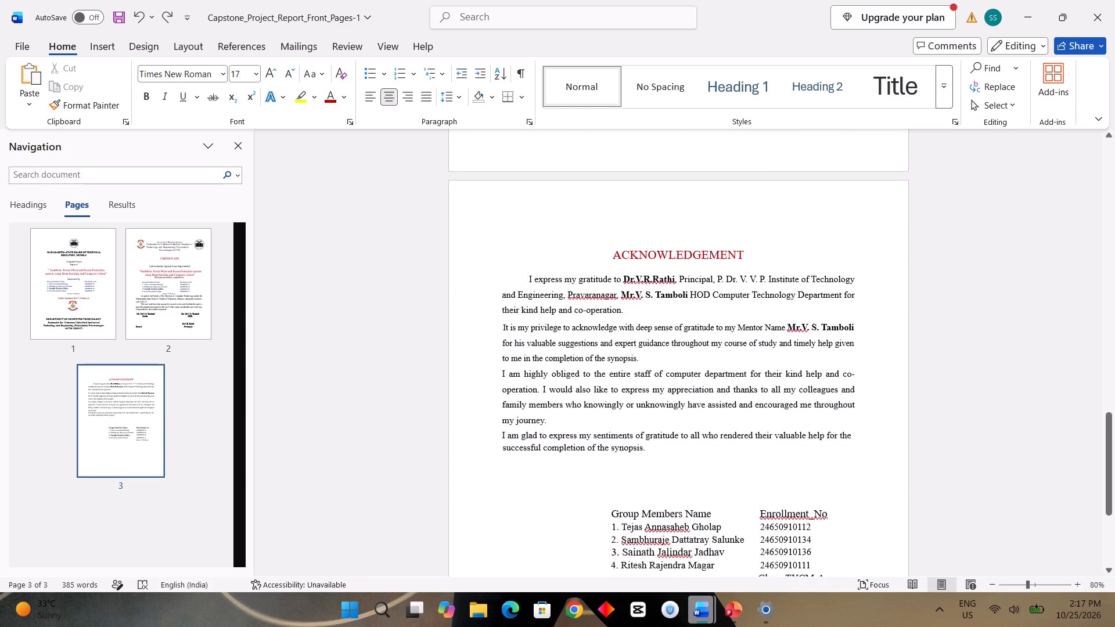
scroll(759, 306, "up", 2)
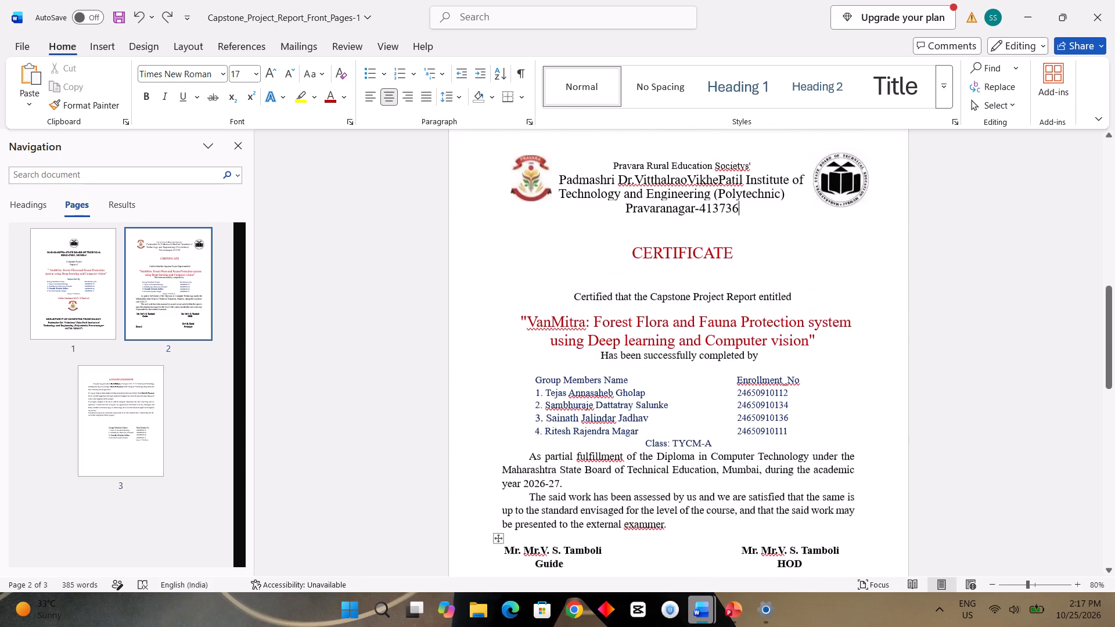
scroll(759, 306, "up", 1)
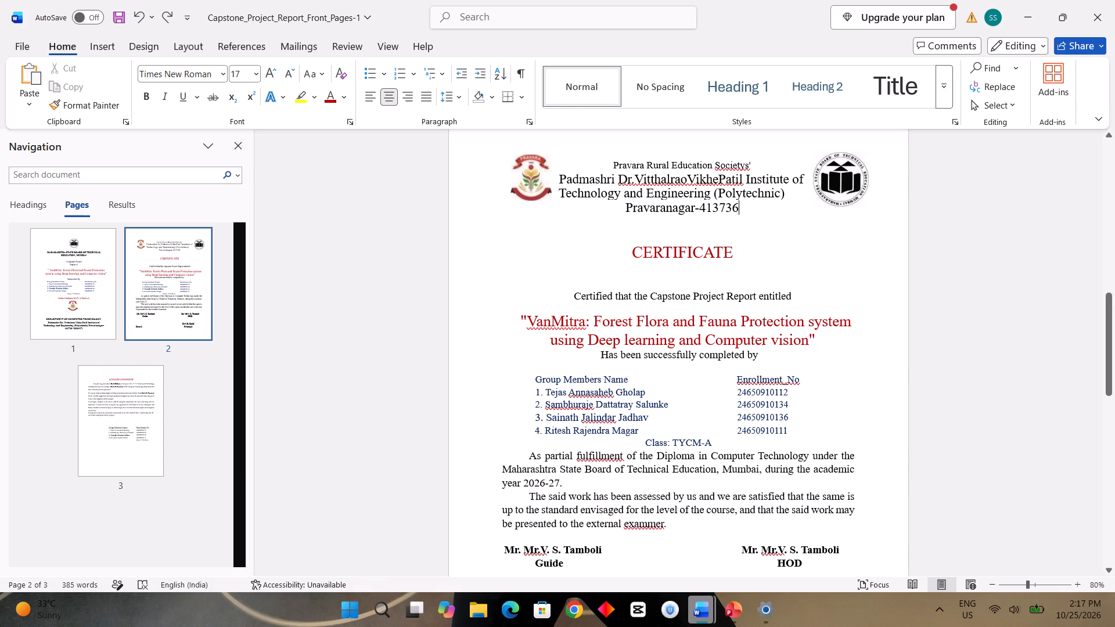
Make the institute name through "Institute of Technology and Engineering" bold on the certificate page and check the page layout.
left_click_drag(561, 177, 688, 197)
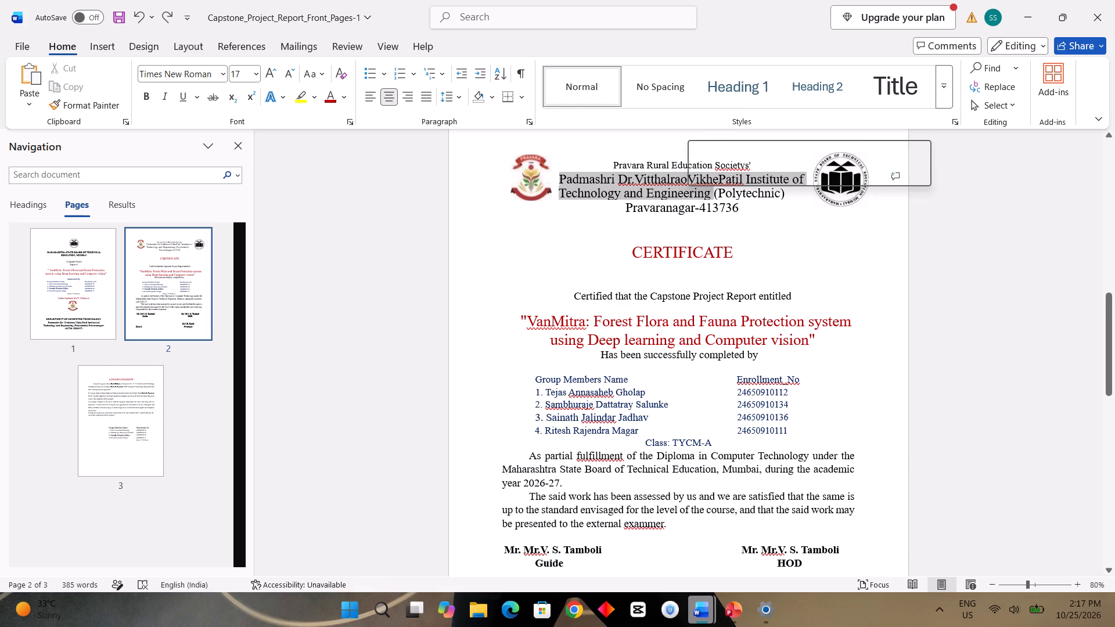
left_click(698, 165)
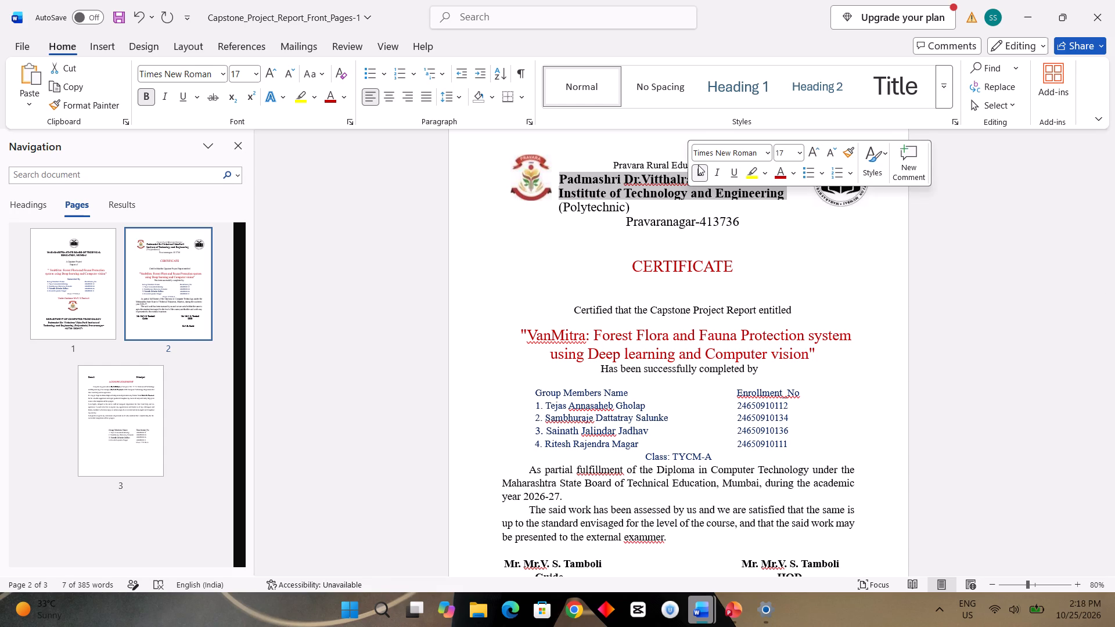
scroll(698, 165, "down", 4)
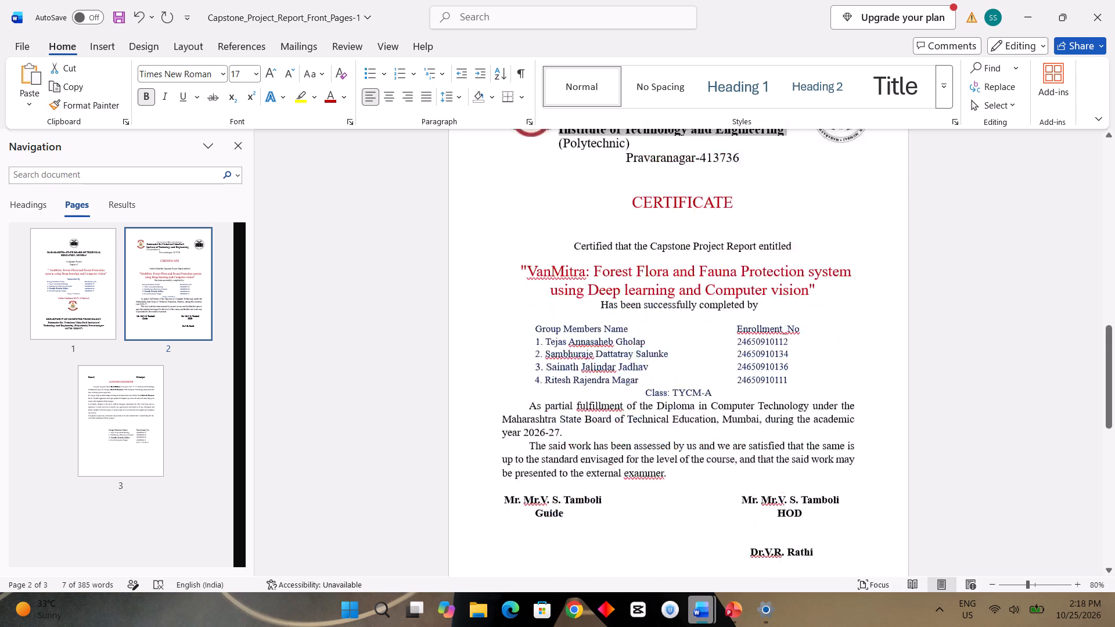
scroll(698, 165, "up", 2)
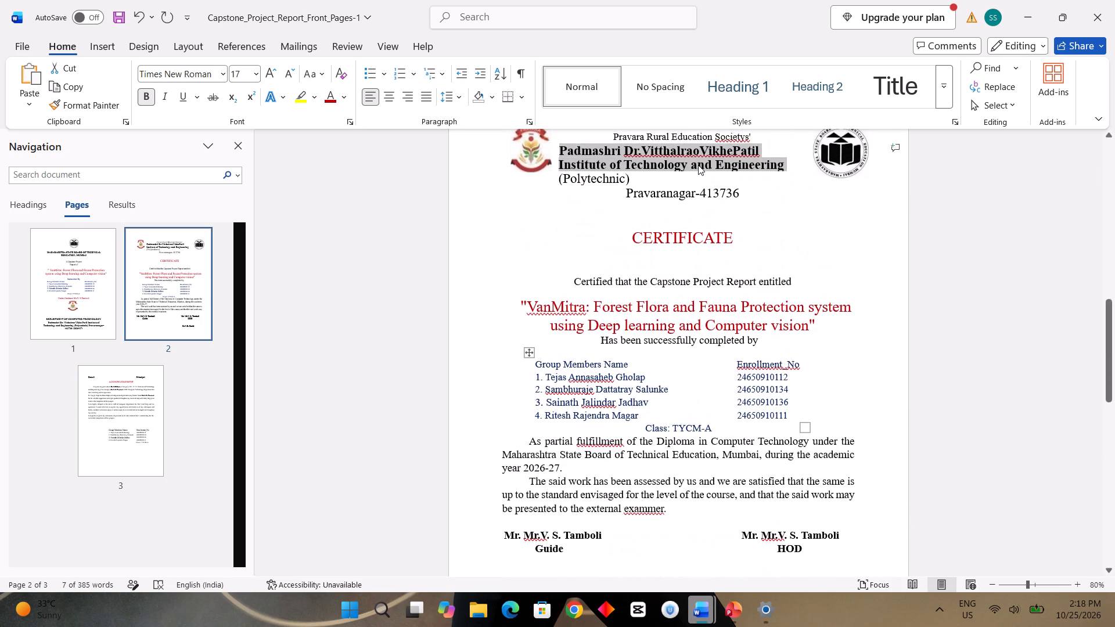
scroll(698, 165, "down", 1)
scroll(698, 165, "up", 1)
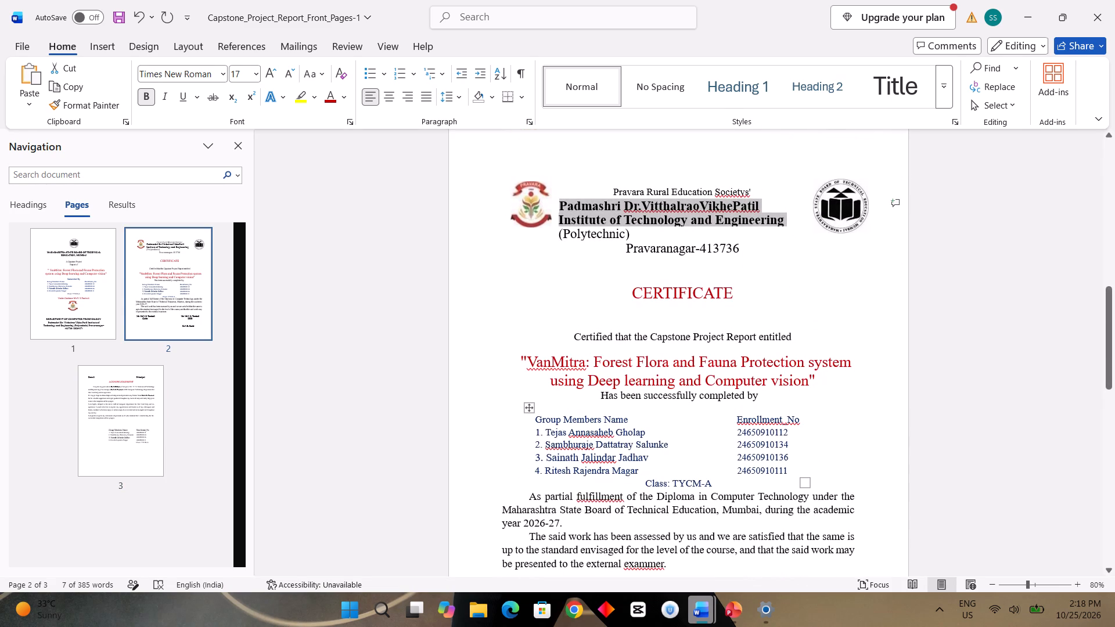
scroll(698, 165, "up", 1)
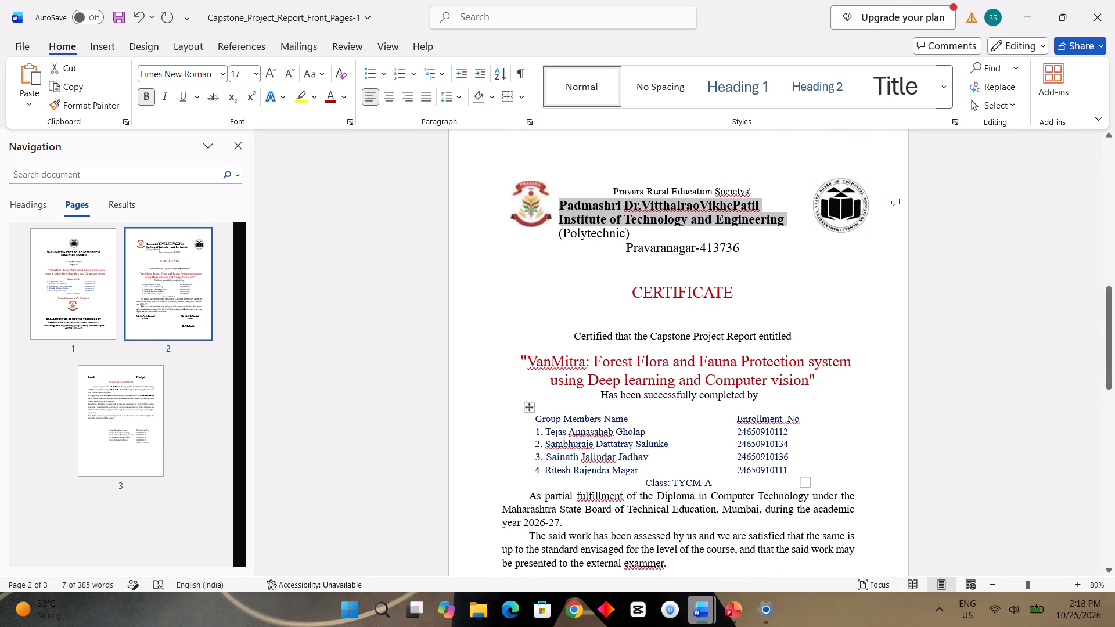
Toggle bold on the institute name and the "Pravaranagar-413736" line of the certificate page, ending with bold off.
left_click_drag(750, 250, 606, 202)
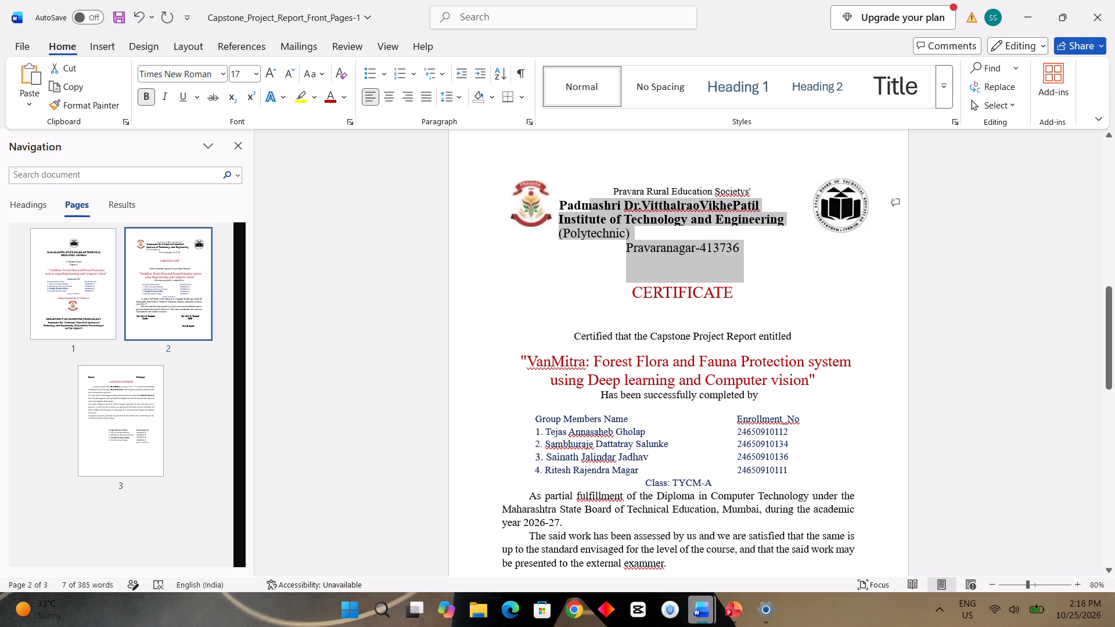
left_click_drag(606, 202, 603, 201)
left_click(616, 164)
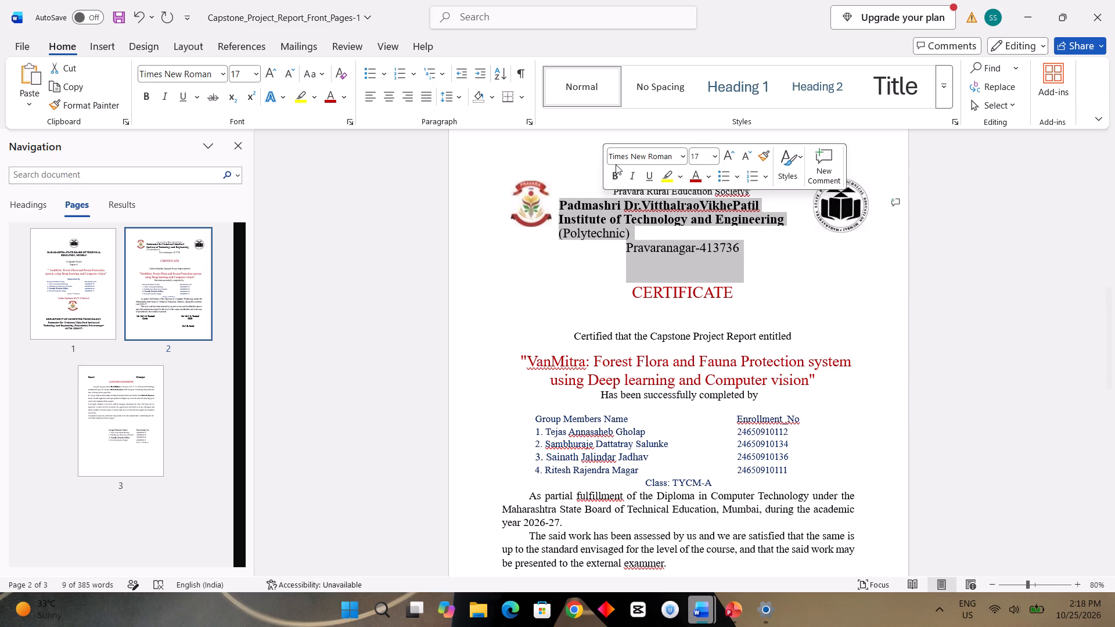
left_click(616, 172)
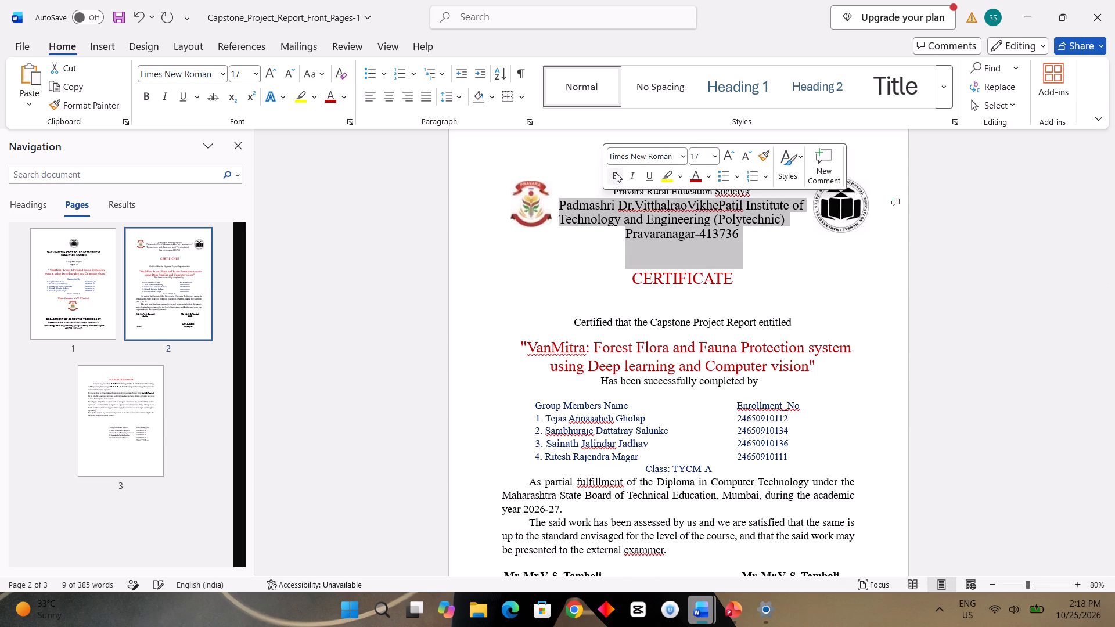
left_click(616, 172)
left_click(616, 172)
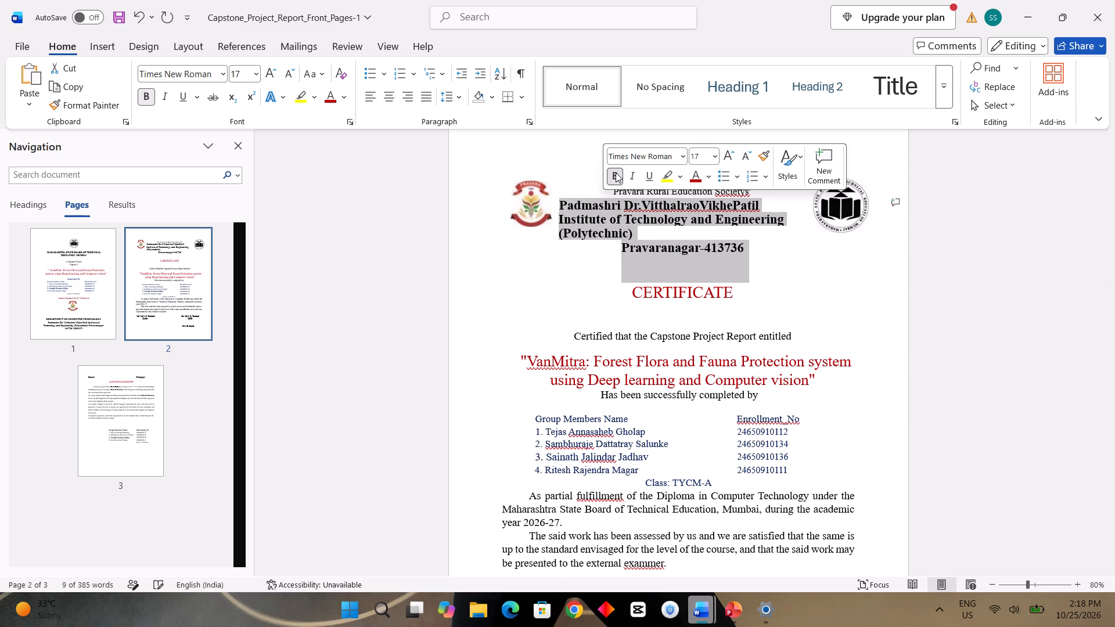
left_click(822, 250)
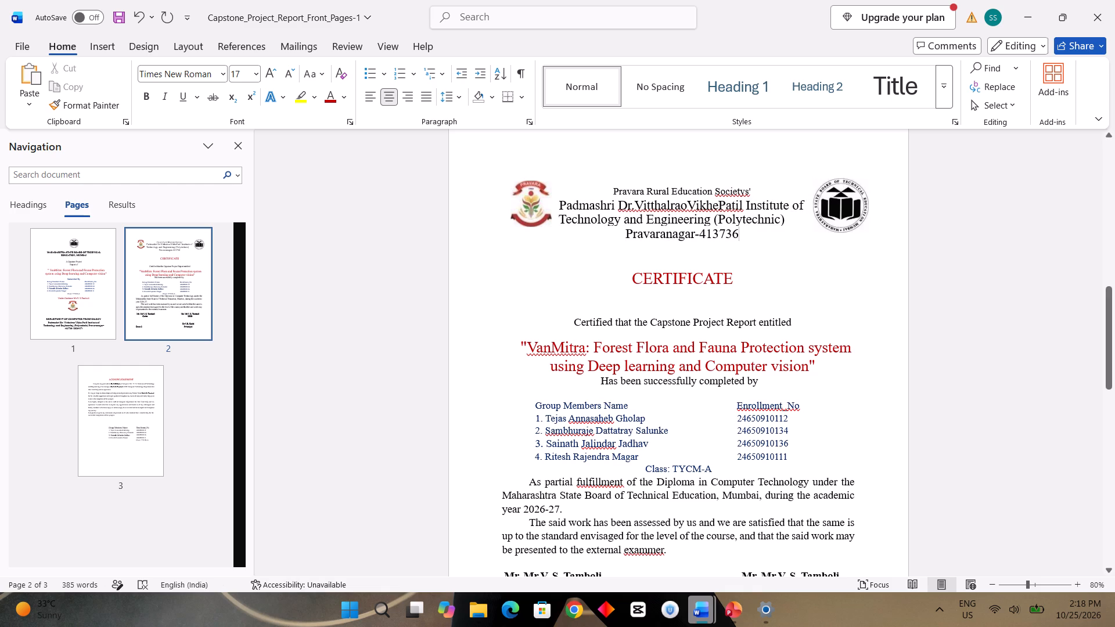
Make the institute name and the "Pravaranagar-413736" line at the top of the certificate page bold and centered.
left_click_drag(559, 203, 750, 233)
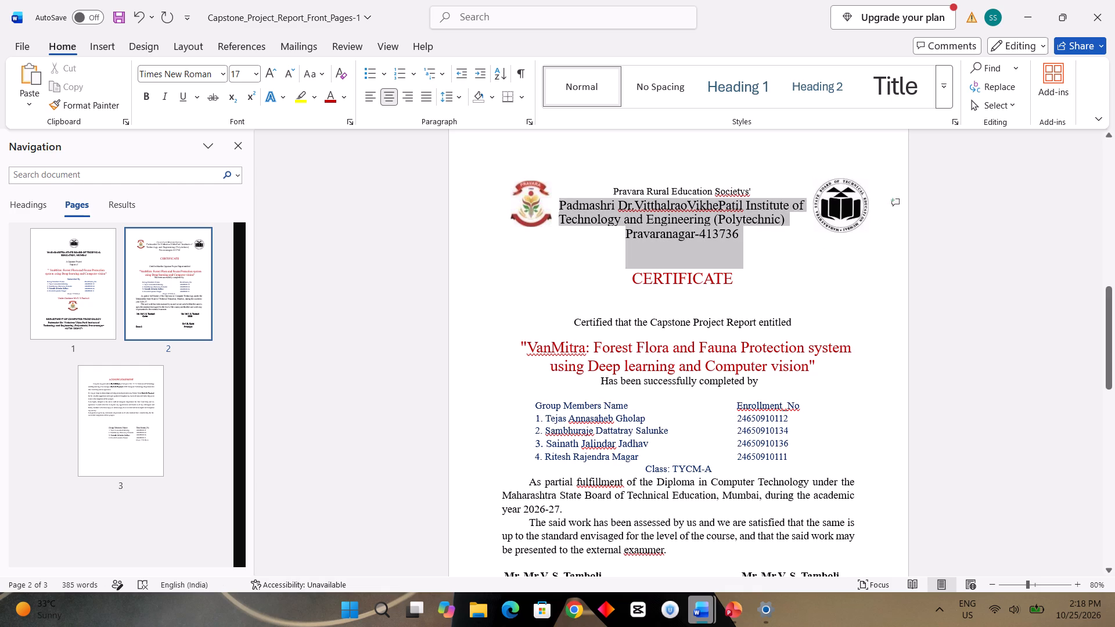
left_click_drag(750, 233, 750, 233)
left_click(763, 209)
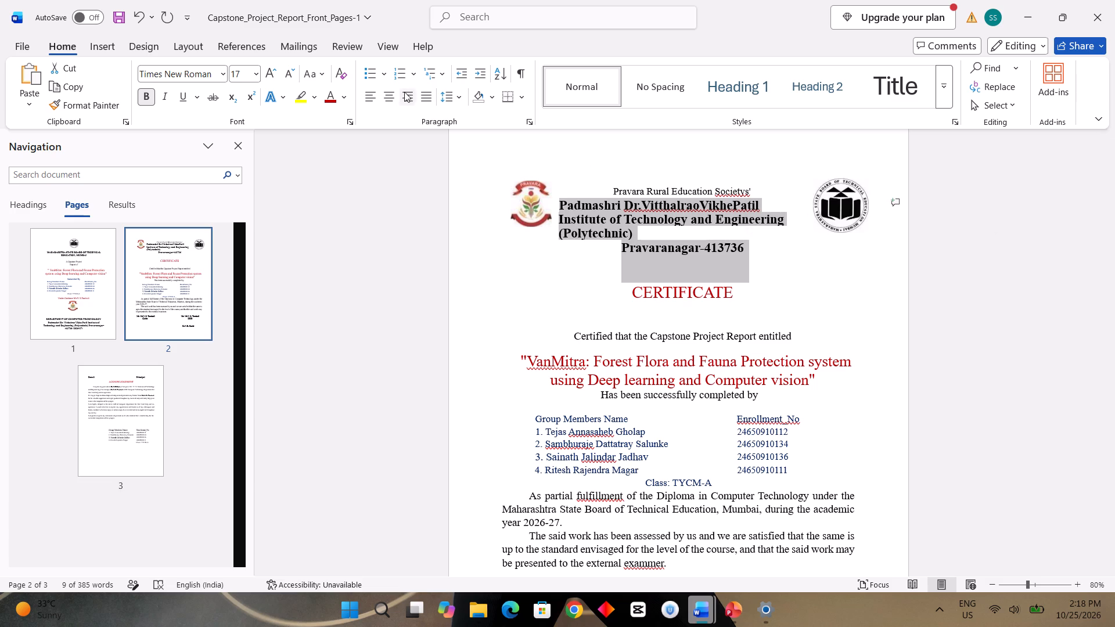
left_click(389, 96)
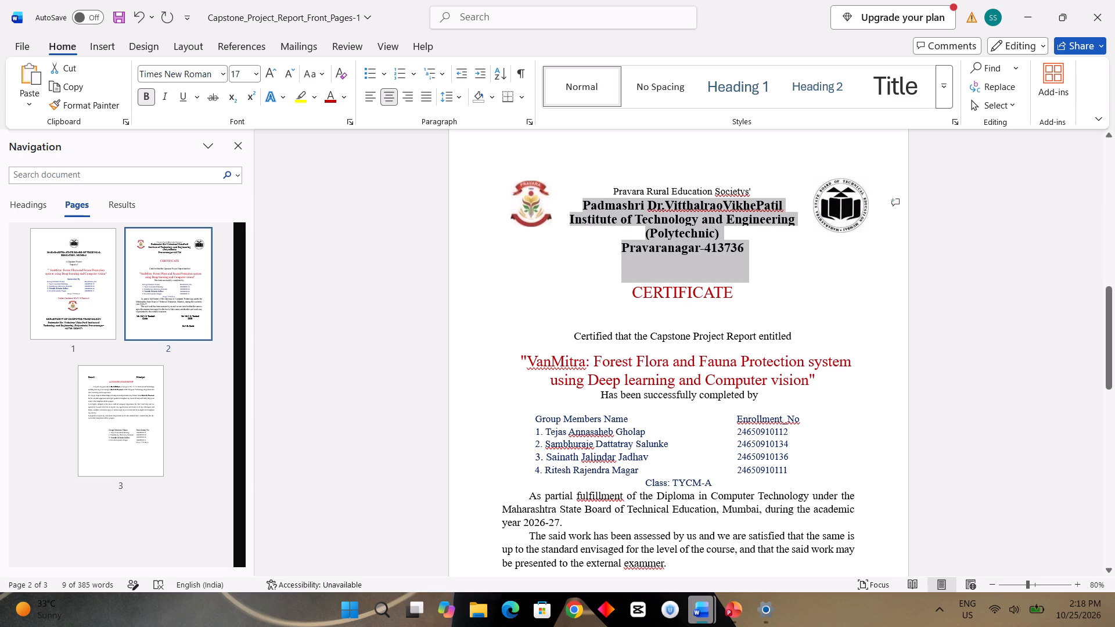
Add space after the institute name and "Pravaranagar-413736" paragraphs on the certificate page and check the signature block's position.
left_click(453, 95)
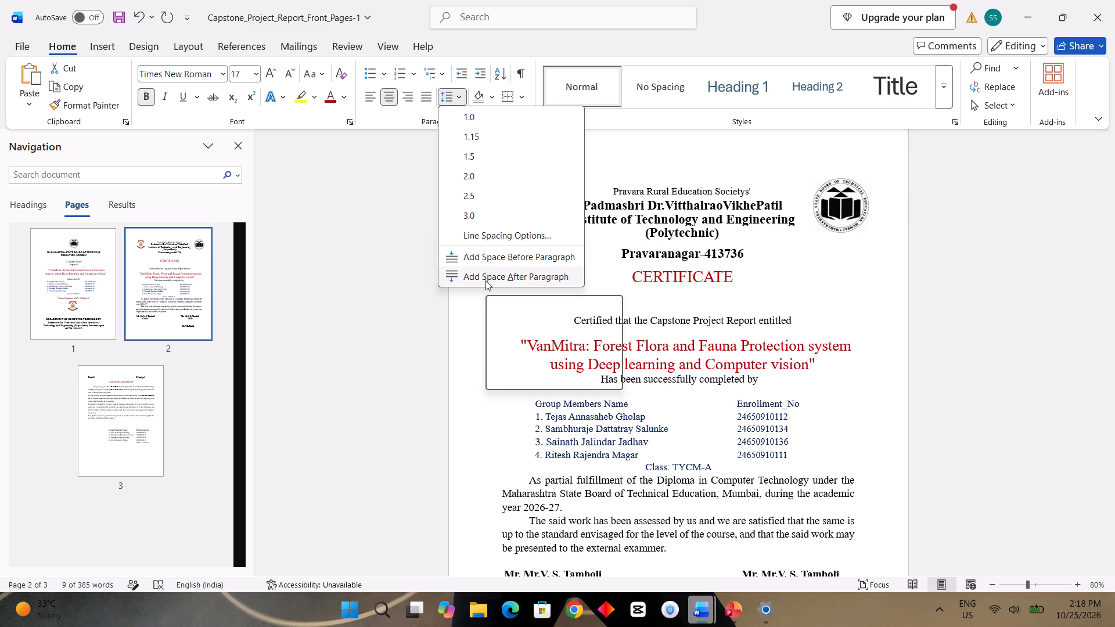
left_click(485, 280)
scroll(599, 372, "down", 2)
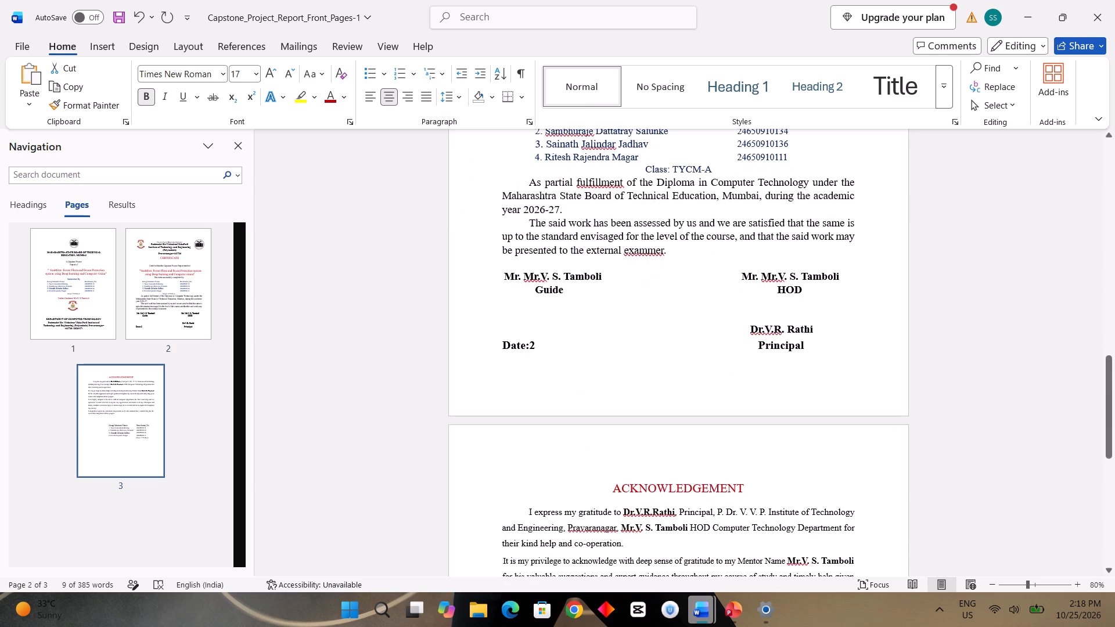
scroll(599, 372, "up", 2)
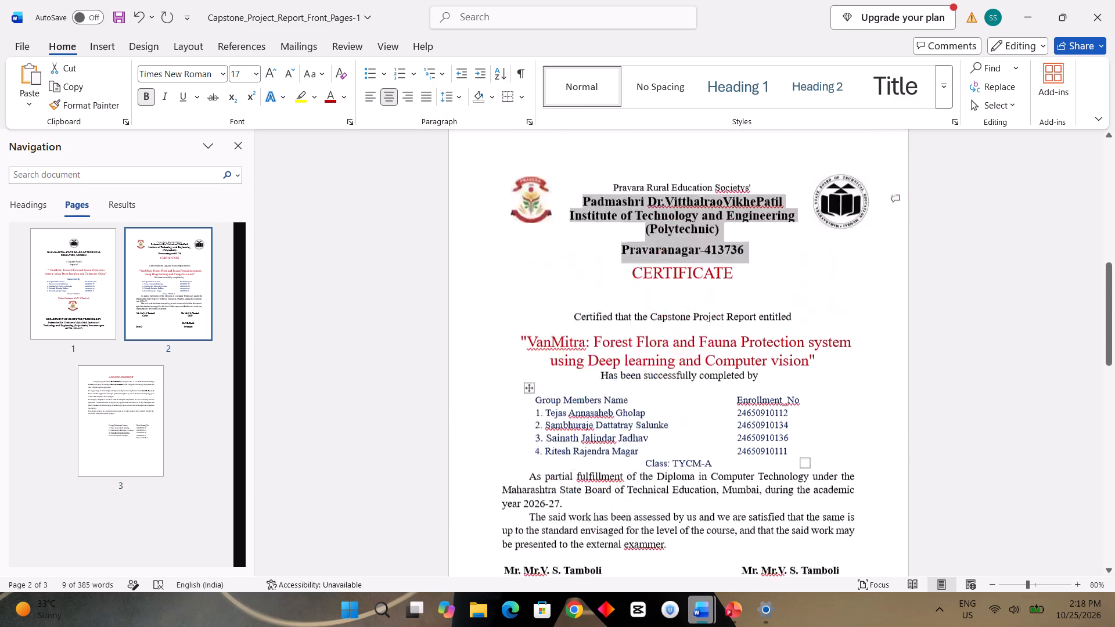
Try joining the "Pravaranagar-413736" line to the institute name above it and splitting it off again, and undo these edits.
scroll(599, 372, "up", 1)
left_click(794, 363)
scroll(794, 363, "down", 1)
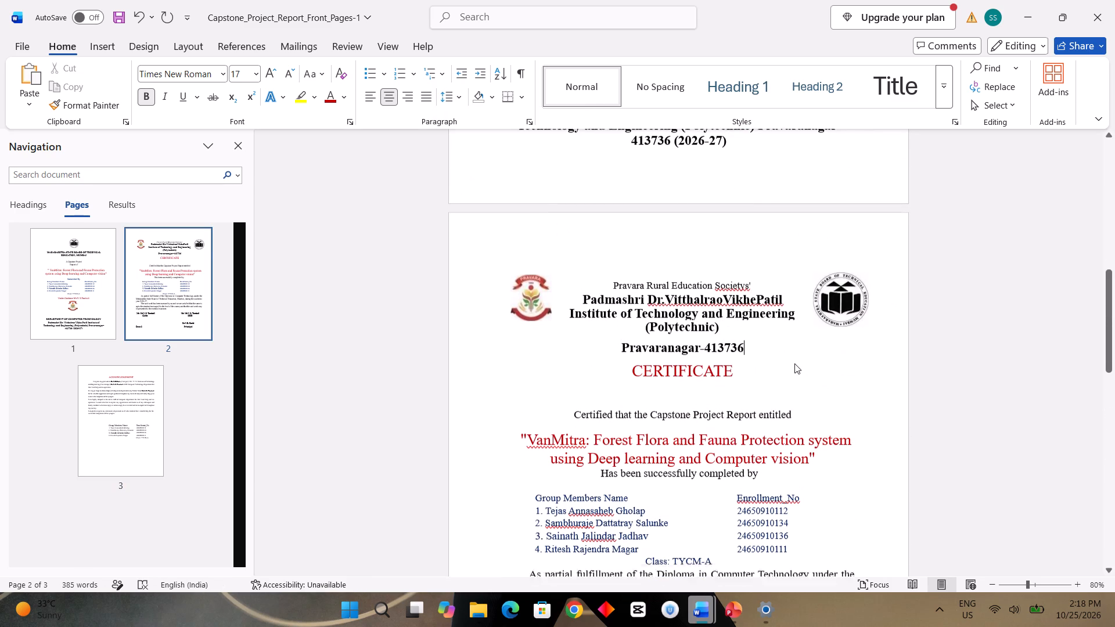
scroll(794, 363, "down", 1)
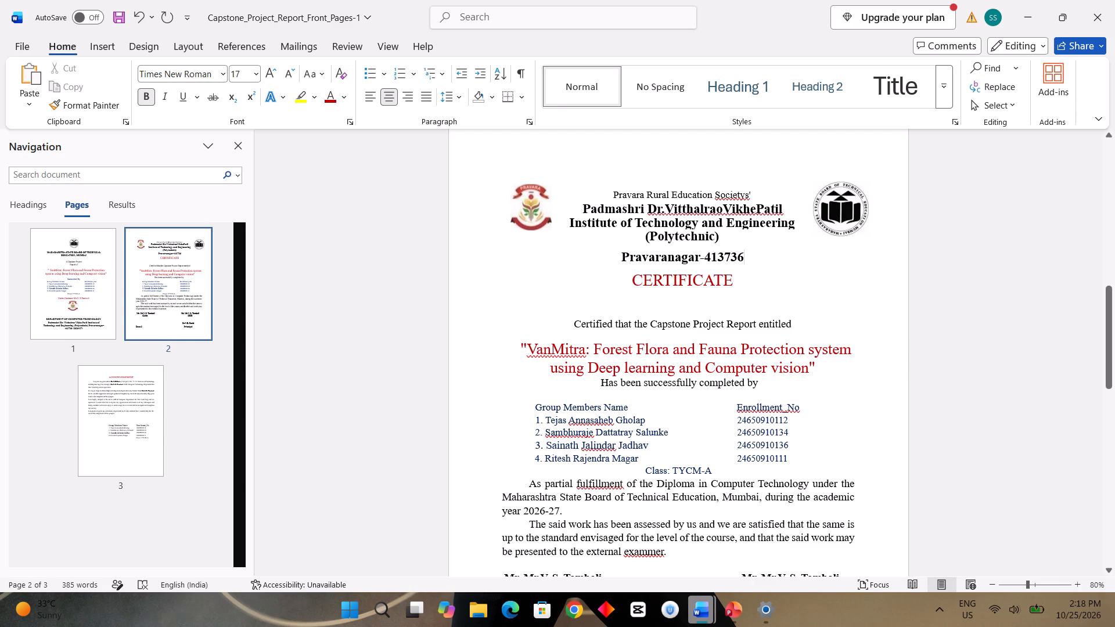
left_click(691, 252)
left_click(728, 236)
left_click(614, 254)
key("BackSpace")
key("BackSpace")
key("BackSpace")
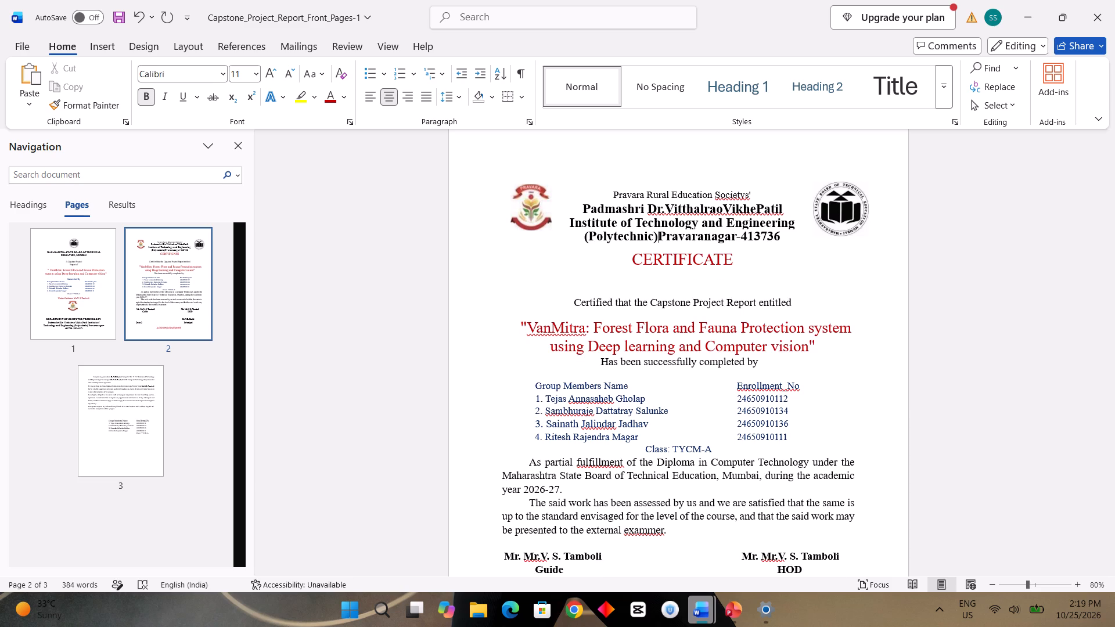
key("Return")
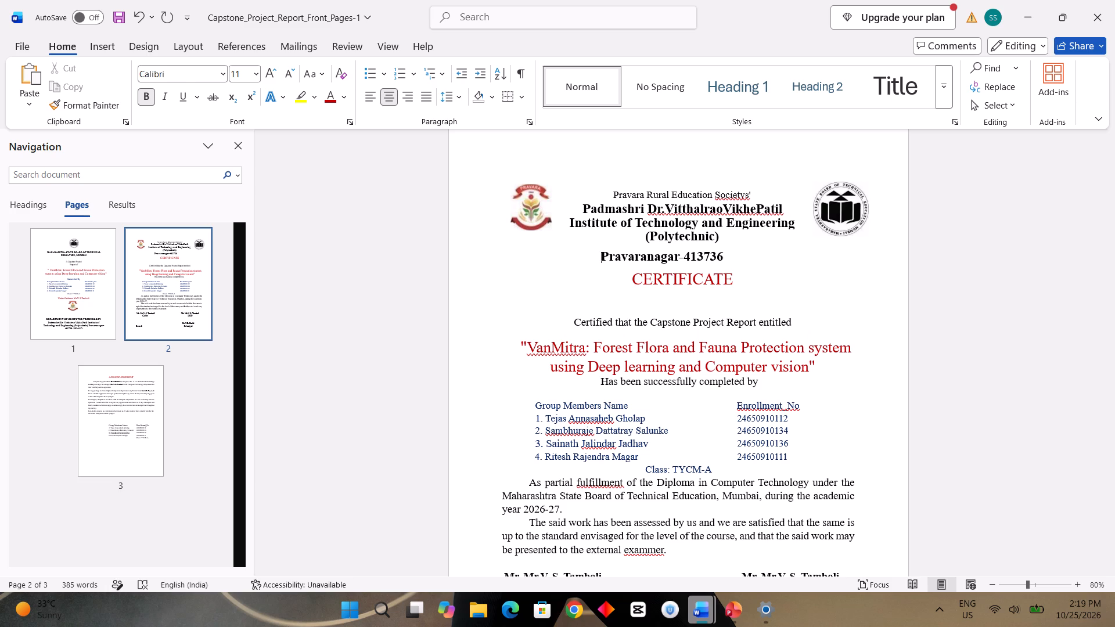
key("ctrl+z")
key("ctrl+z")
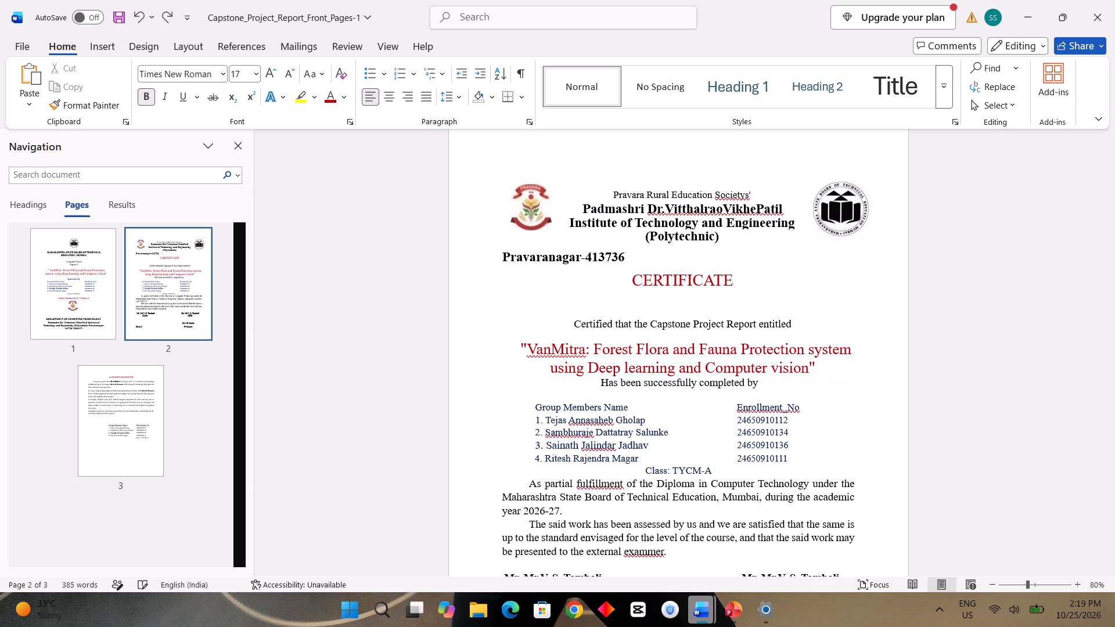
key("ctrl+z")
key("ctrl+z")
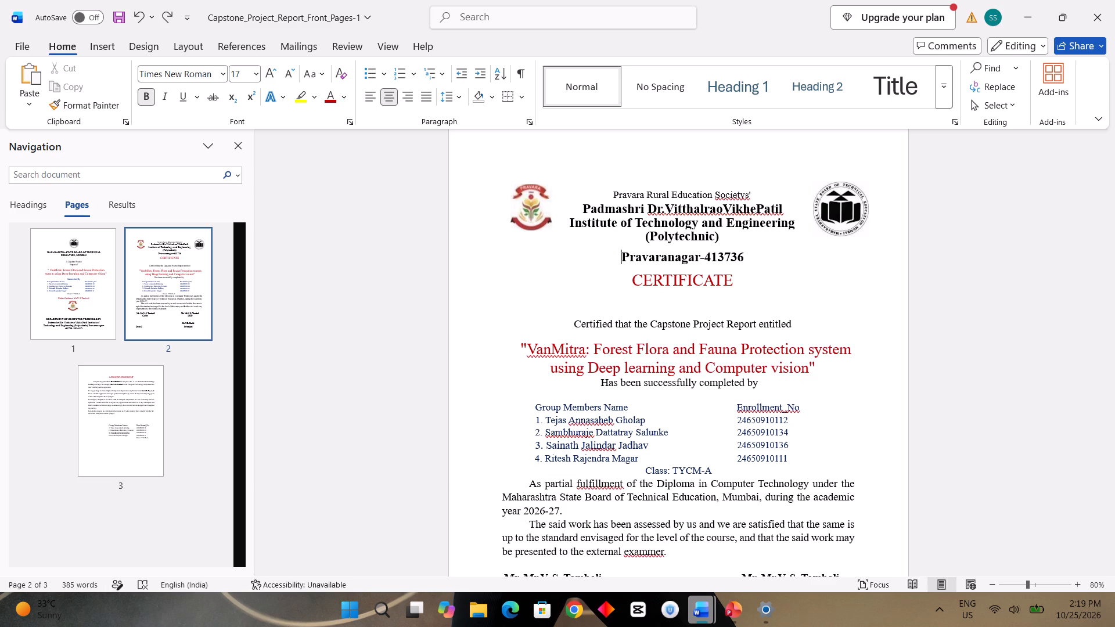
Make the red "CERTIFICATE" heading on the certificate page bold.
scroll(614, 254, "right", 1)
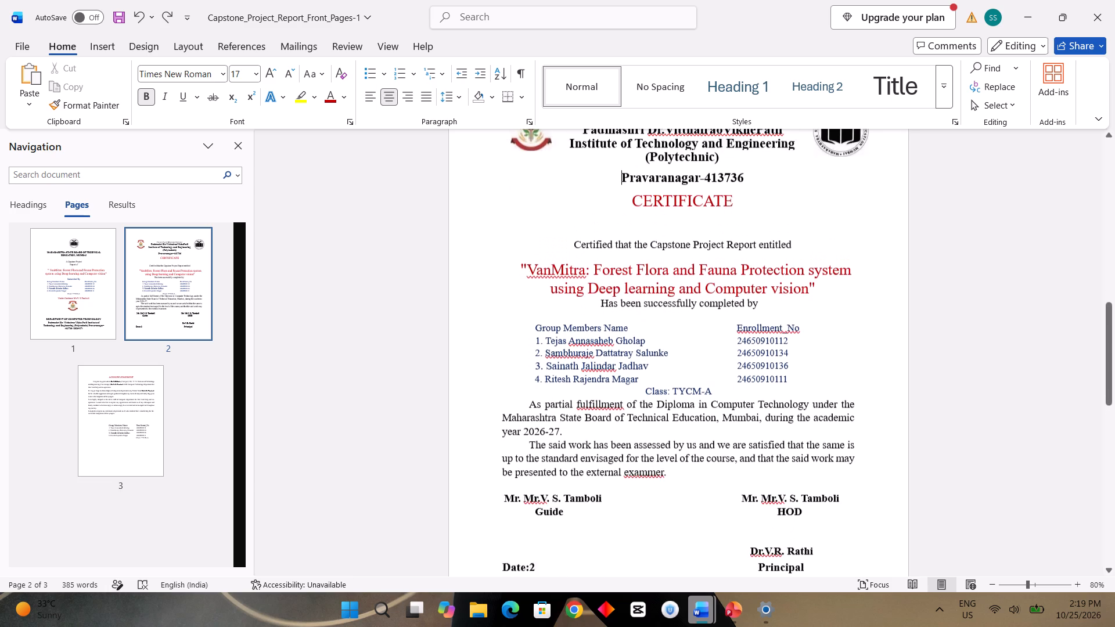
scroll(614, 254, "right", 1)
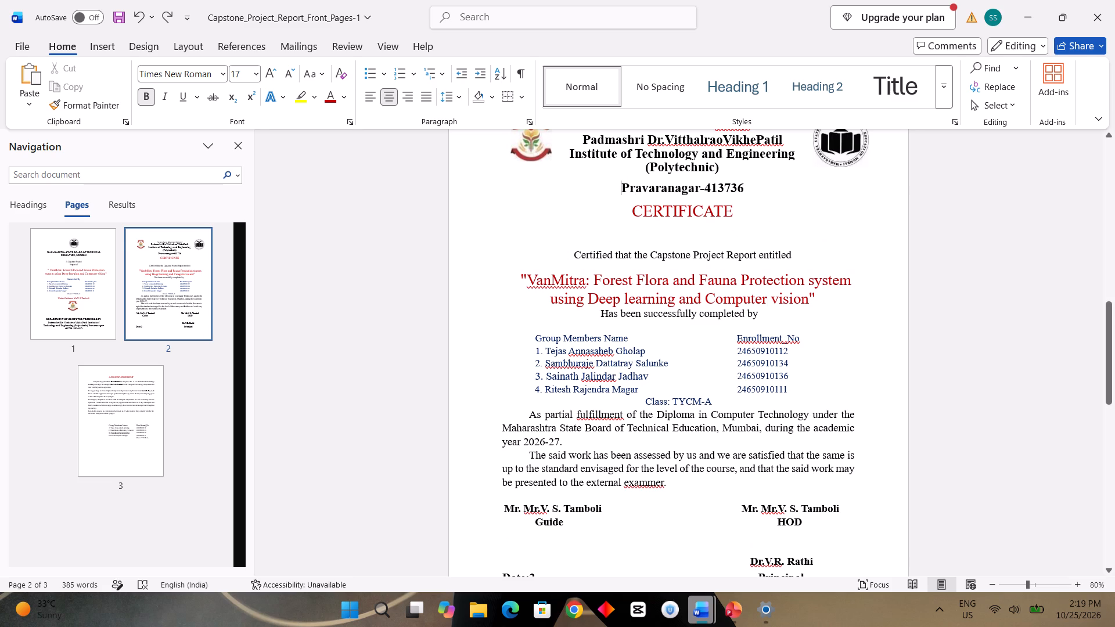
scroll(704, 182, "up", 1)
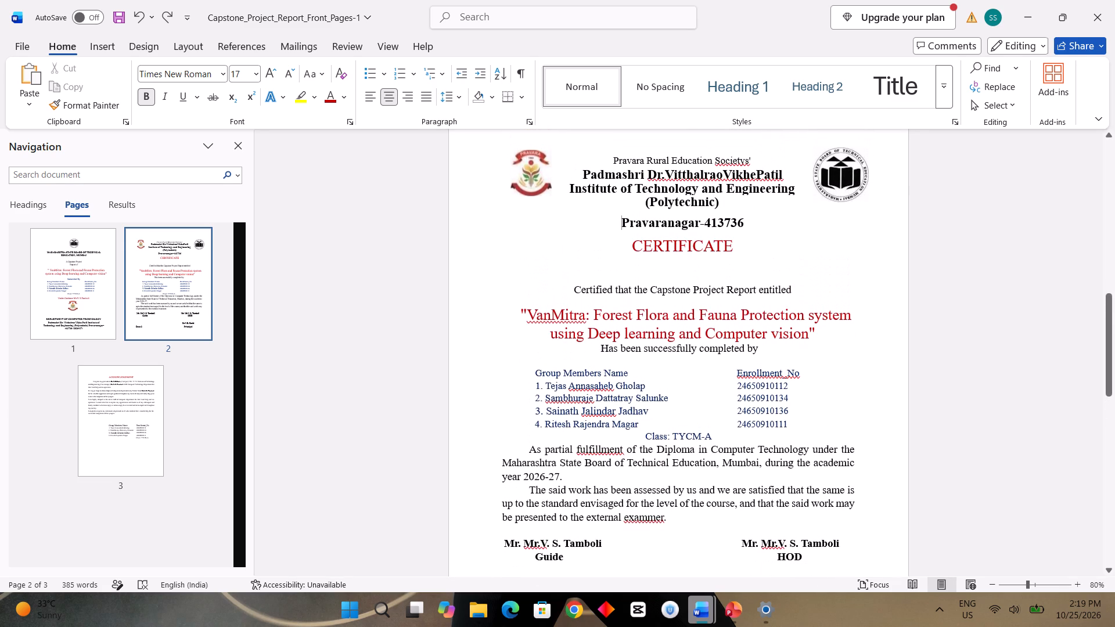
scroll(677, 243, "down", 1)
scroll(677, 243, "up", 1)
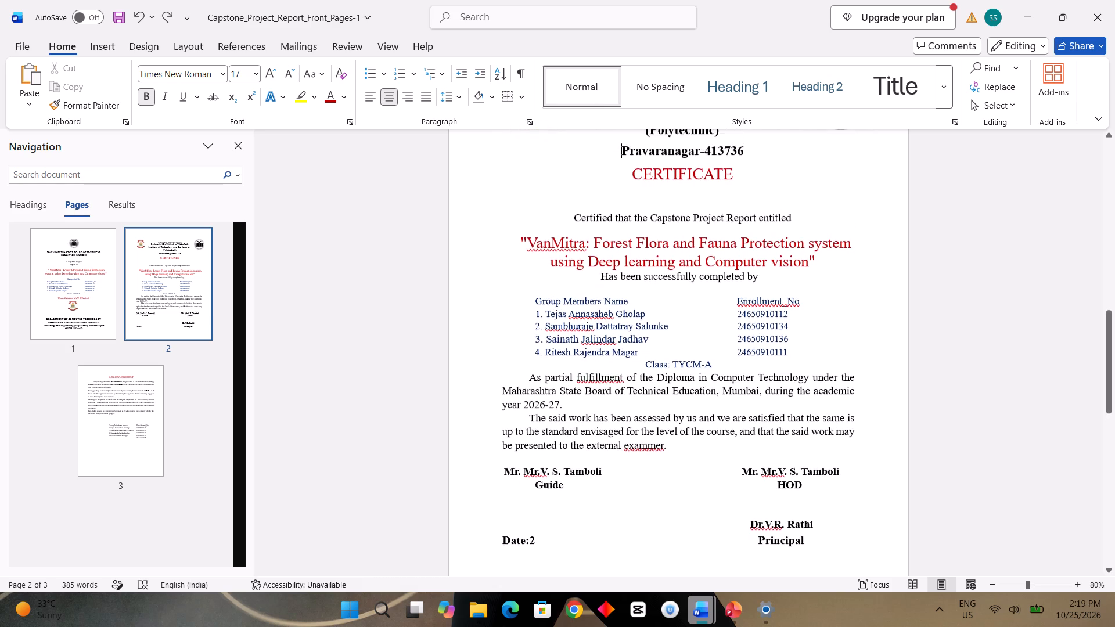
scroll(677, 243, "up", 2)
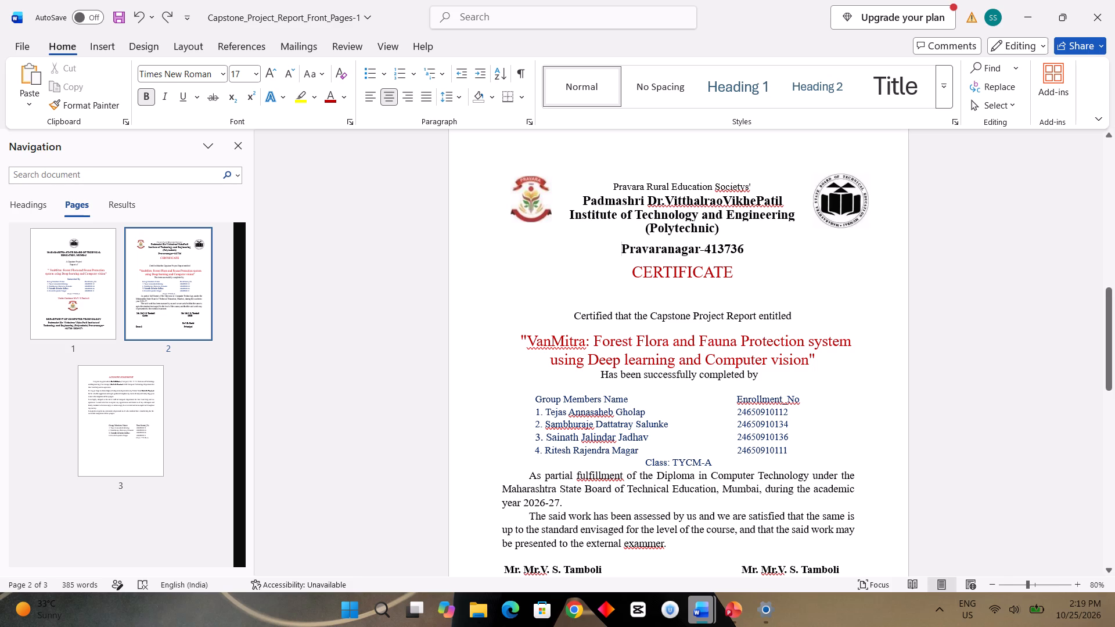
left_click_drag(620, 276, 760, 262)
left_click_drag(759, 265, 616, 269)
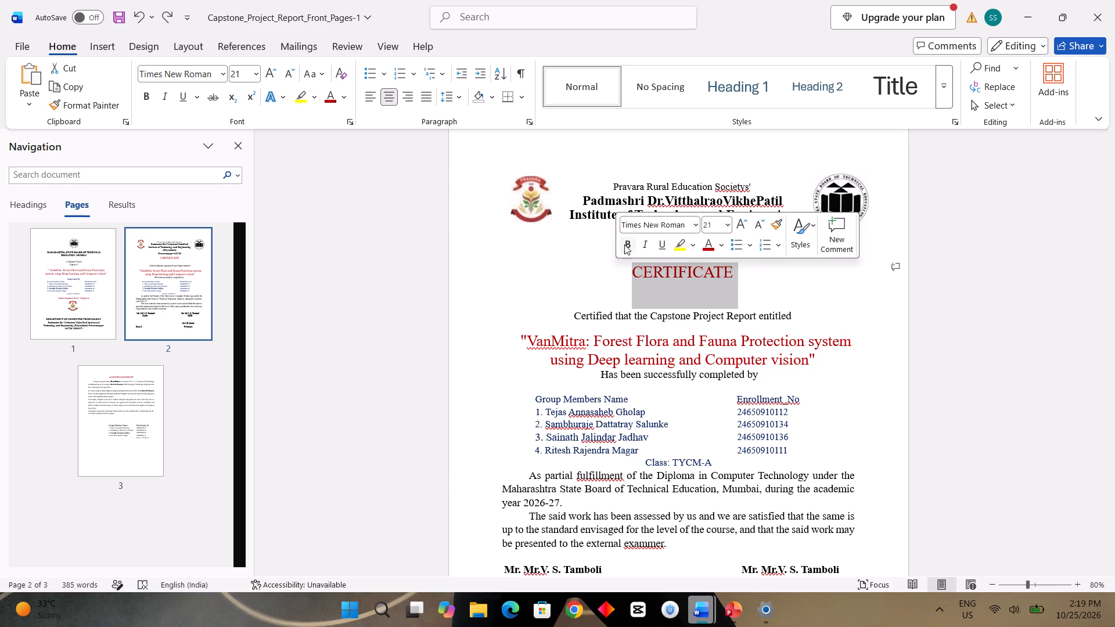
left_click(624, 244)
left_click(853, 304)
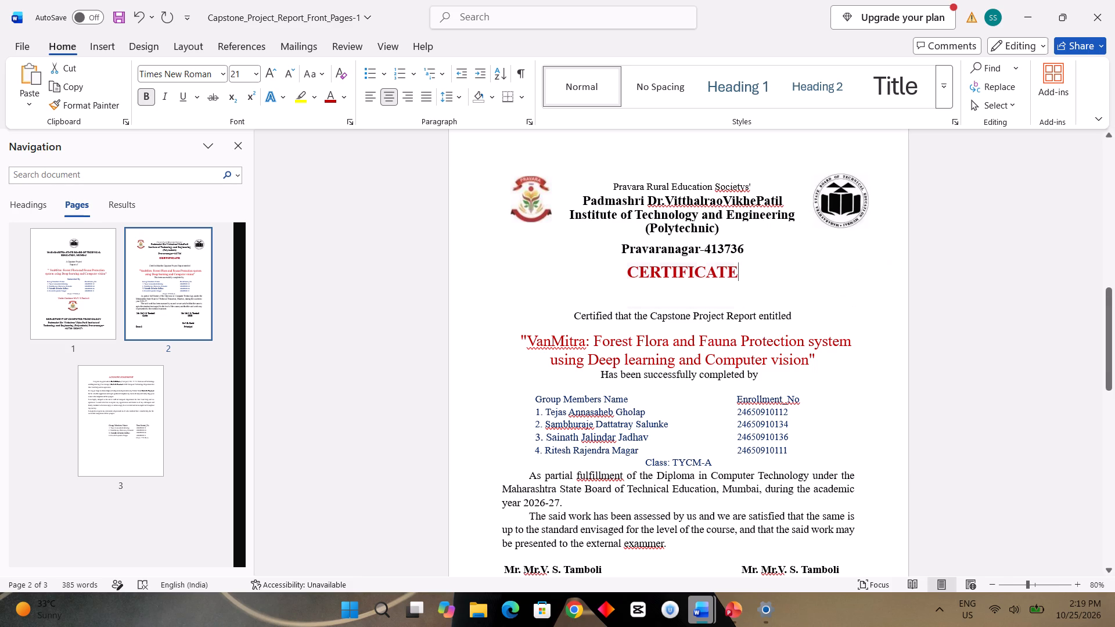
Review the formatting and layout of the cover, certificate and acknowledgement pages.
scroll(952, 310, "up", 2)
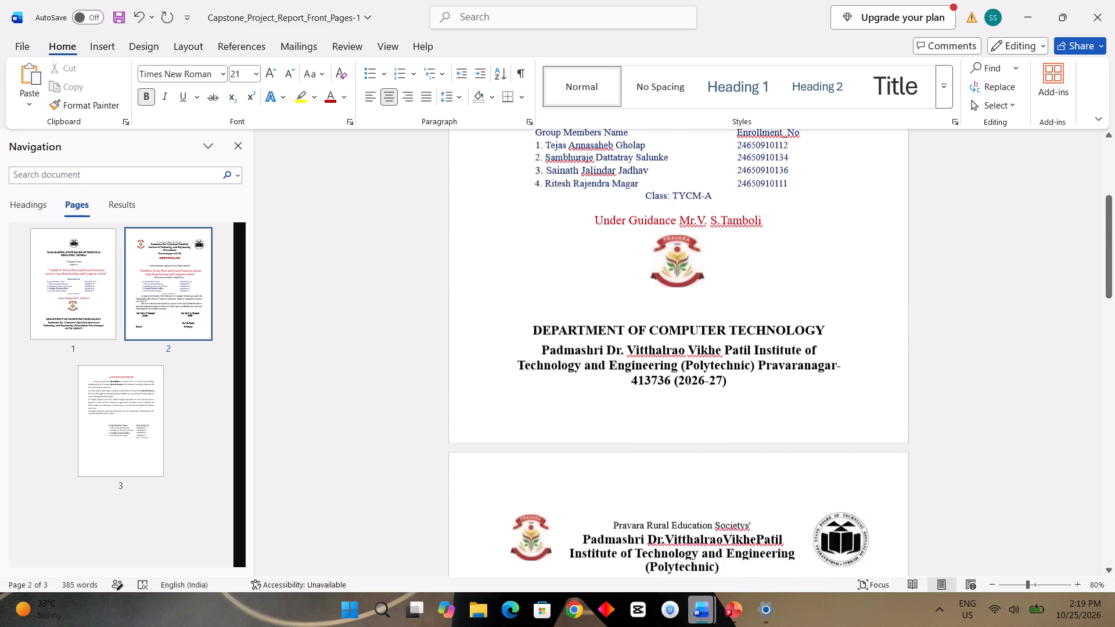
scroll(952, 310, "up", 1)
scroll(952, 310, "down", 2)
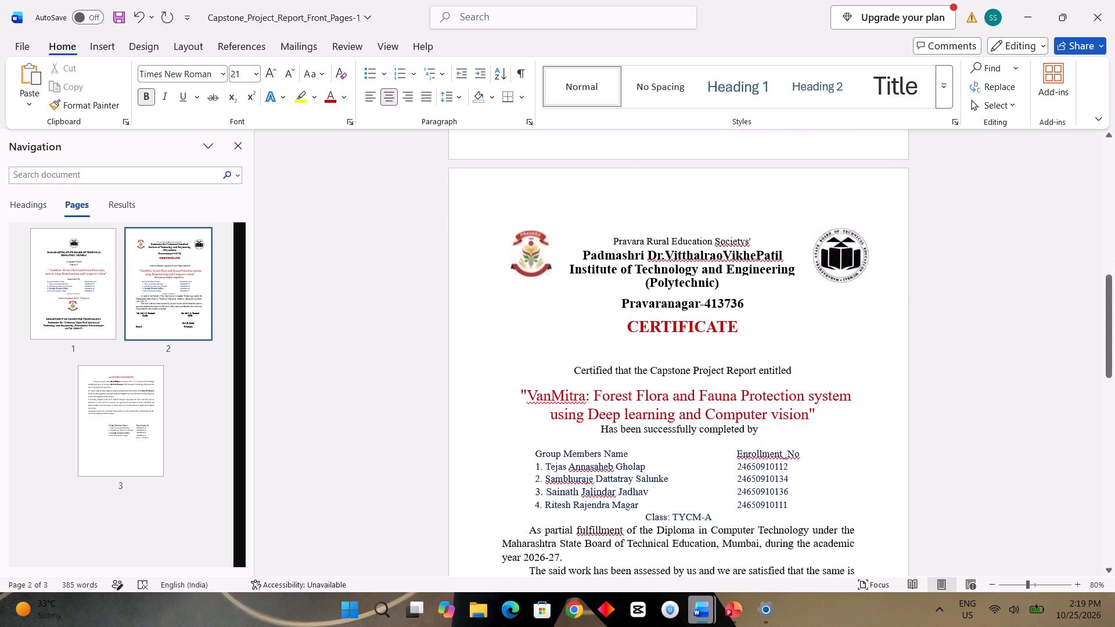
scroll(952, 310, "down", 2)
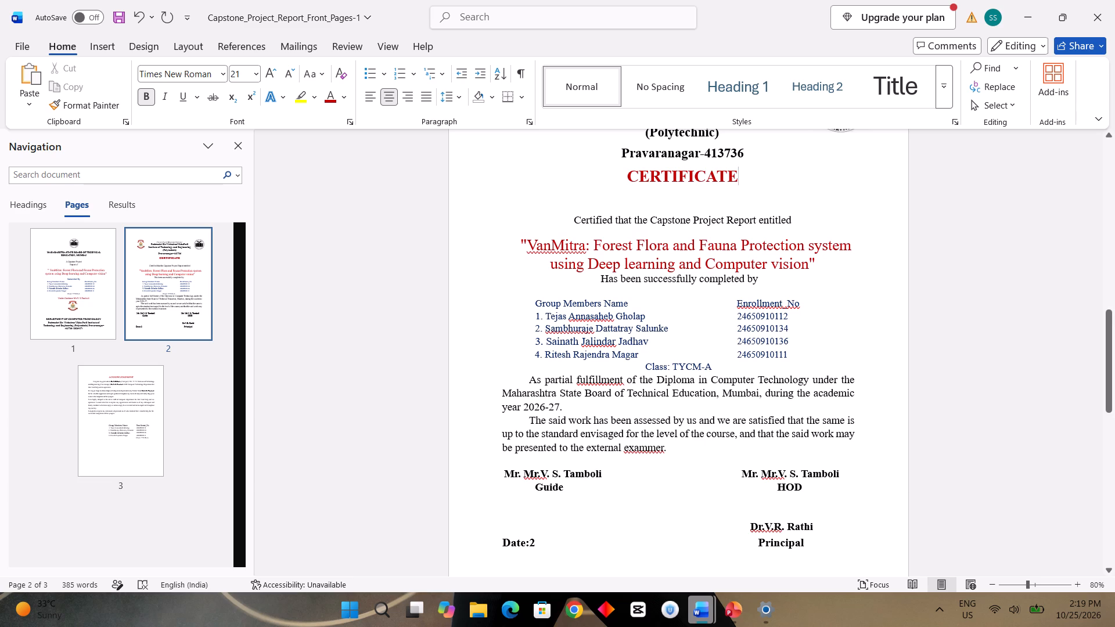
scroll(952, 310, "up", 2)
scroll(952, 310, "down", 1)
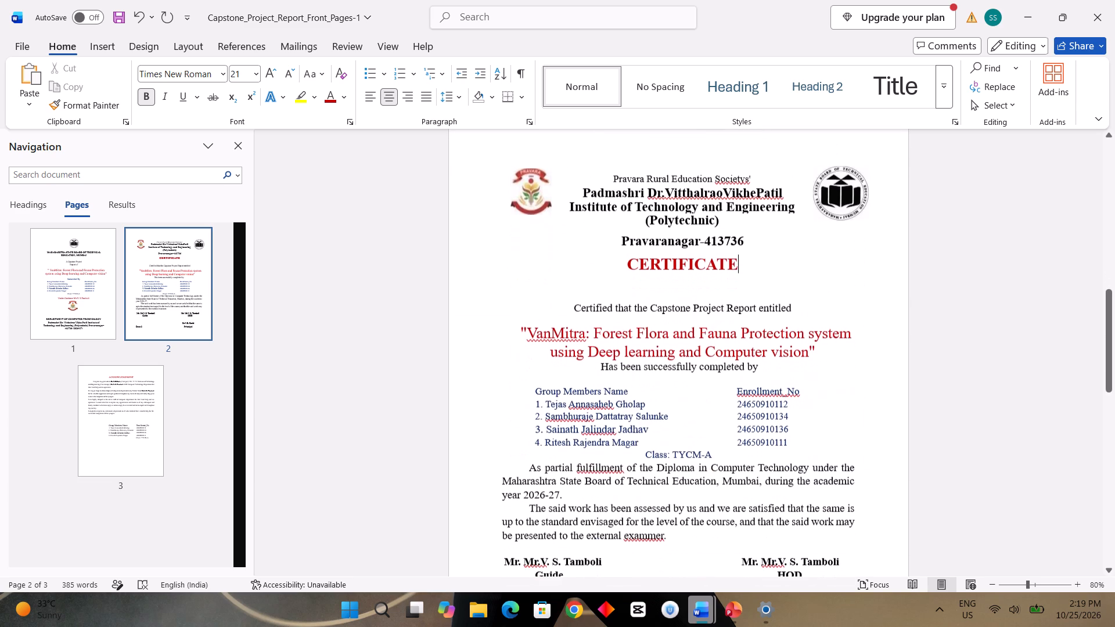
scroll(952, 310, "down", 1)
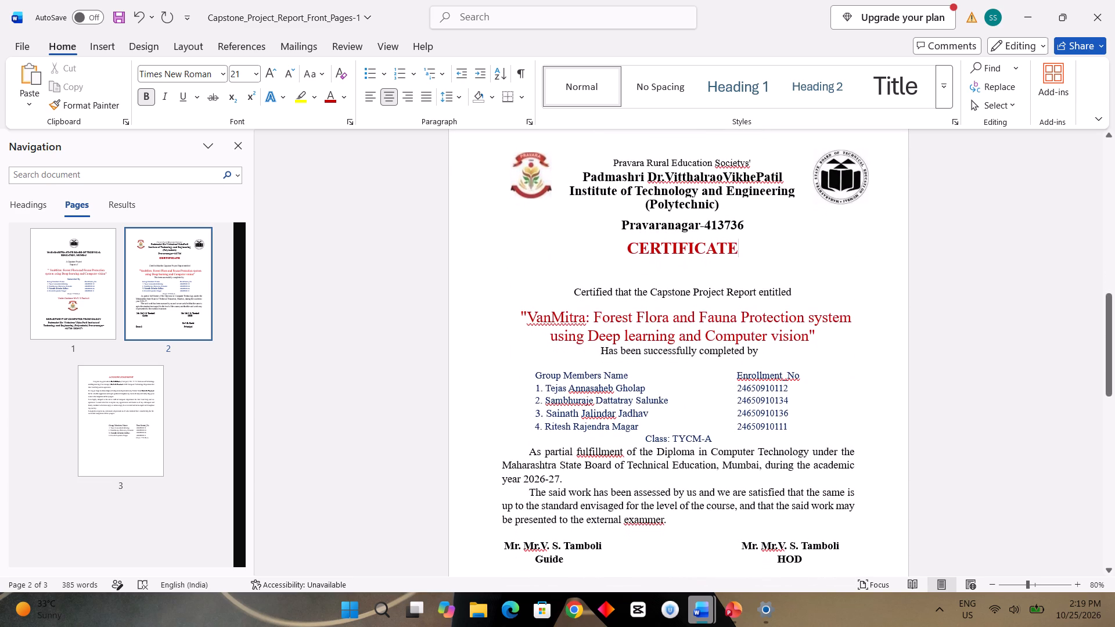
scroll(952, 310, "down", 4)
scroll(952, 310, "up", 1)
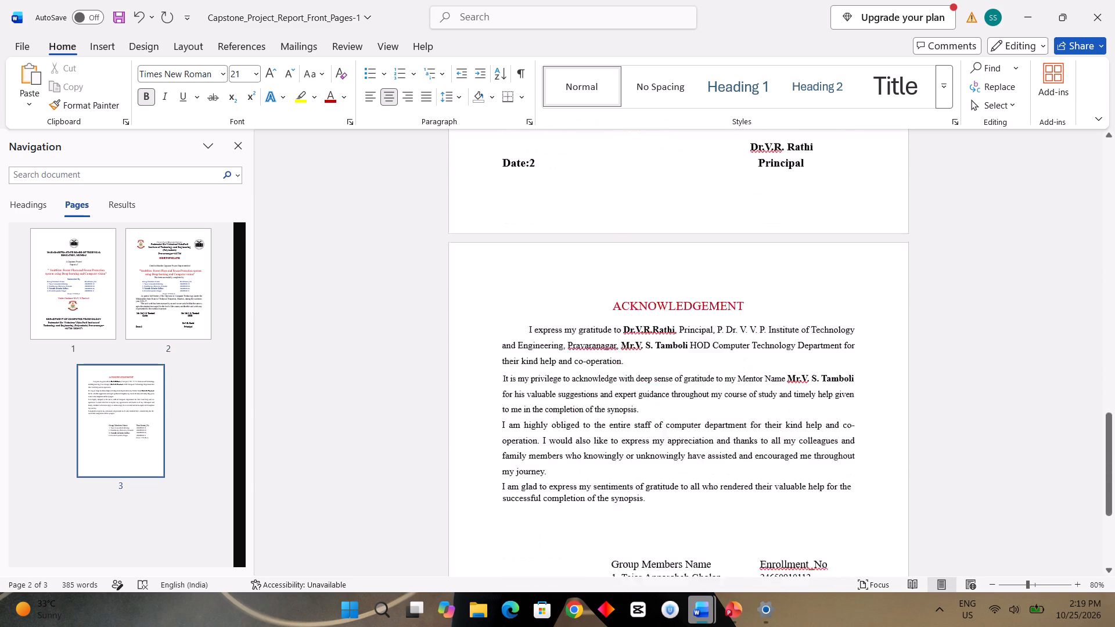
scroll(952, 310, "up", 3)
scroll(952, 310, "down", 5)
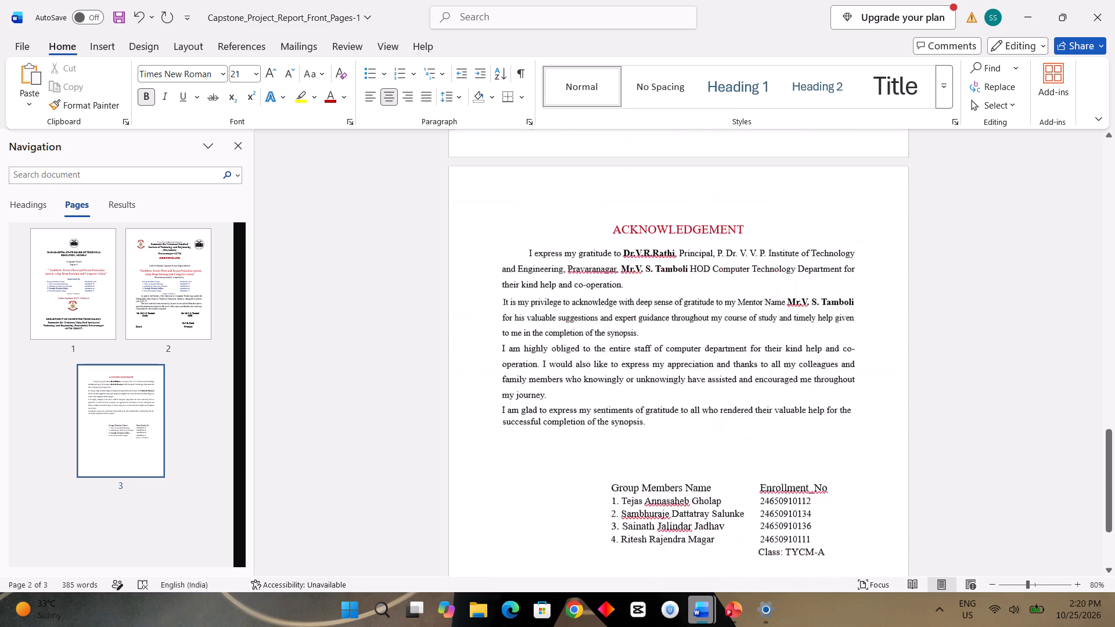
scroll(952, 310, "down", 1)
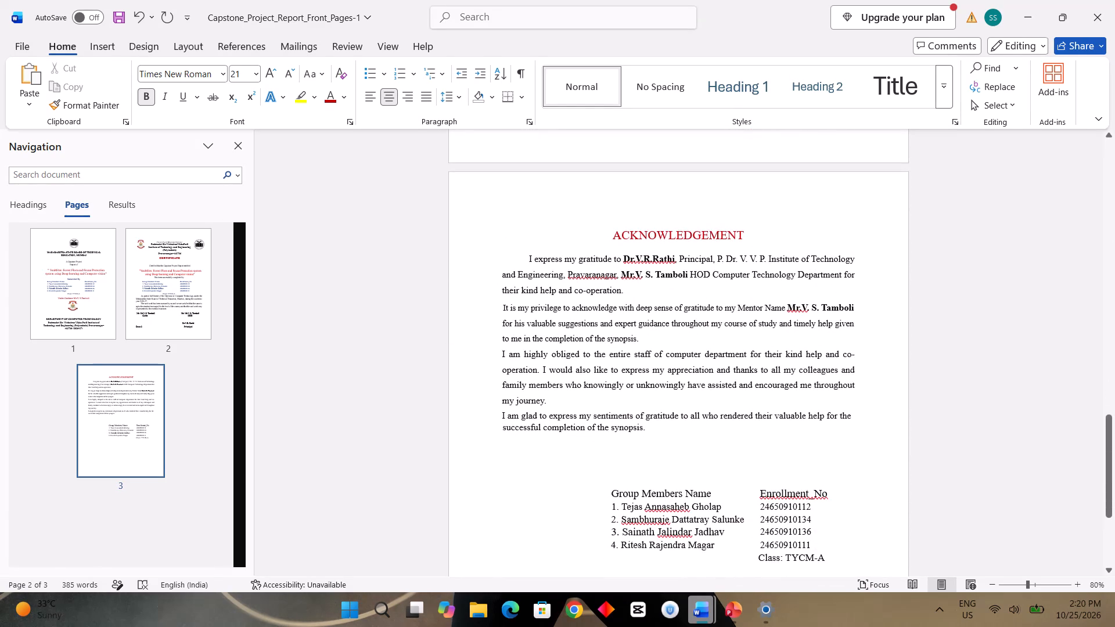
Make the group members table on the acknowledgement page bold, including the enrollment numbers and the class line.
scroll(877, 516, "down", 1)
left_click(877, 516)
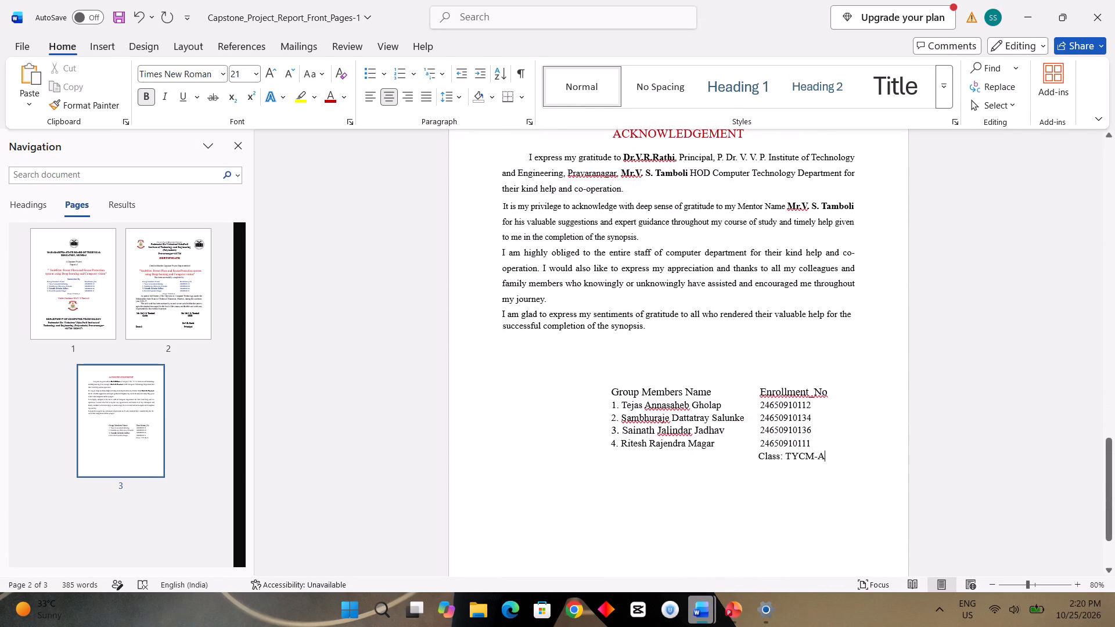
left_click_drag(867, 489, 643, 388)
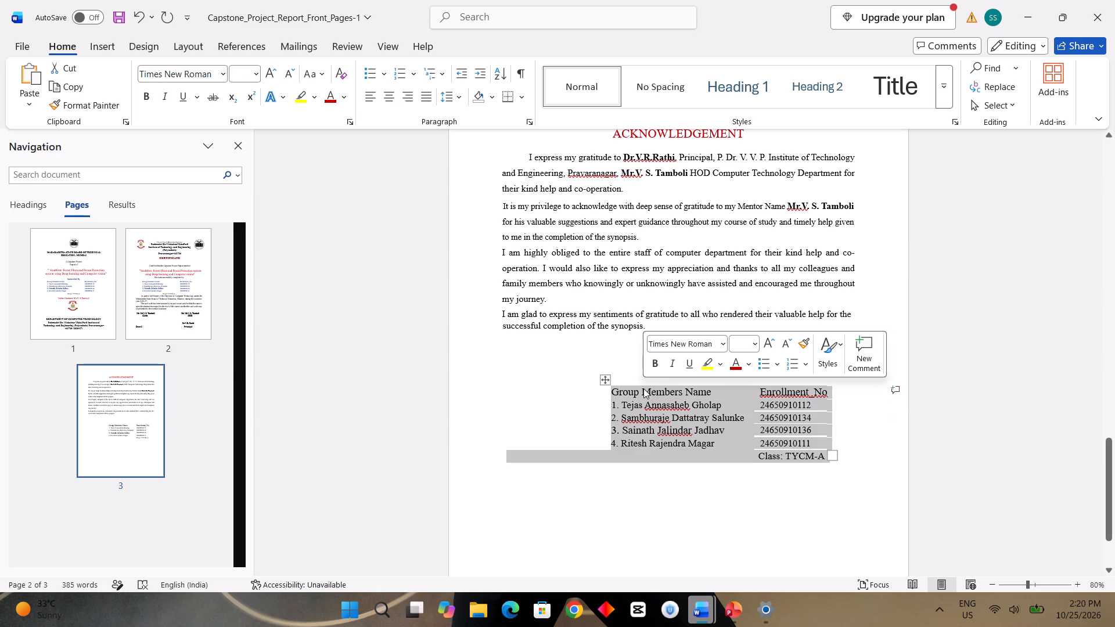
left_click(653, 361)
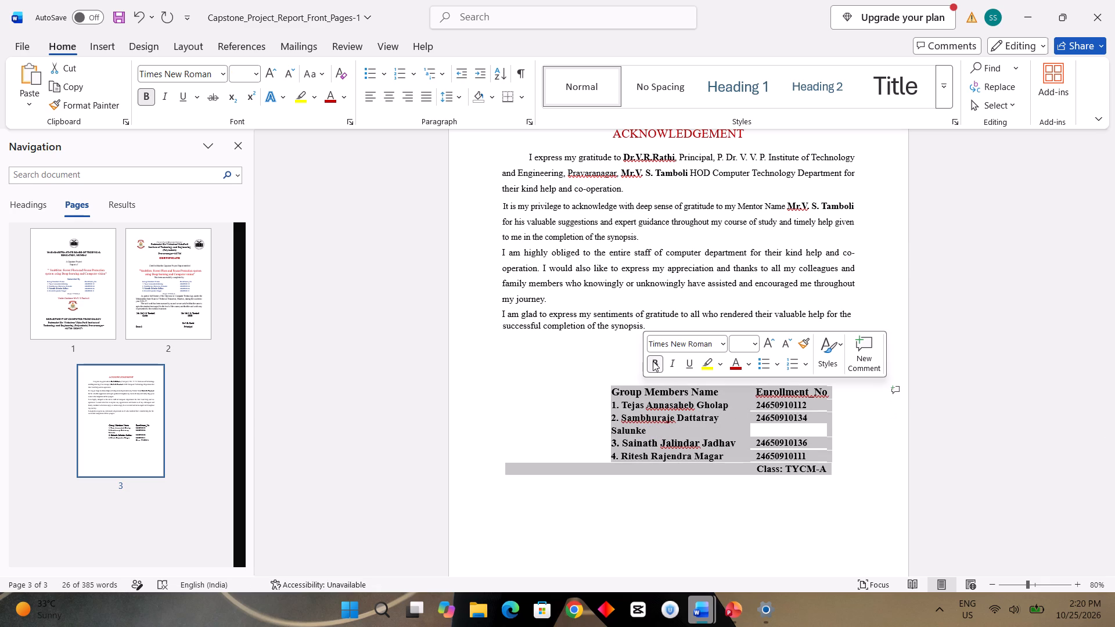
double_click(653, 361)
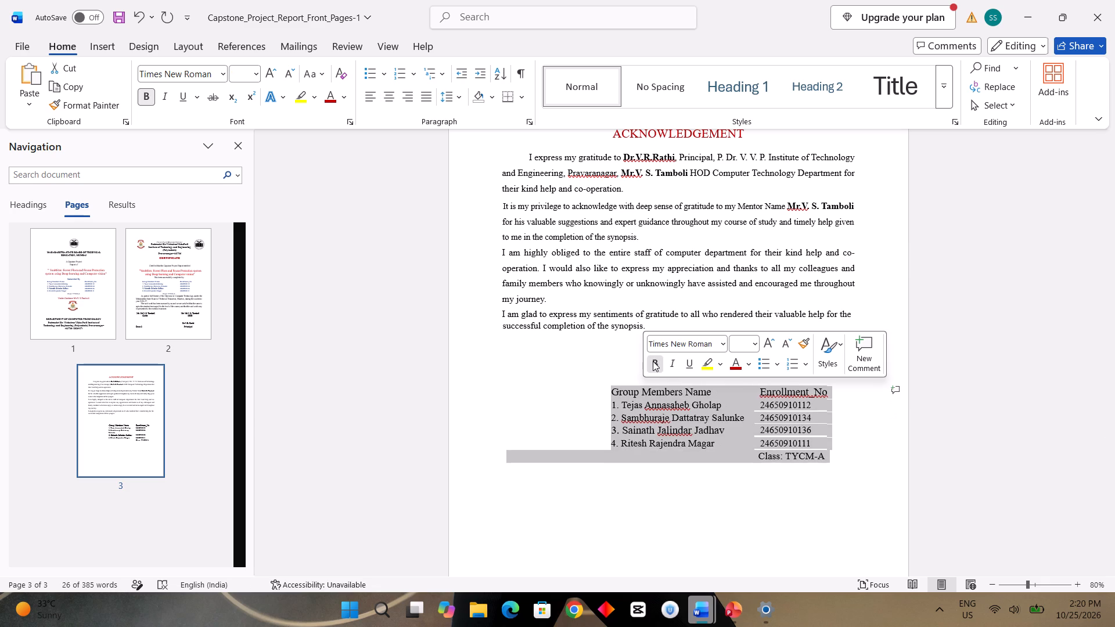
left_click(653, 361)
left_click(653, 361)
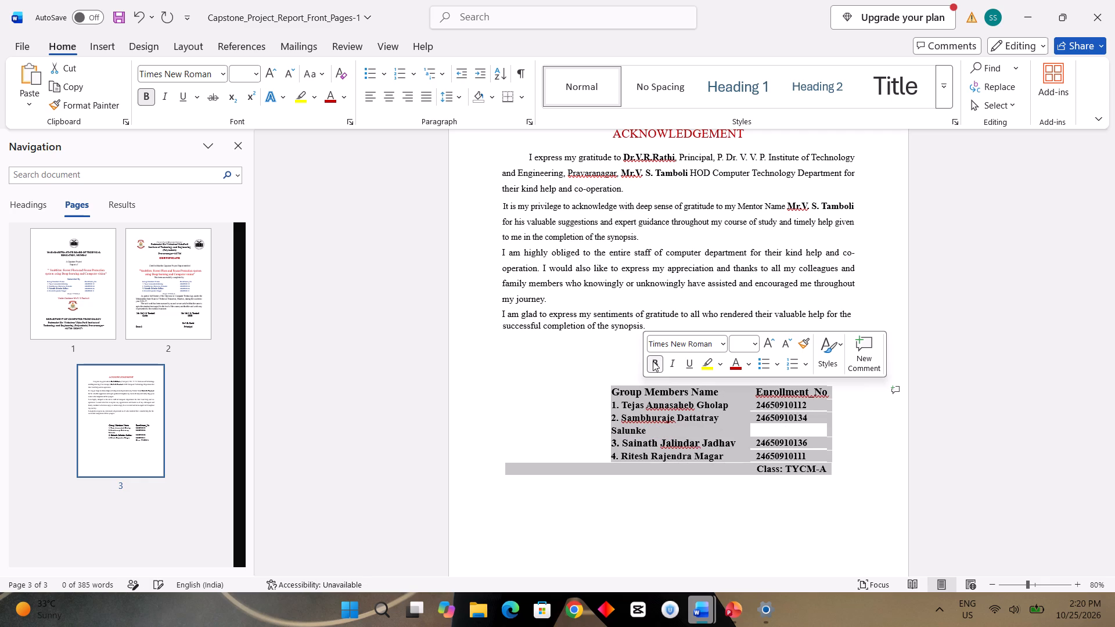
left_click(653, 361)
left_click(653, 361)
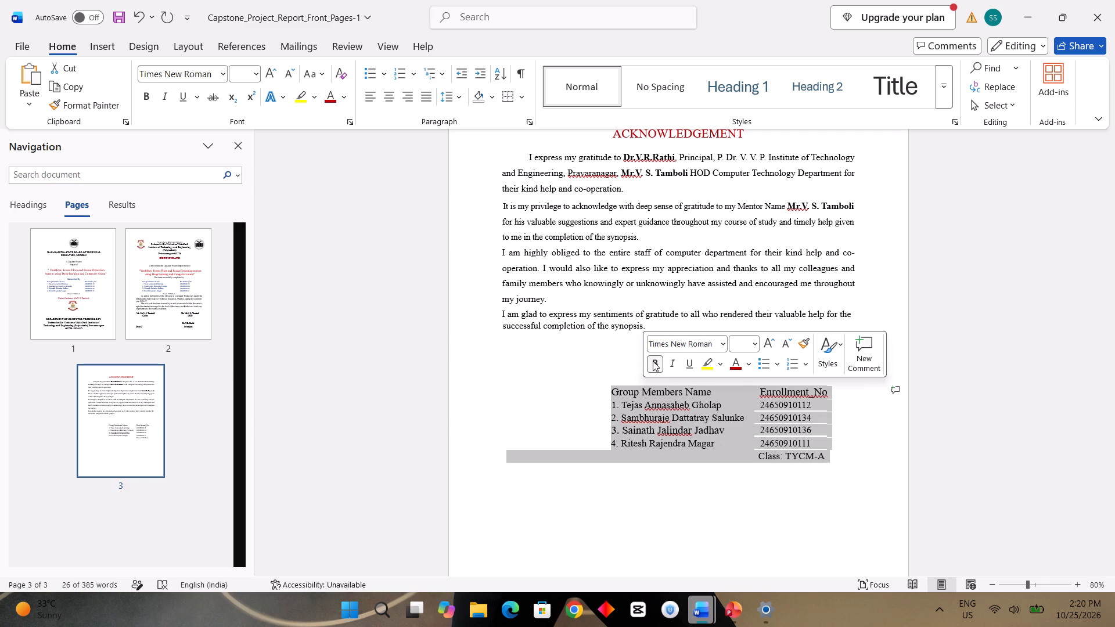
left_click(560, 403)
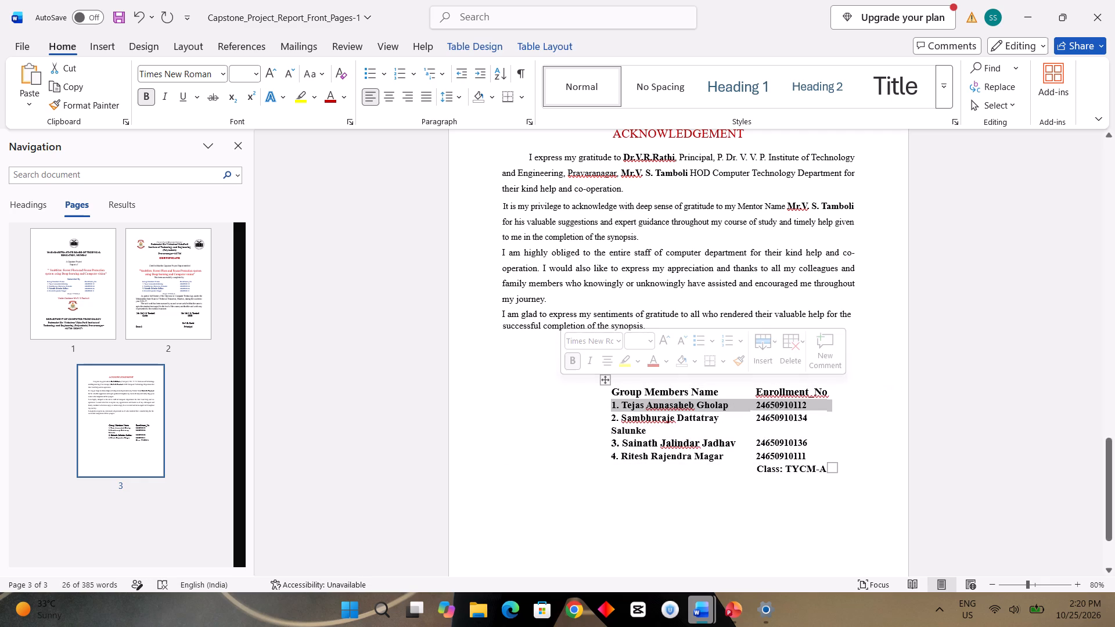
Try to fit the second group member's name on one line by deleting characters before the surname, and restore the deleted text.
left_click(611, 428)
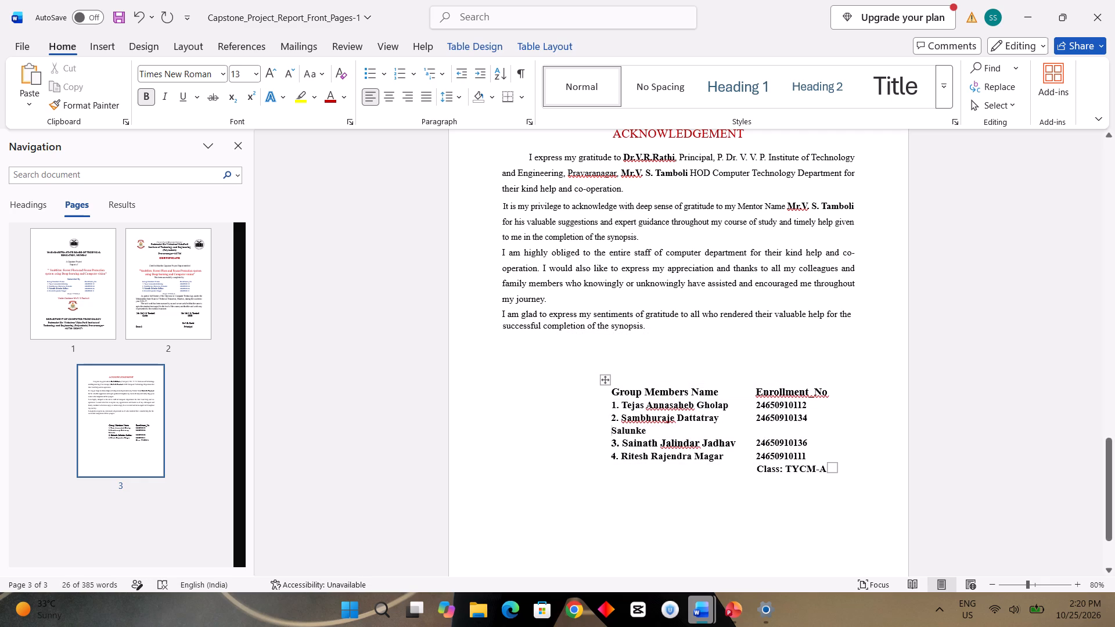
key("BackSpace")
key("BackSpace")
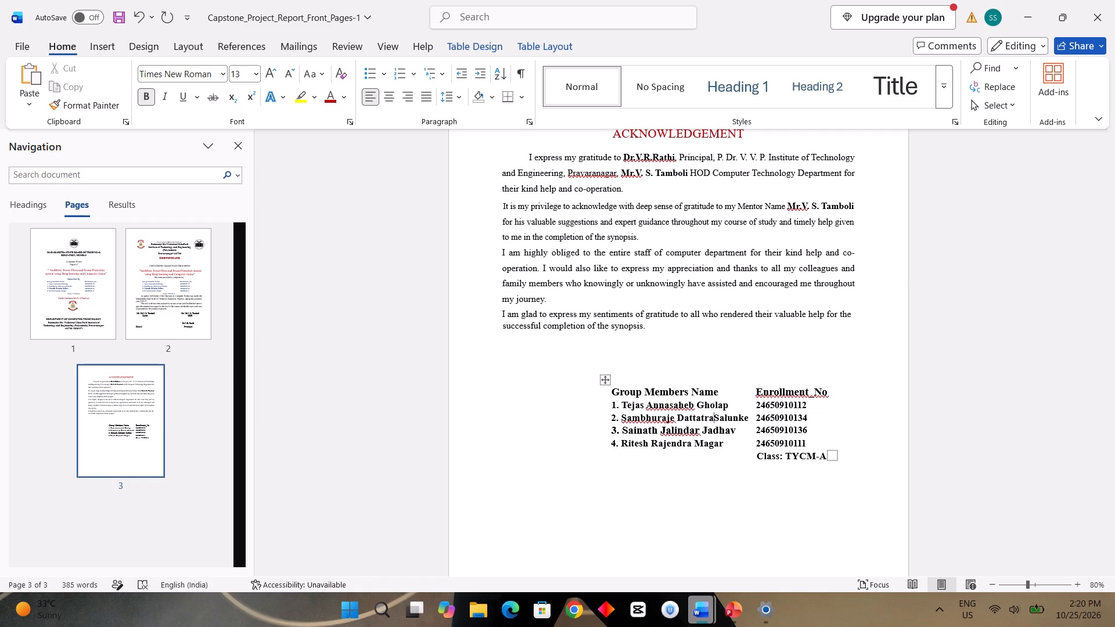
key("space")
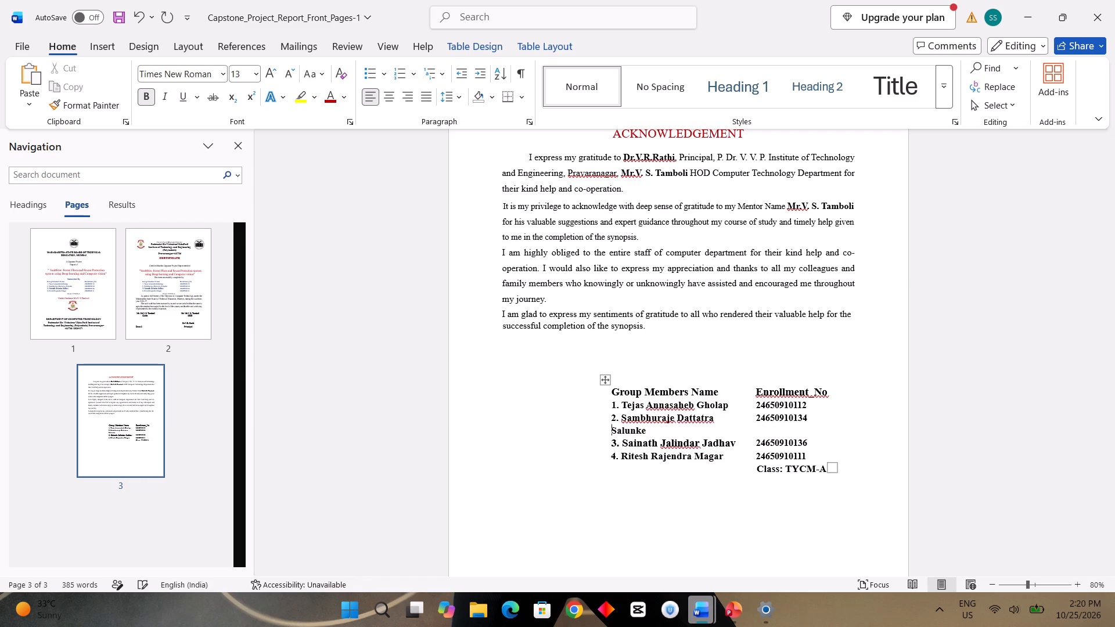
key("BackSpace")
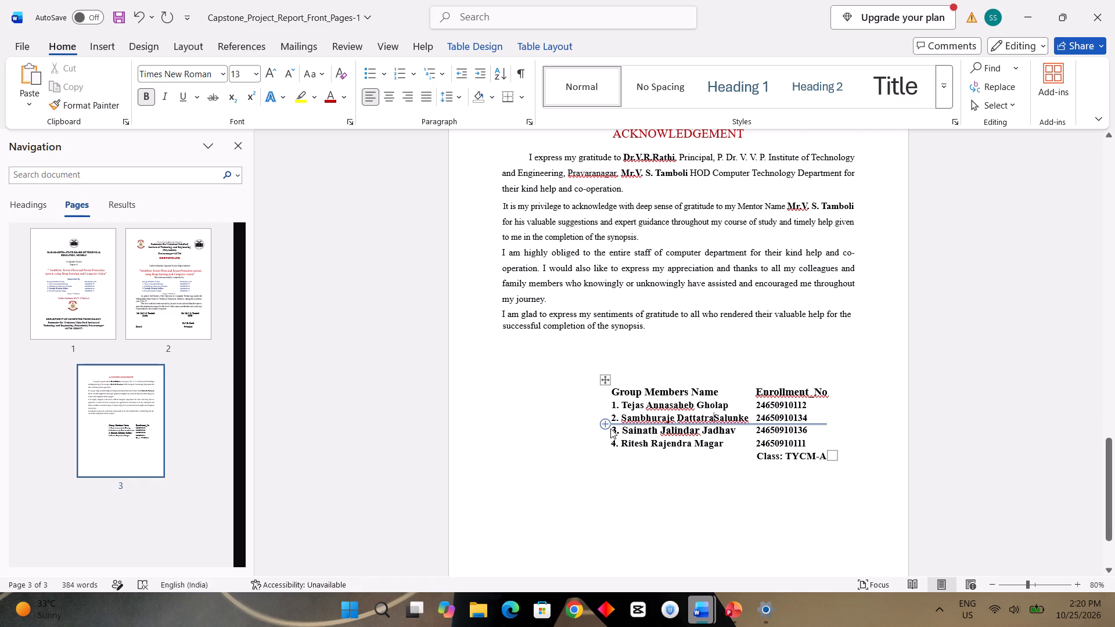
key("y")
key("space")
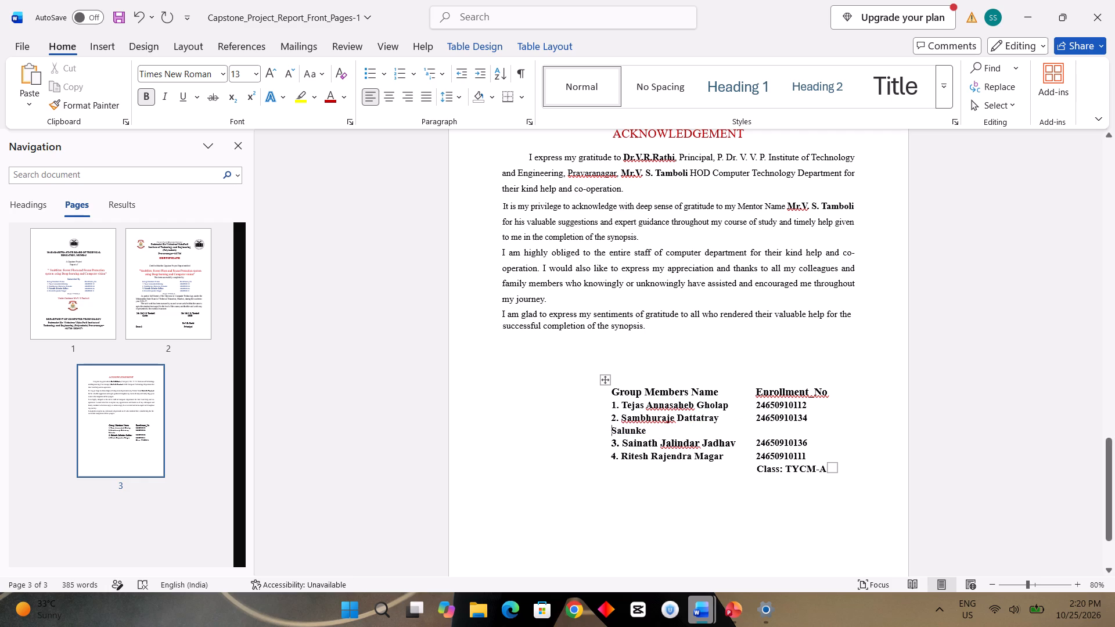
Move the group members table on the acknowledgement page slightly towards the left margin, leaving the class line in place.
left_click_drag(603, 381, 563, 384)
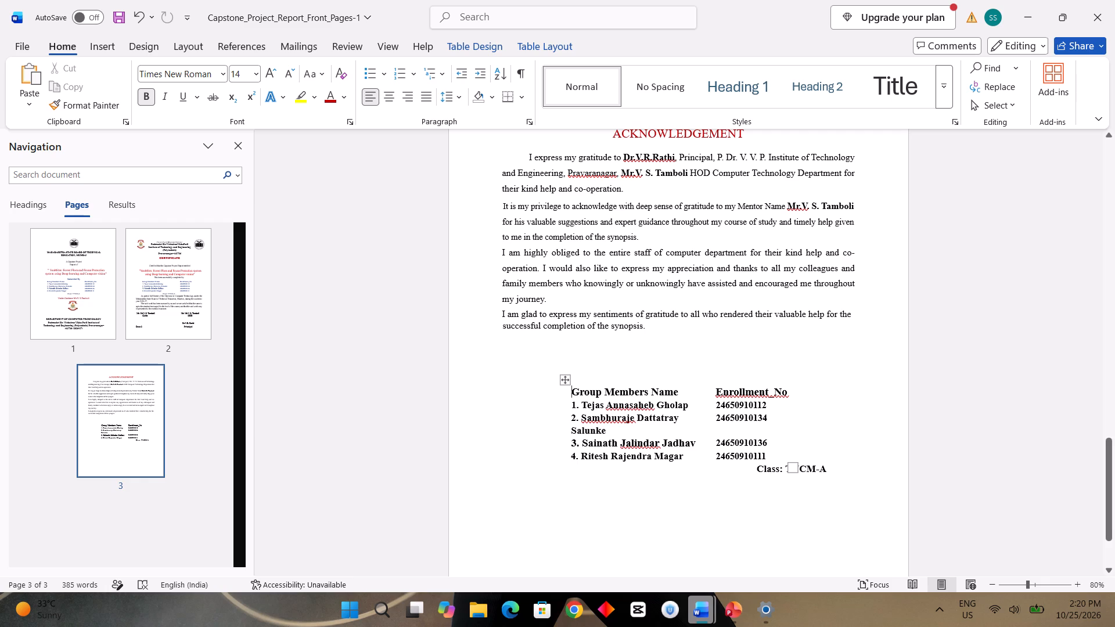
left_click(729, 408)
left_click(706, 395)
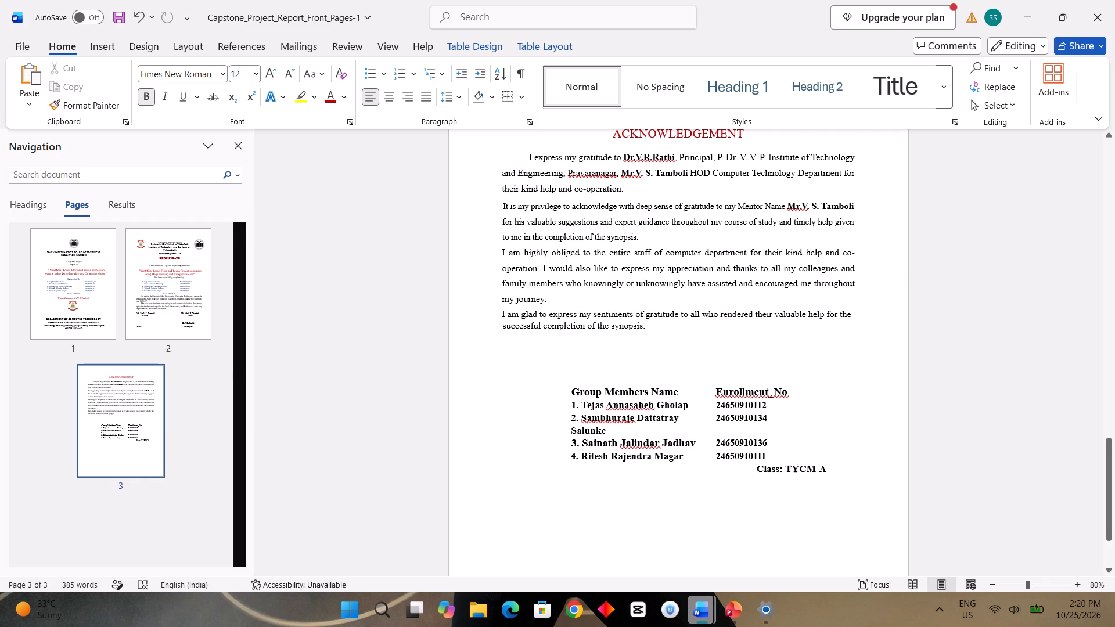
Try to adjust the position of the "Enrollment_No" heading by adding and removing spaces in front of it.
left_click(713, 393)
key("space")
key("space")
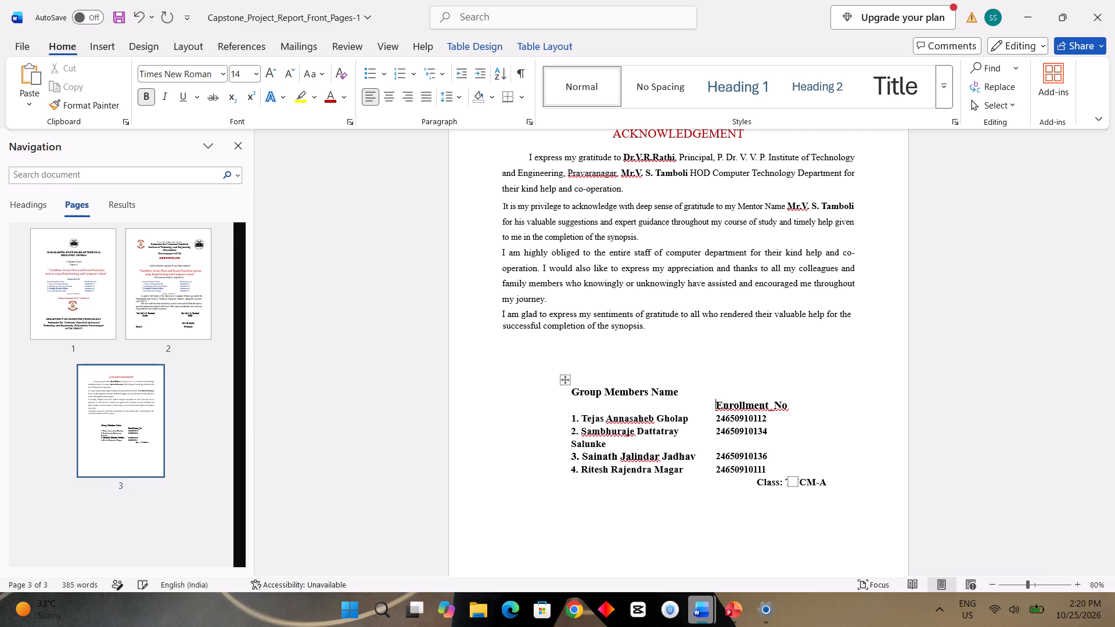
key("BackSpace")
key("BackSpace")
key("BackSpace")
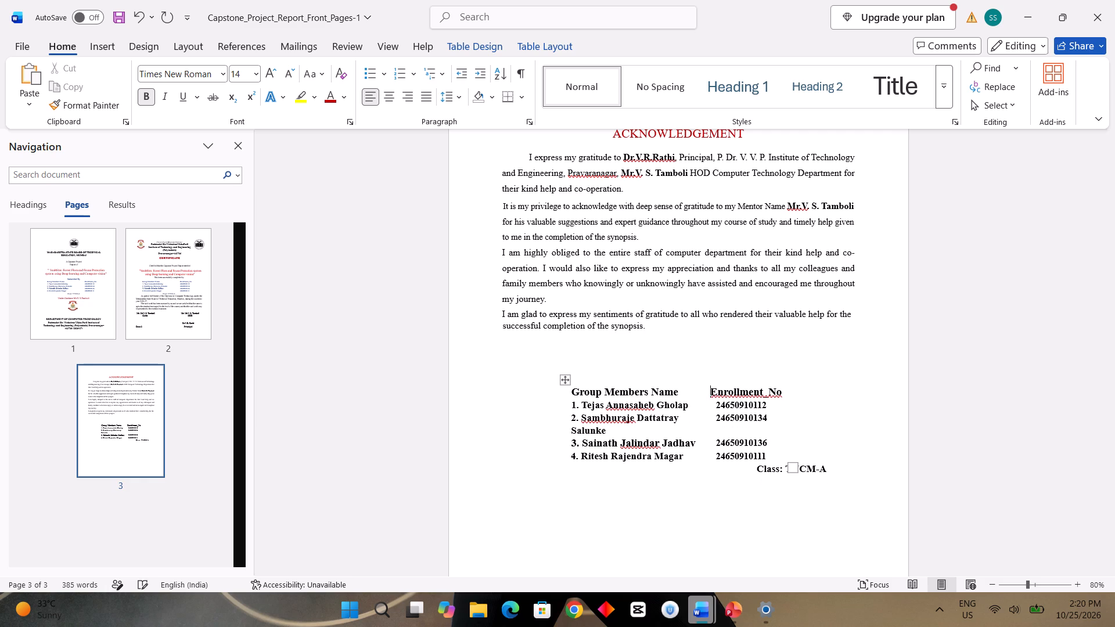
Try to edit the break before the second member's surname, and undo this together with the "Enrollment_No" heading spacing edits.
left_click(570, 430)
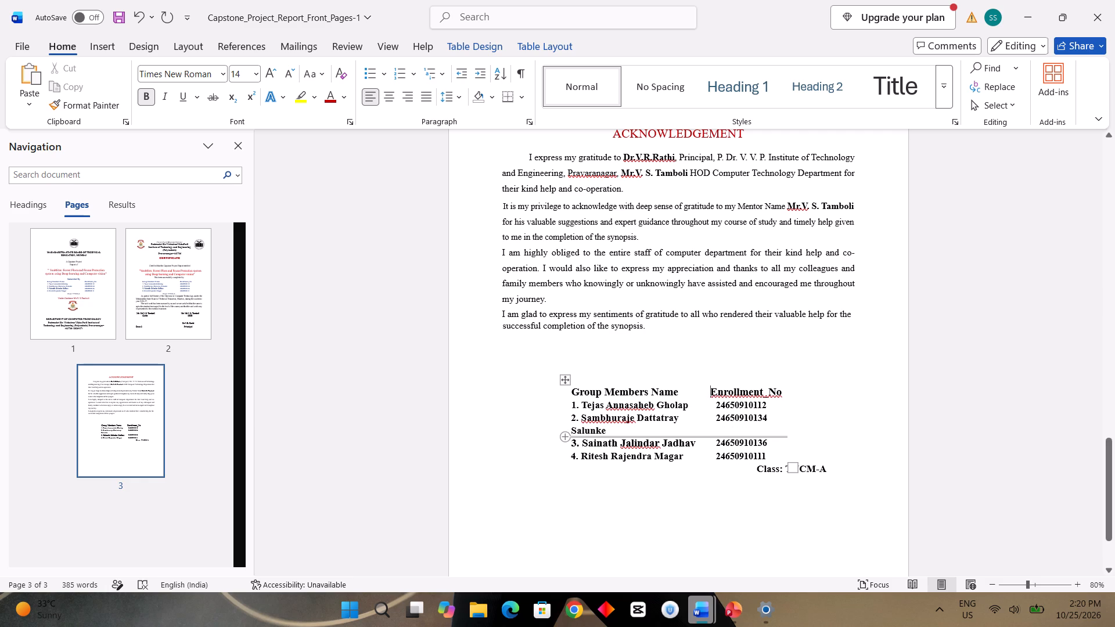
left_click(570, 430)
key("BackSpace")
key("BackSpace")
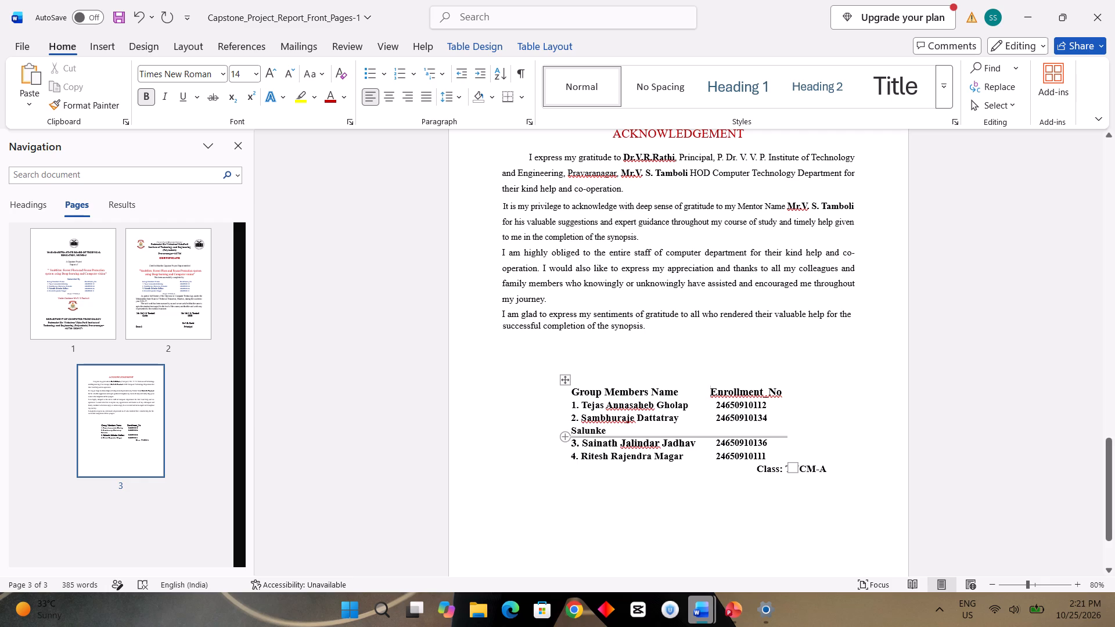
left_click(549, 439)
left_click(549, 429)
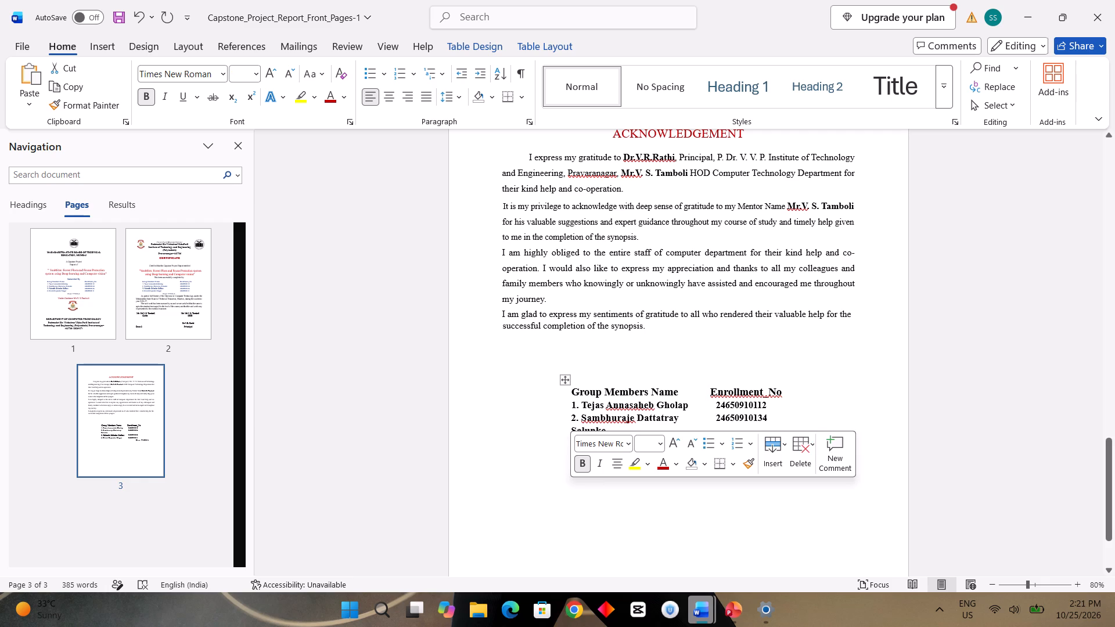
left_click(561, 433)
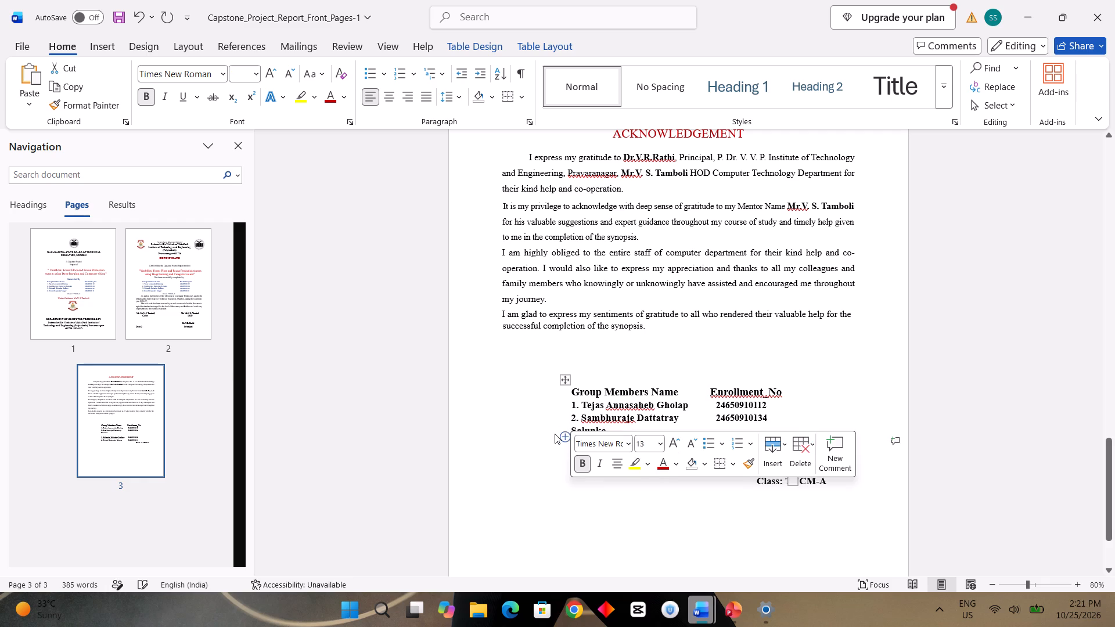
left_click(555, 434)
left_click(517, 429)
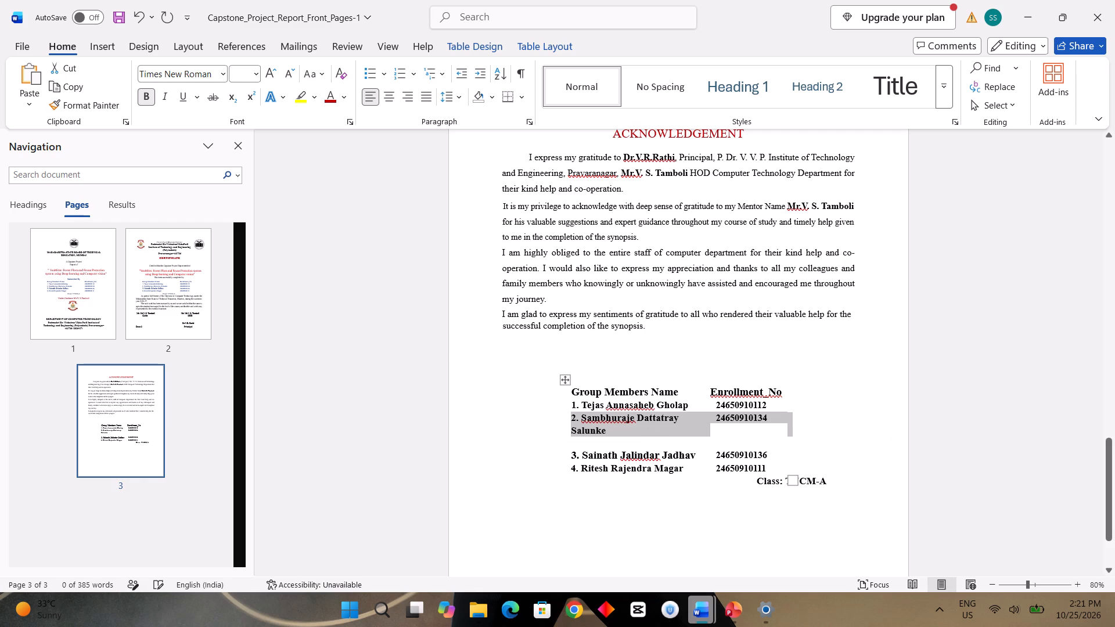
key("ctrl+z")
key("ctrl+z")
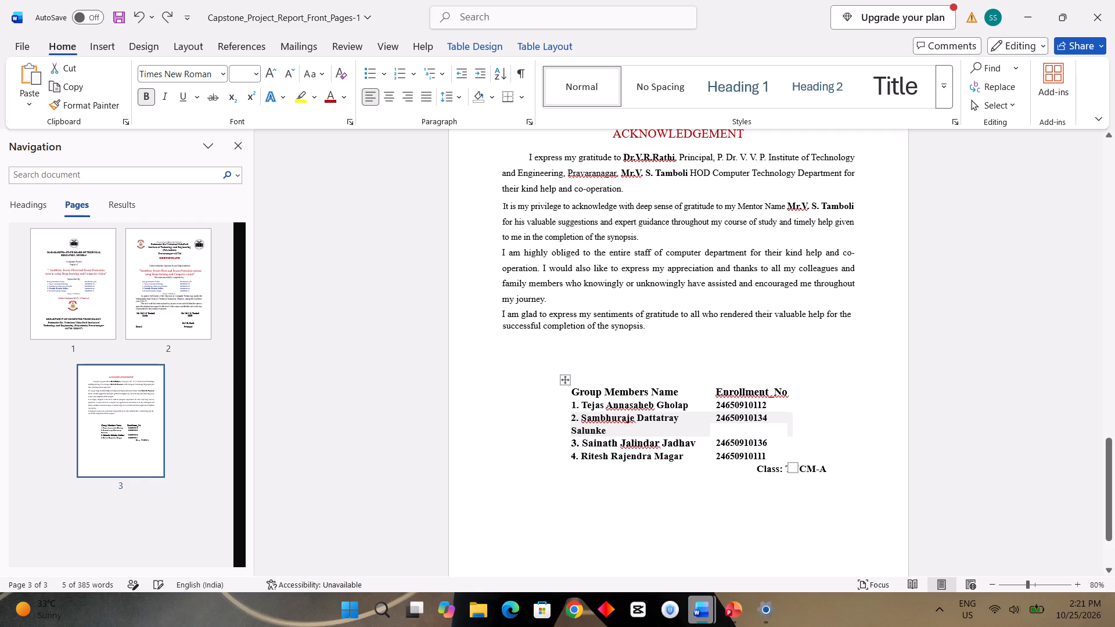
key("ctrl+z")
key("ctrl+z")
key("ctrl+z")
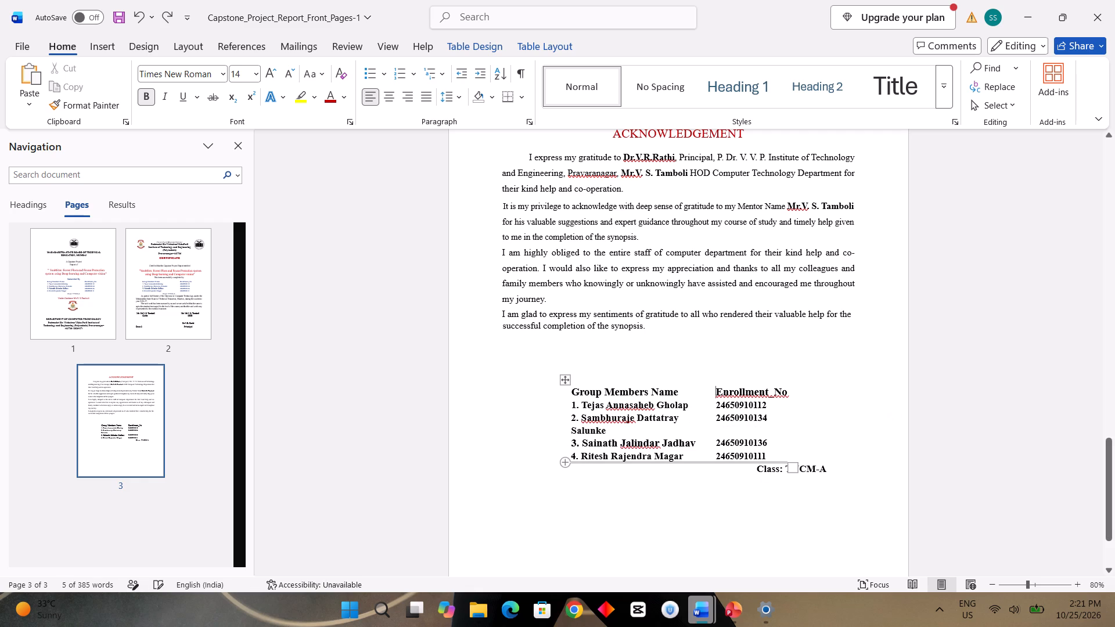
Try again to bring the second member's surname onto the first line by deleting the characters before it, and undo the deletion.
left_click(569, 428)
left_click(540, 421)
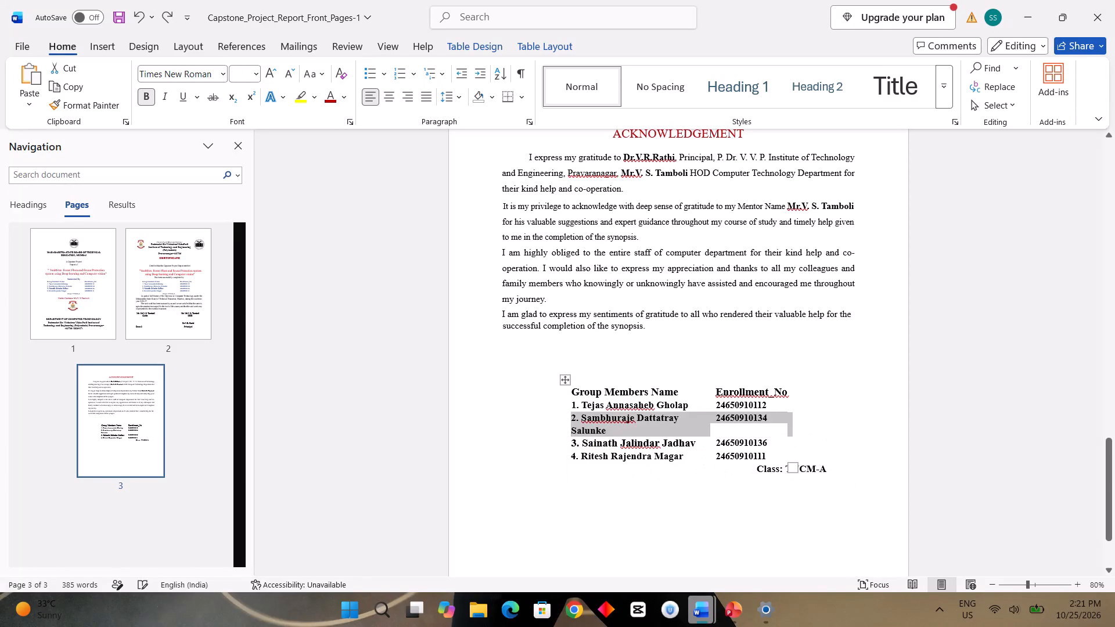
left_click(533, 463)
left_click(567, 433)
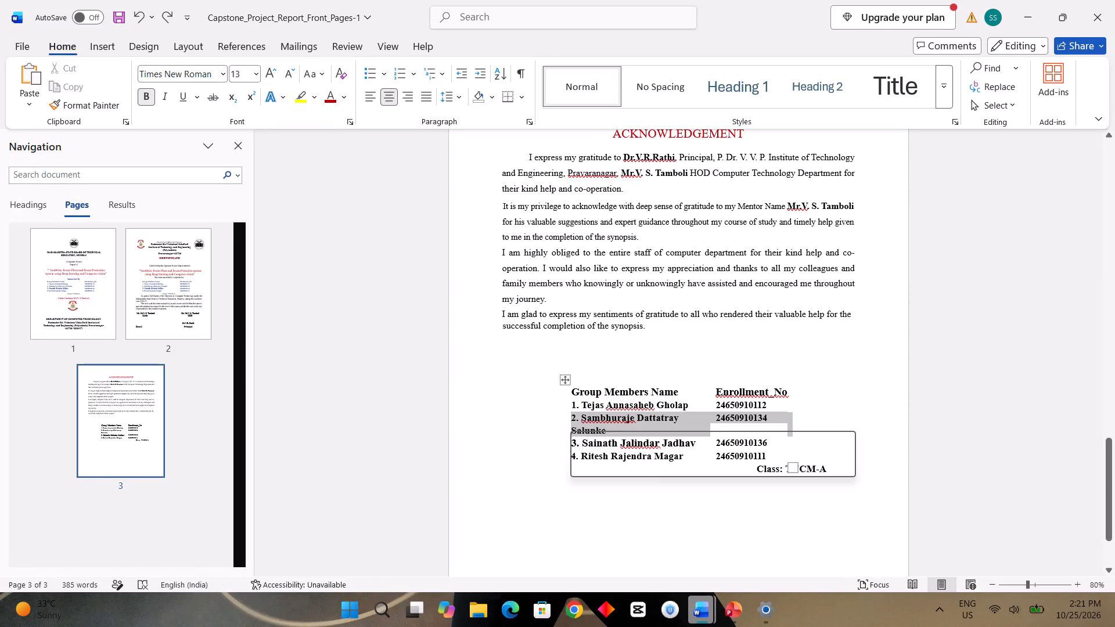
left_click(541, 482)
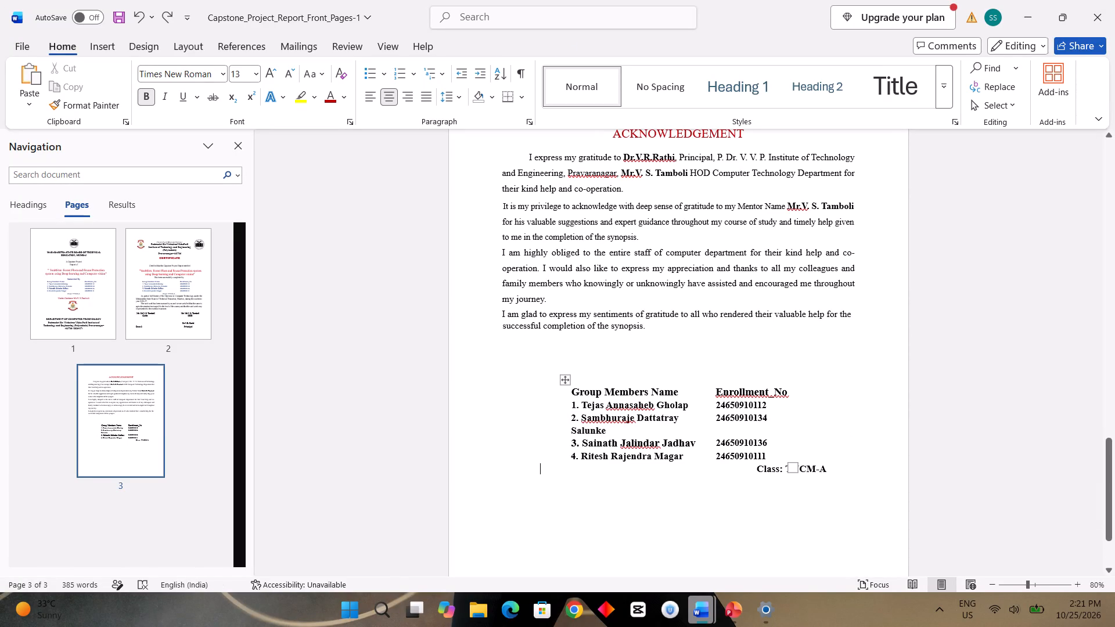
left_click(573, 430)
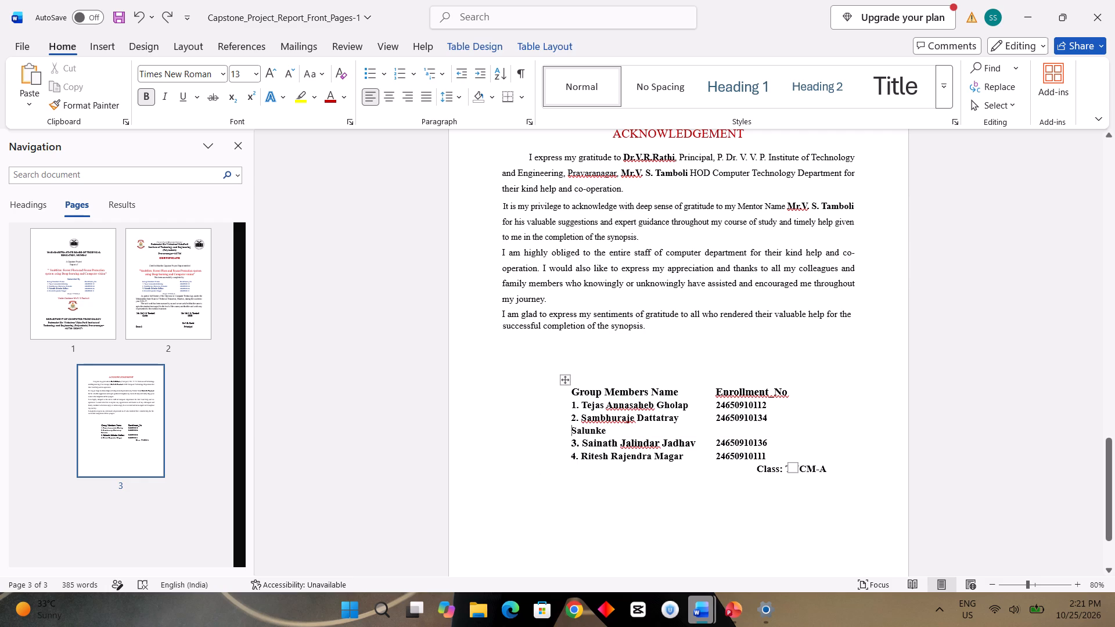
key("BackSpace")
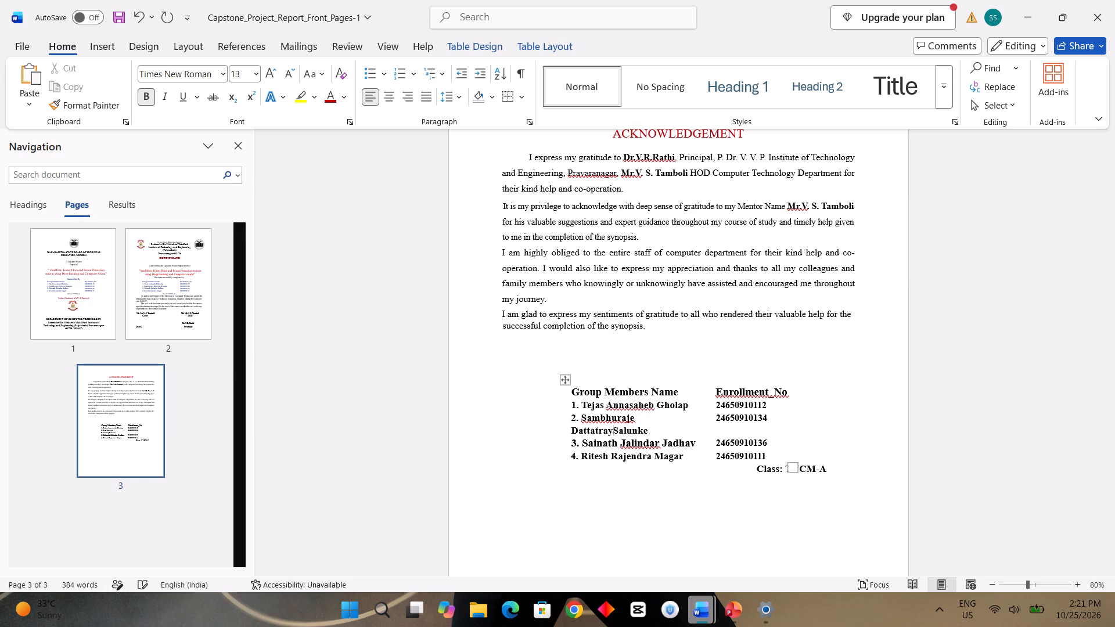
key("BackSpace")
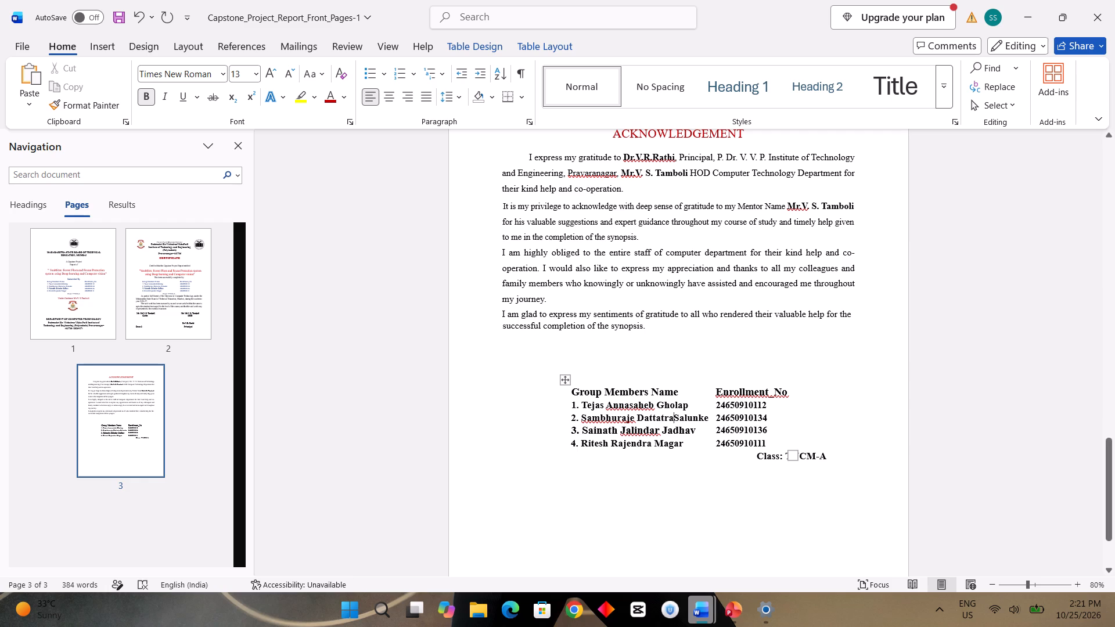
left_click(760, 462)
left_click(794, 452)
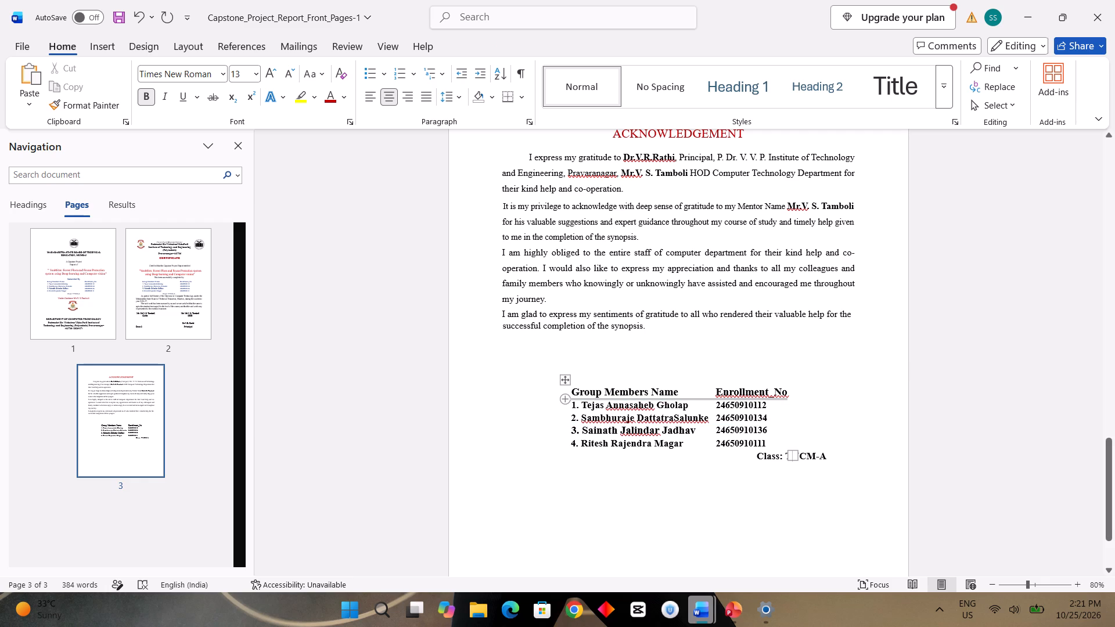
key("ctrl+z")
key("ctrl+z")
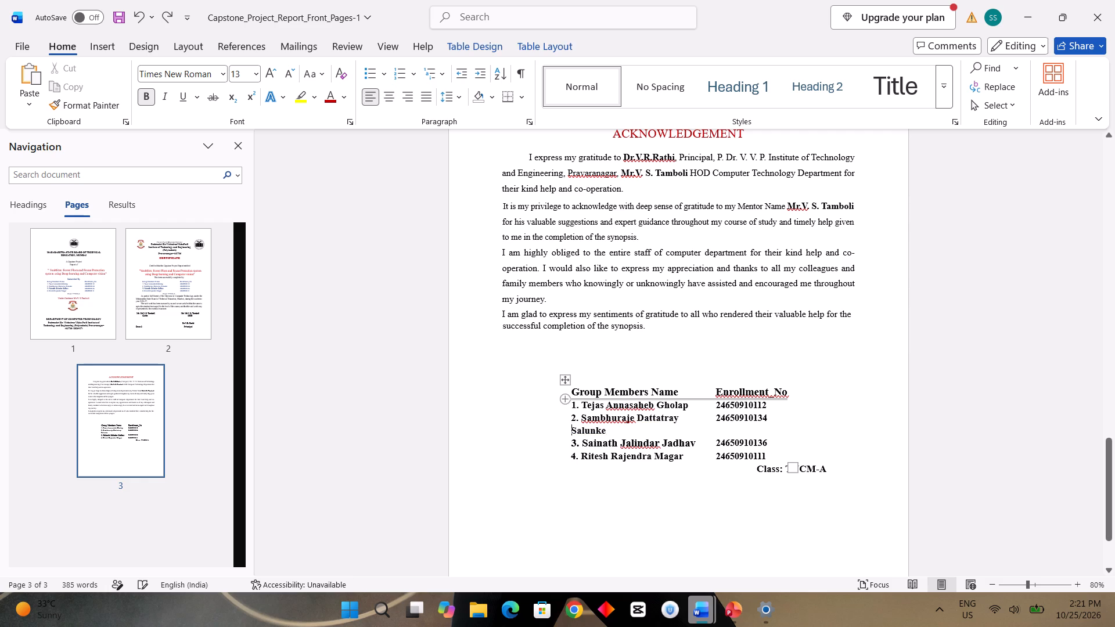